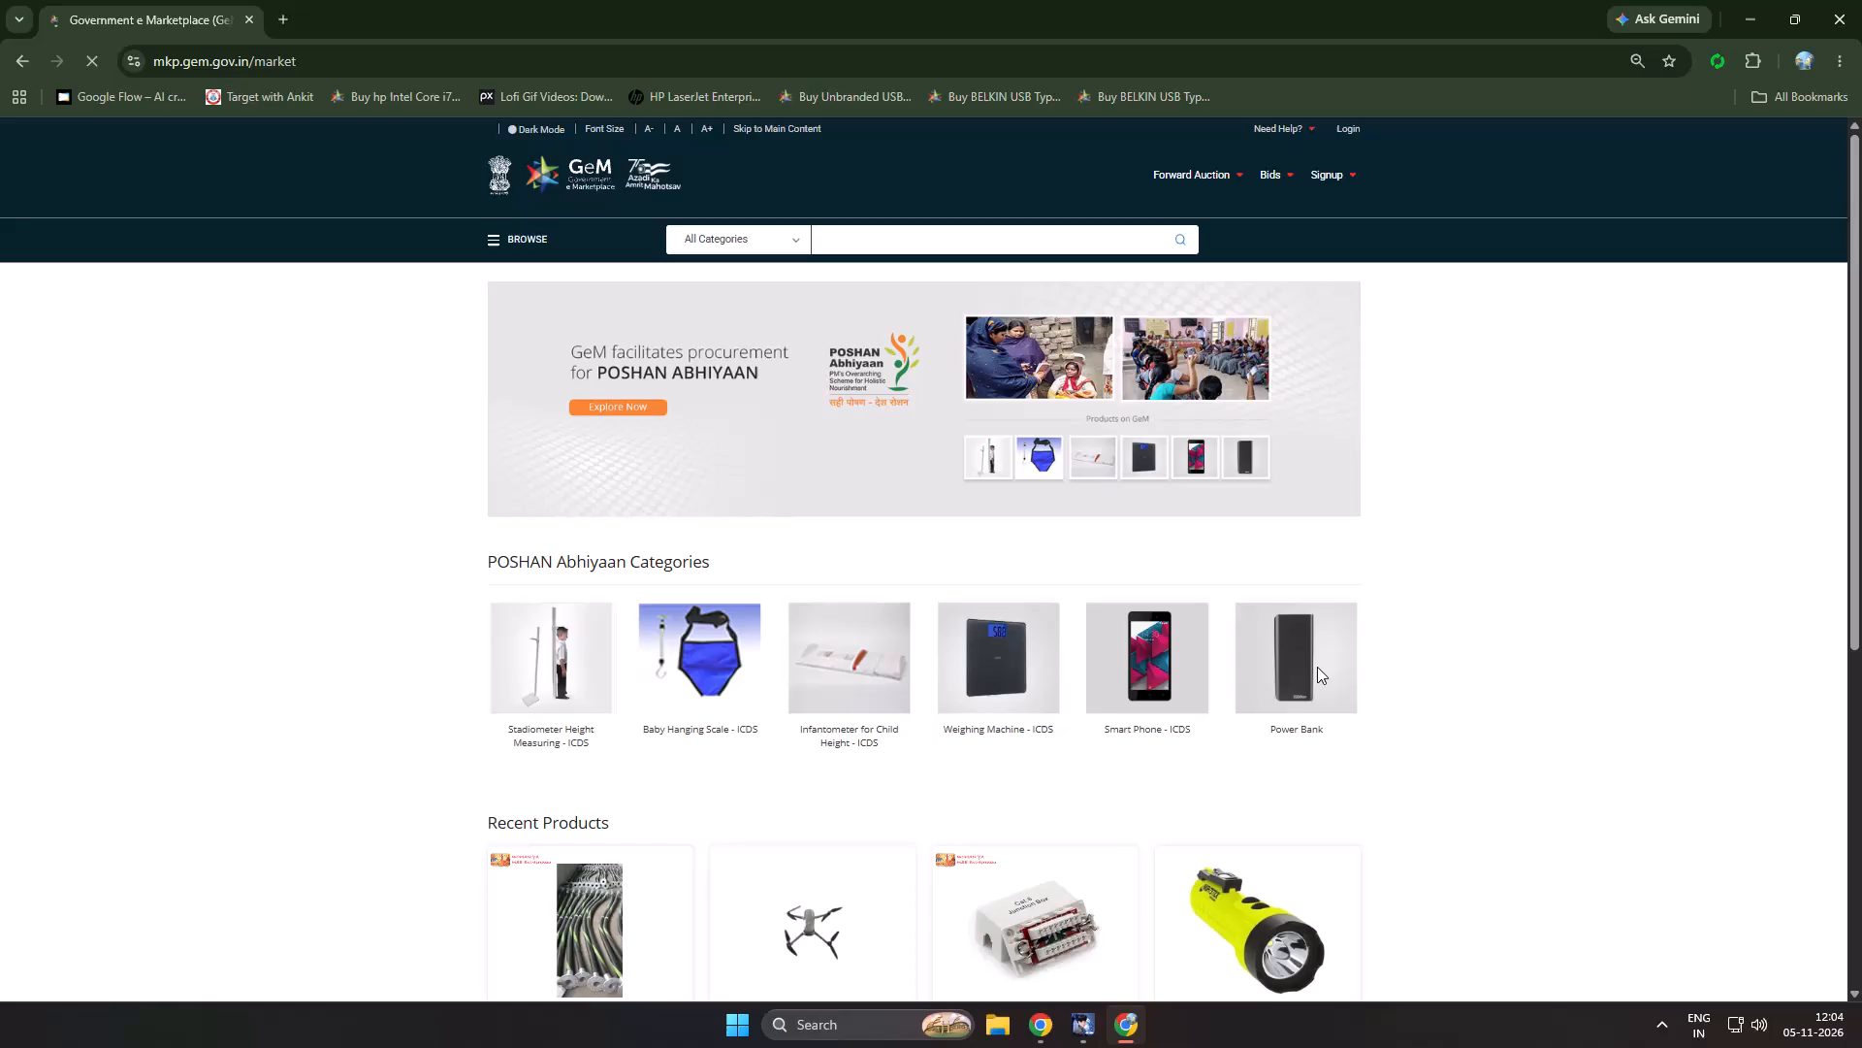
# Log in to the Government e Marketplace account.
pyautogui.click(855, 253)
pyautogui.doubleClick(1346, 122)
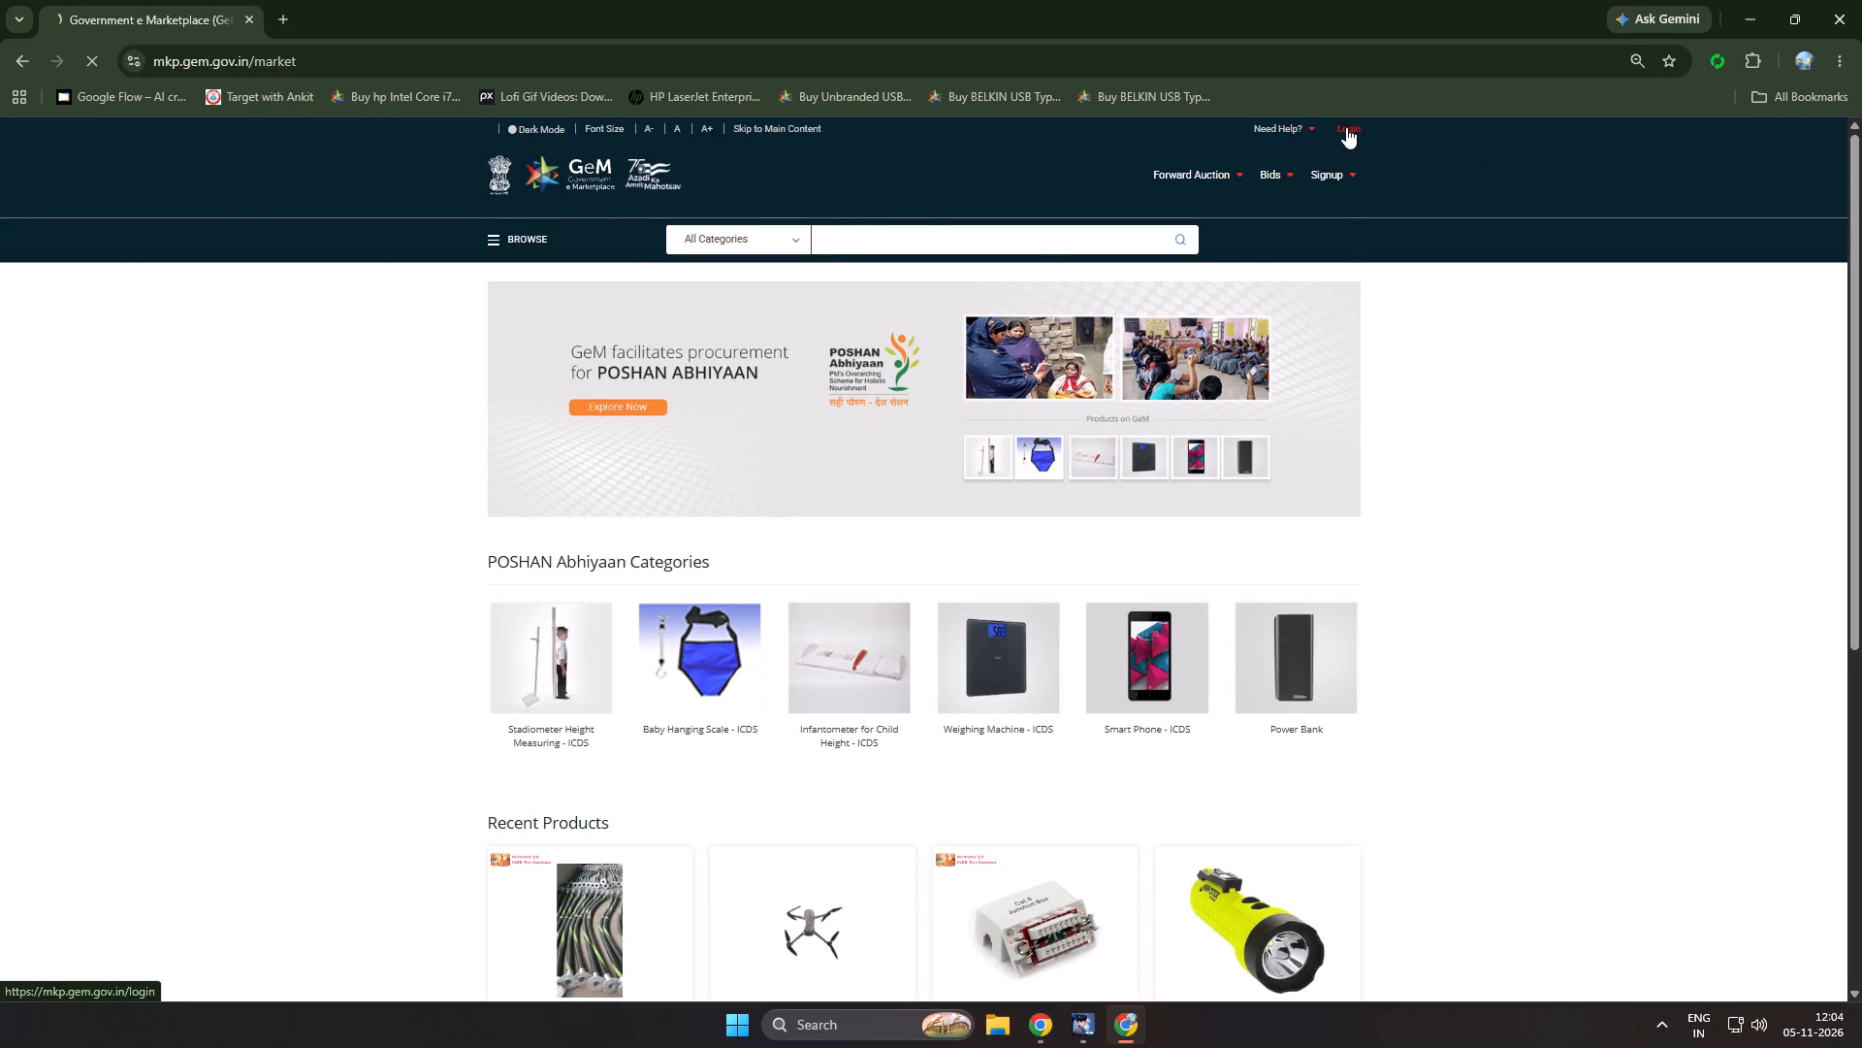
# Search all categories of the marketplace for "split ac".
pyautogui.click(980, 232)
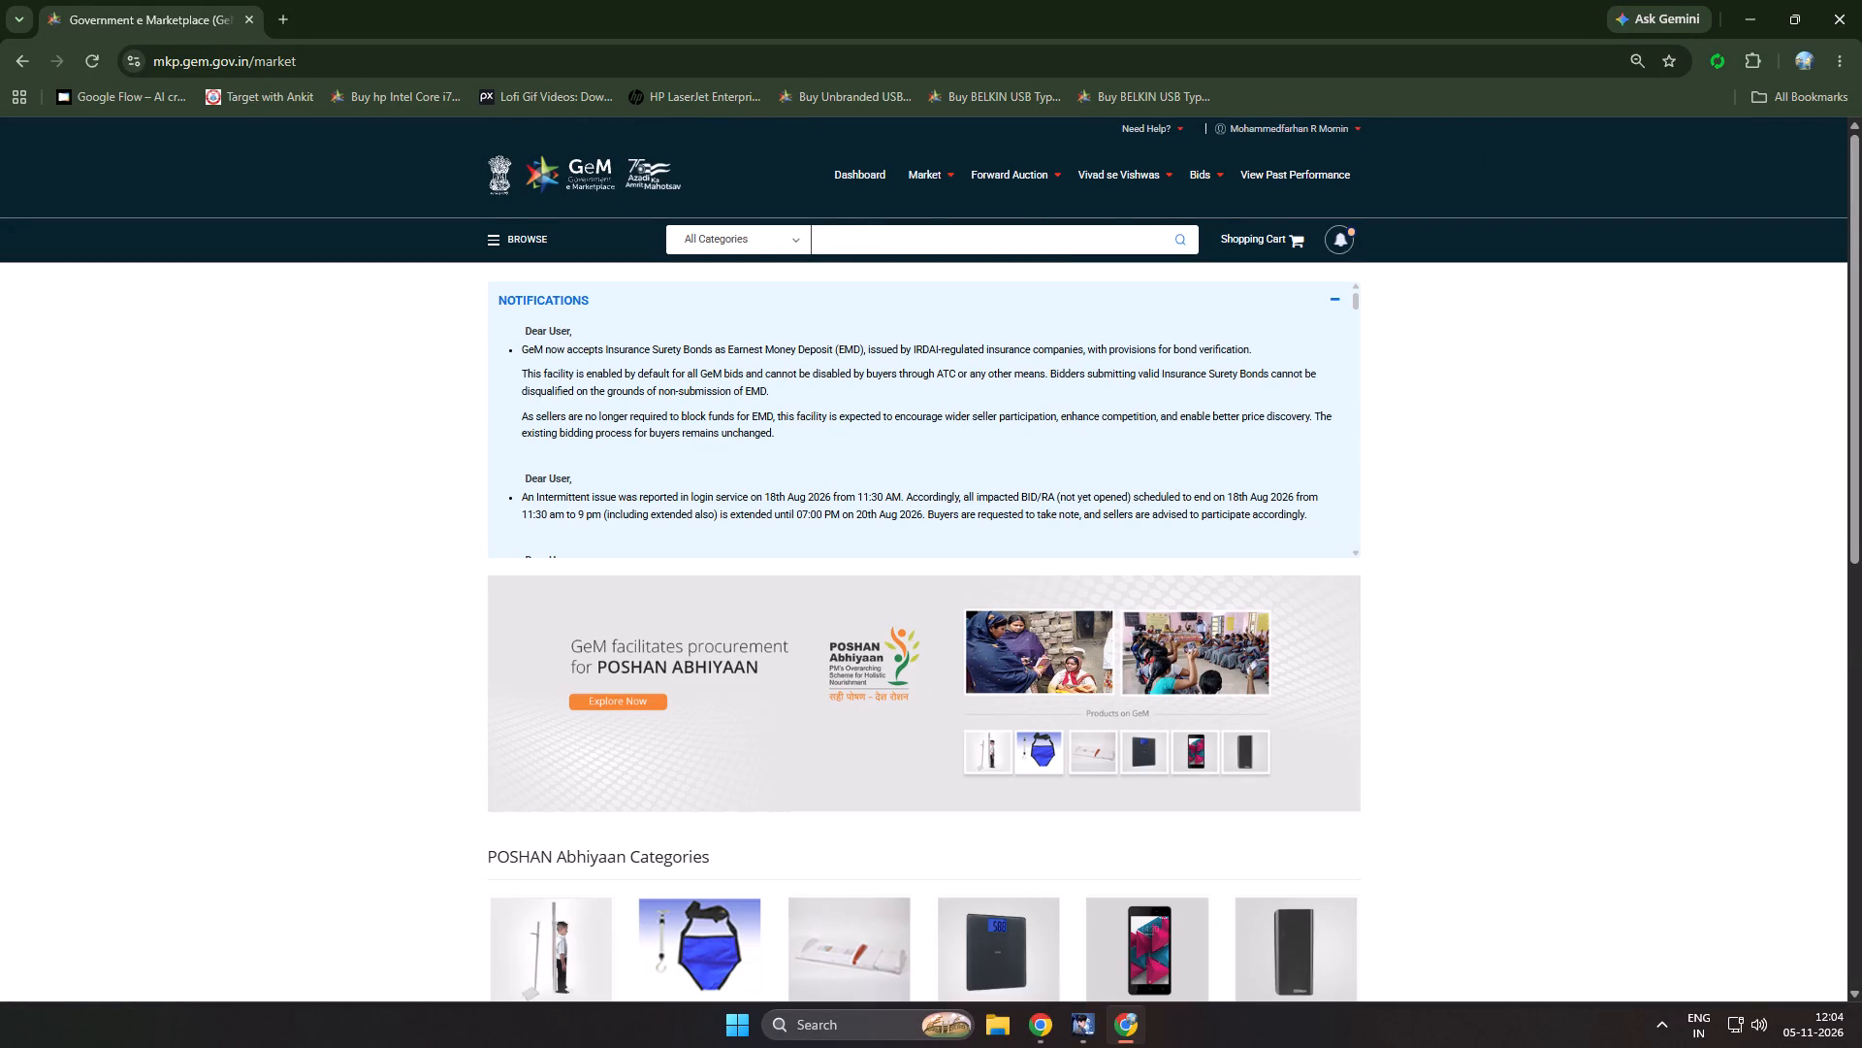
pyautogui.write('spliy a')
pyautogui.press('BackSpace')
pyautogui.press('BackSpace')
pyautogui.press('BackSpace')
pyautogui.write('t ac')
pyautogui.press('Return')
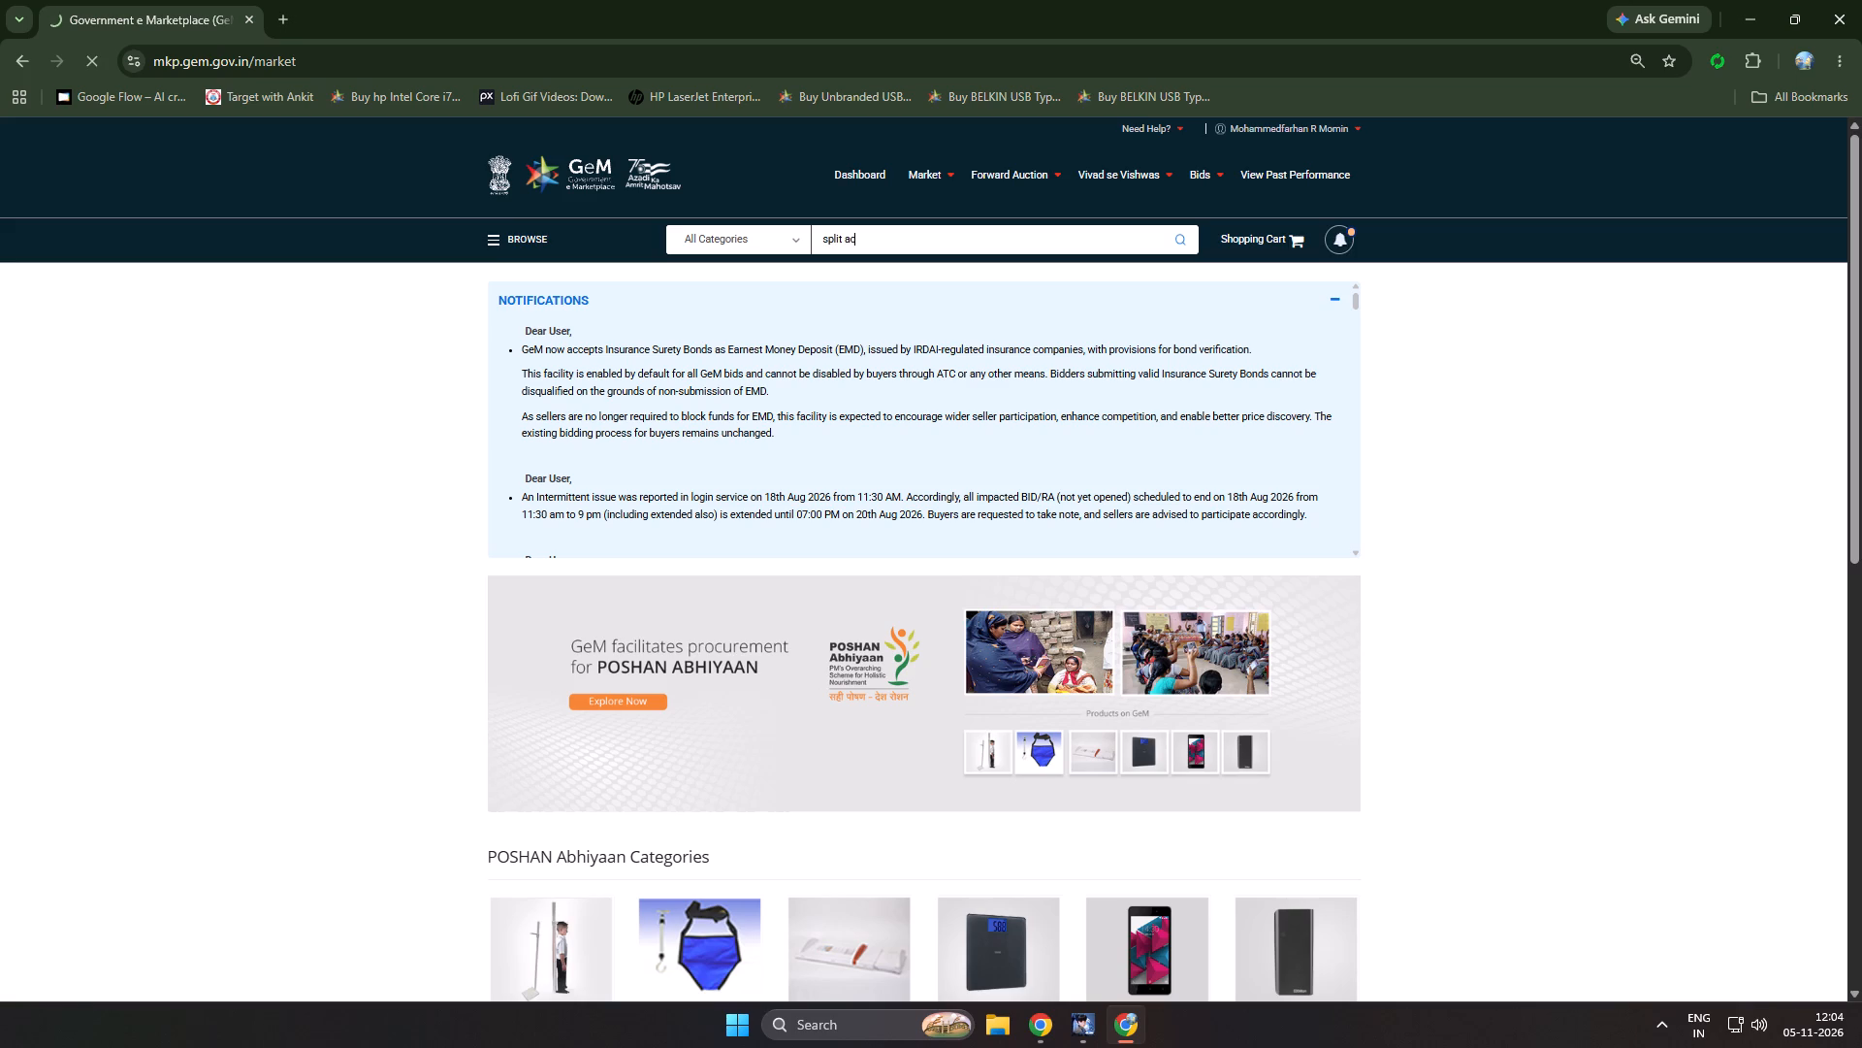
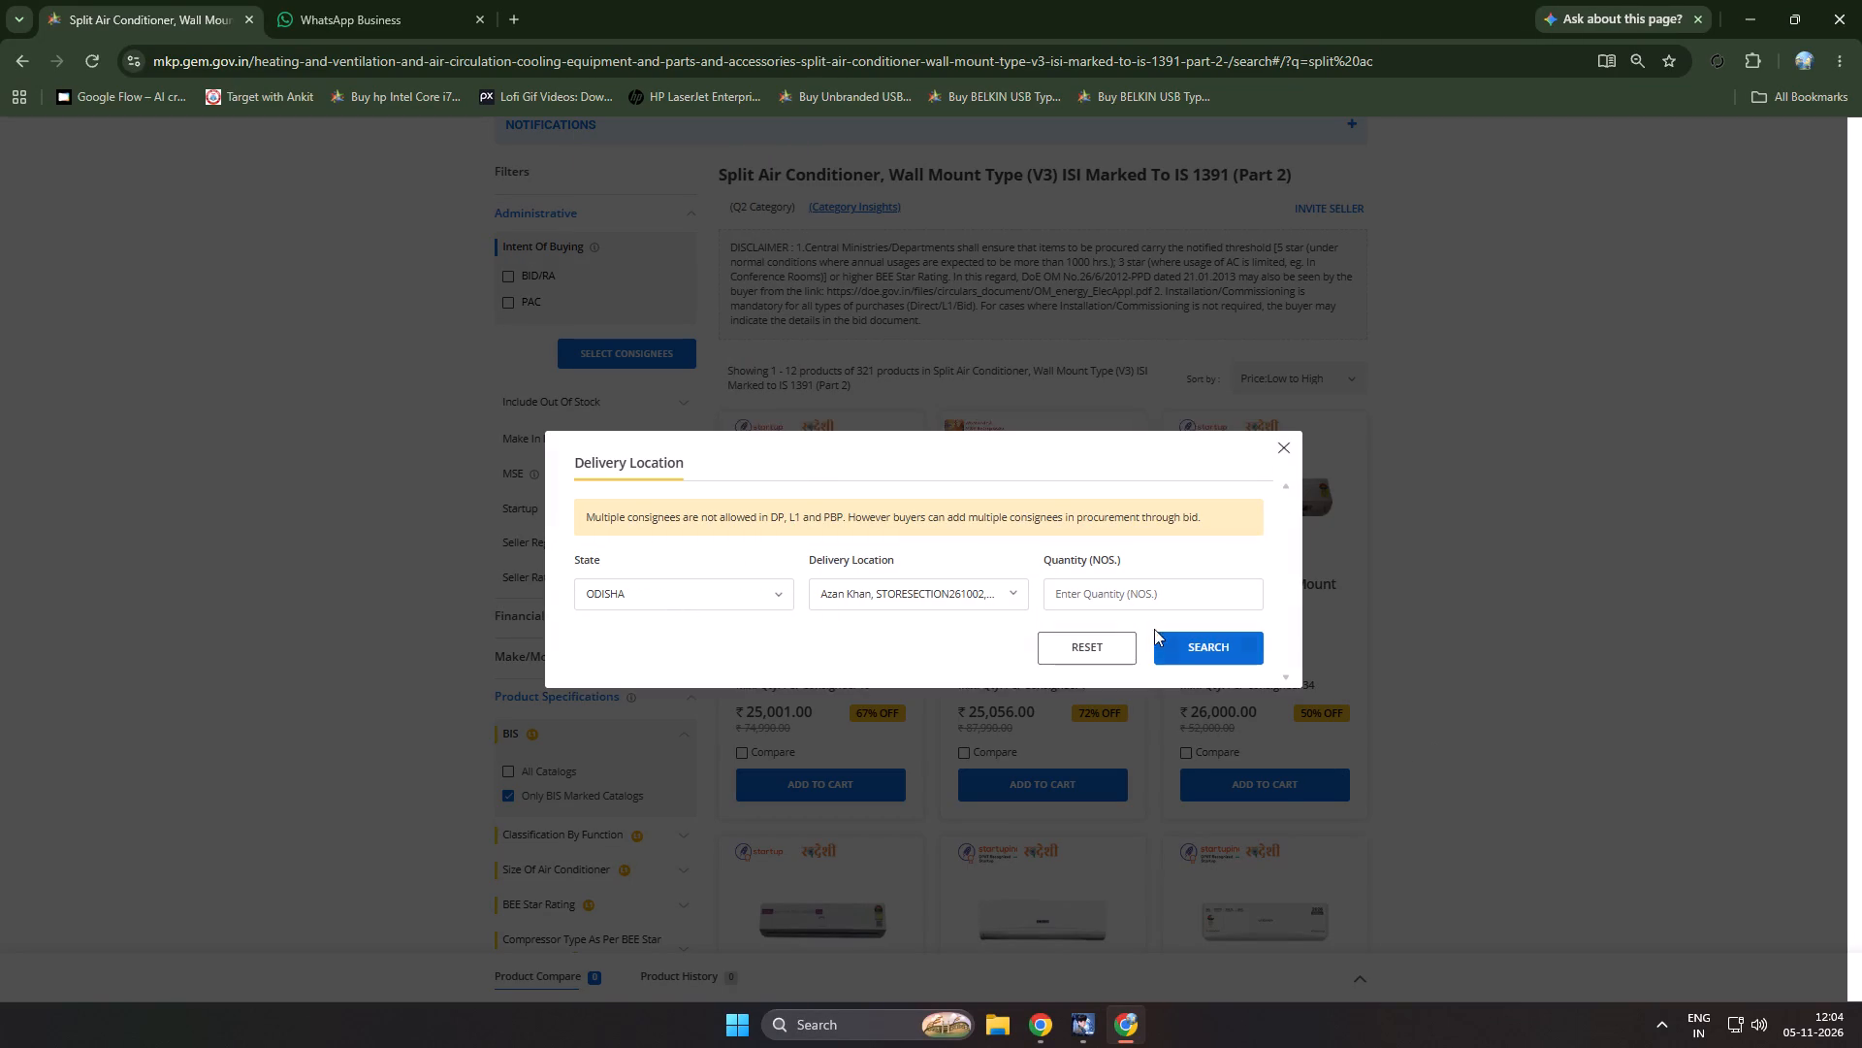
# Set the quantity to 6 for the Odisha delivery location of the split air conditioner search.
pyautogui.click(1152, 593)
pyautogui.click(1157, 787)
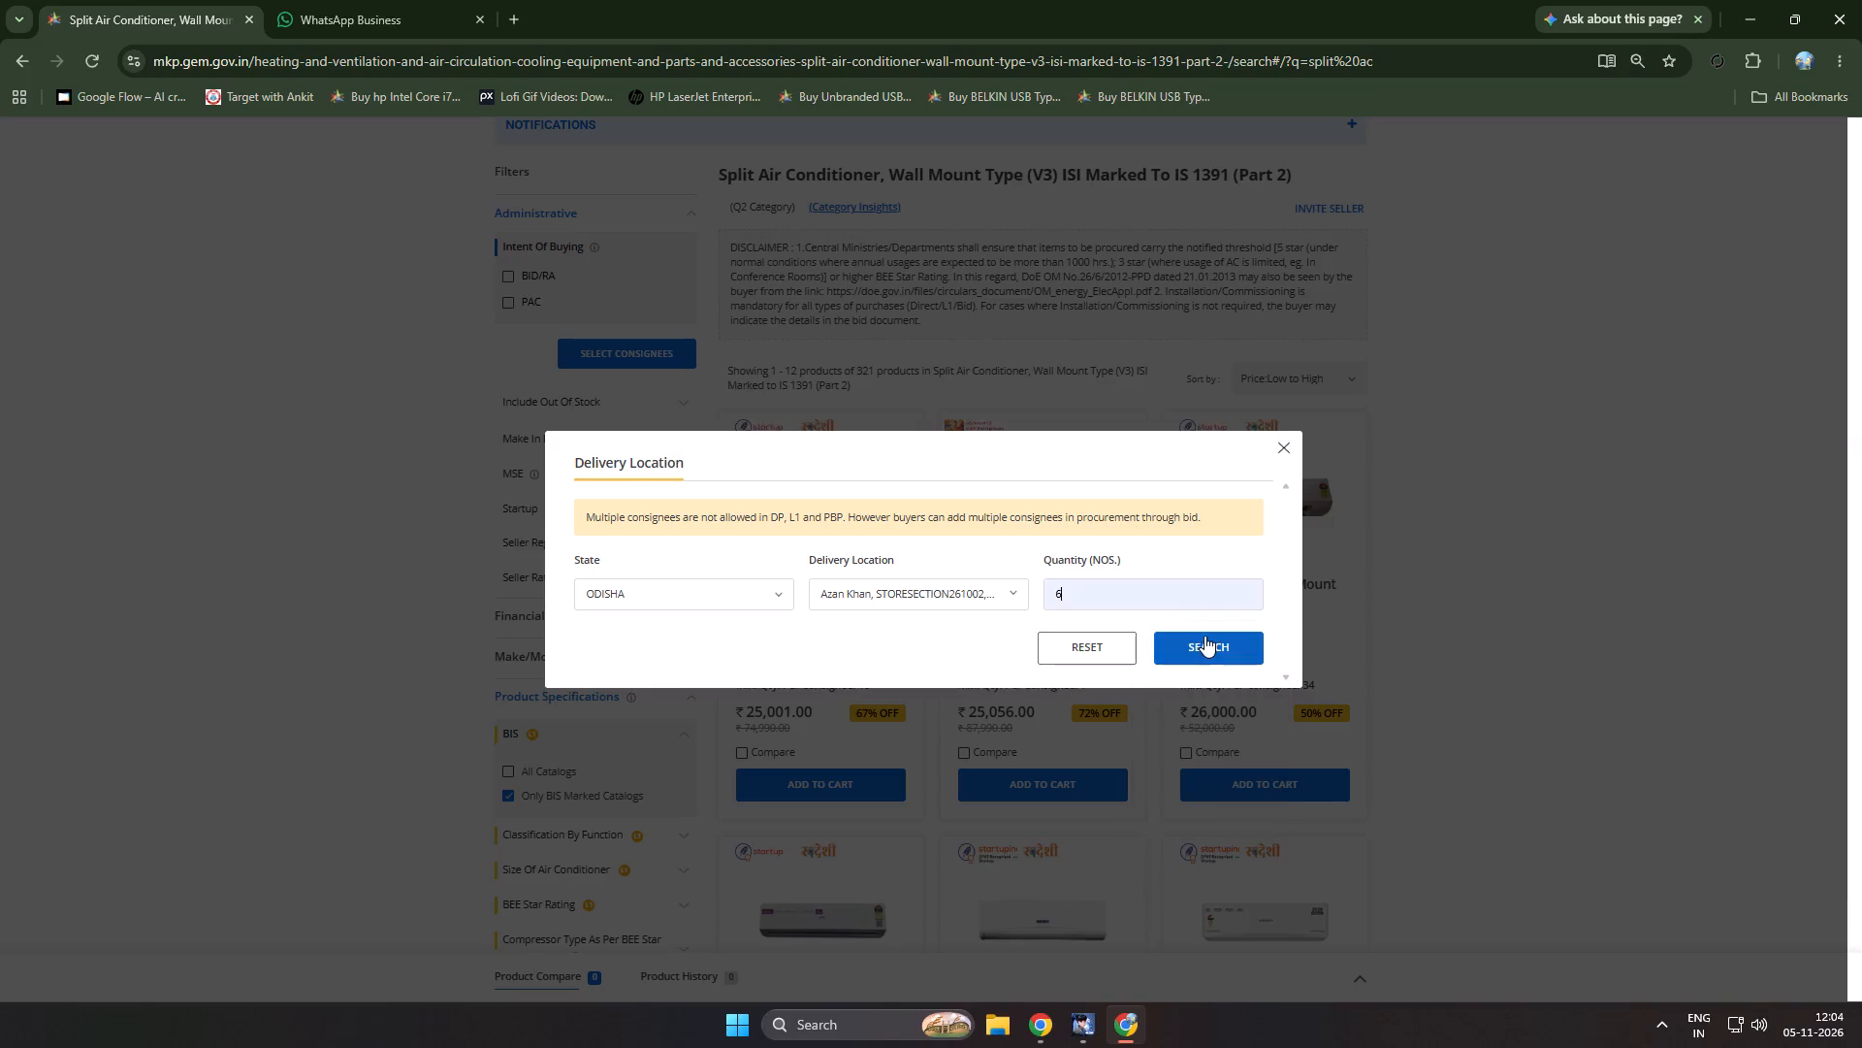
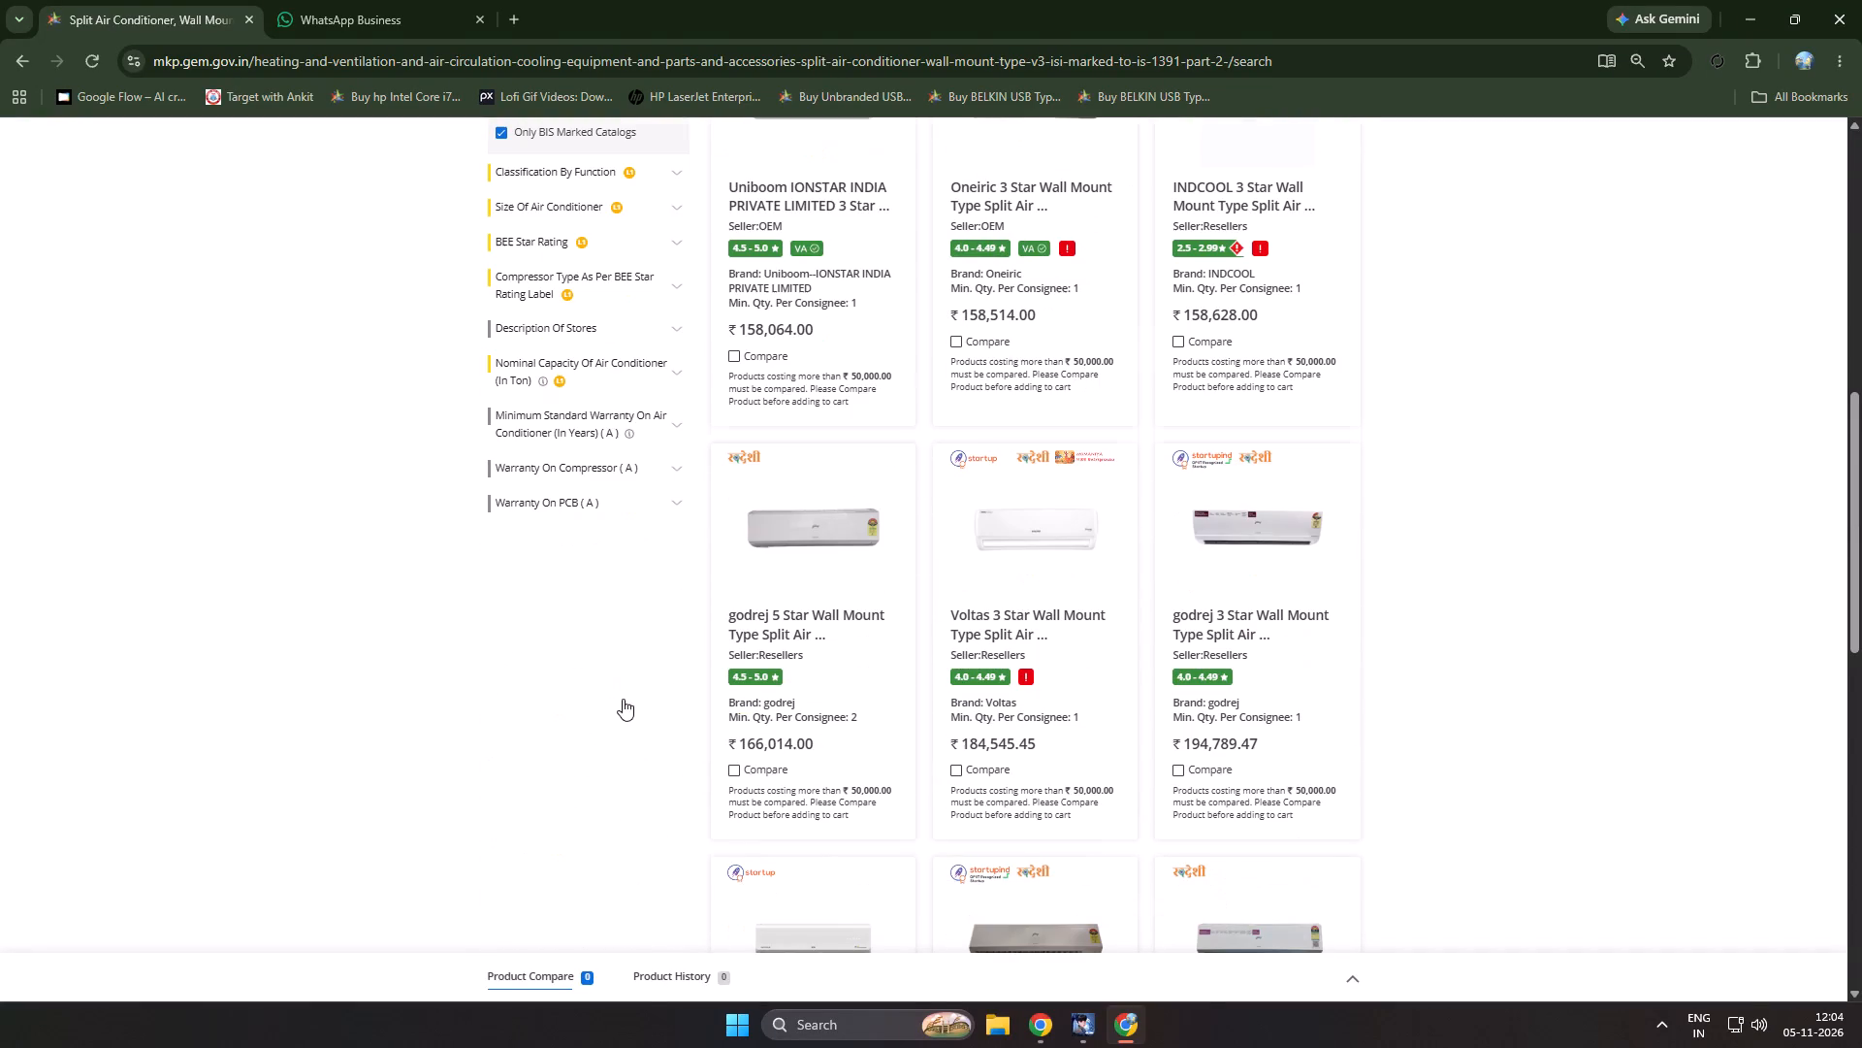
# Filter the split air conditioner results by a nominal capacity of 1.8 Ton - 2.2 Ton.
pyautogui.click(629, 384)
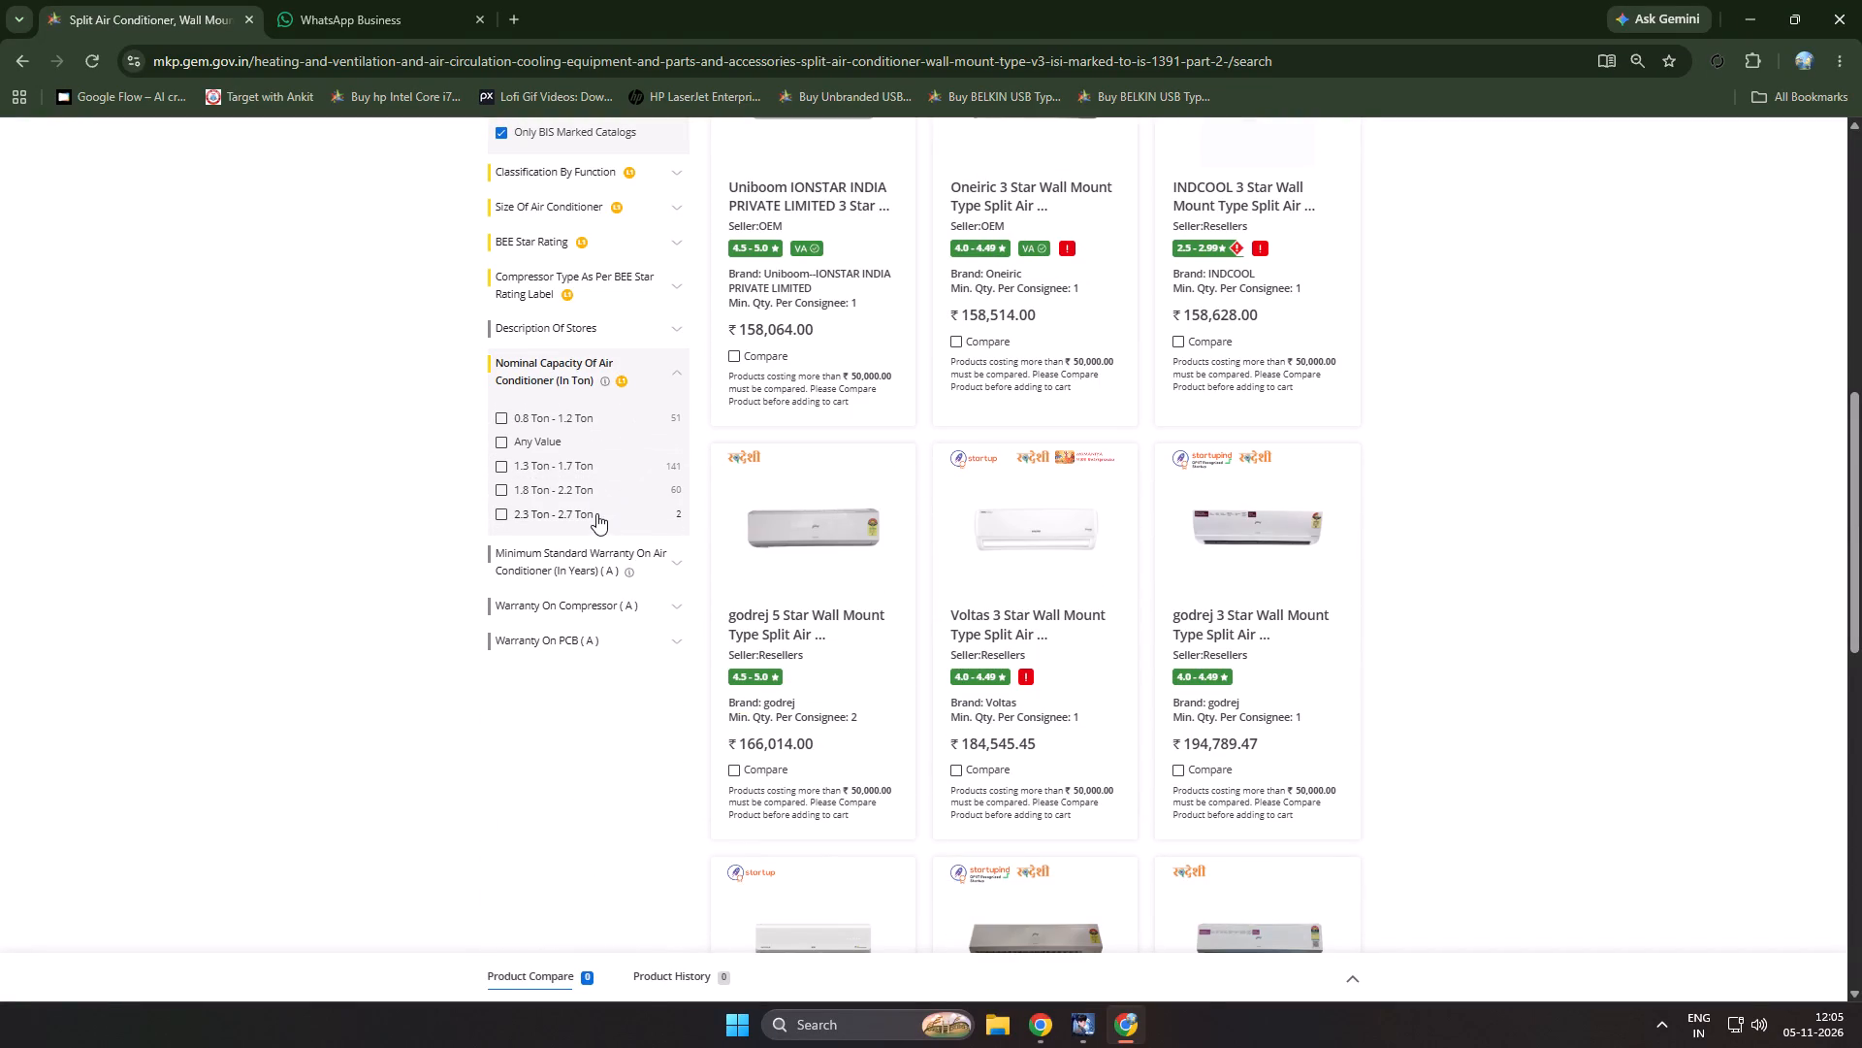
pyautogui.click(603, 487)
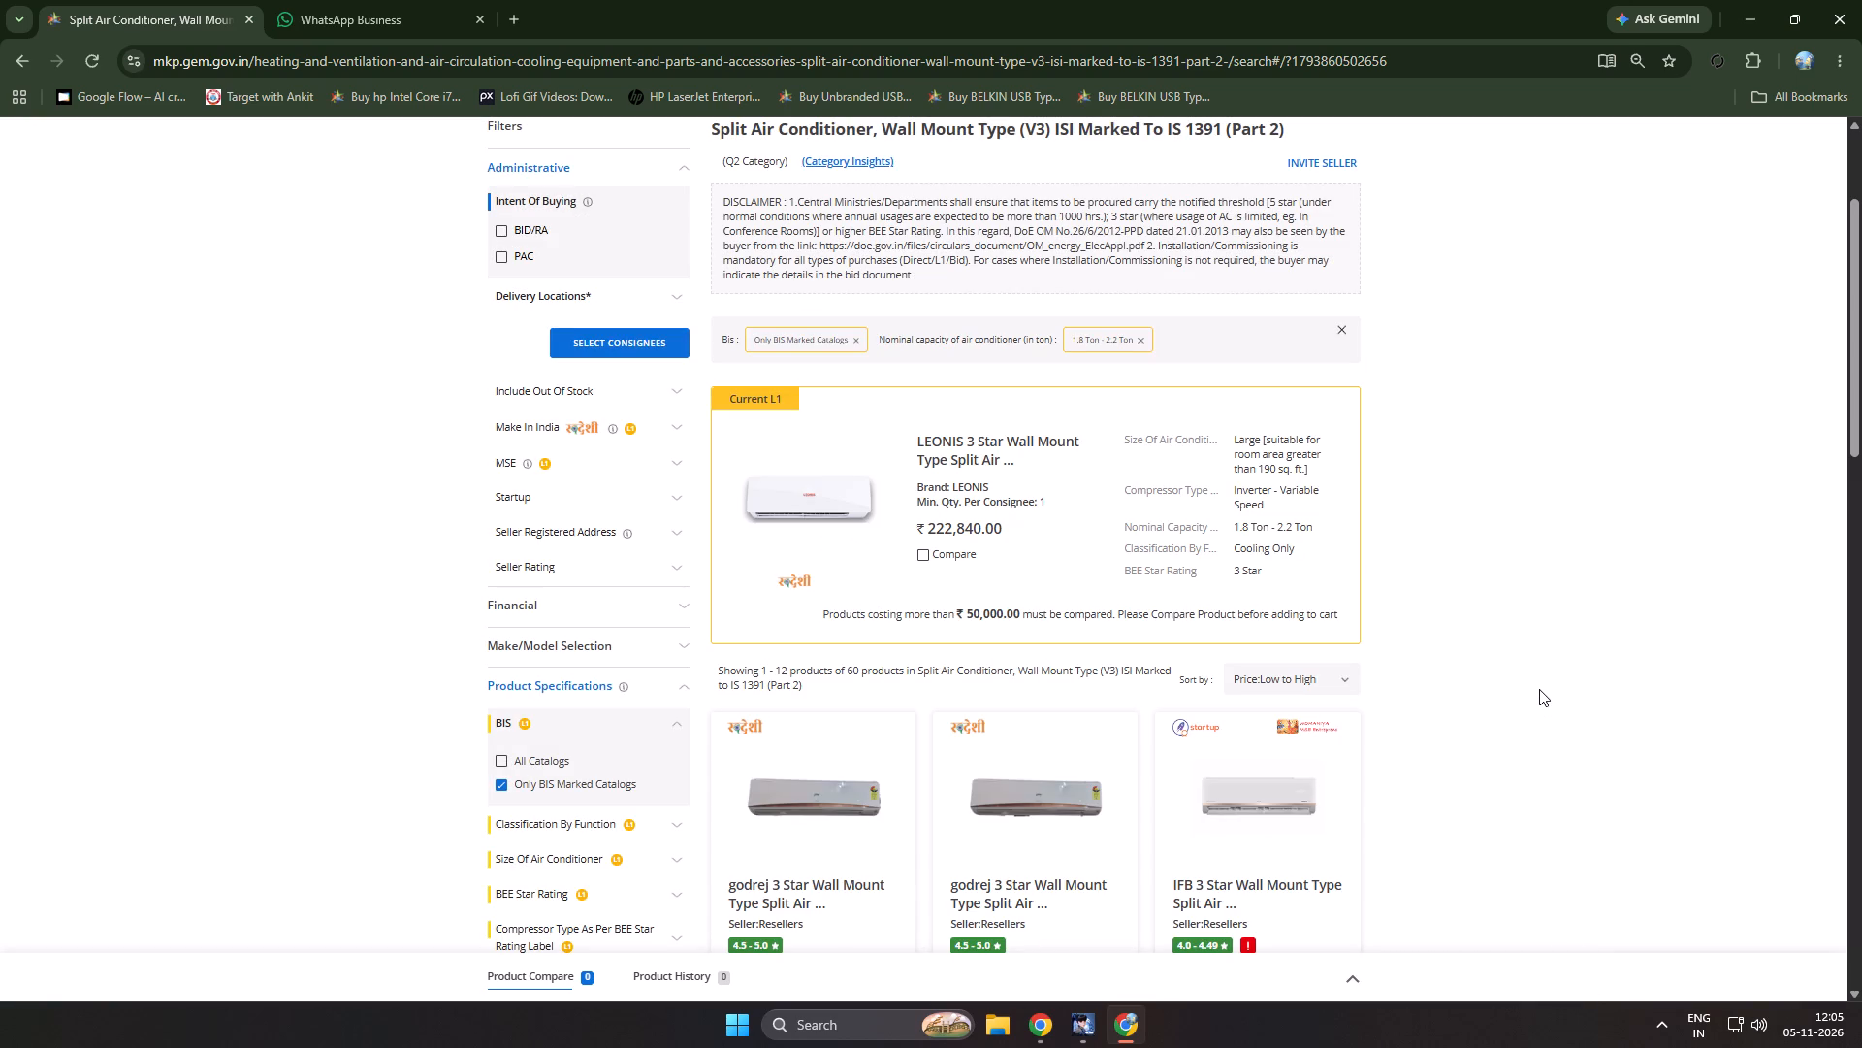
# Expand the compressor type filter options and filter the split air conditioners by a BEE star rating of 4 Star.
pyautogui.scroll(-7, 1416, 674)
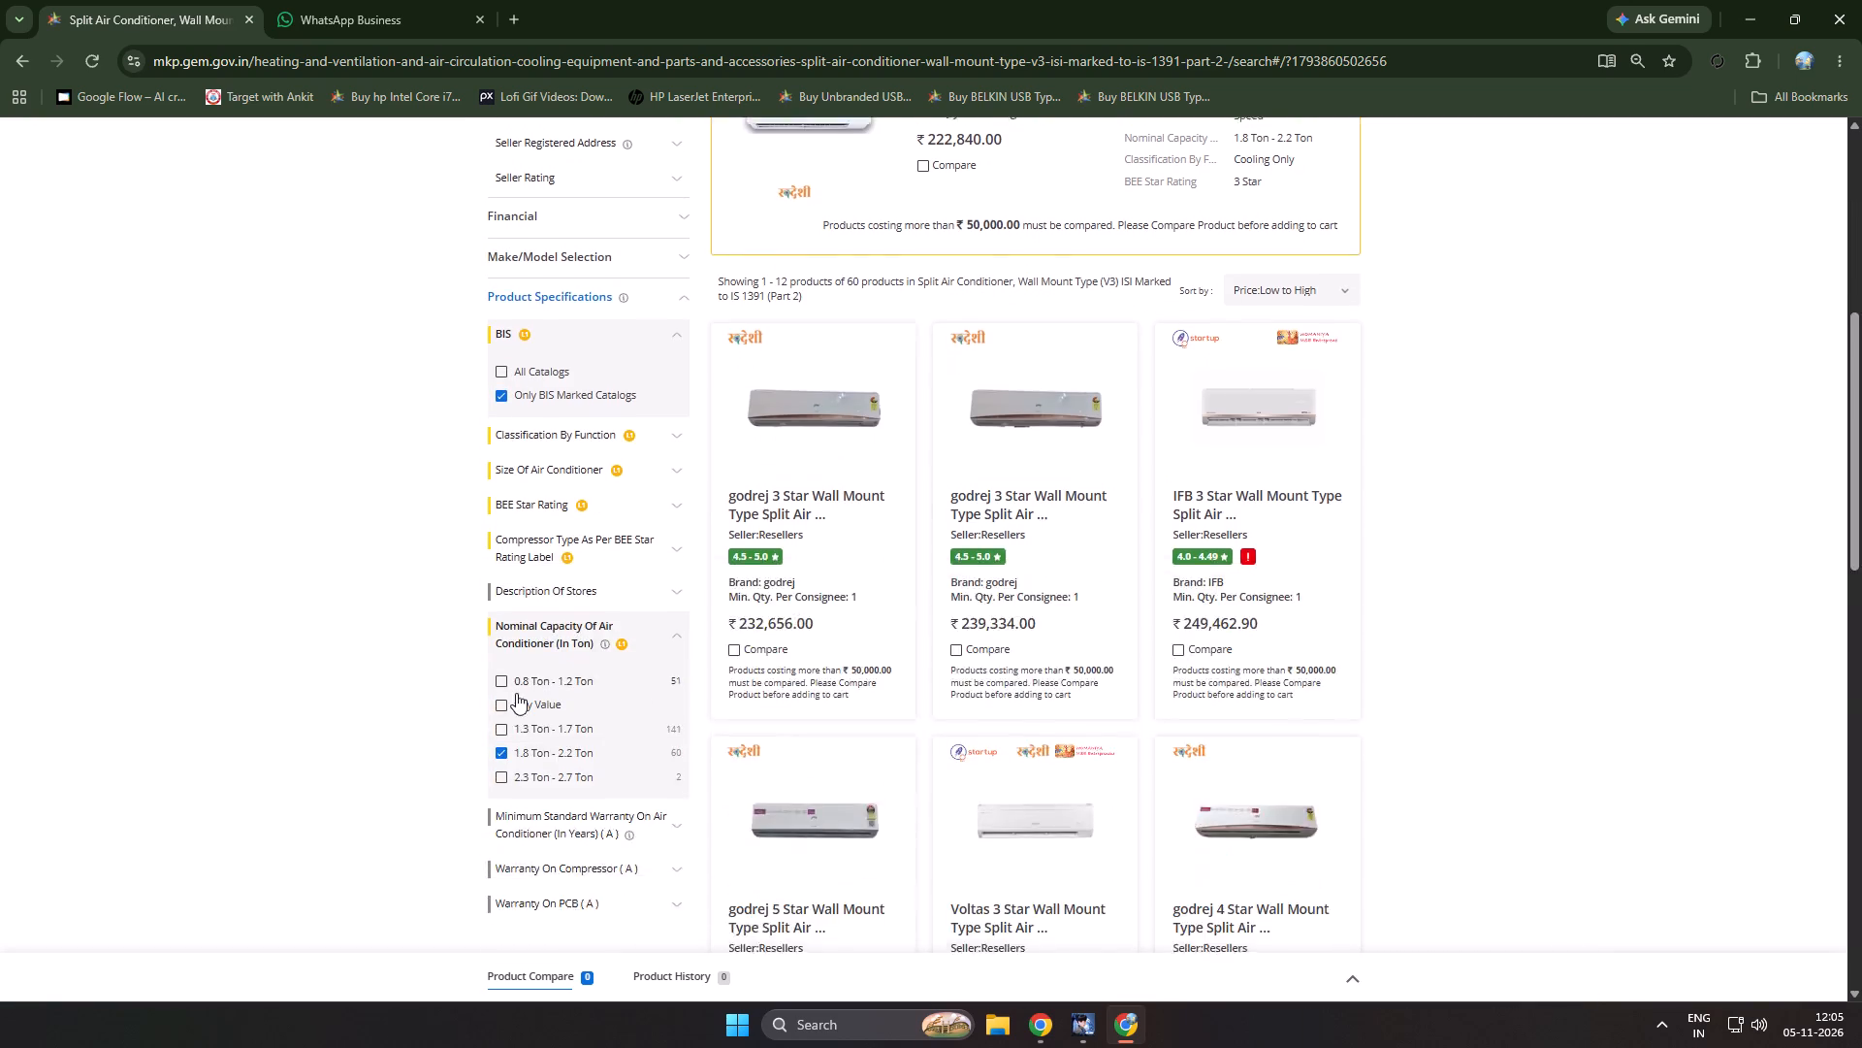
pyautogui.scroll(-3, 516, 693)
pyautogui.scroll(3, 537, 671)
pyautogui.click(613, 260)
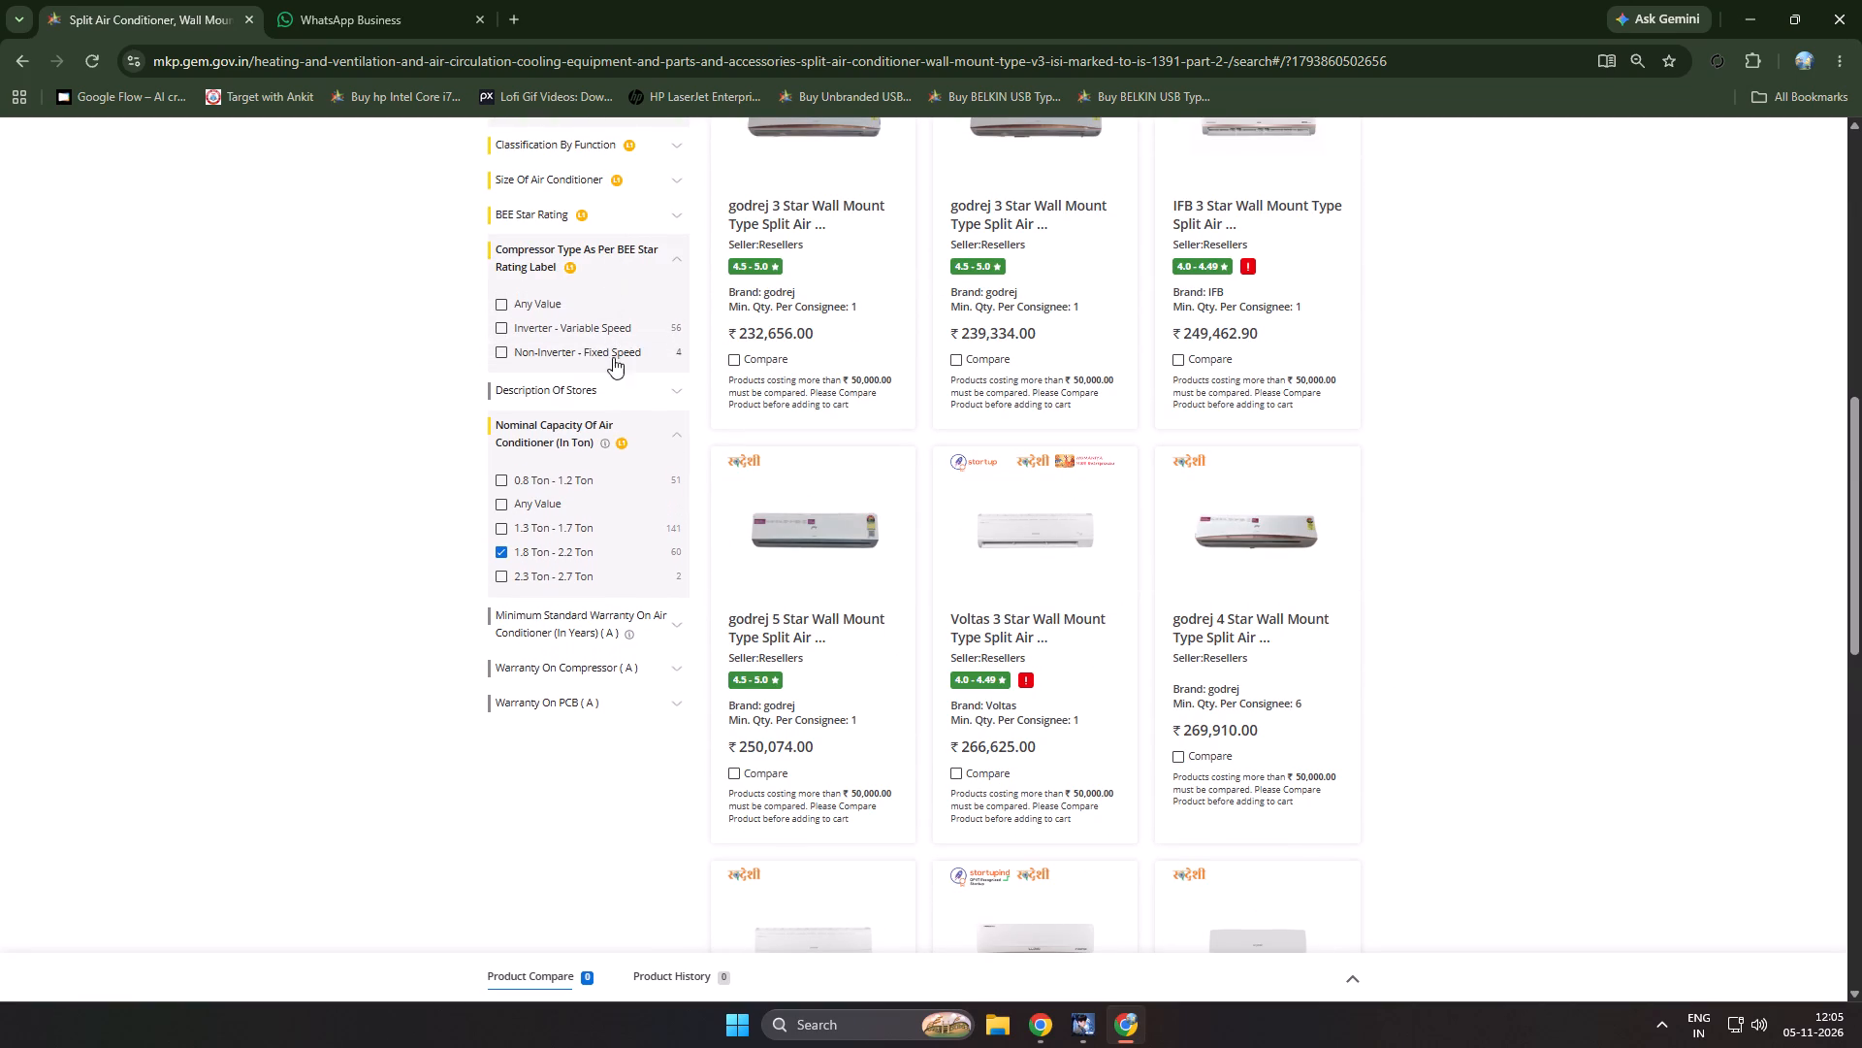
pyautogui.click(566, 226)
pyautogui.click(555, 349)
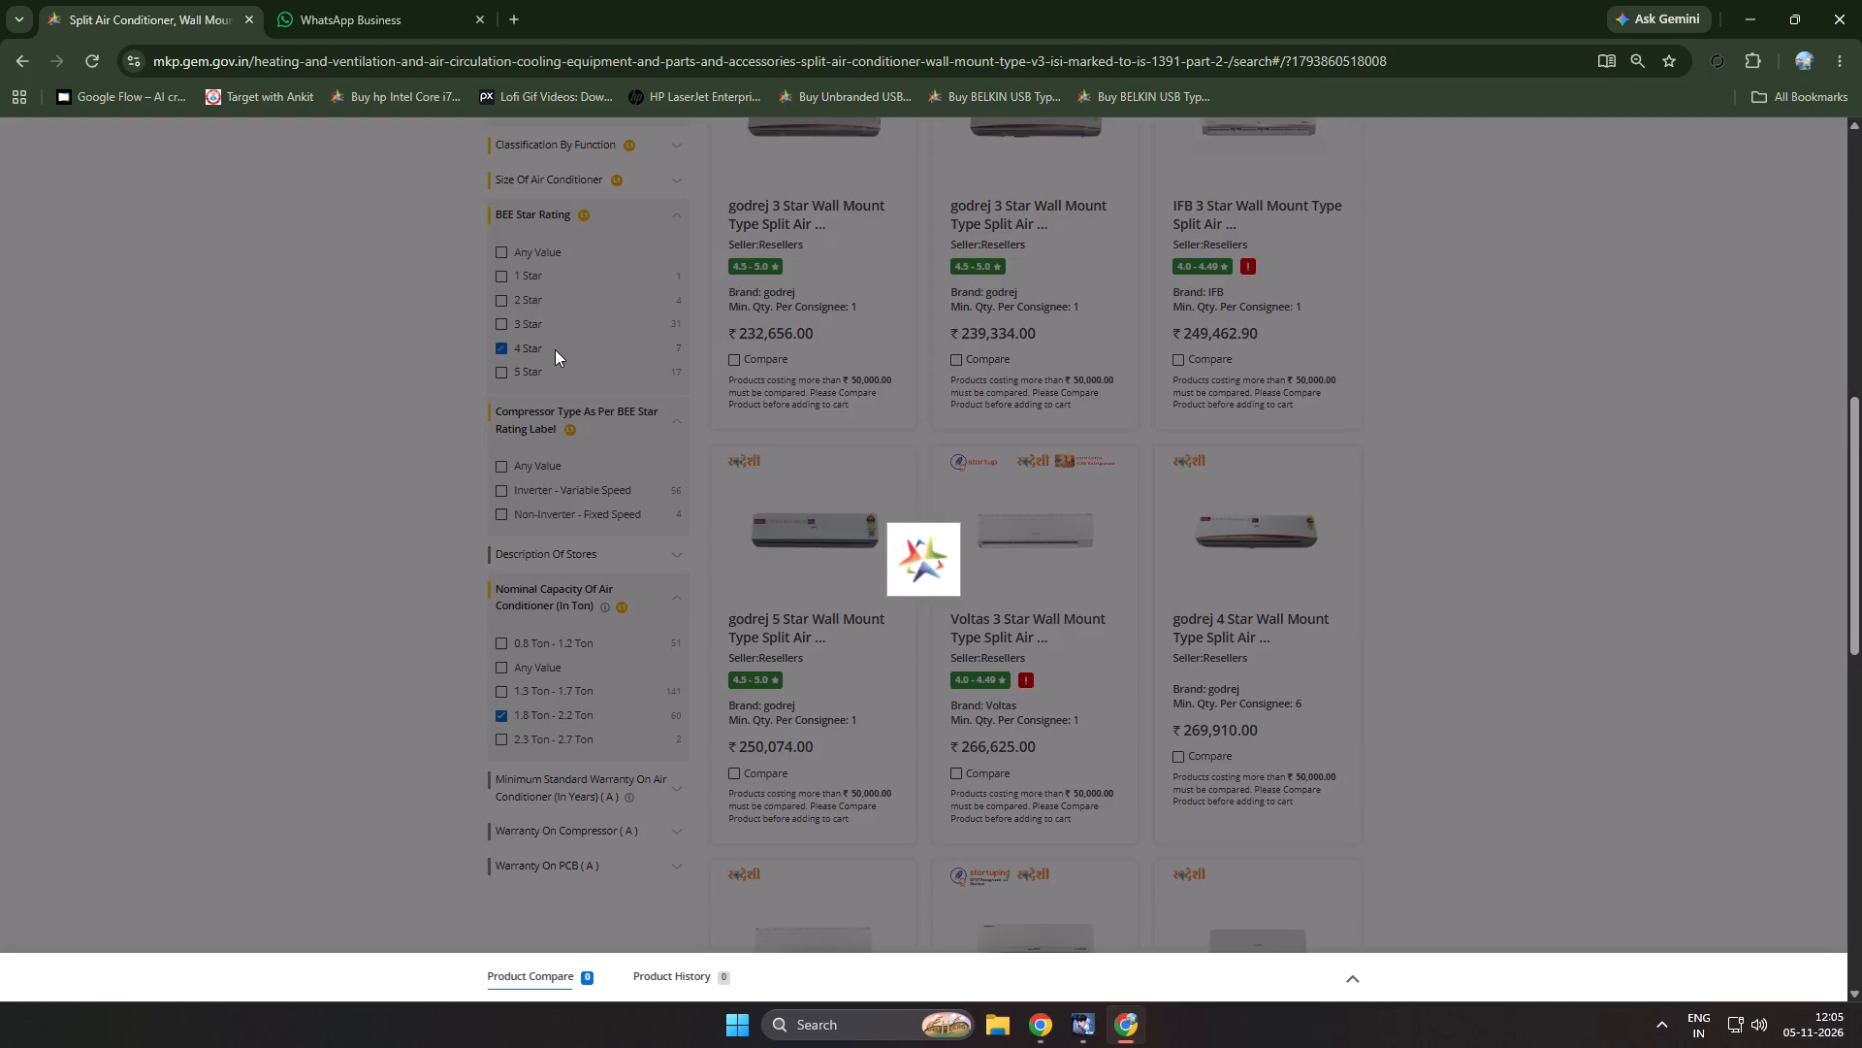
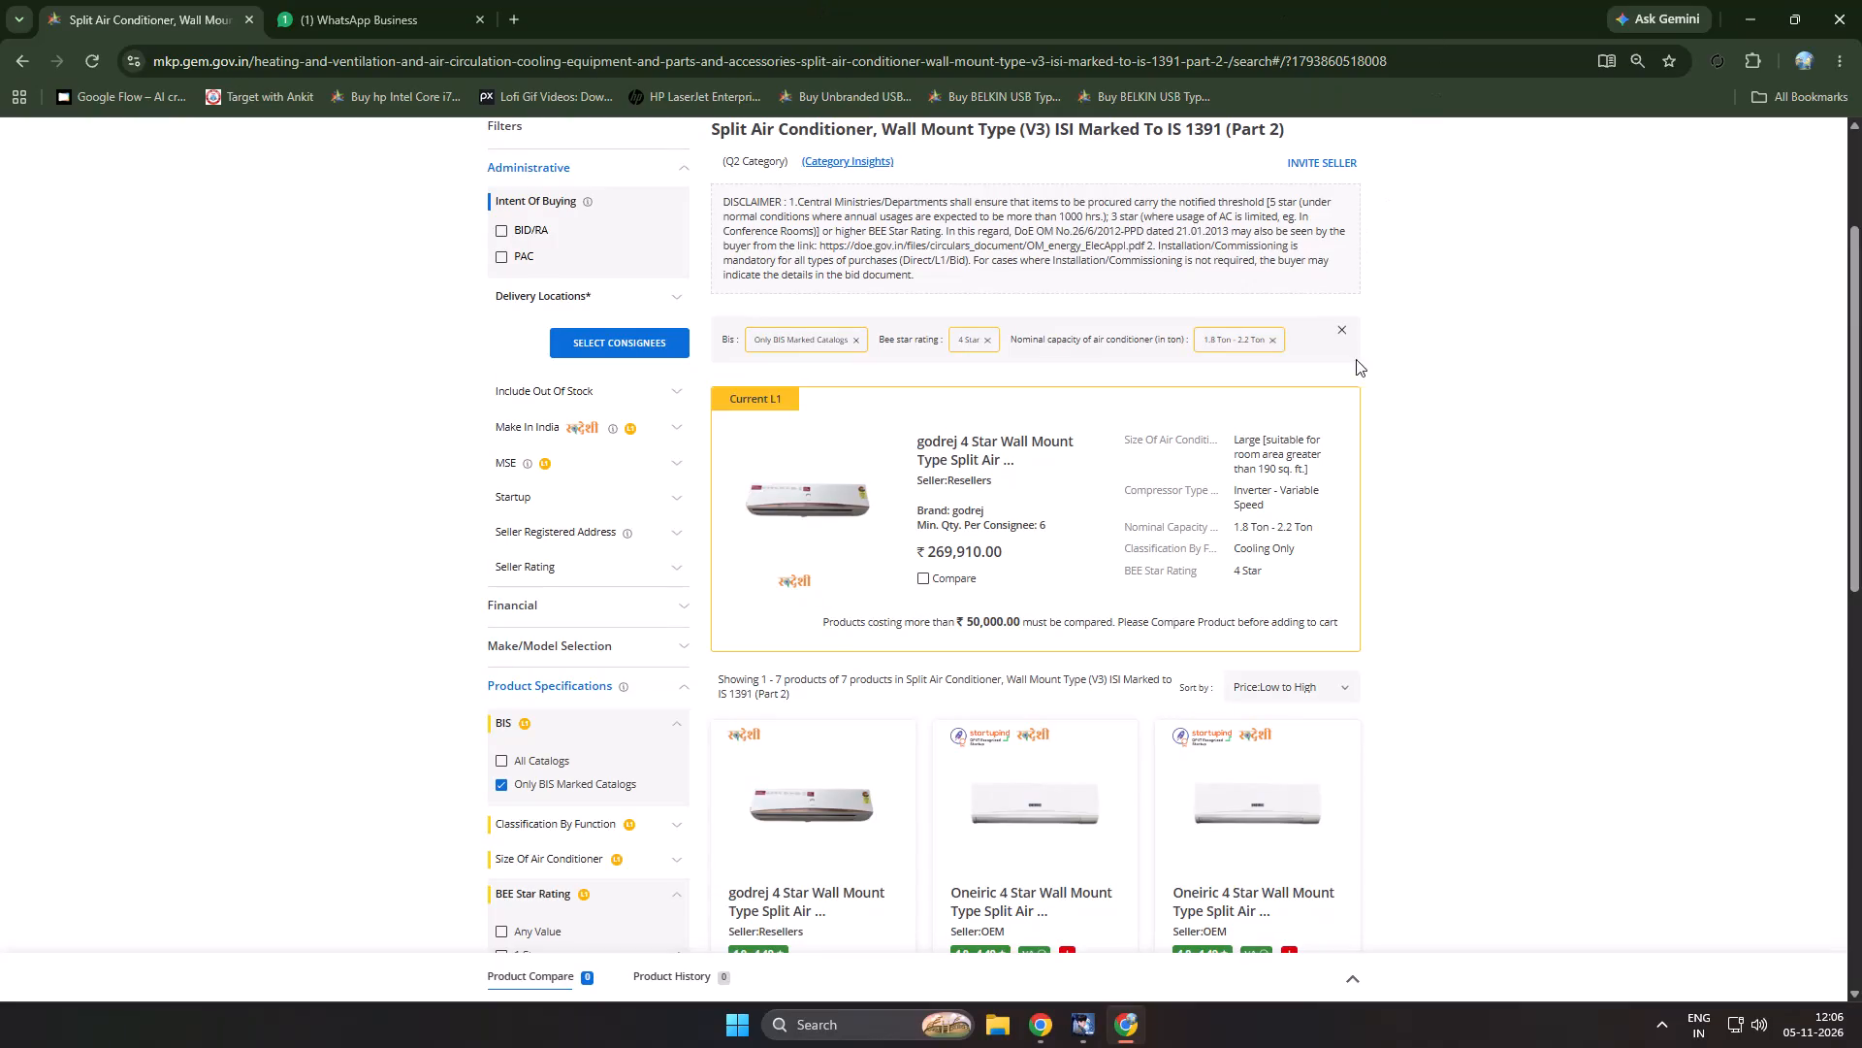
# Open the first listed Oneiric 4 Star split air conditioner, examine its product details and specifications, and close its page.
pyautogui.scroll(-2, 1302, 606)
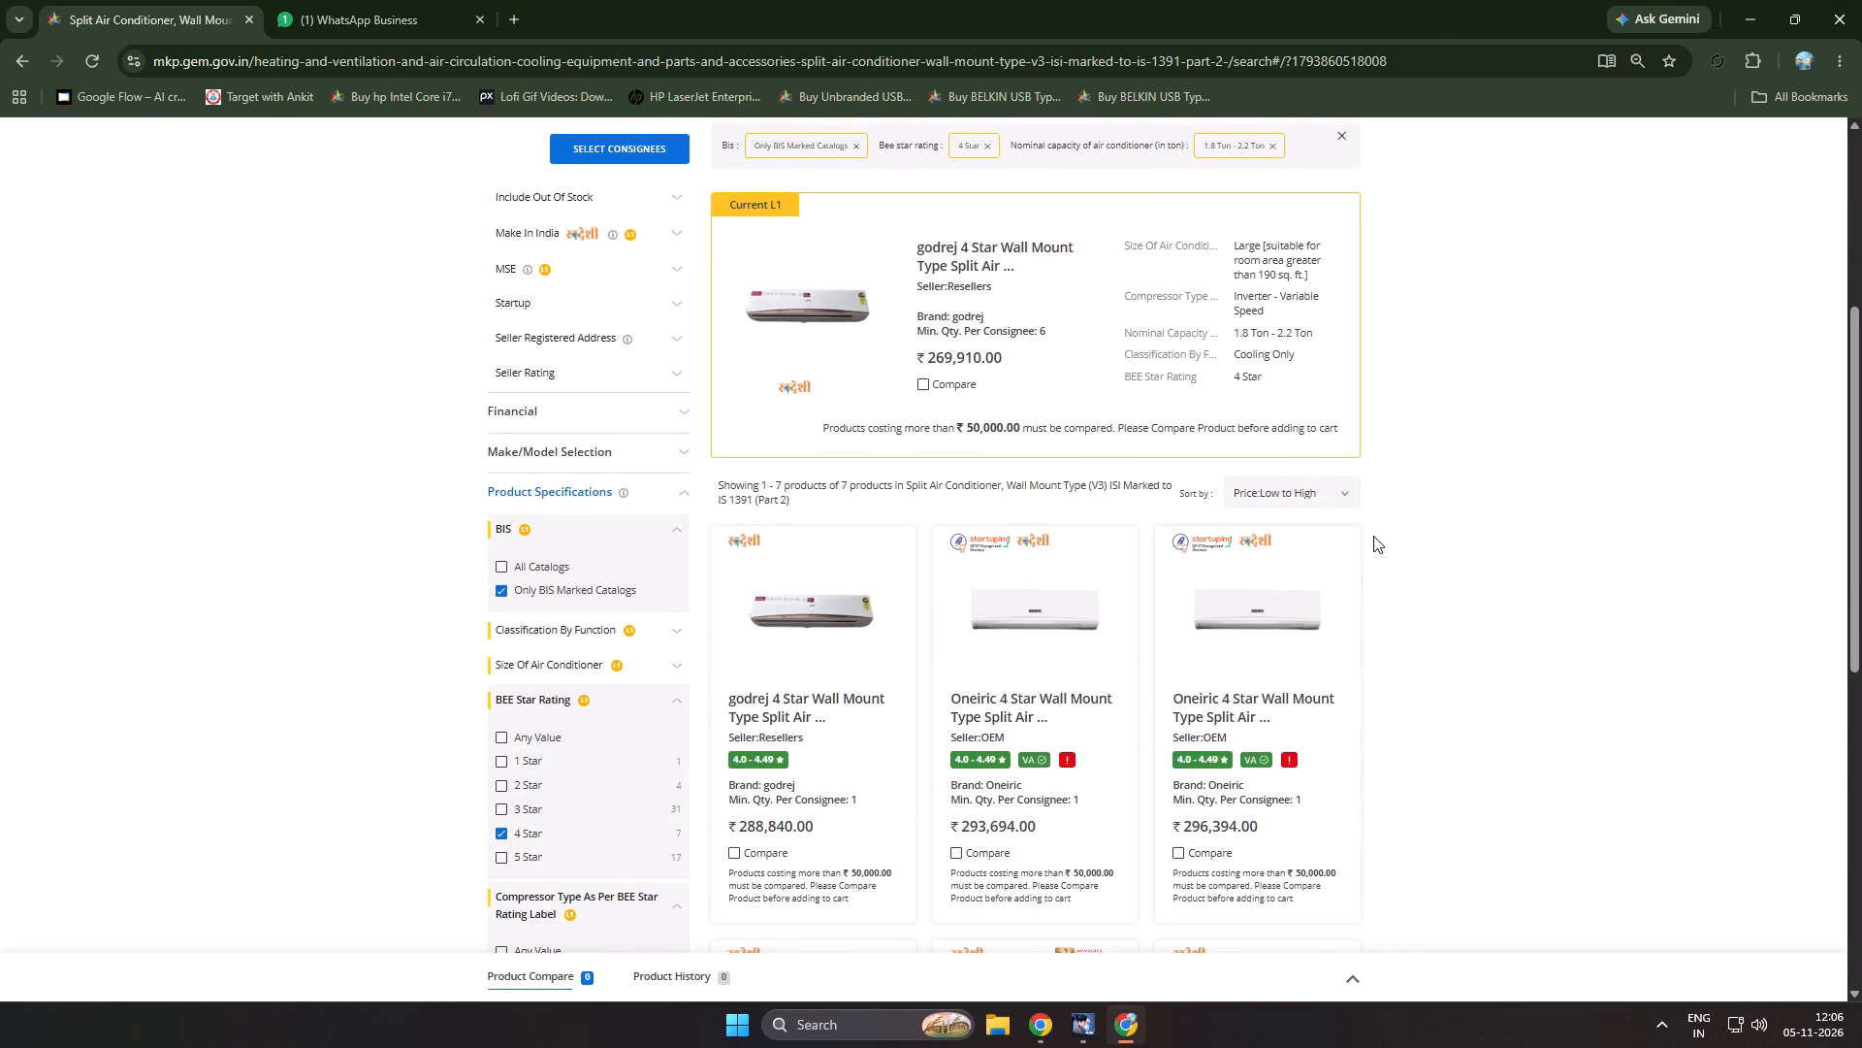
pyautogui.keyDown('ctrl'); pyautogui.click(1026, 698); pyautogui.keyUp('ctrl')
pyautogui.click(383, 0)
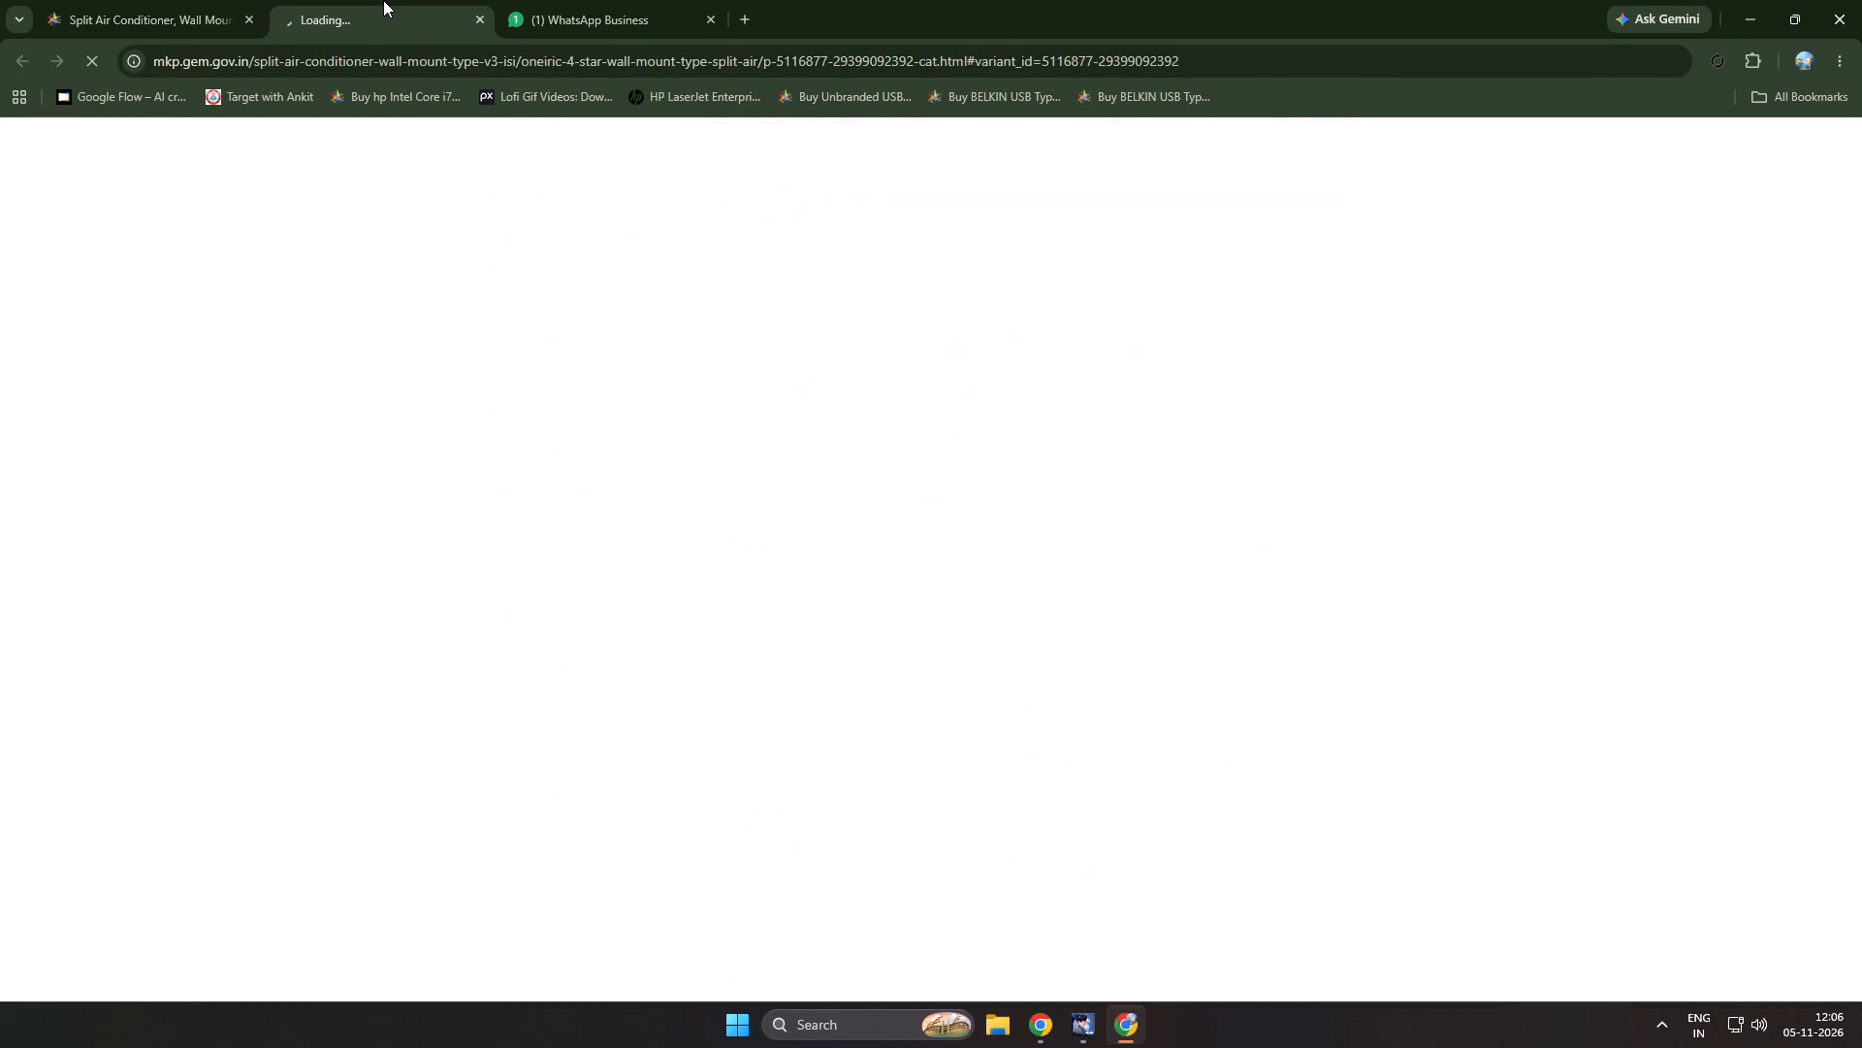
pyautogui.scroll(-5, 898, 613)
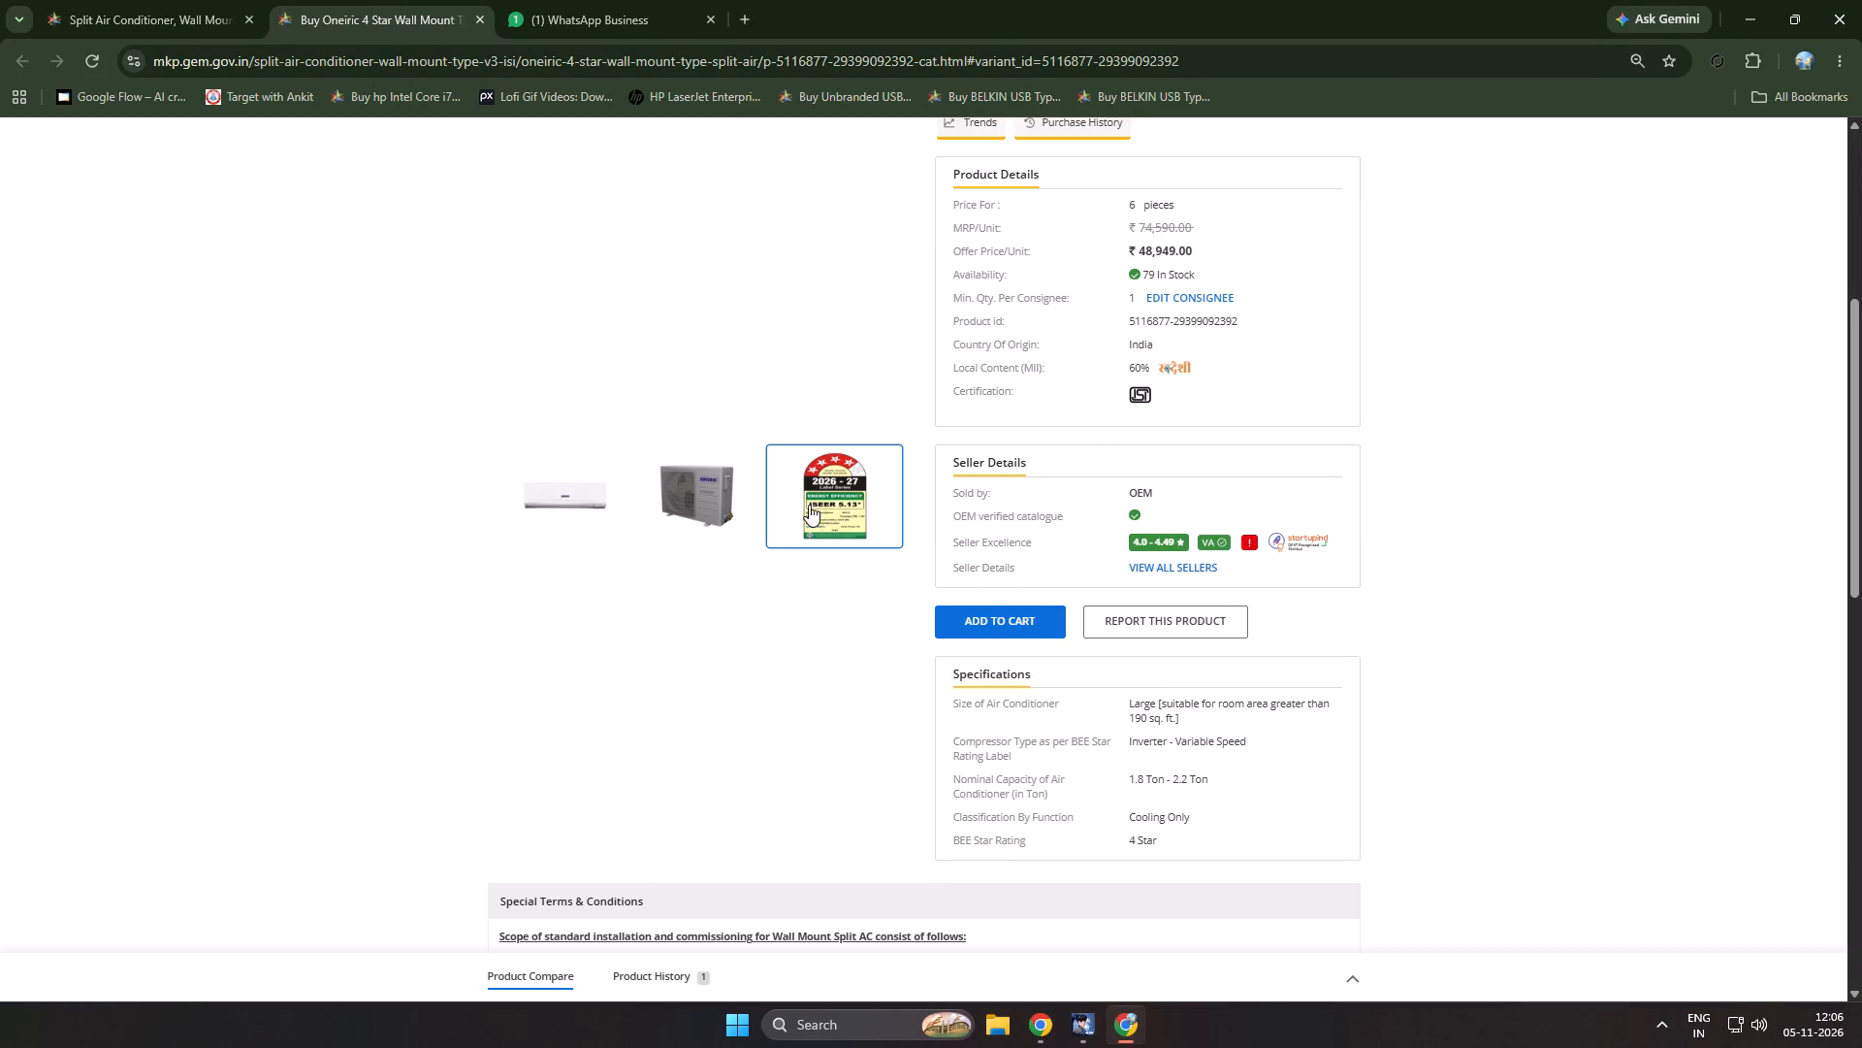
pyautogui.click(479, 17)
# Expand the Size Of Air Conditioner and Classification By Function filter options.
pyautogui.scroll(-5, 1419, 396)
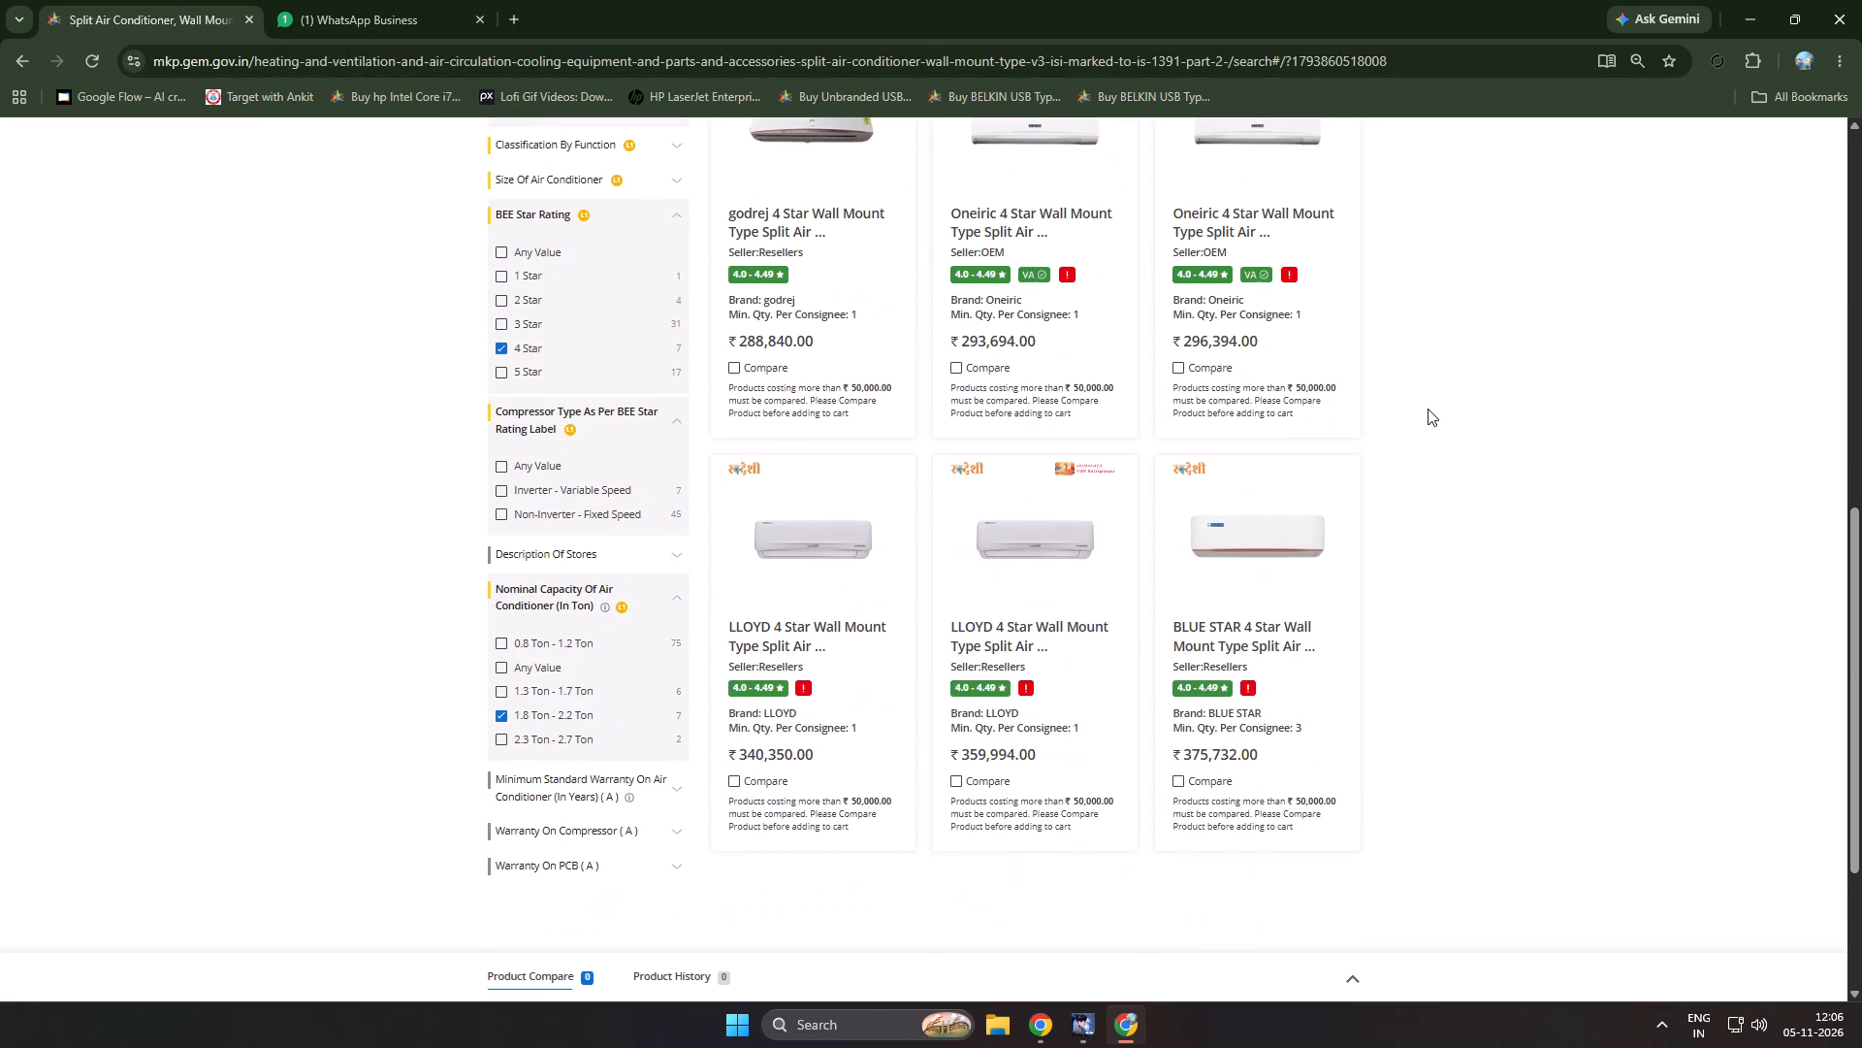
pyautogui.scroll(2, 633, 340)
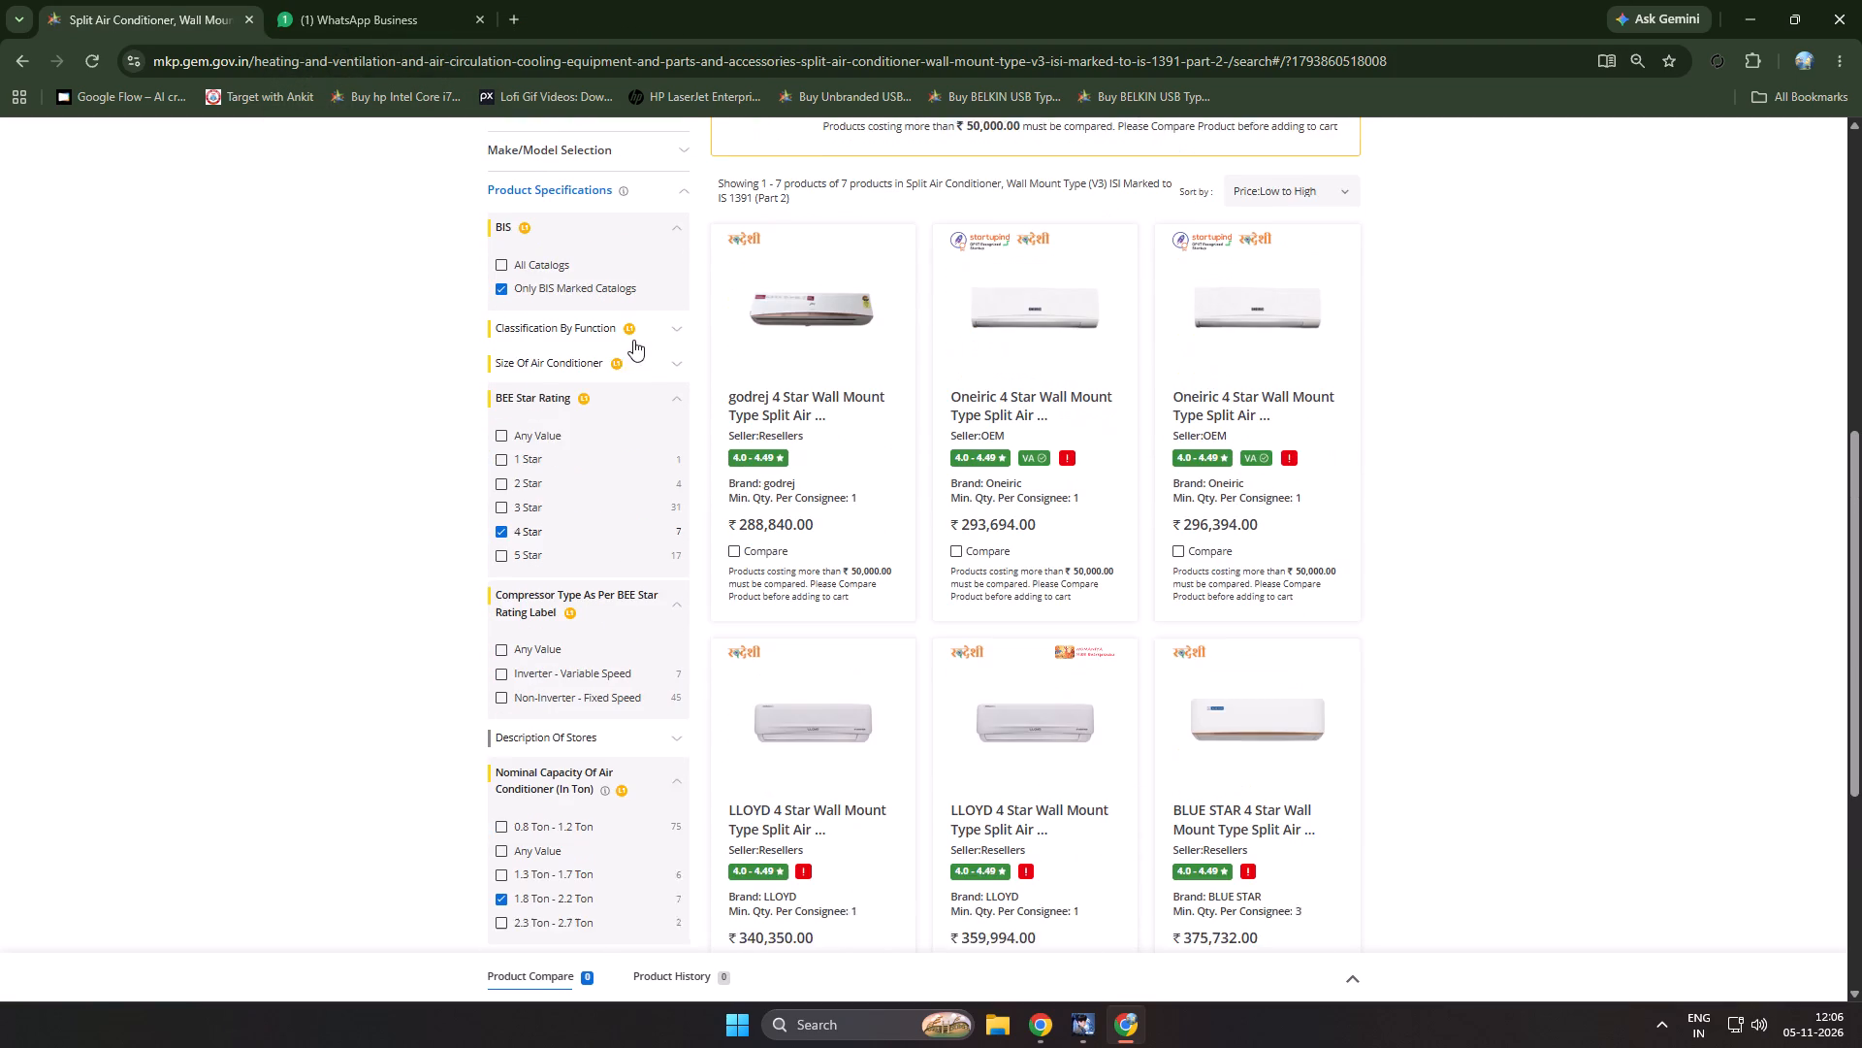
pyautogui.click(641, 373)
pyautogui.click(648, 340)
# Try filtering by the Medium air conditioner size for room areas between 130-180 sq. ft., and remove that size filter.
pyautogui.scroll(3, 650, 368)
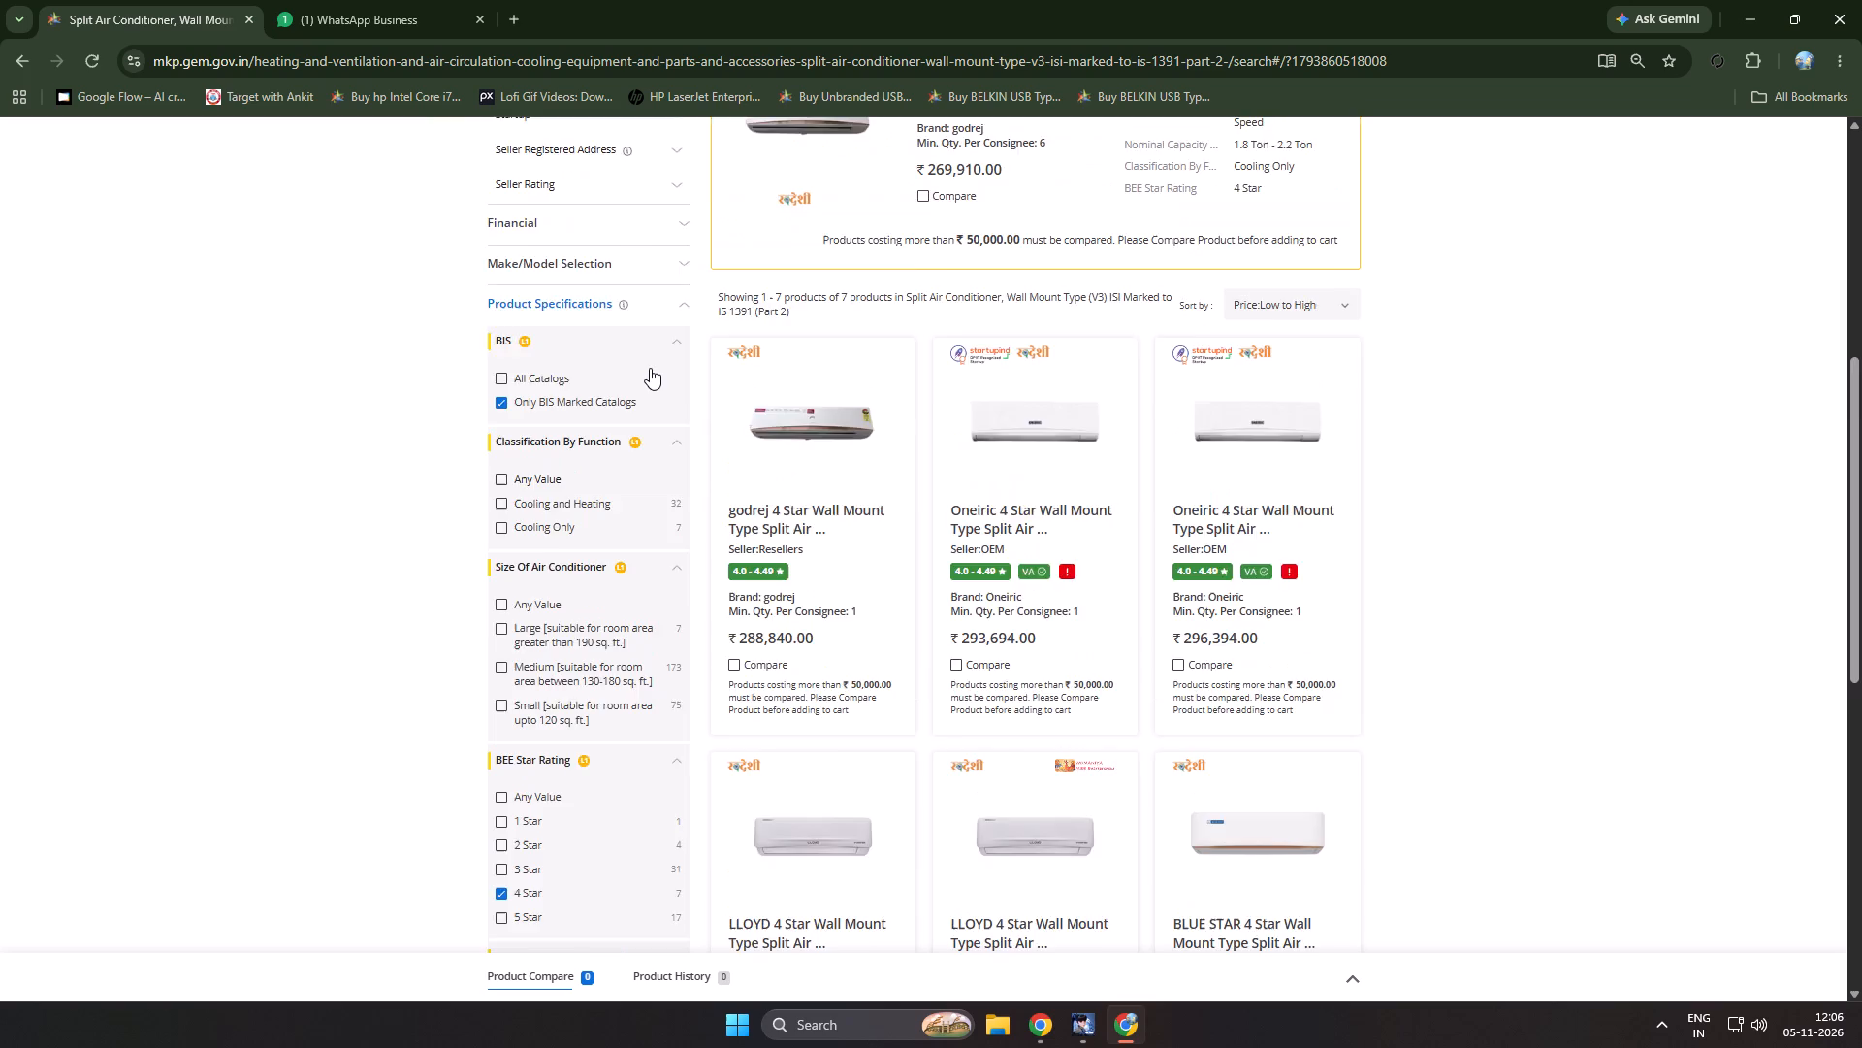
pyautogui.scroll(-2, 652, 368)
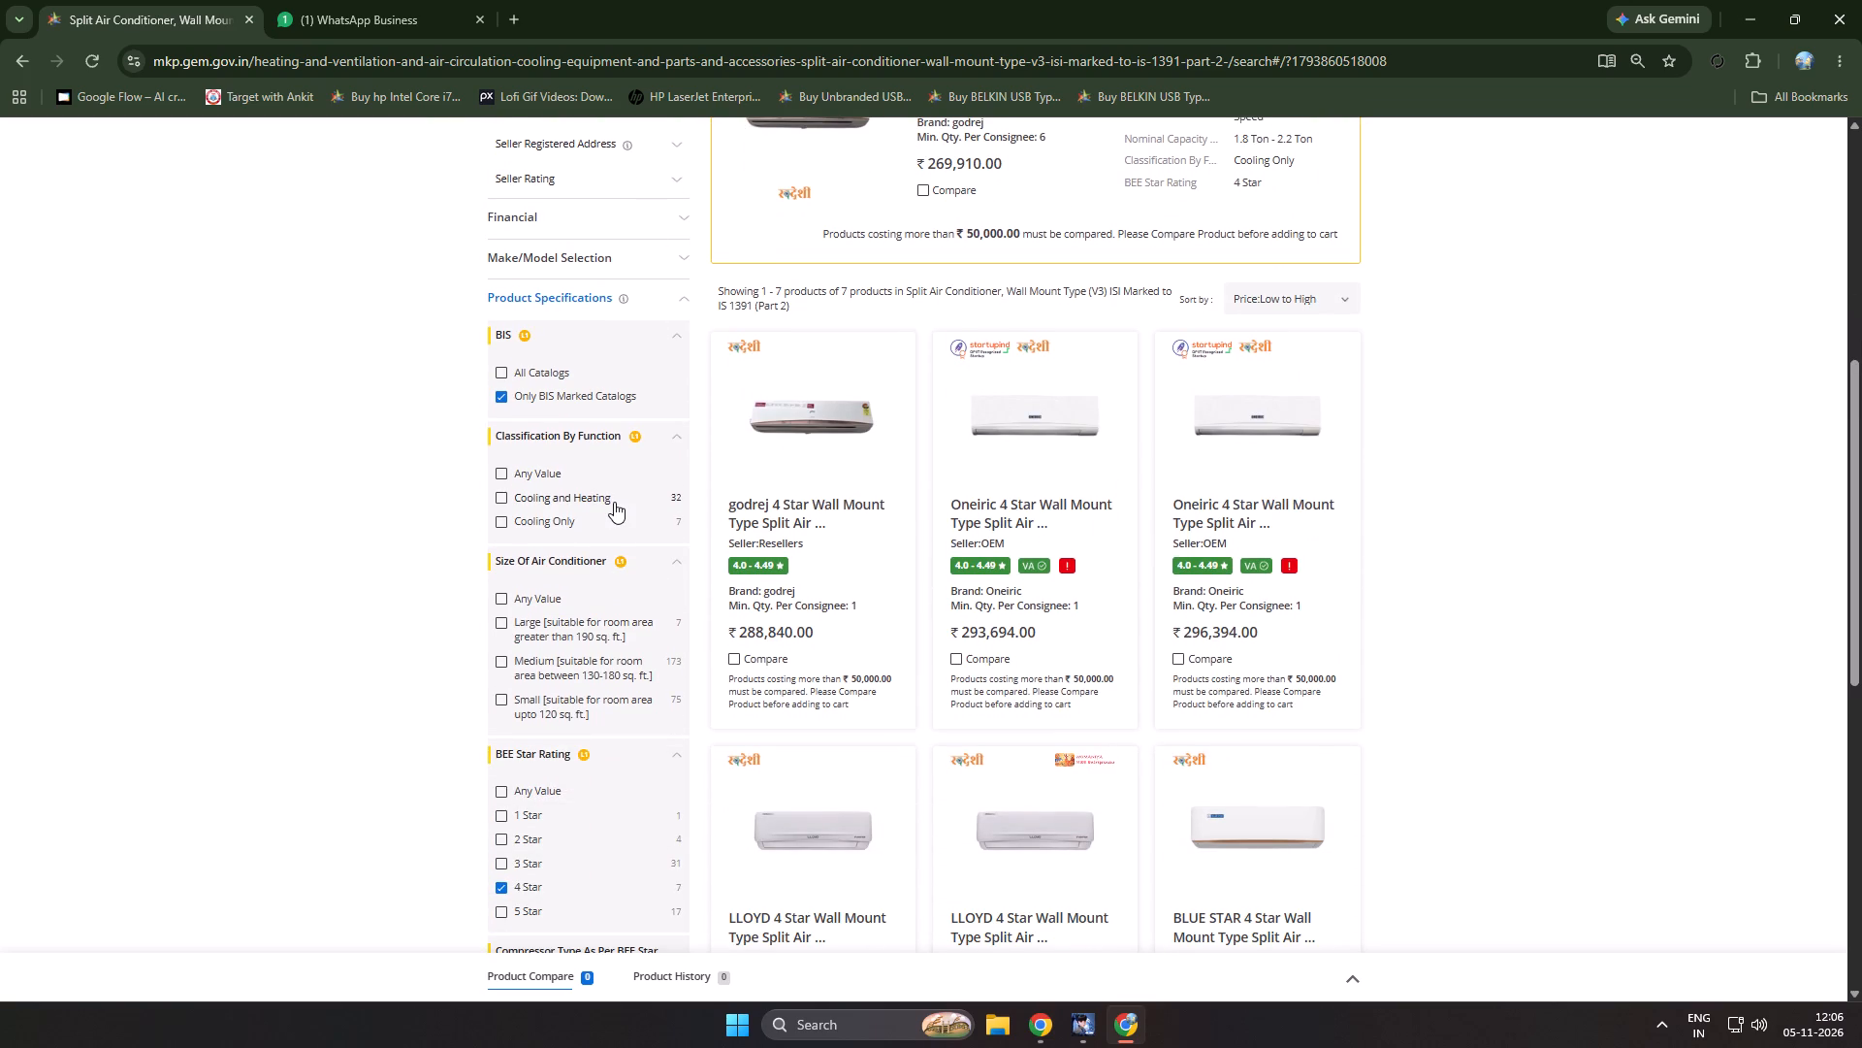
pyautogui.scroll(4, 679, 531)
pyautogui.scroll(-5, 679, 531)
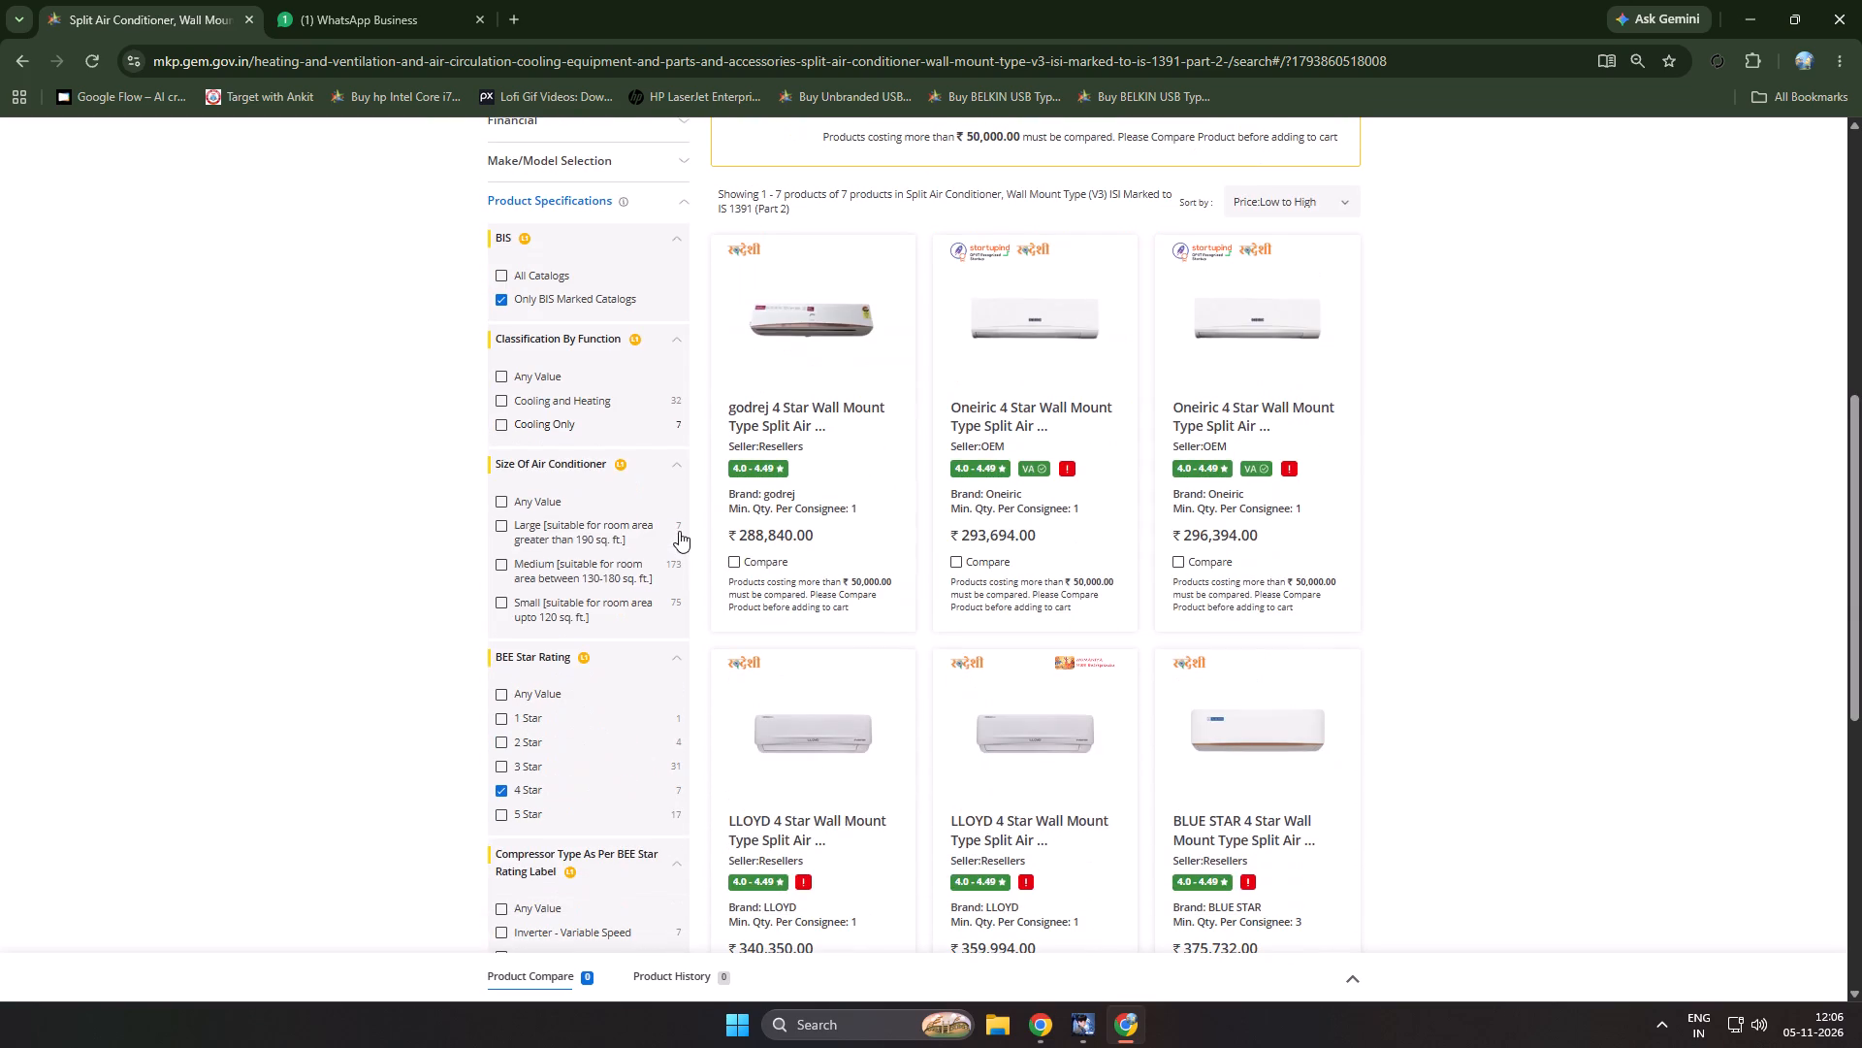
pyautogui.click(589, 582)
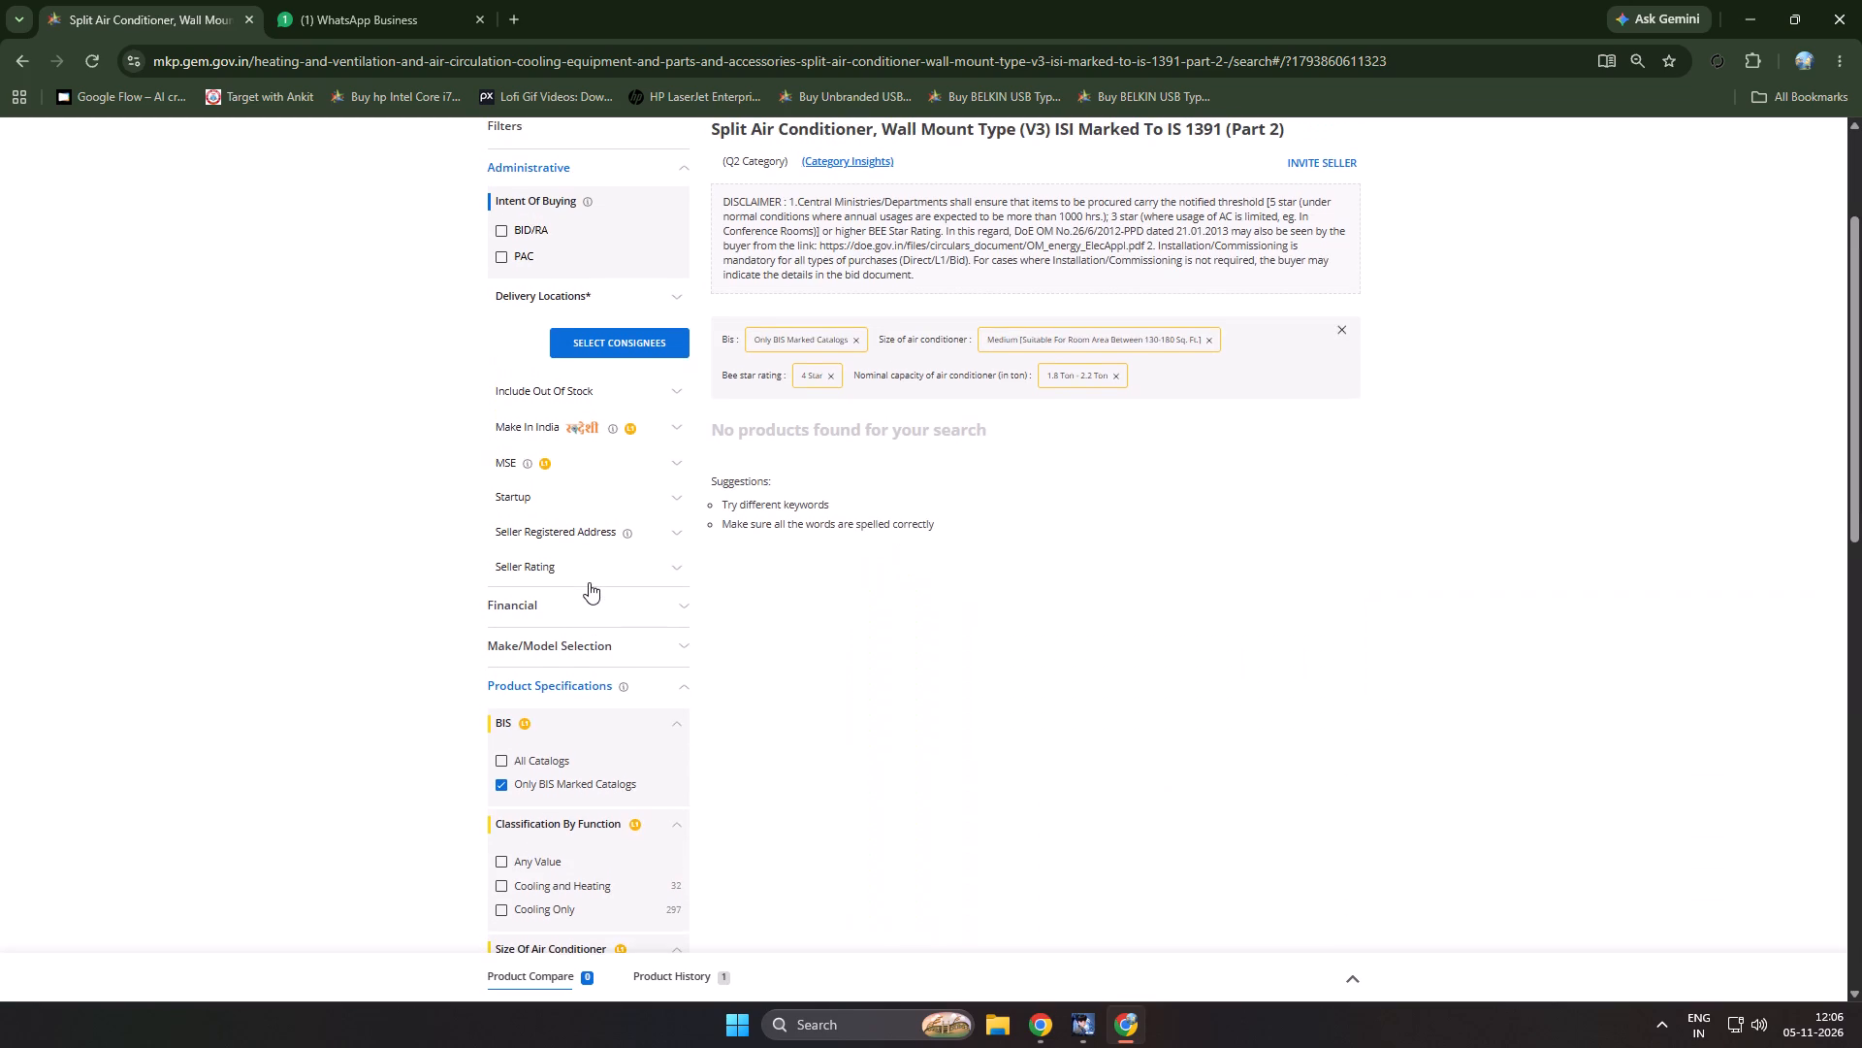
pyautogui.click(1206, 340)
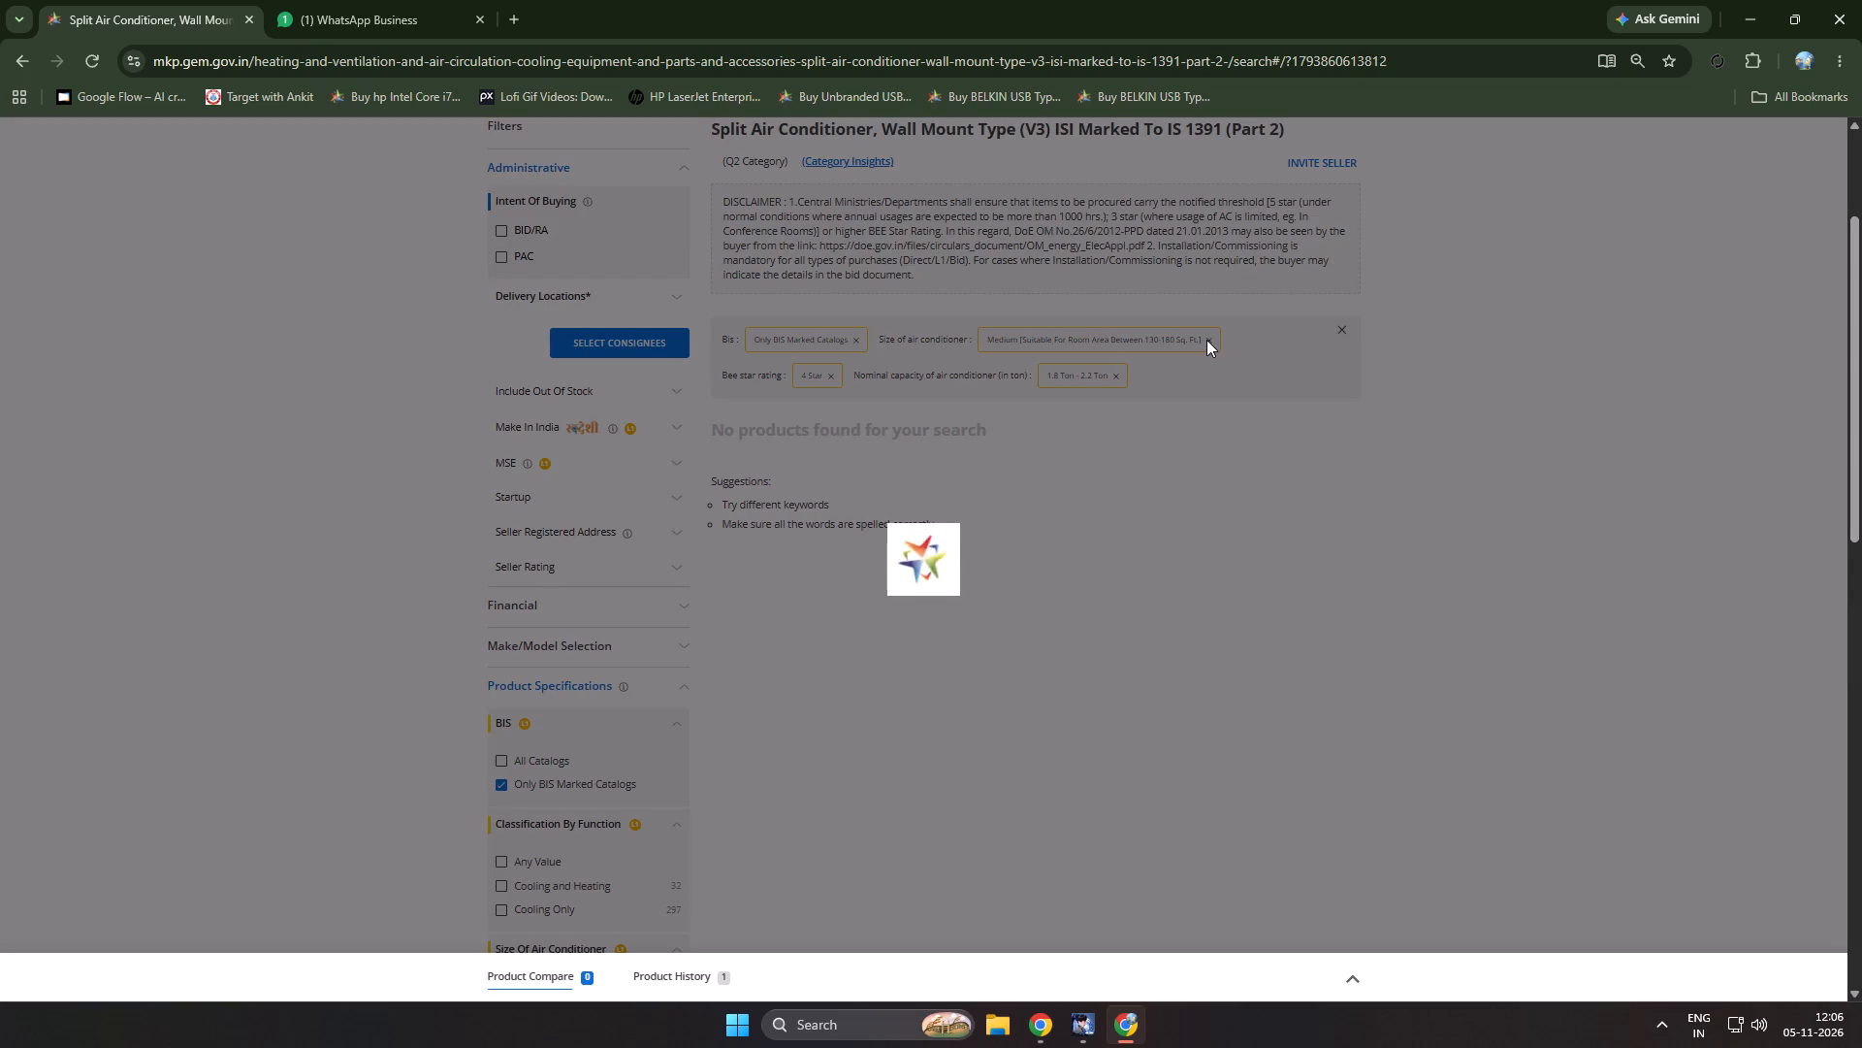
# Examine the remaining 4 Star listings and the nominal capacity filter options.
pyautogui.scroll(-5, 1172, 358)
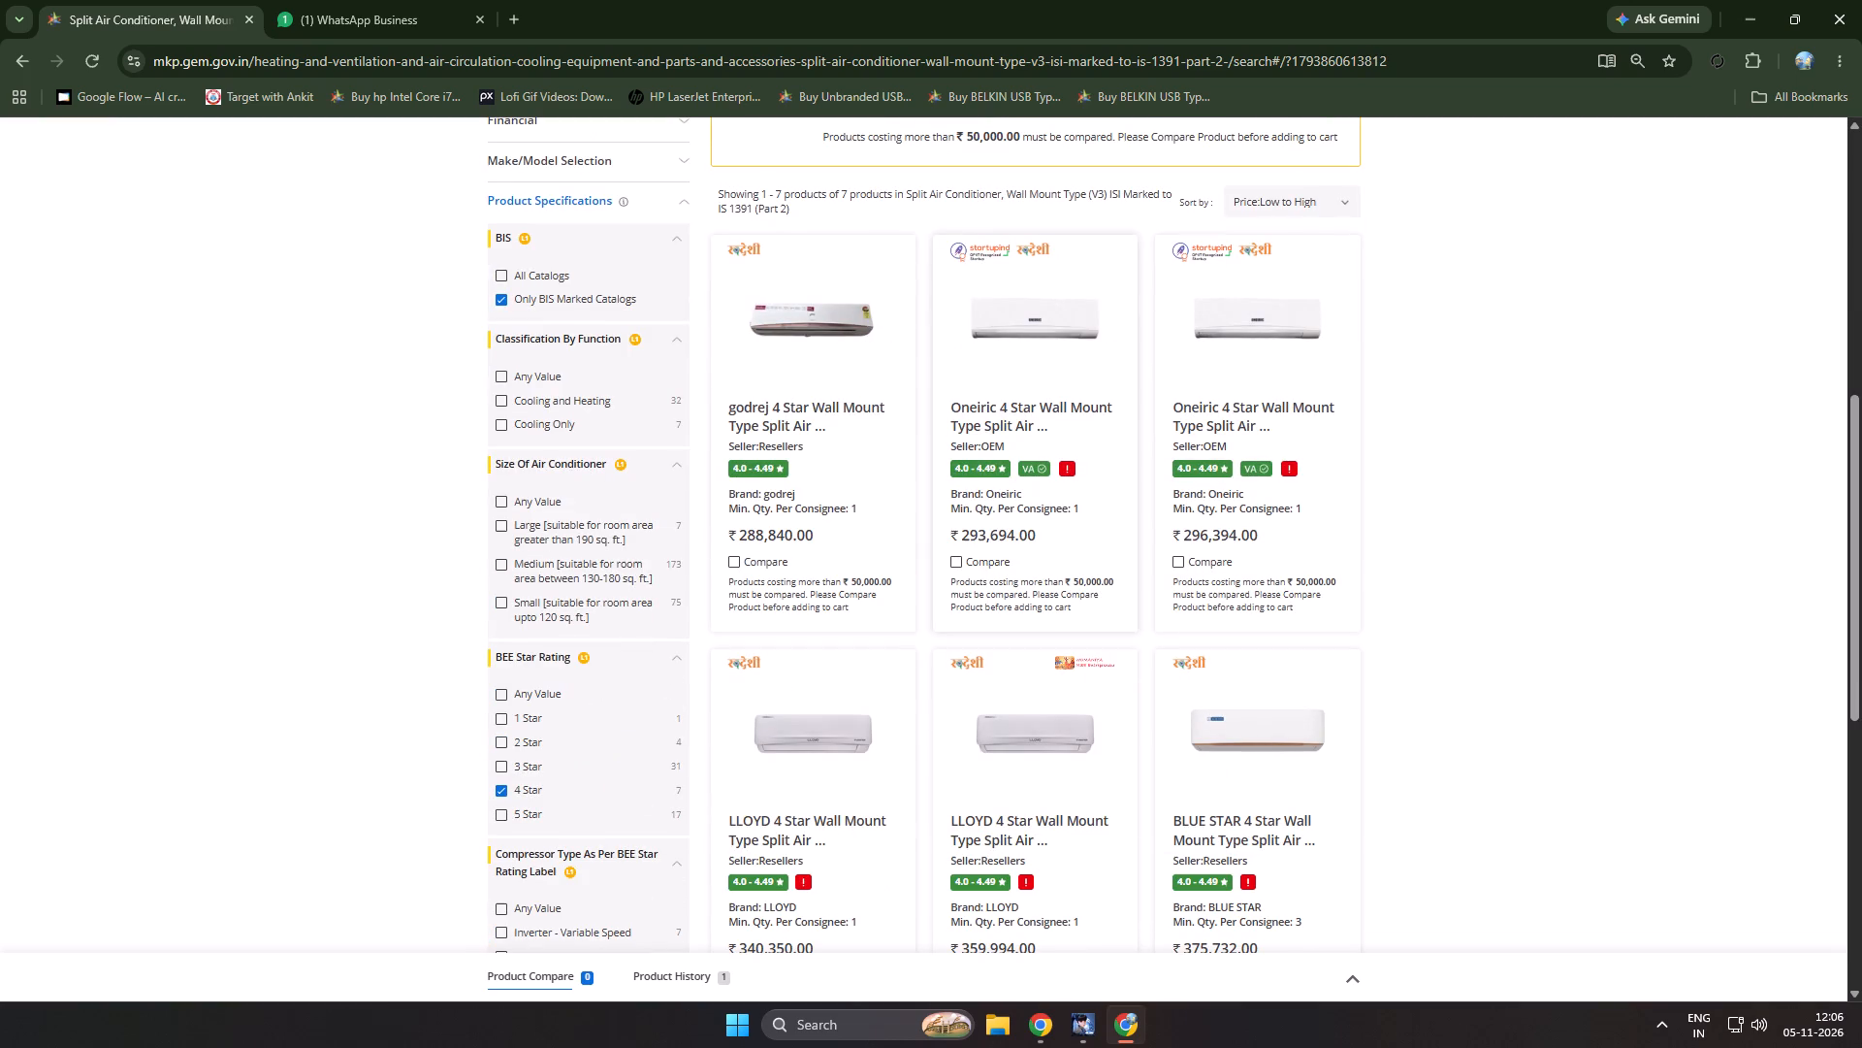
pyautogui.scroll(-5, 634, 409)
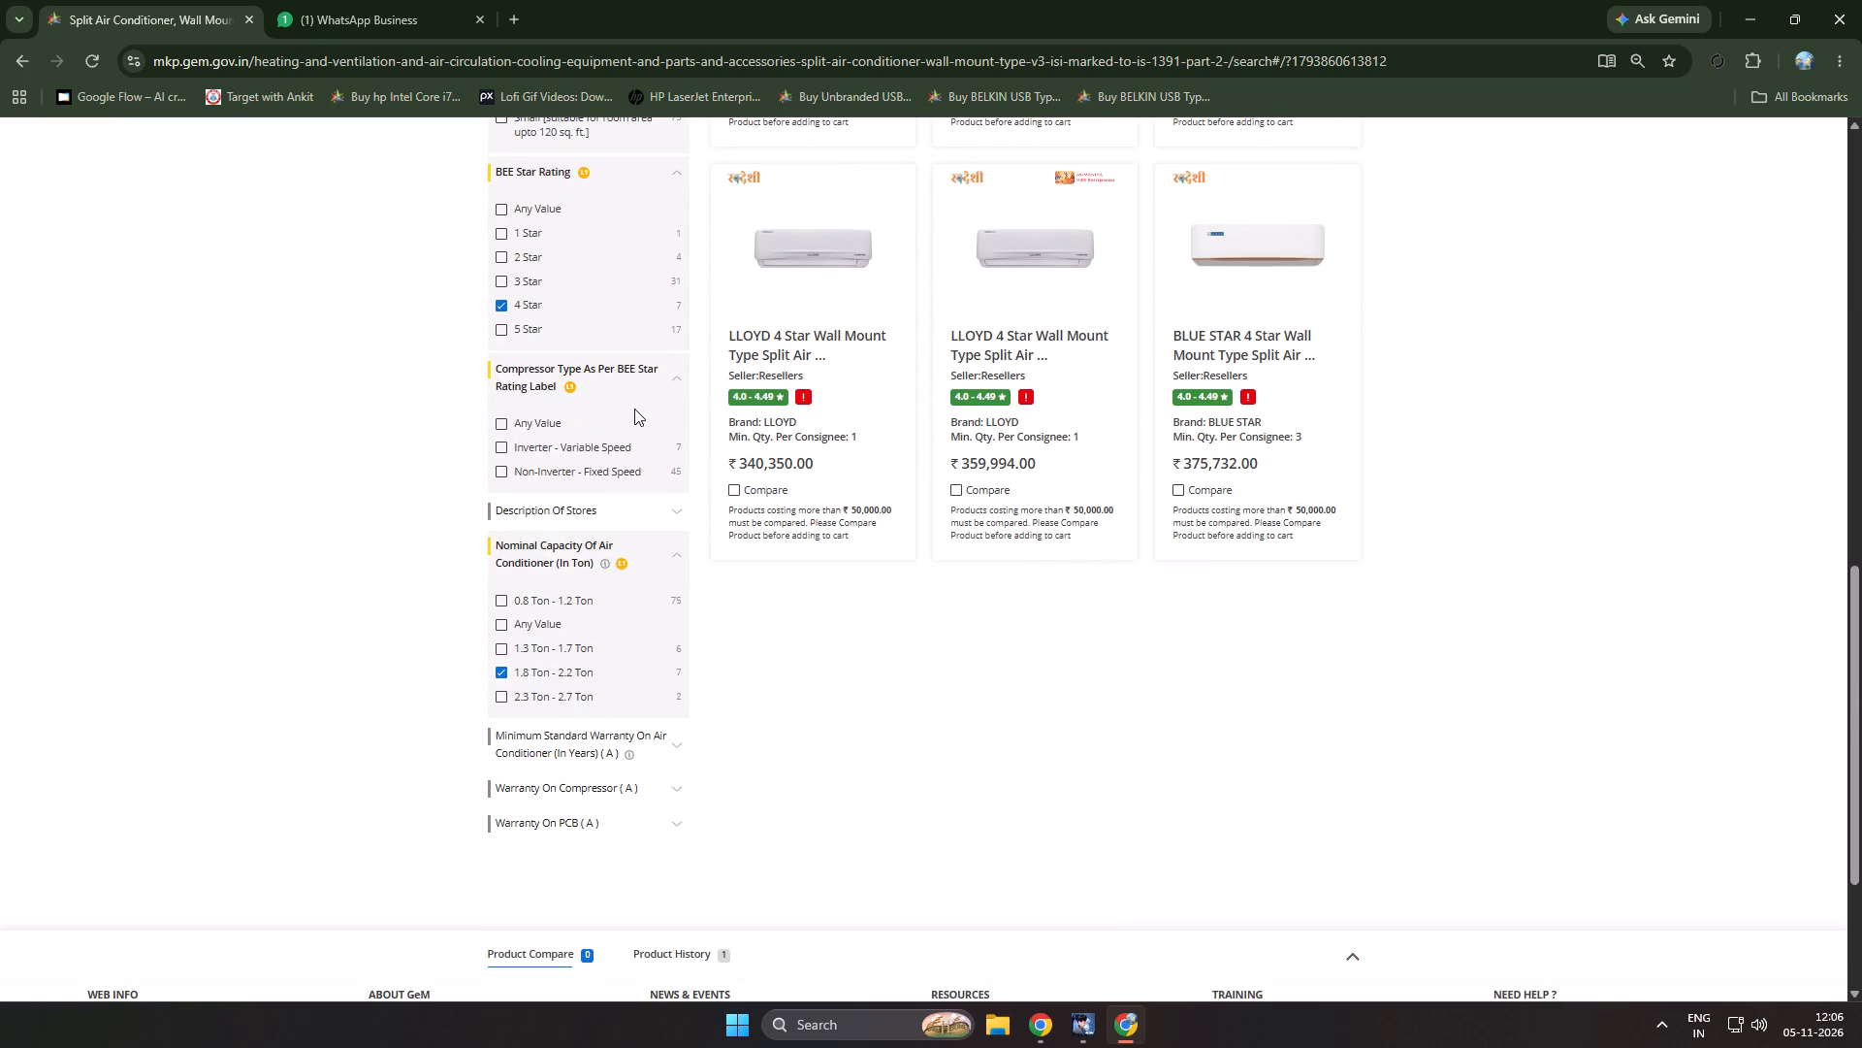
# Change the nominal capacity filter to 2.3 Ton - 2.7 Ton only, deselecting the 1.8 Ton - 2.2 Ton option.
pyautogui.click(592, 695)
pyautogui.scroll(-5, 604, 684)
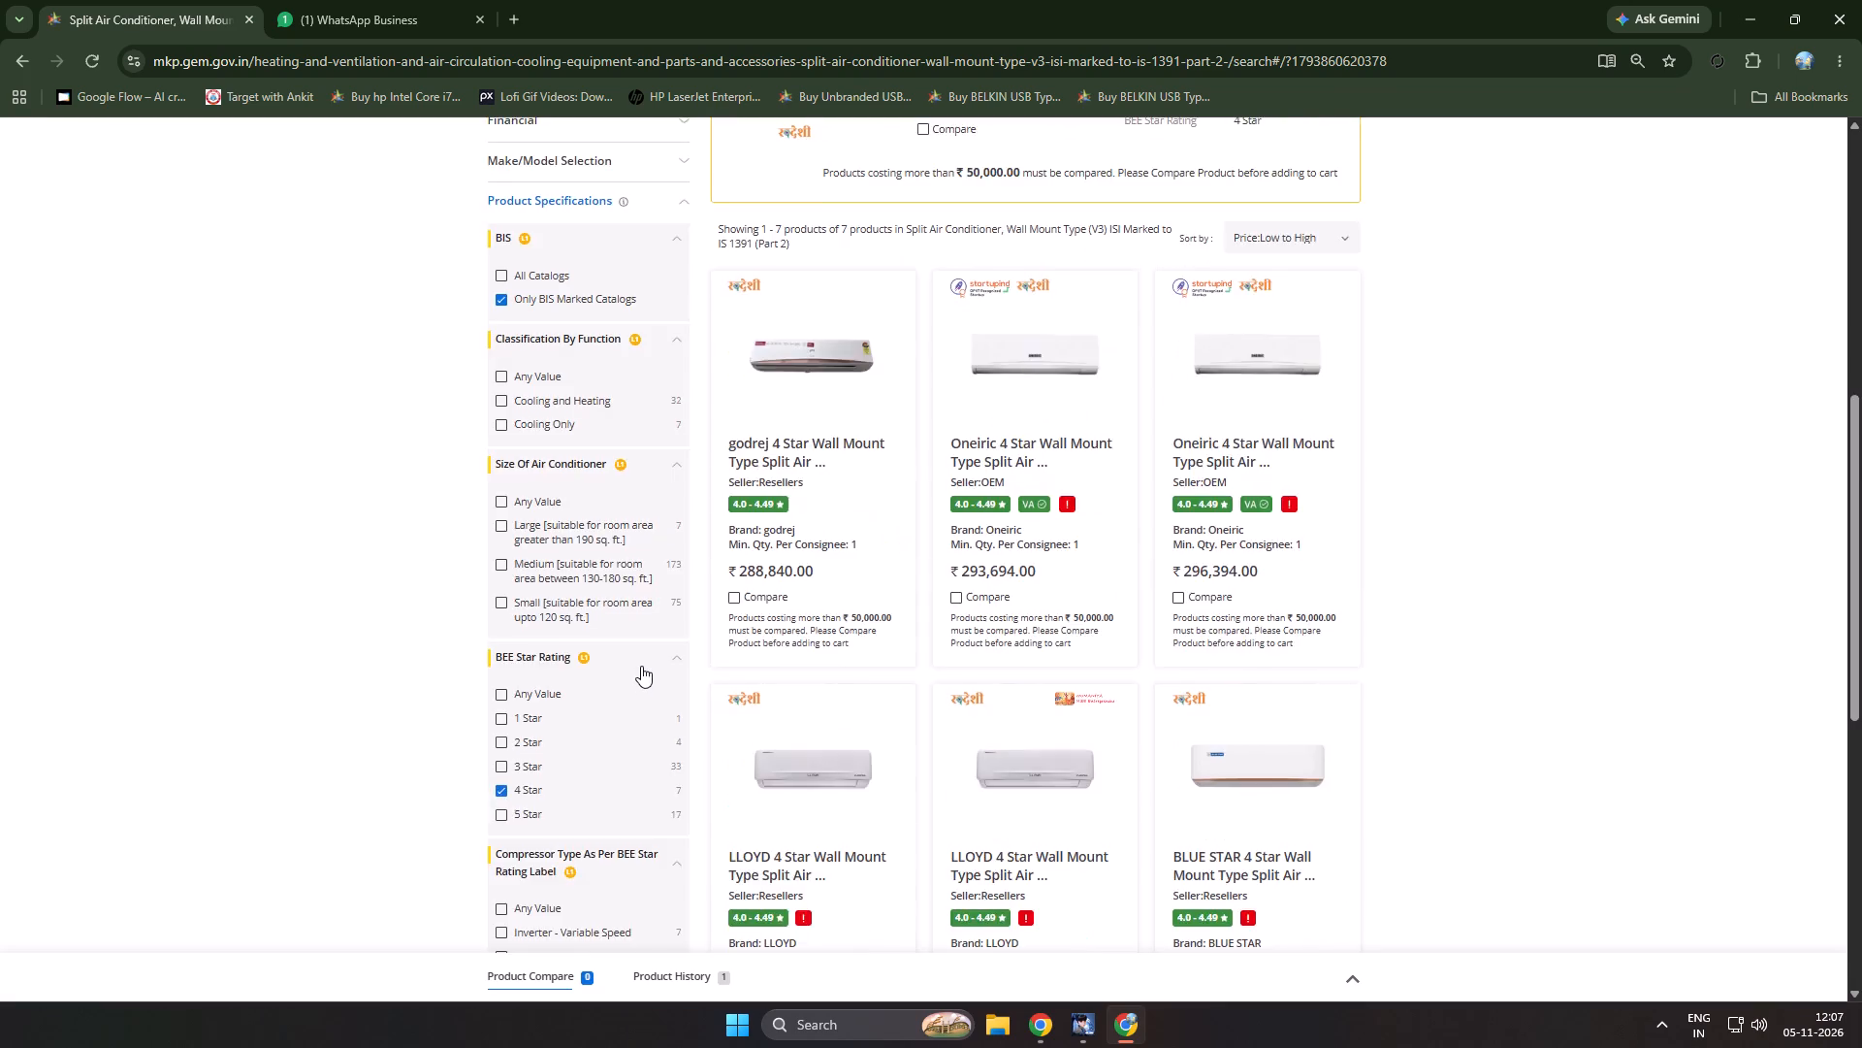
pyautogui.scroll(-8, 641, 666)
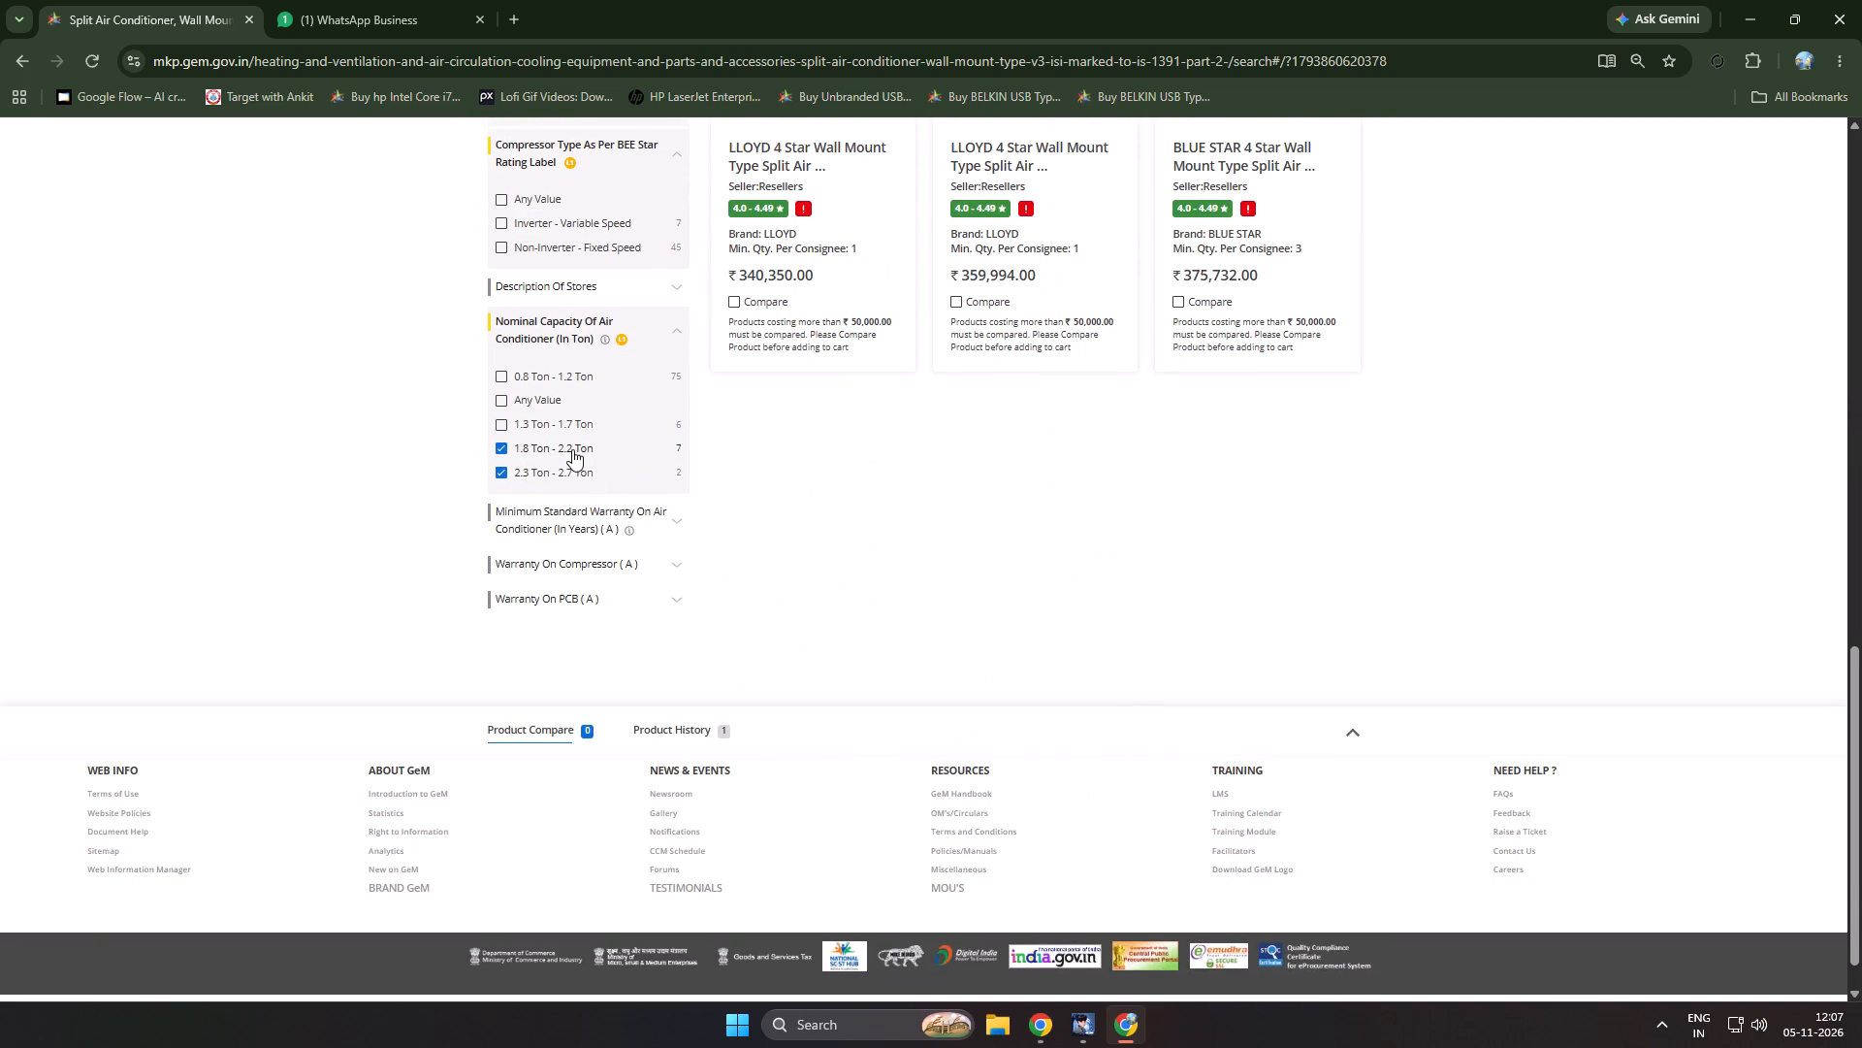
pyautogui.click(572, 449)
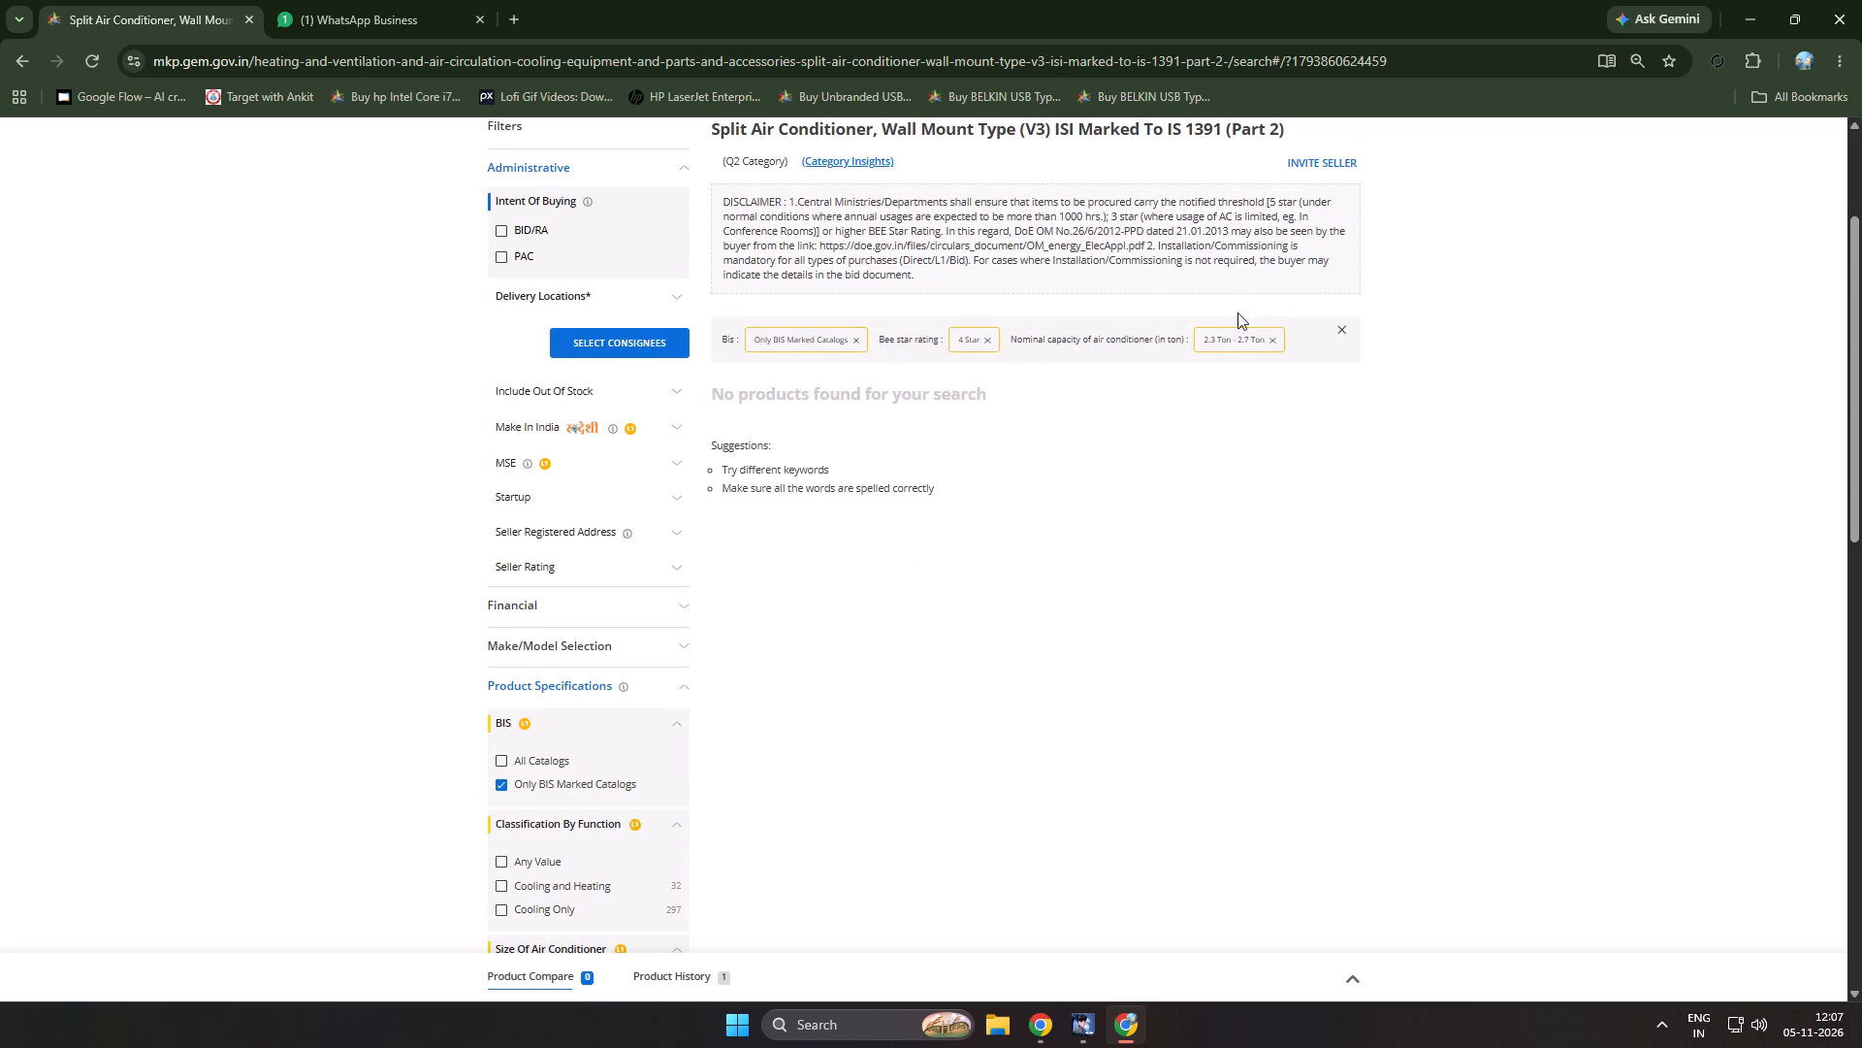
# Remove the 4 Star BEE rating filter and look through the 2.3 Ton - 2.7 Ton listings and nominal capacity options.
pyautogui.click(990, 343)
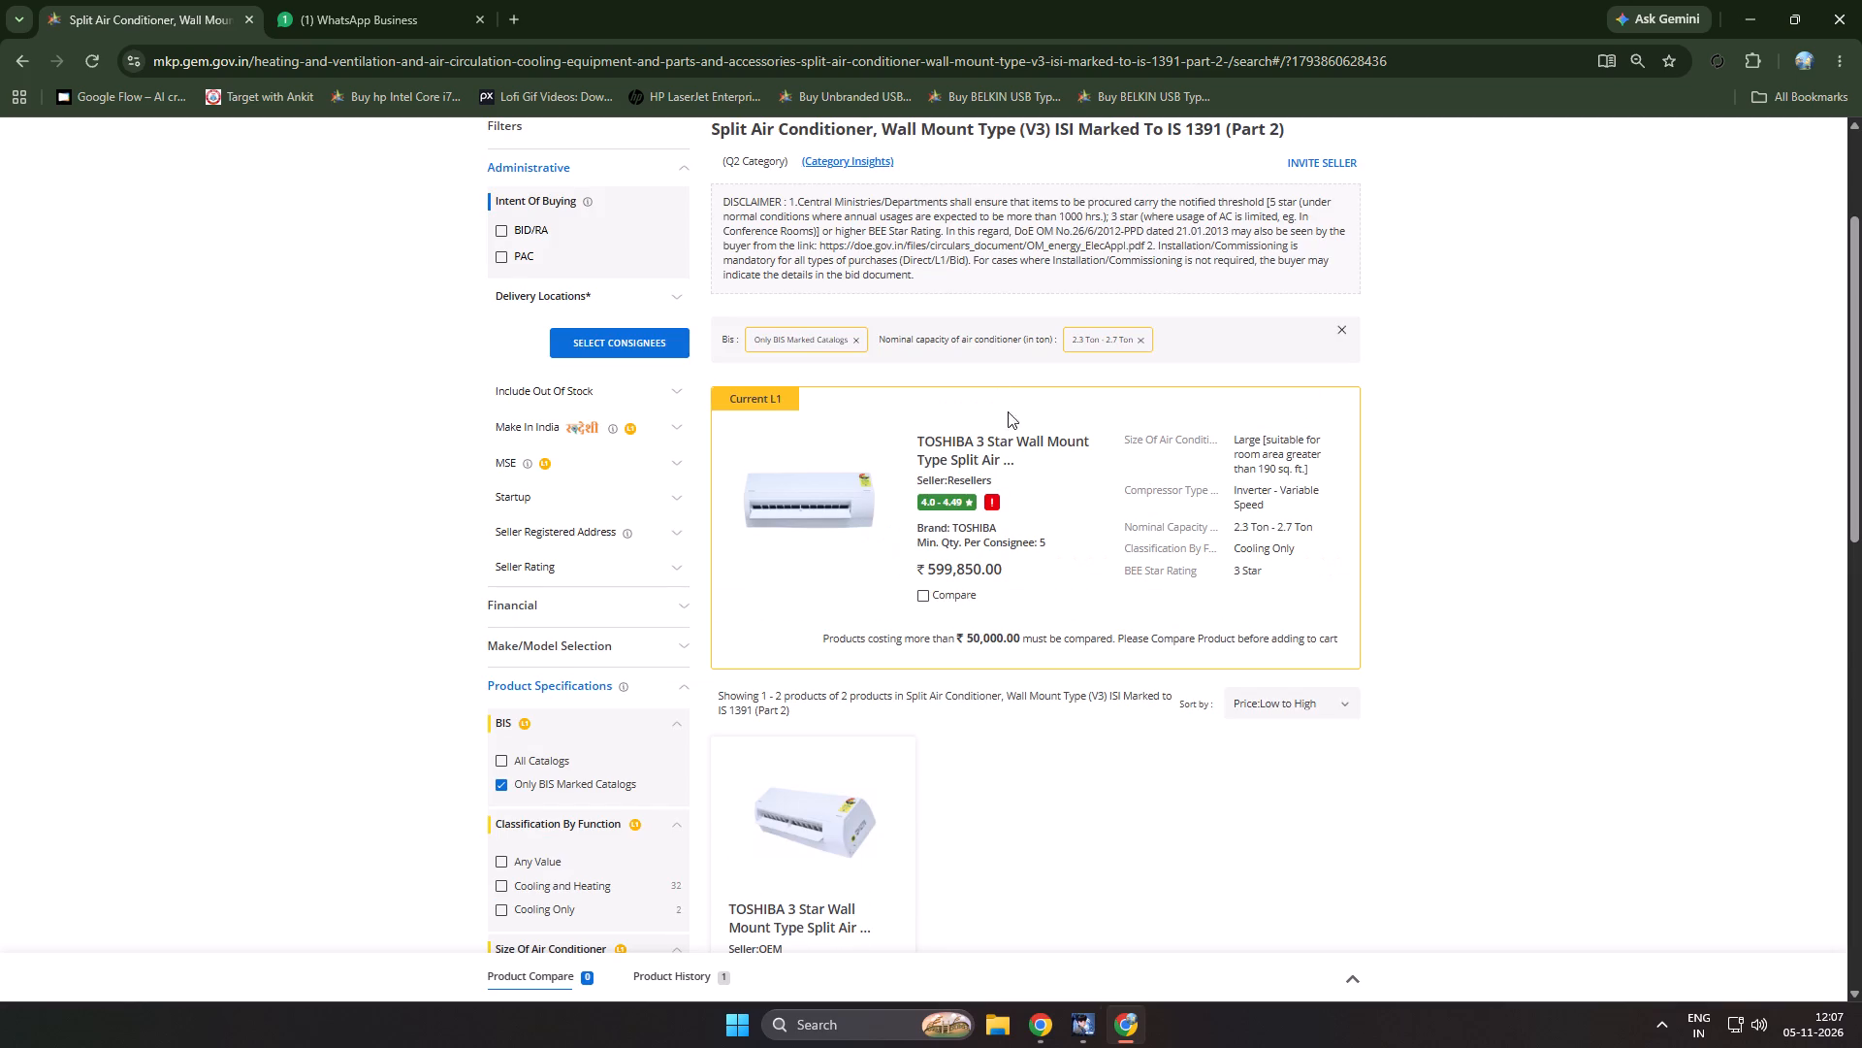
pyautogui.scroll(-7, 1106, 666)
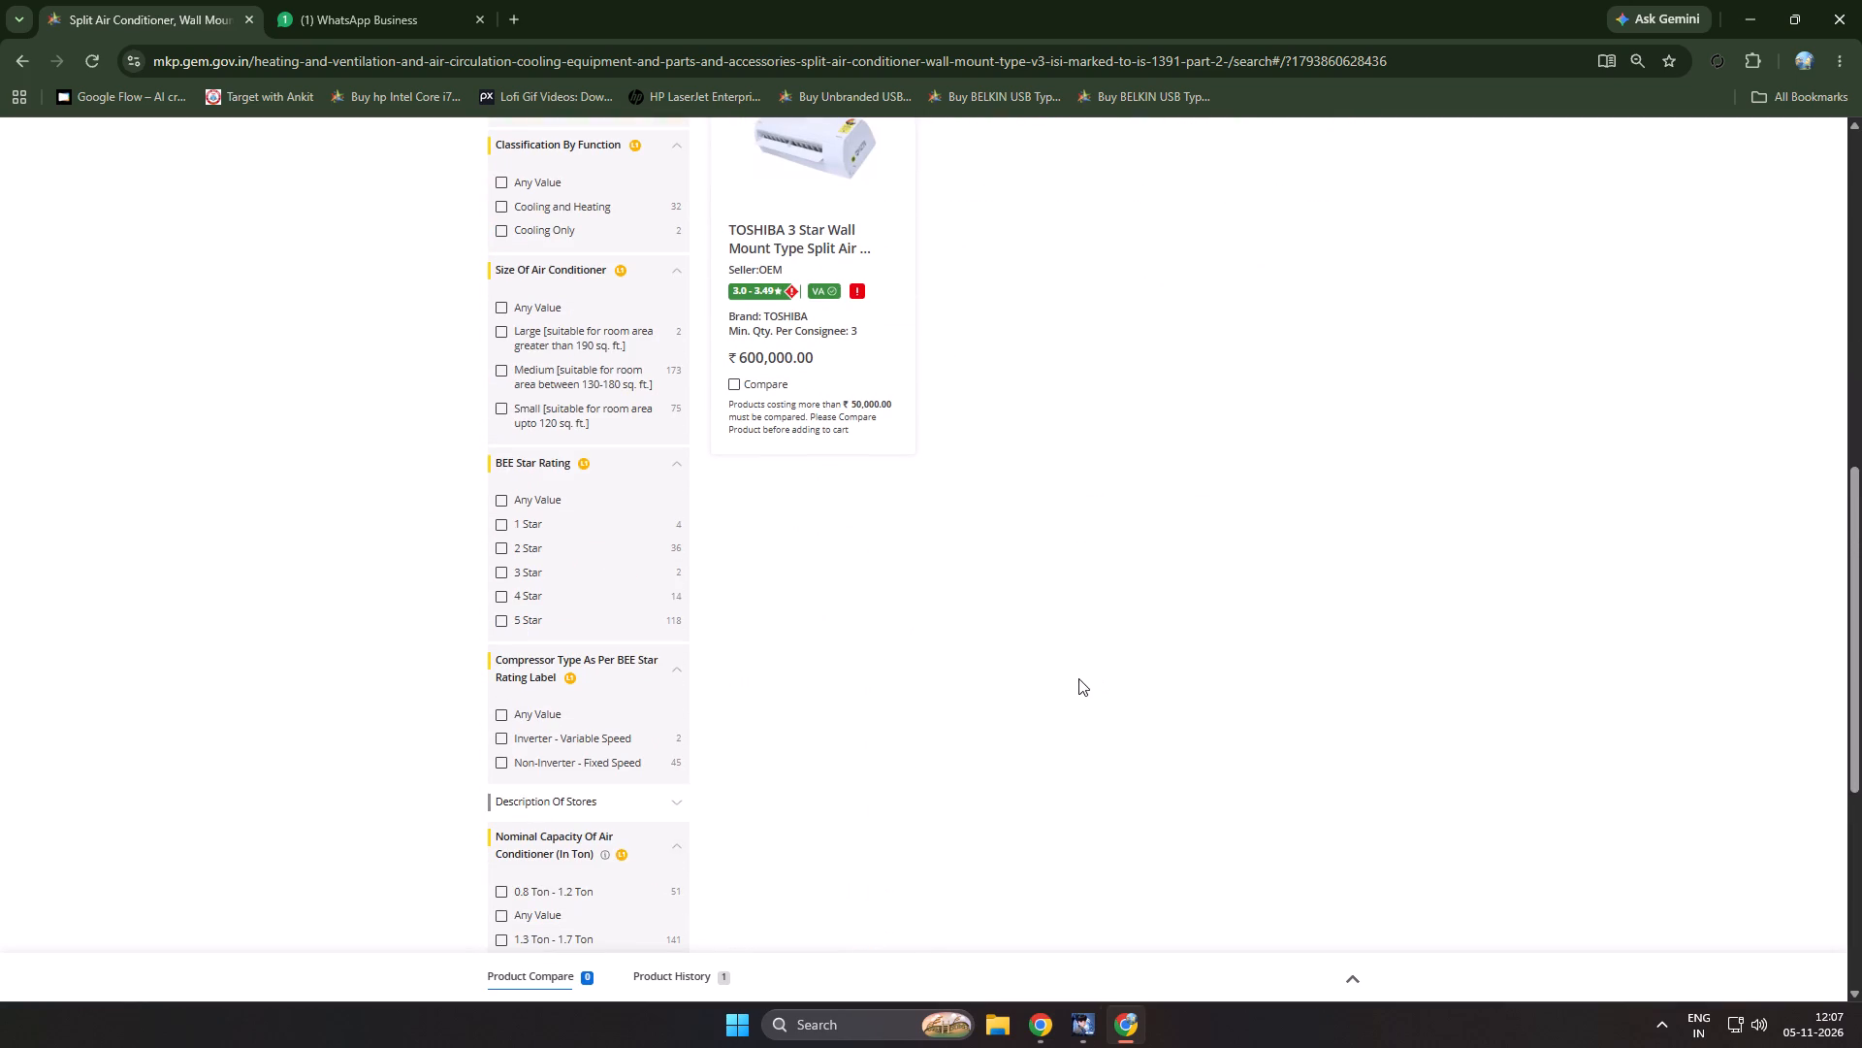
pyautogui.scroll(-5, 801, 556)
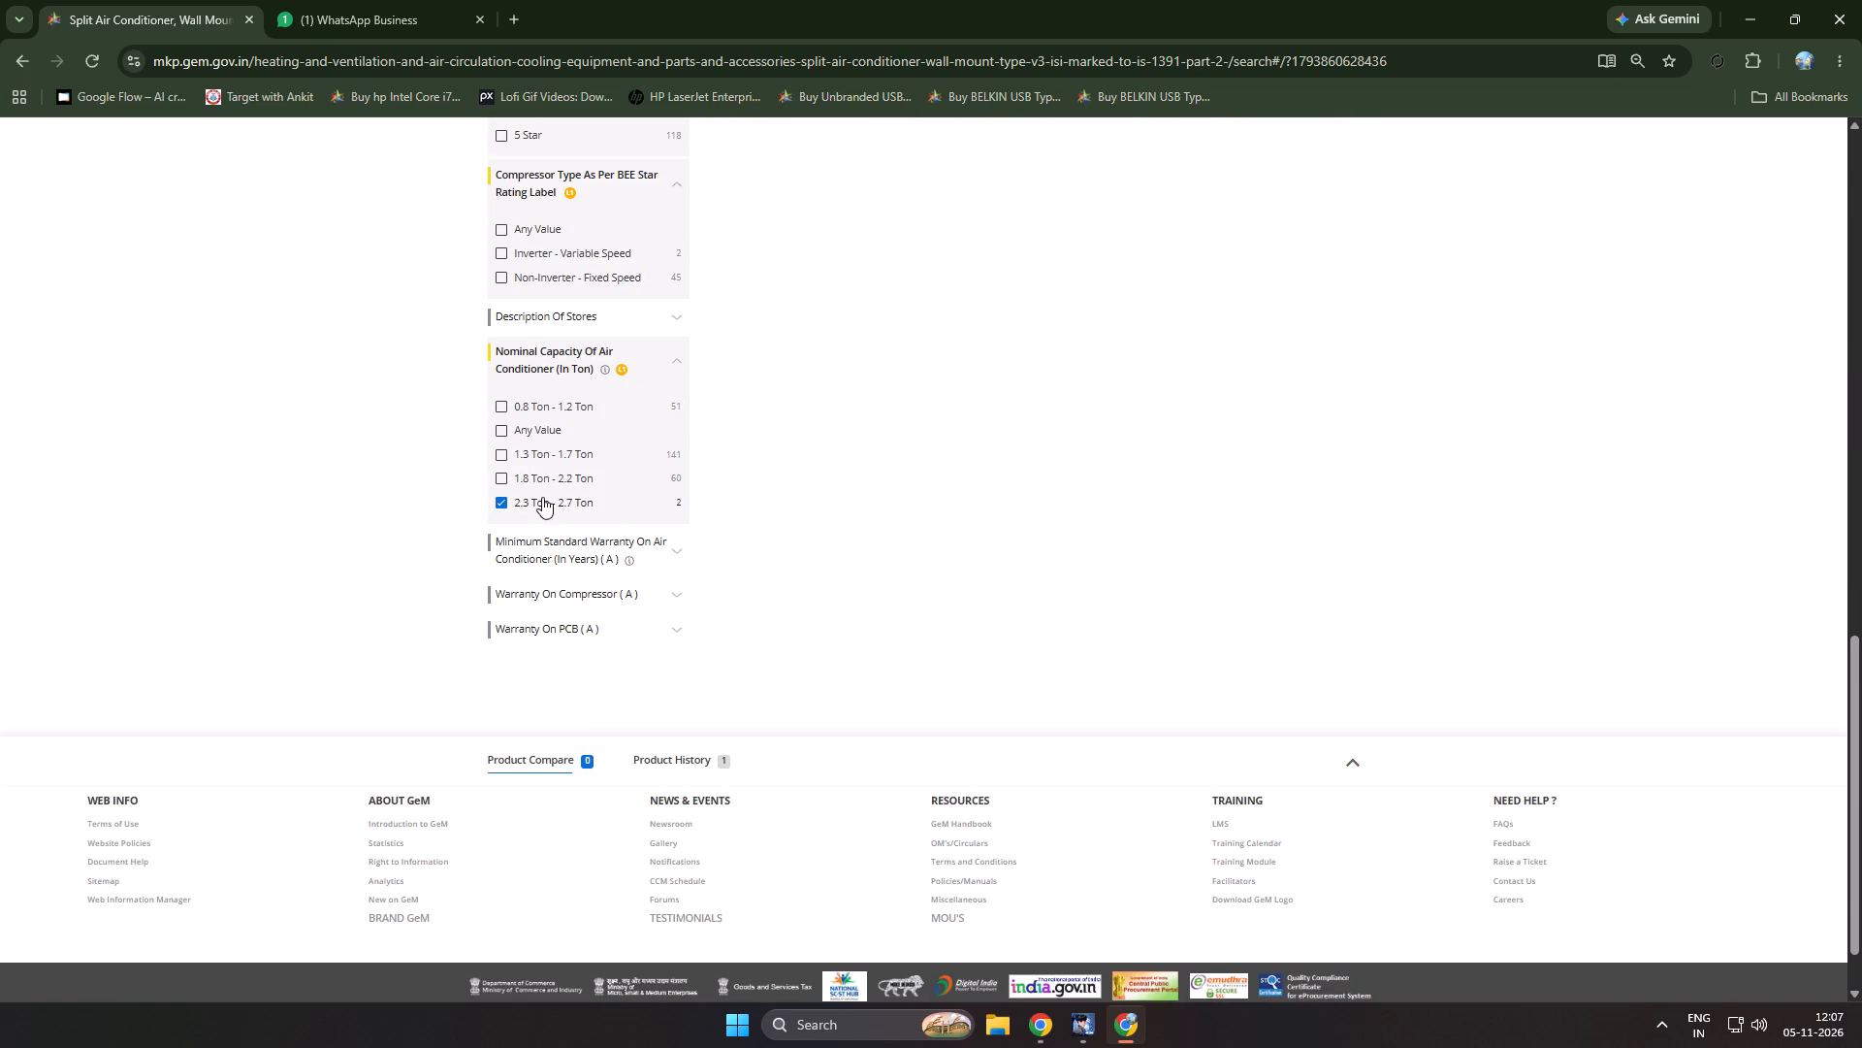
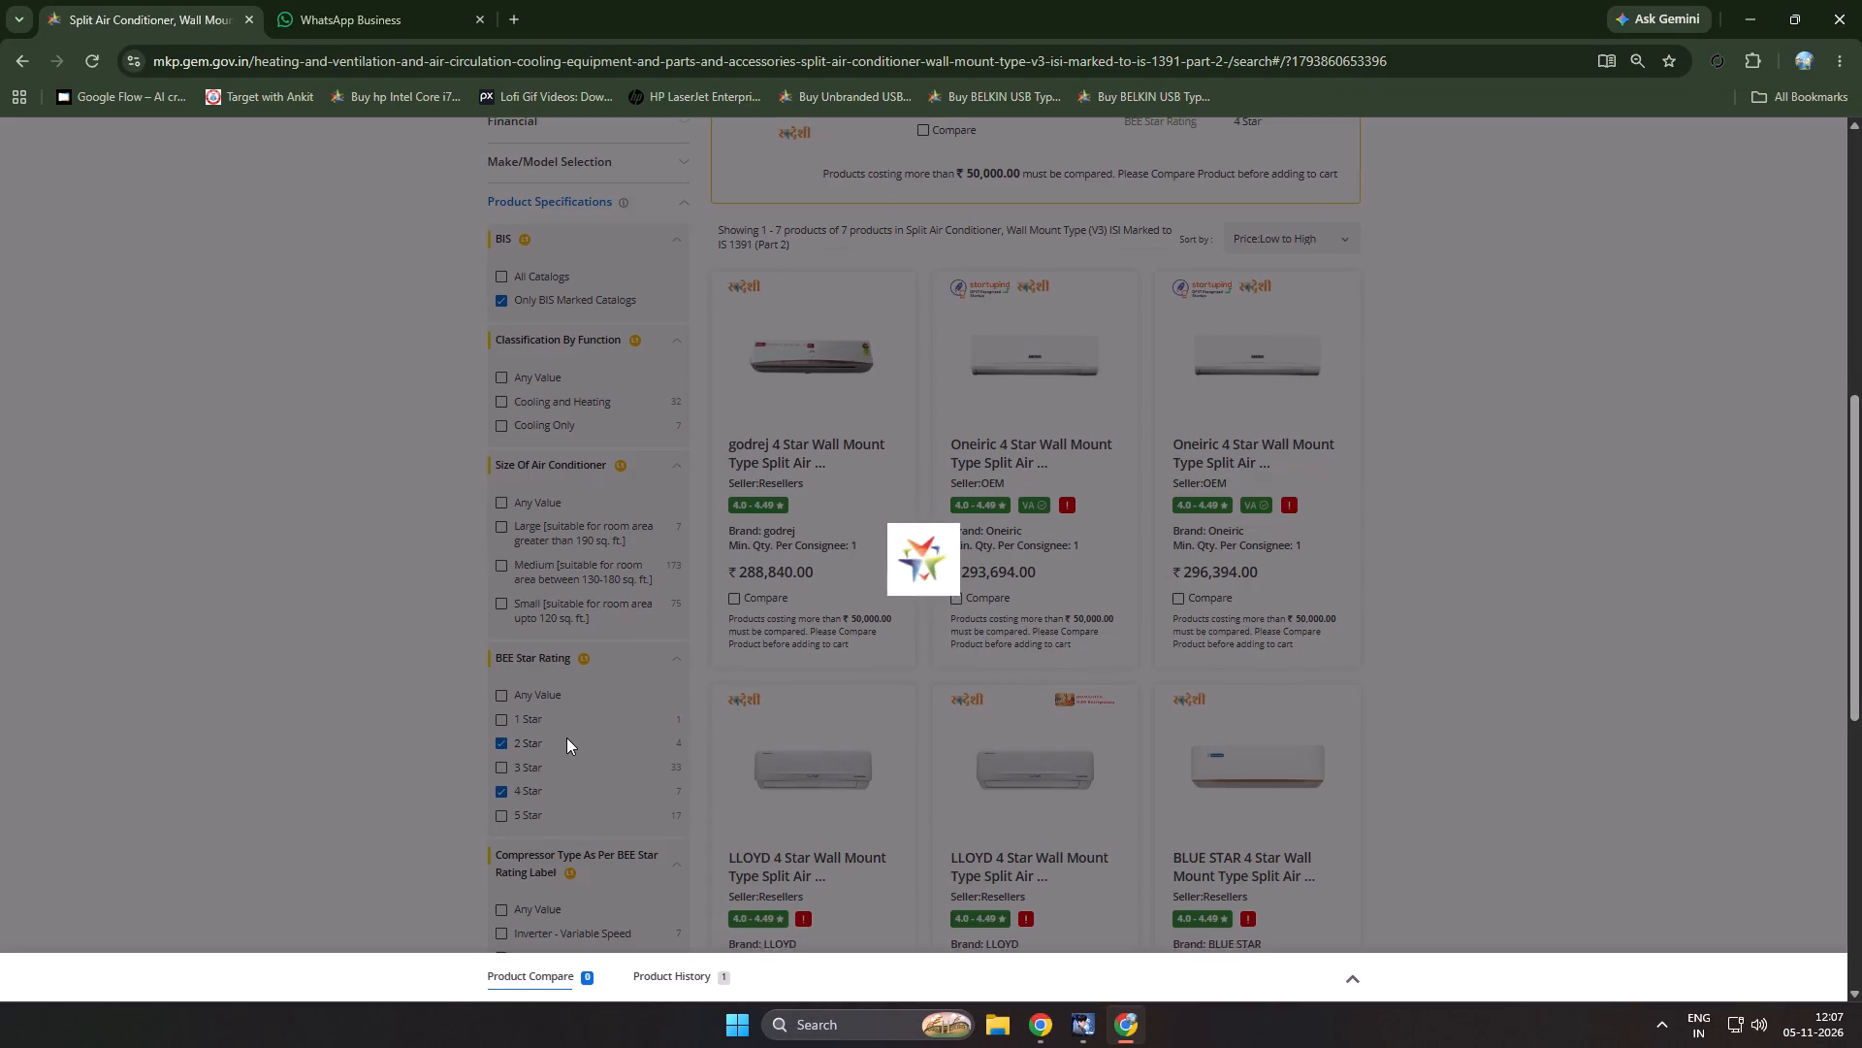
# Remove the 4 Star value from the applied BEE star rating filters, keeping 2 Star.
pyautogui.scroll(-1, 566, 737)
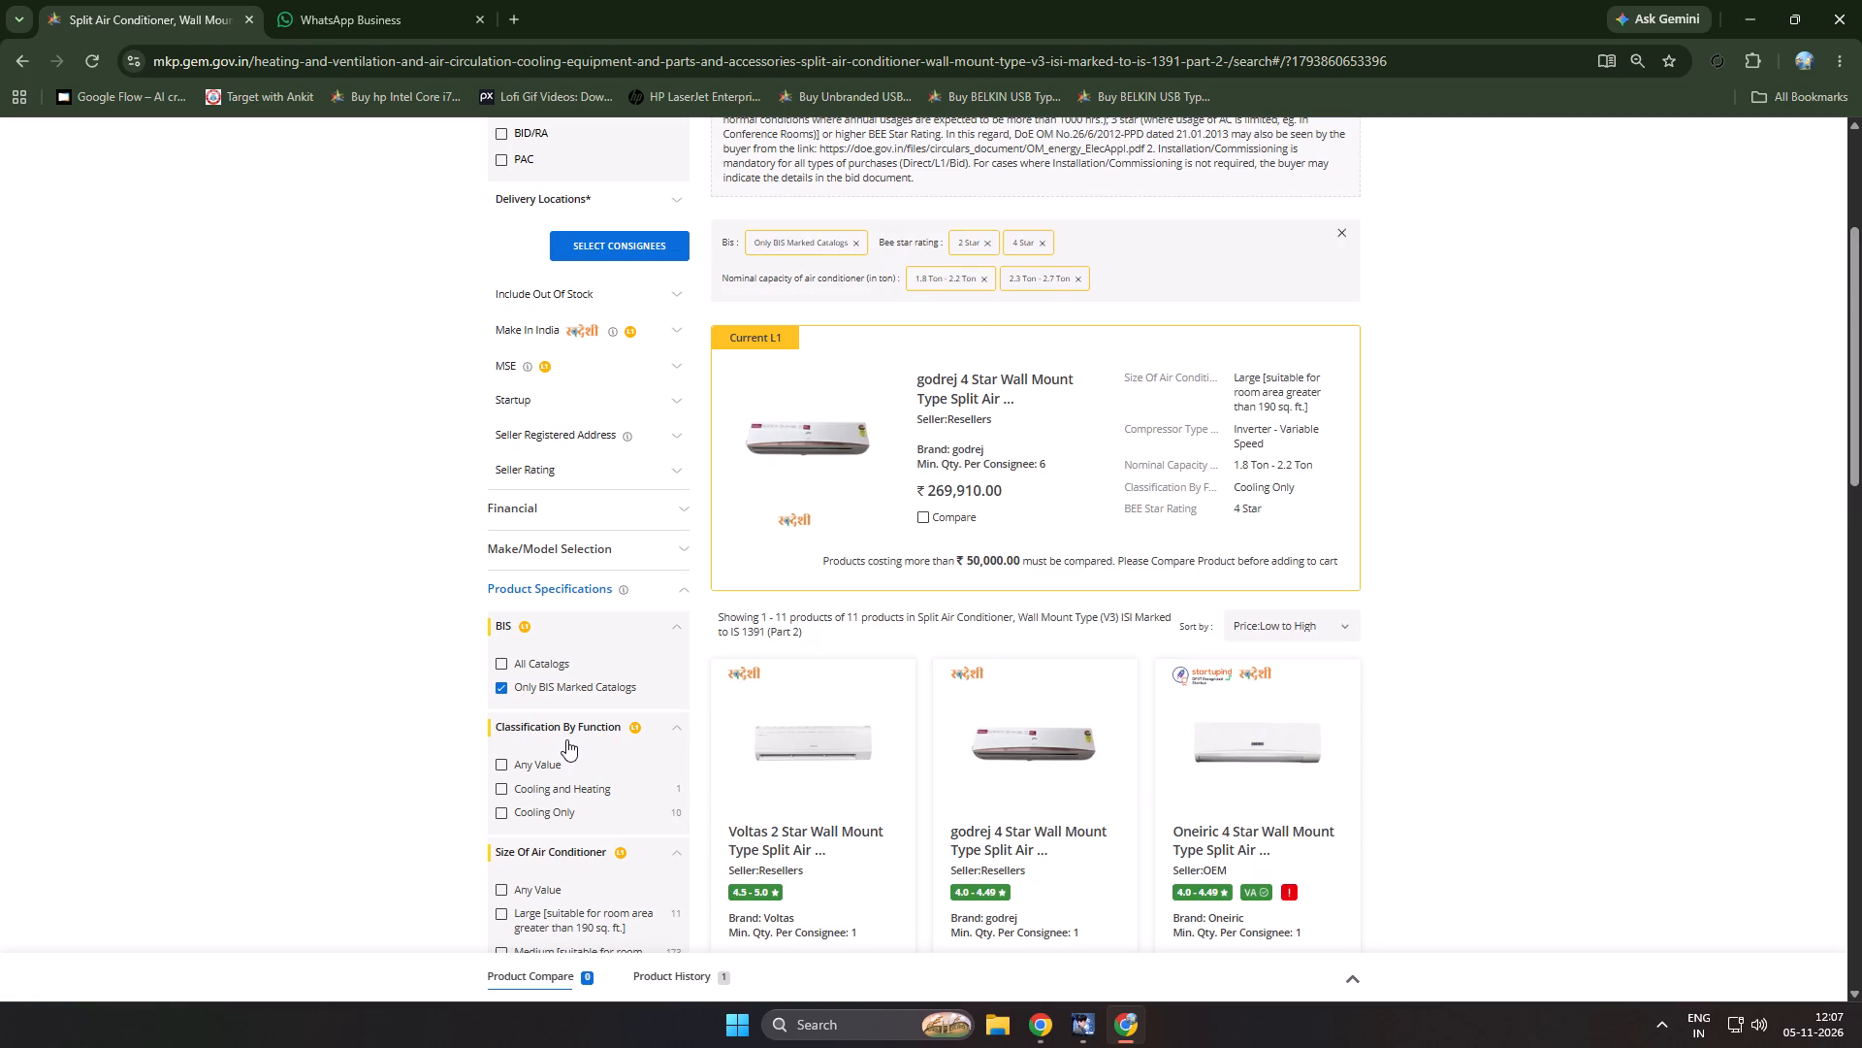
pyautogui.click(1044, 243)
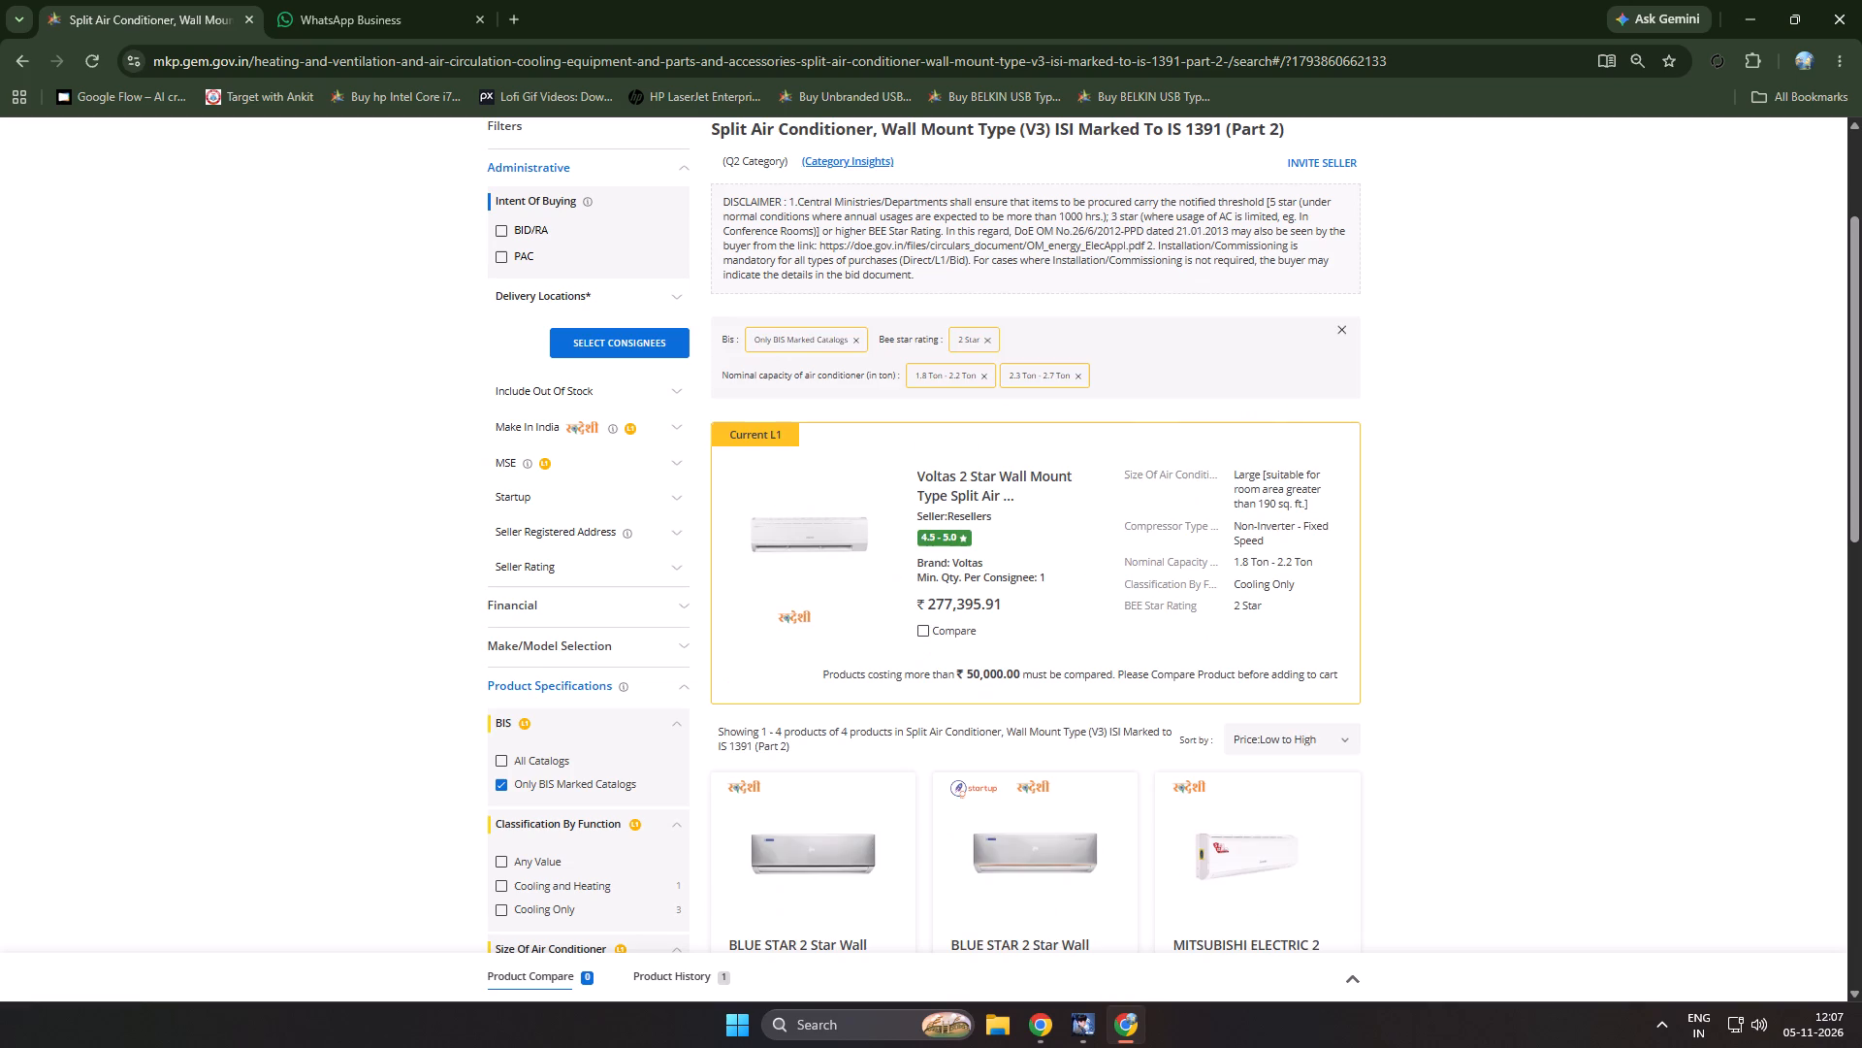
# Look over the 2 Star listings, view the Current L1 Voltas split air conditioner's product page, and close that page.
pyautogui.scroll(-4, 1026, 256)
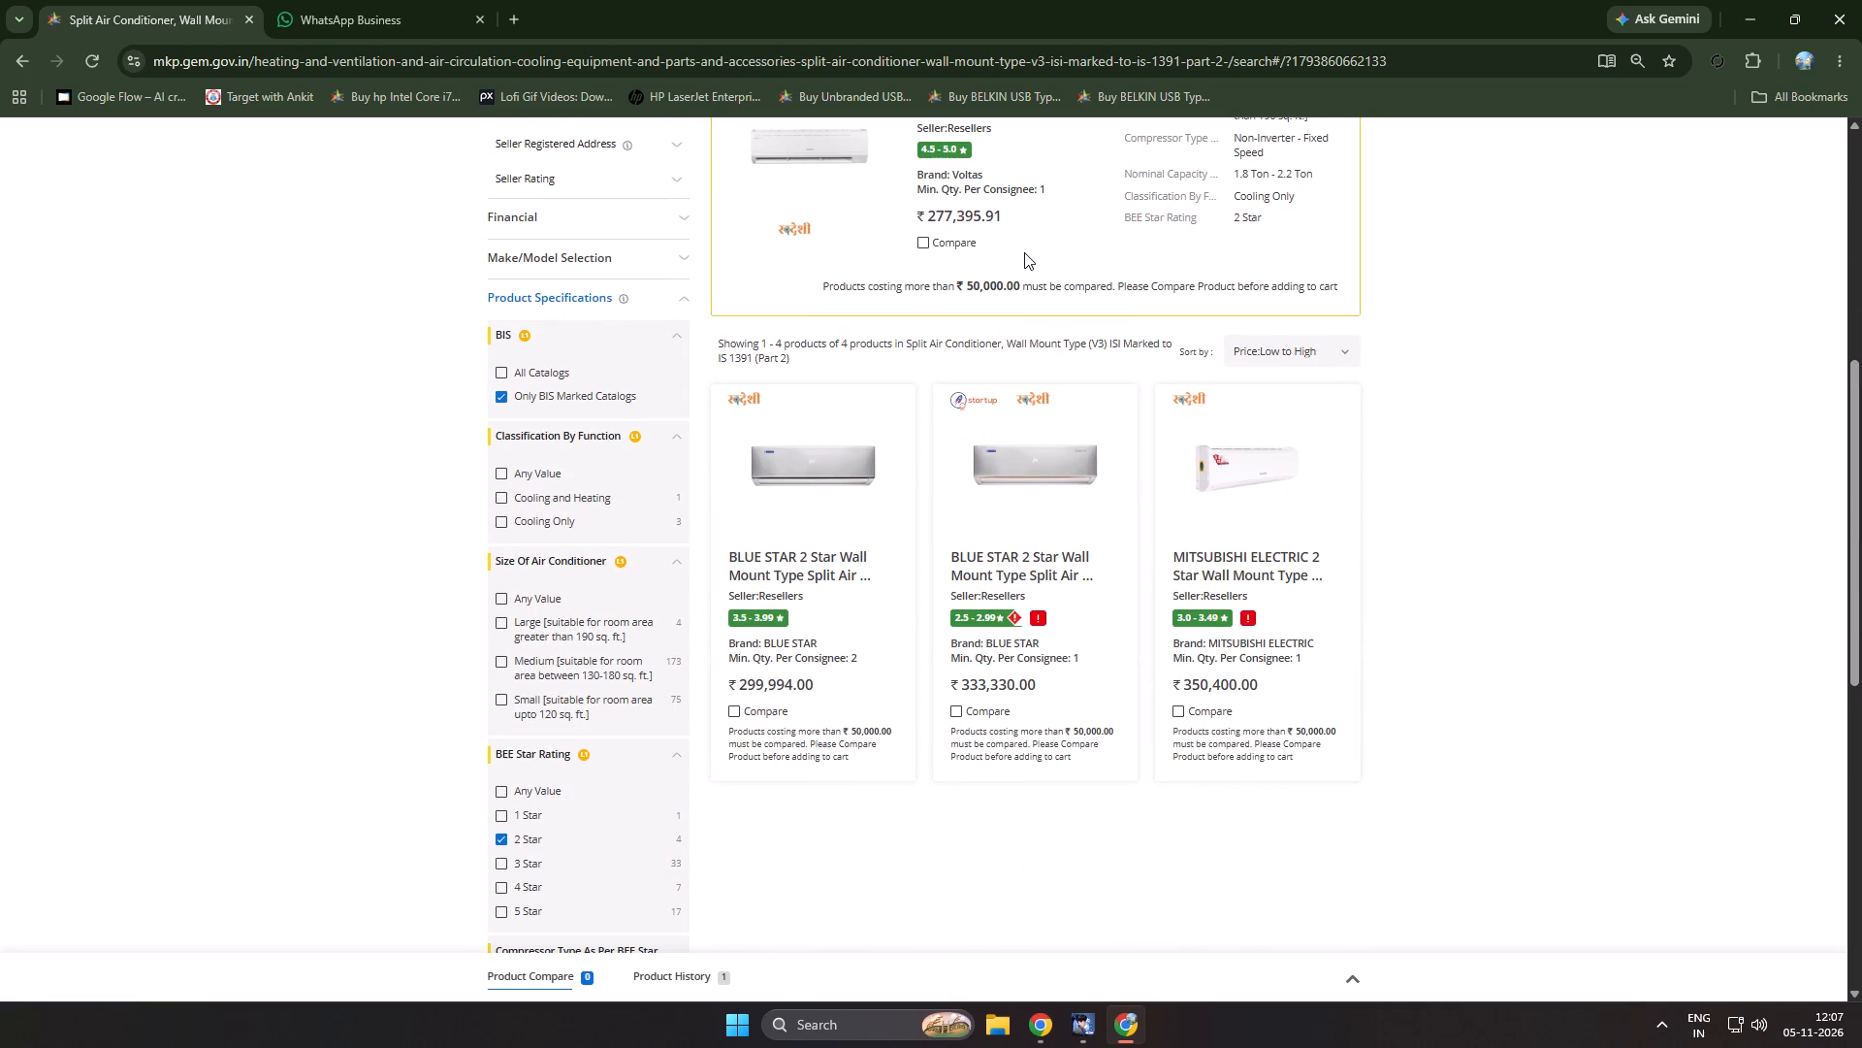
pyautogui.scroll(1, 1030, 305)
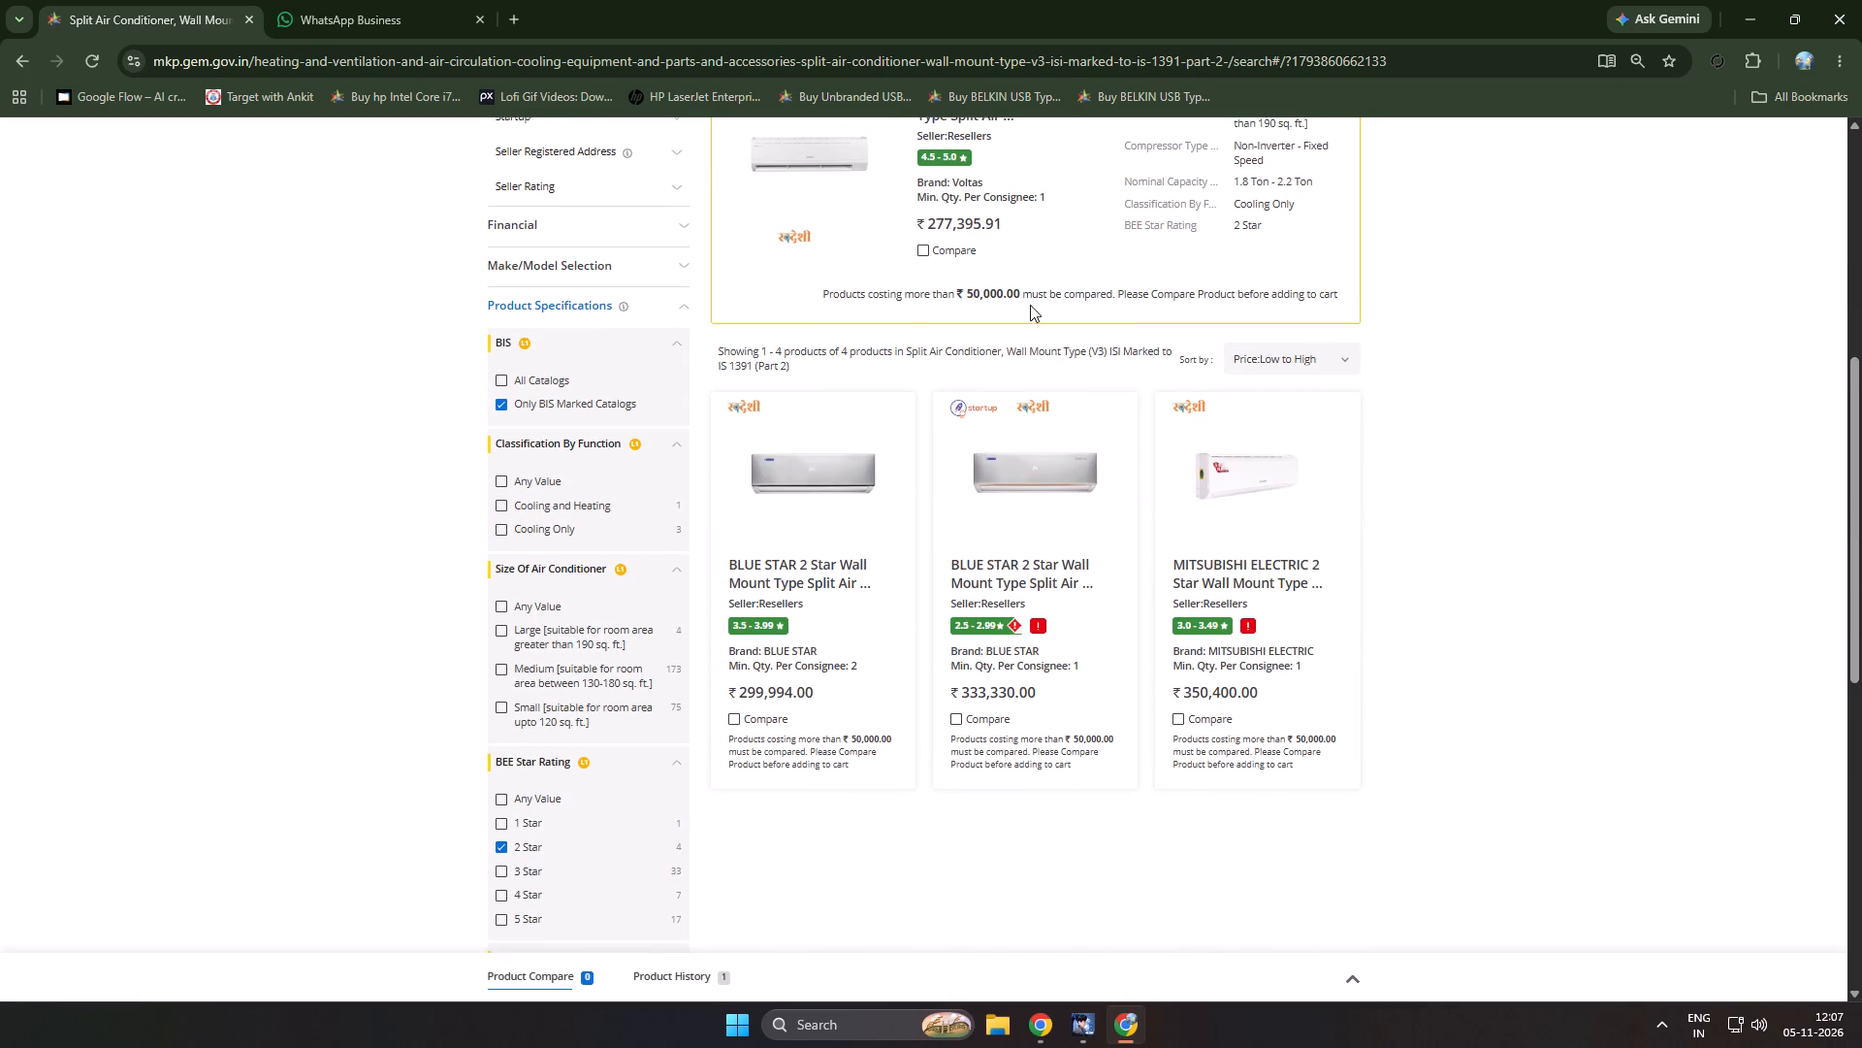
pyautogui.scroll(1, 1030, 305)
pyautogui.keyDown('ctrl'); pyautogui.click(994, 286); pyautogui.keyUp('ctrl')
pyautogui.click(372, 8)
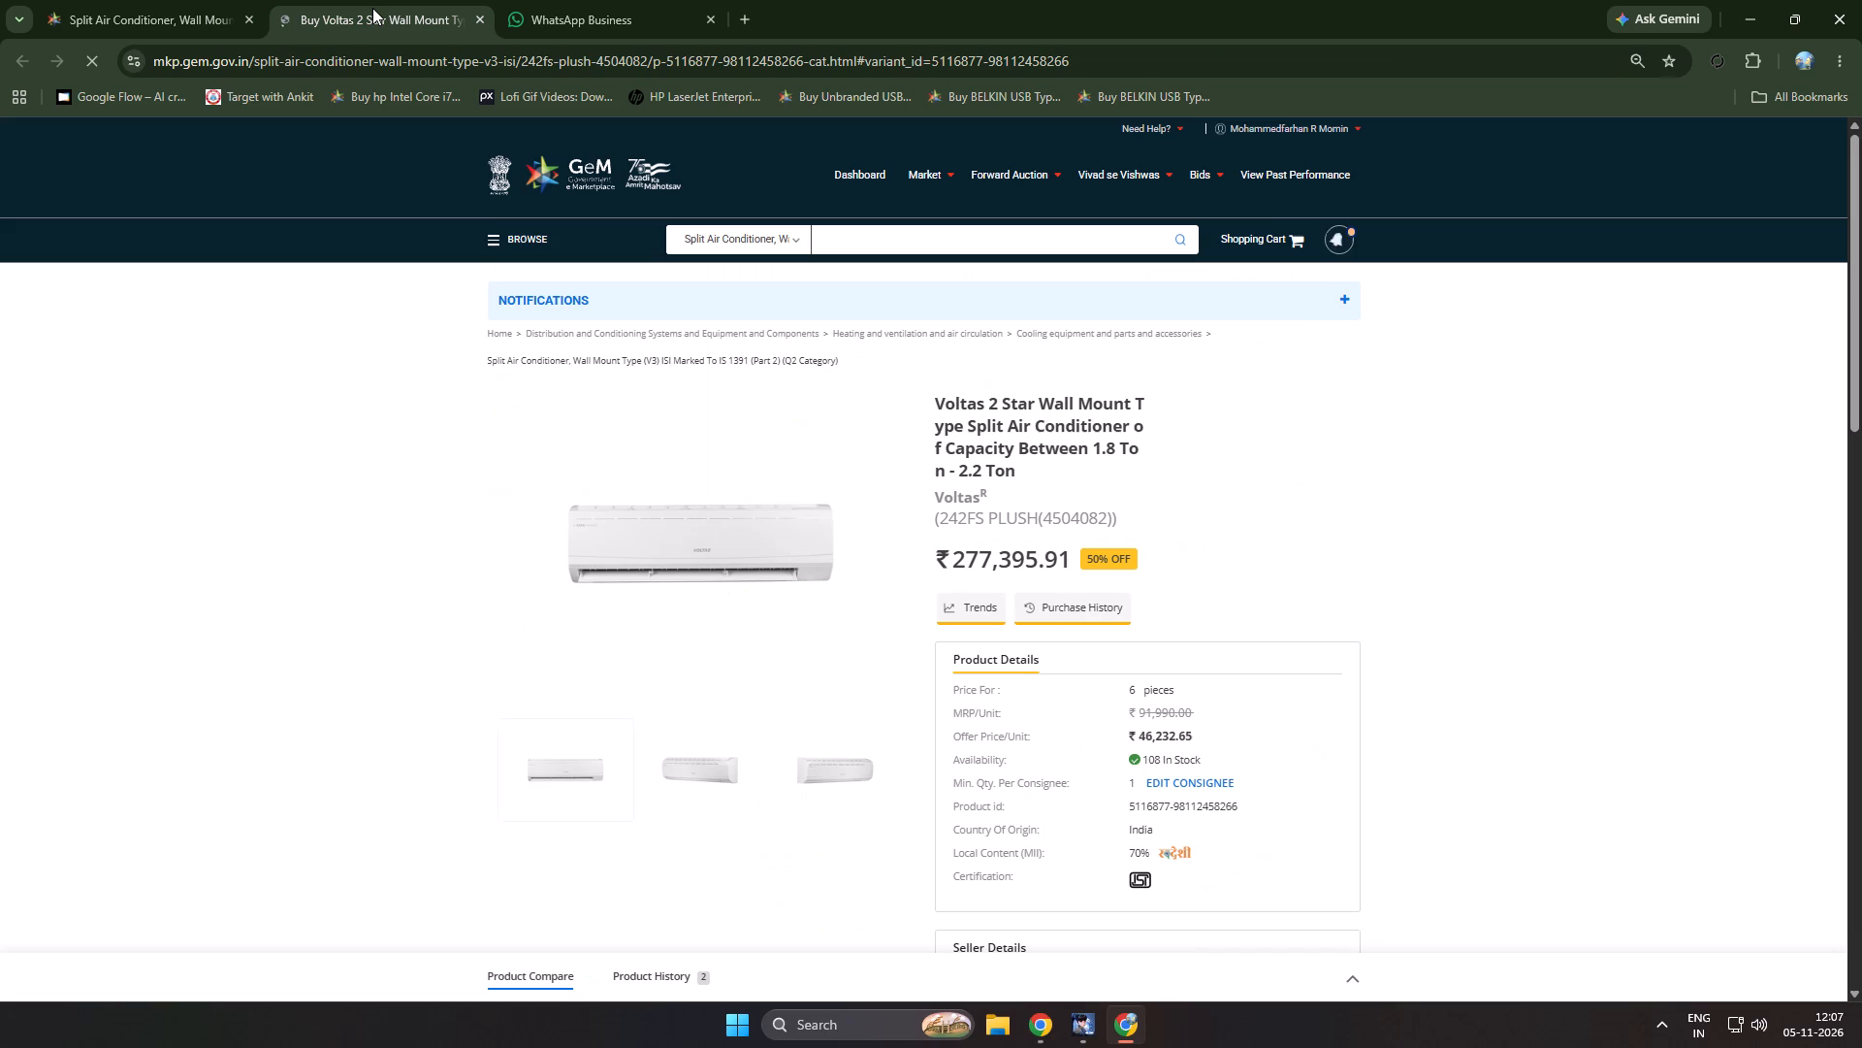
pyautogui.click(476, 21)
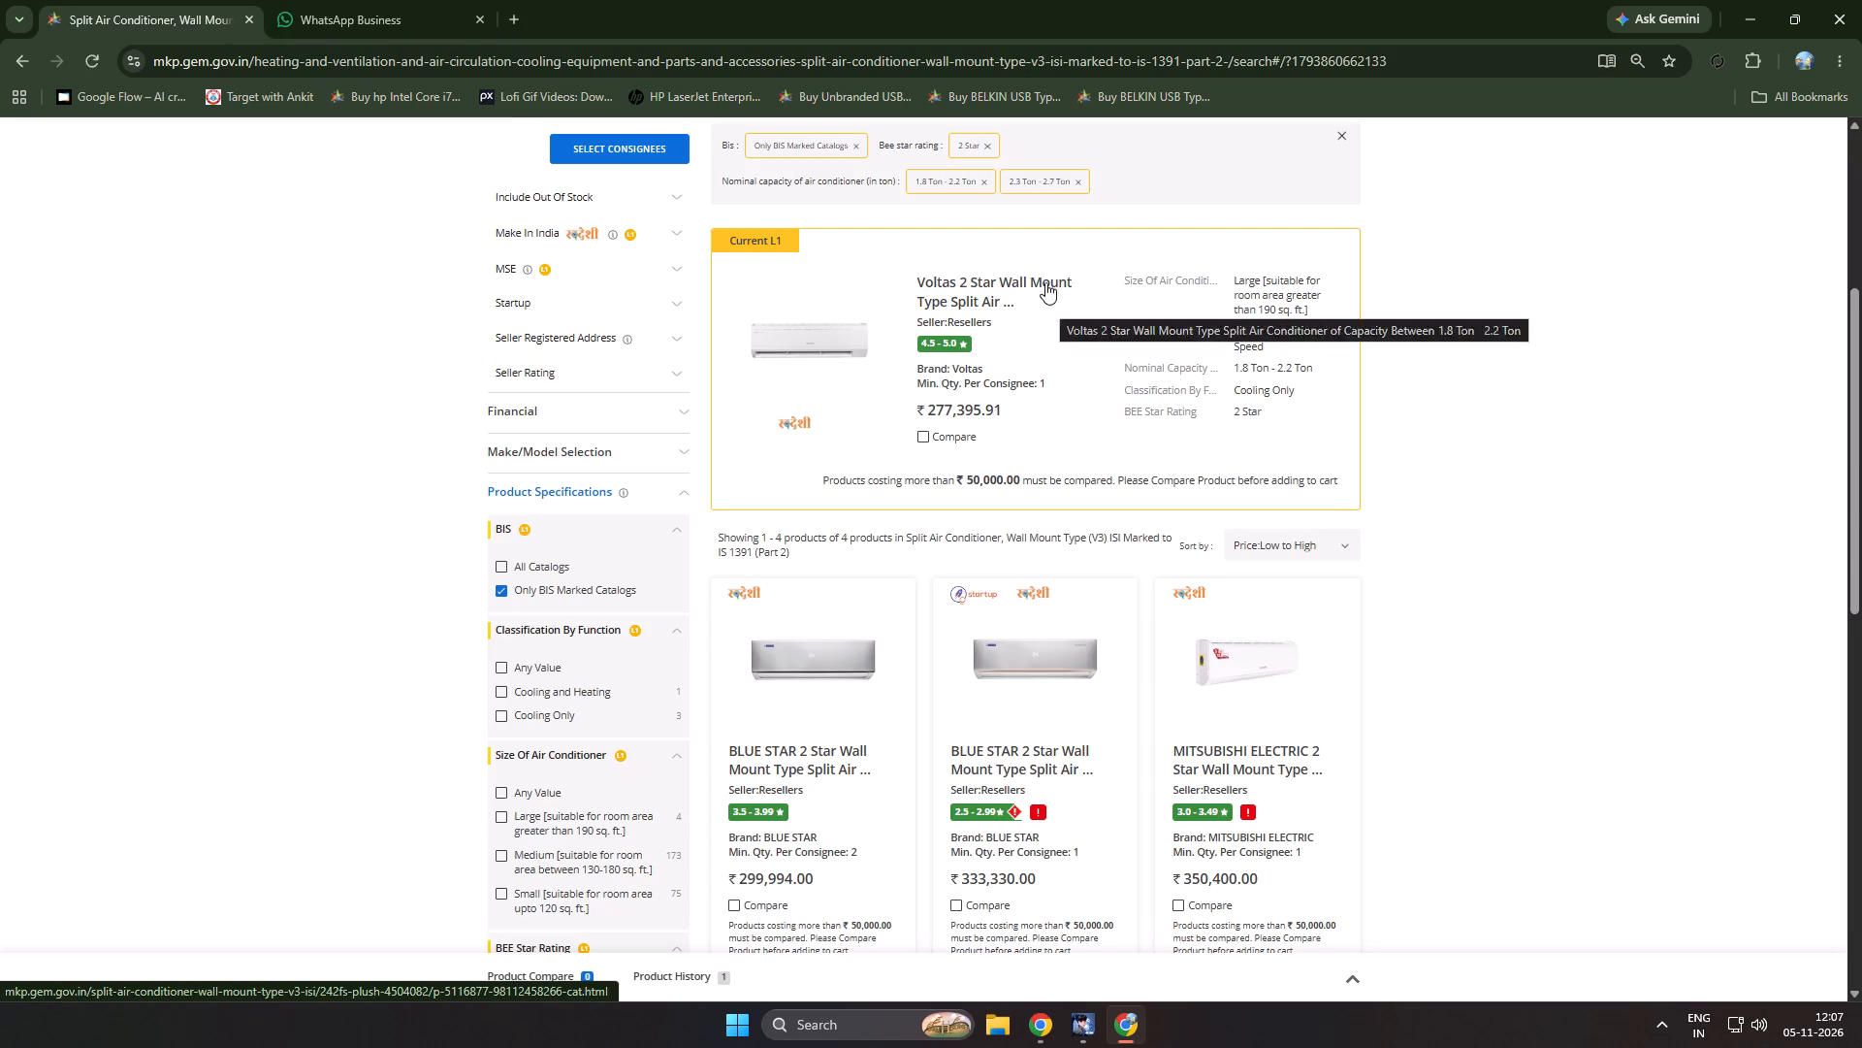
# Restrict the air conditioner listings to the Cooling and Heating function.
pyautogui.scroll(-1, 1004, 520)
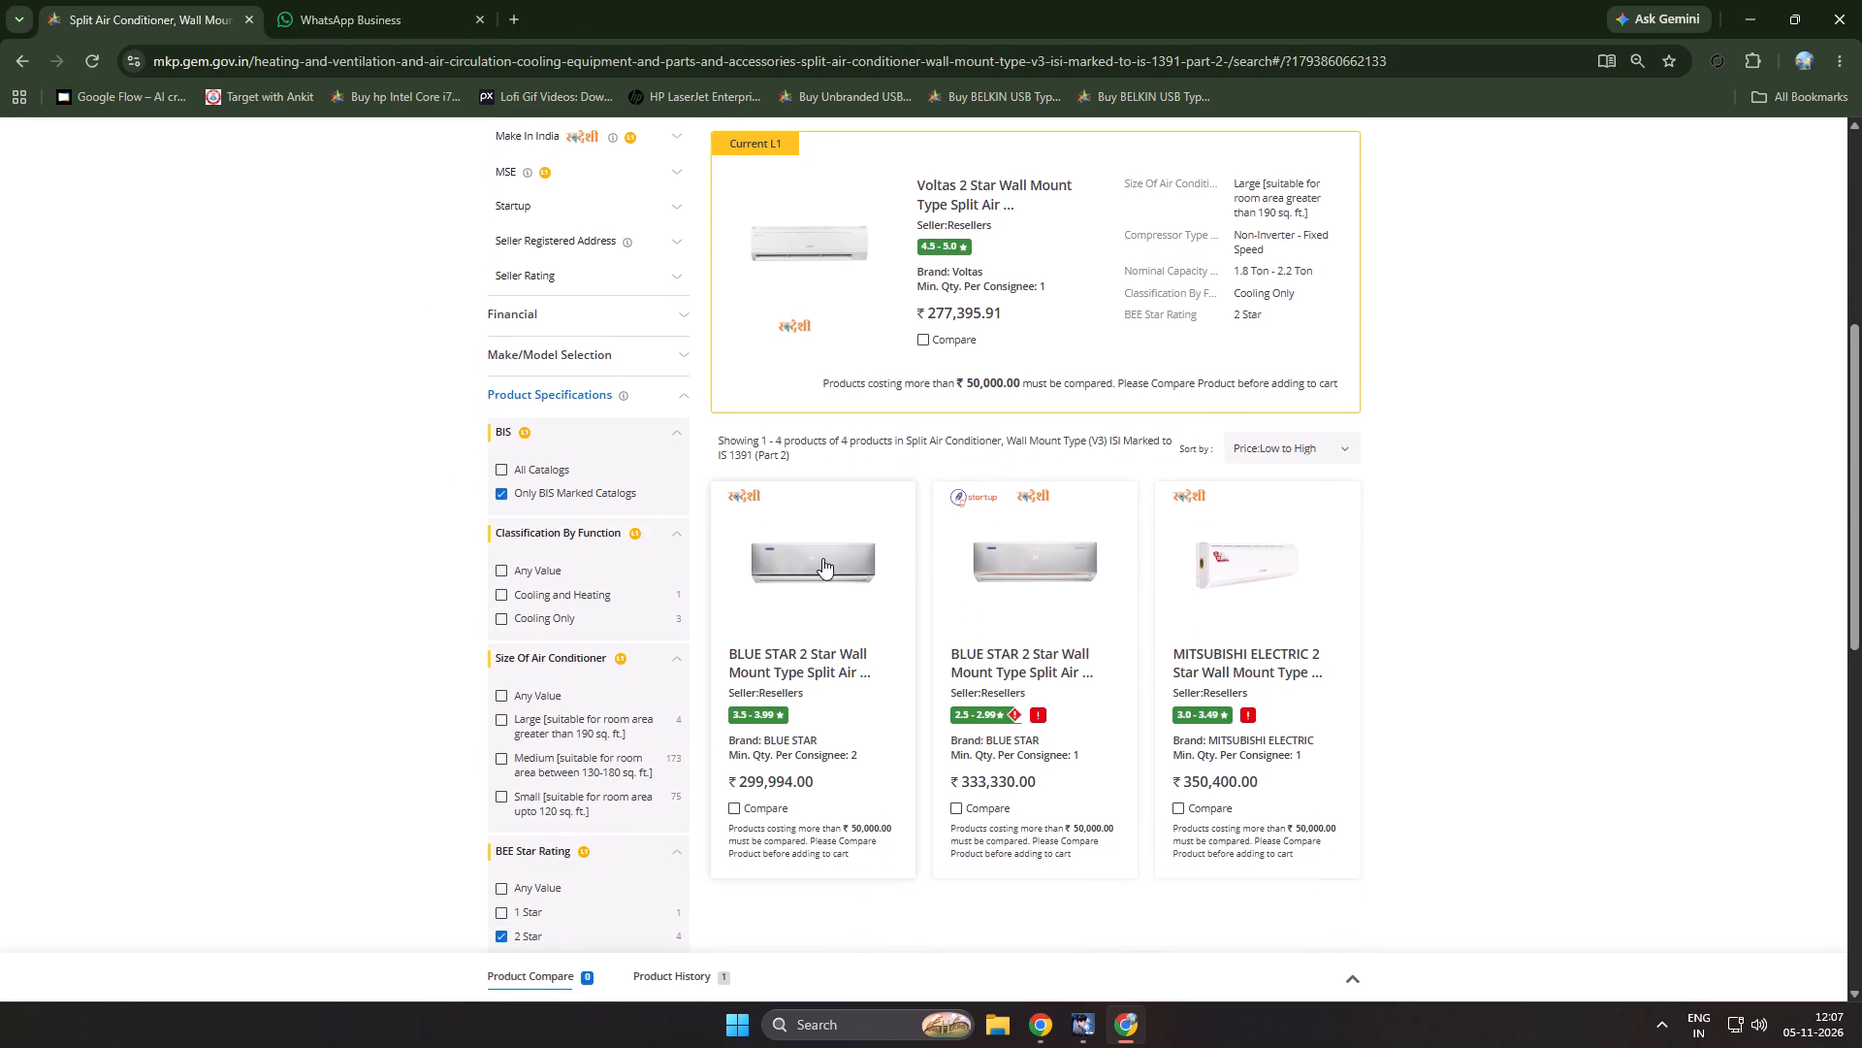
pyautogui.scroll(1, 806, 554)
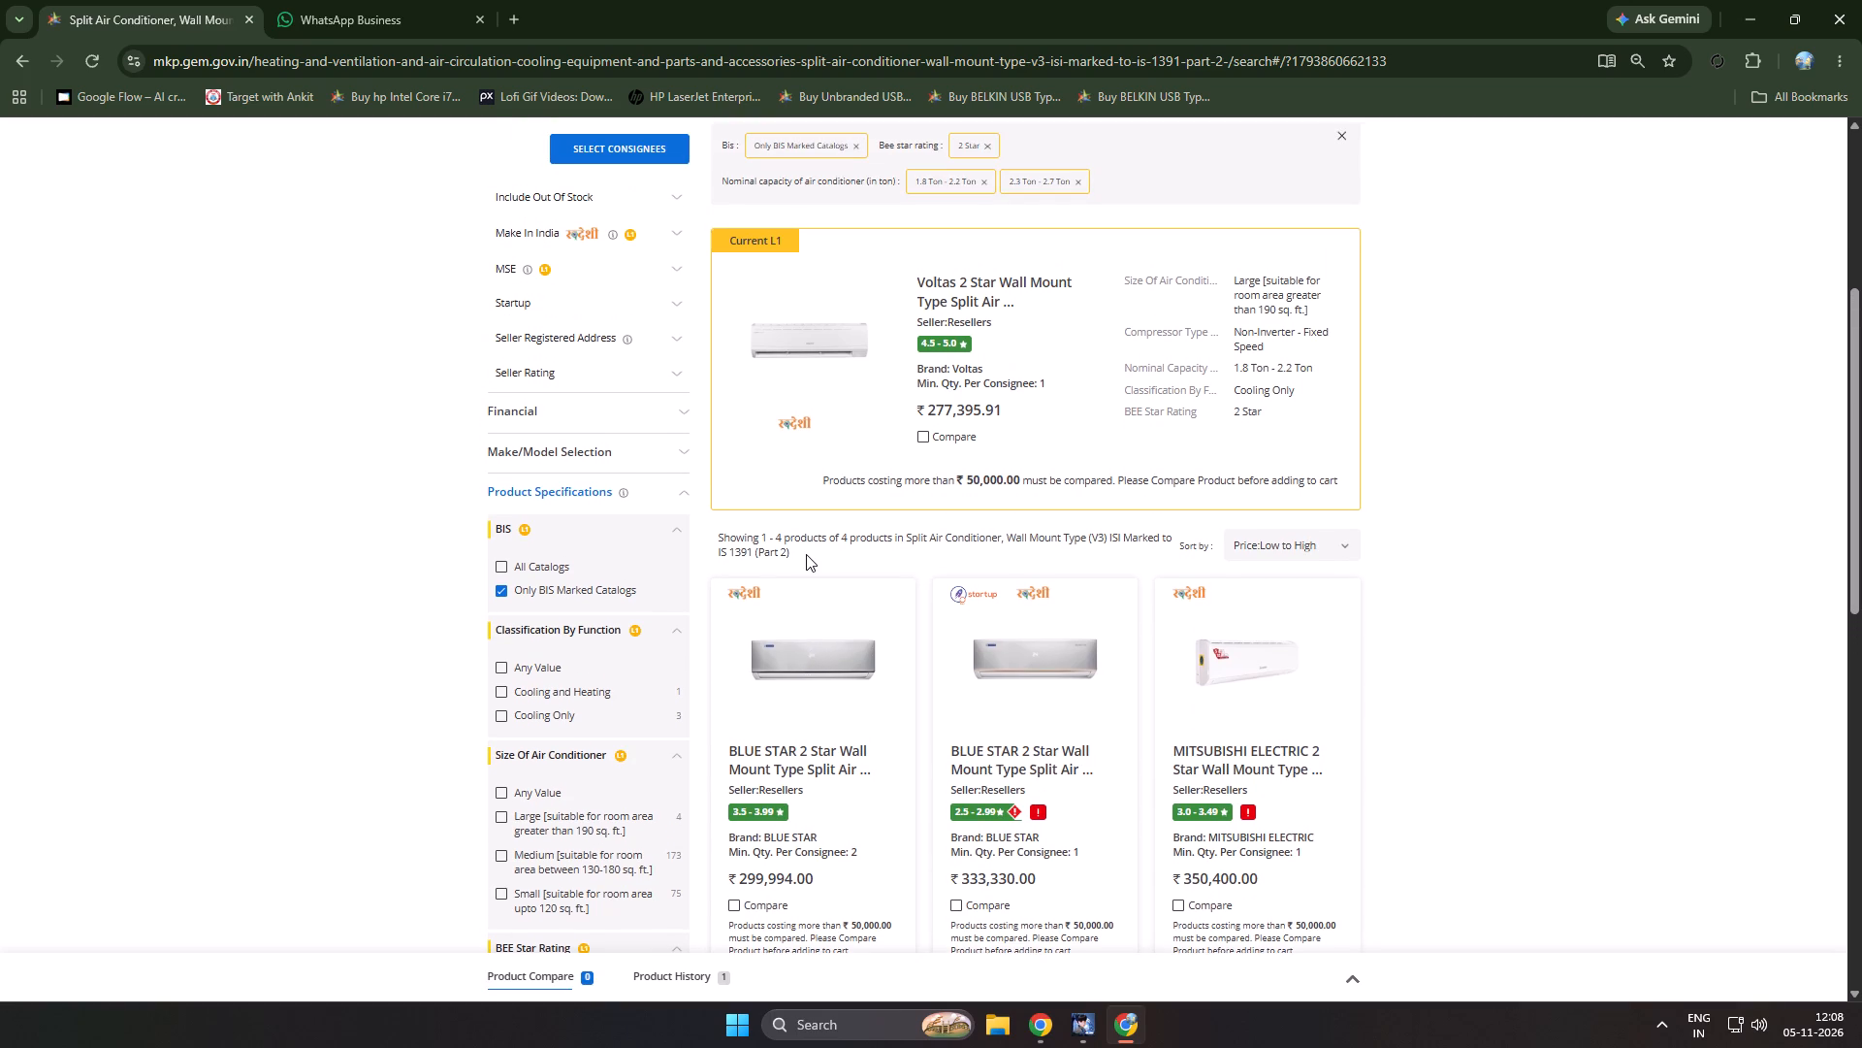
pyautogui.click(612, 689)
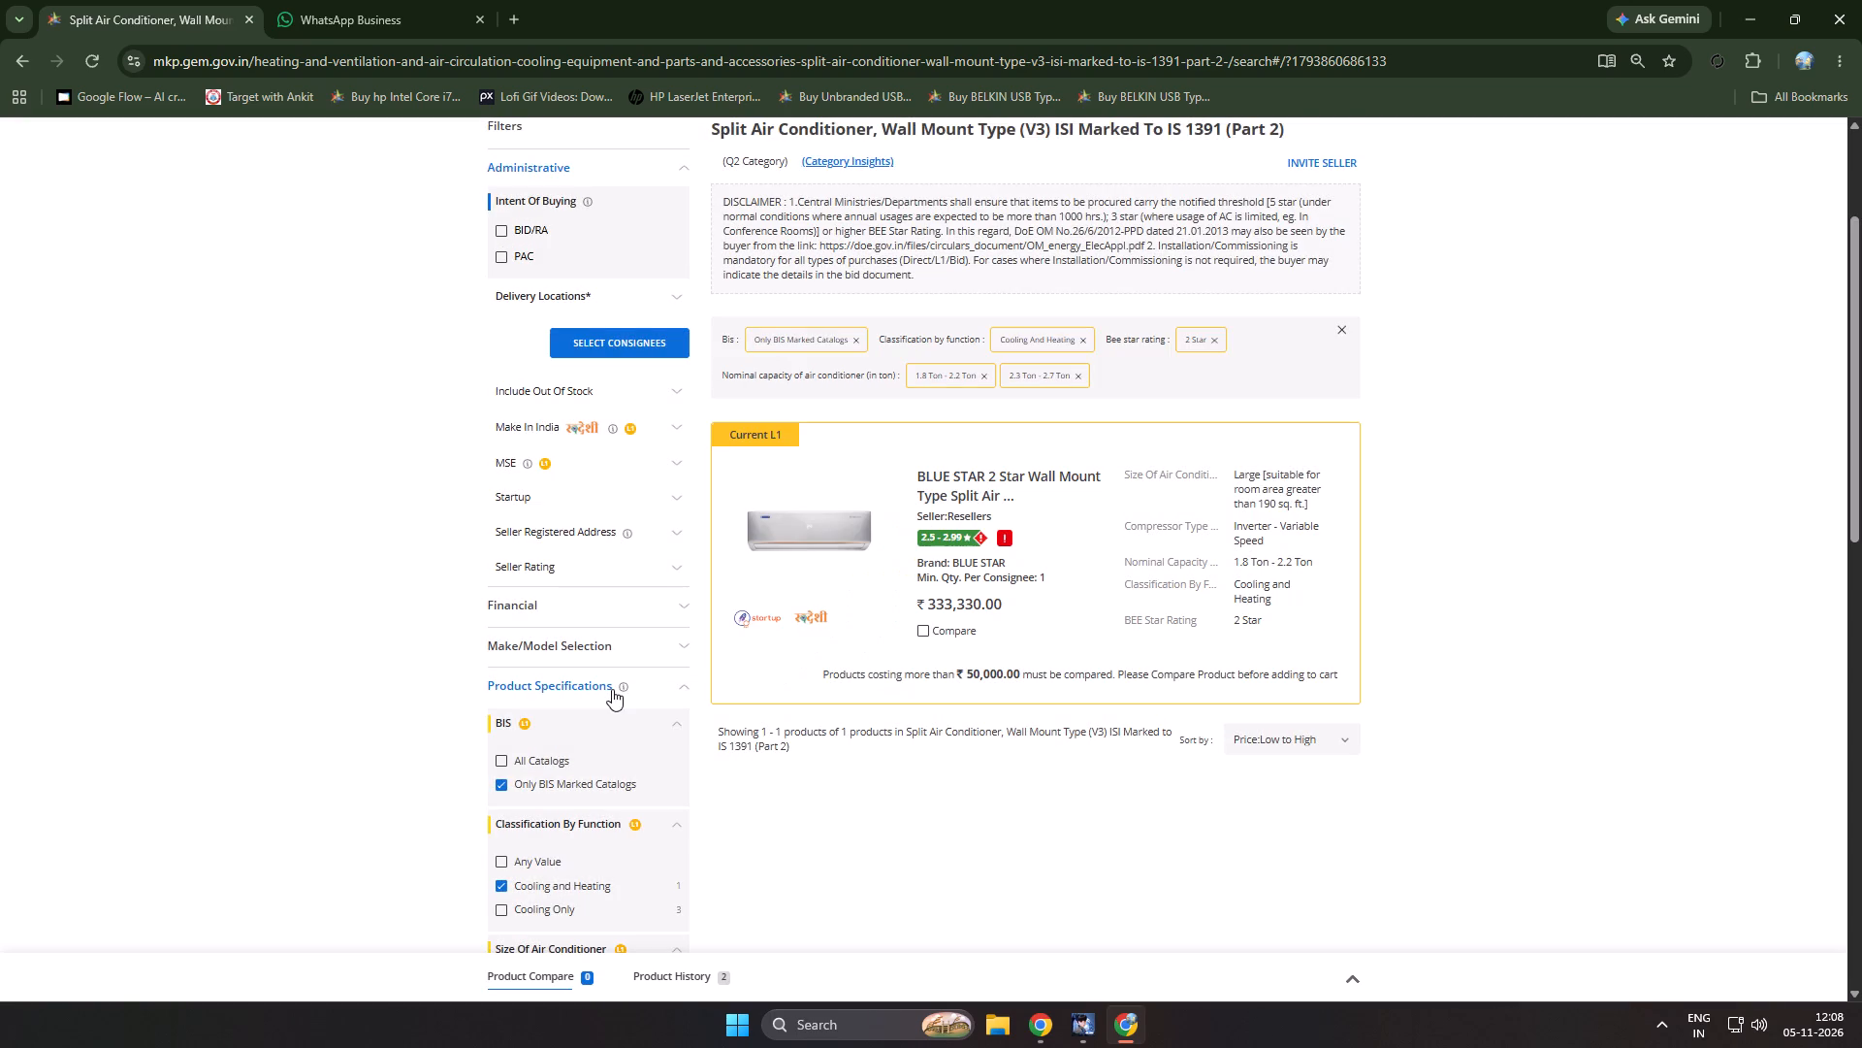
# Add the 4 Star and 3 Star options to the BEE star rating filter.
pyautogui.scroll(-5, 612, 689)
pyautogui.click(560, 791)
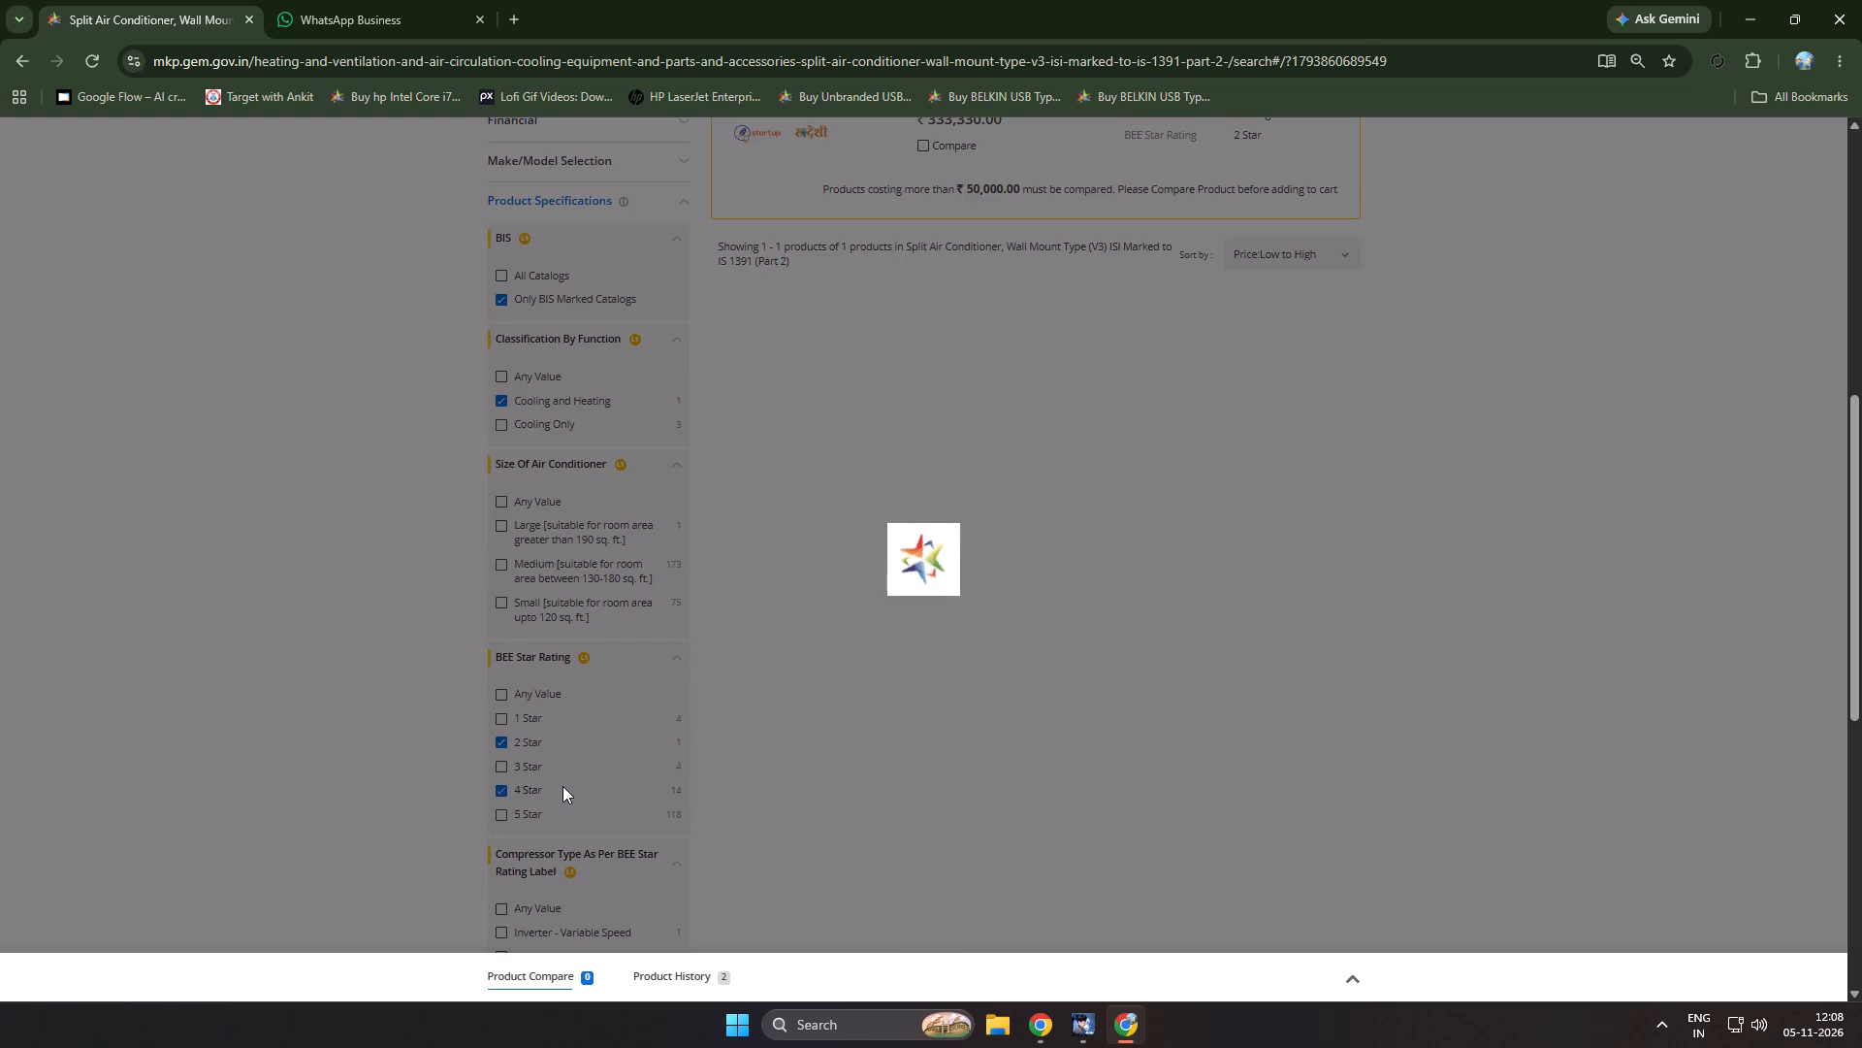
pyautogui.scroll(-6, 566, 779)
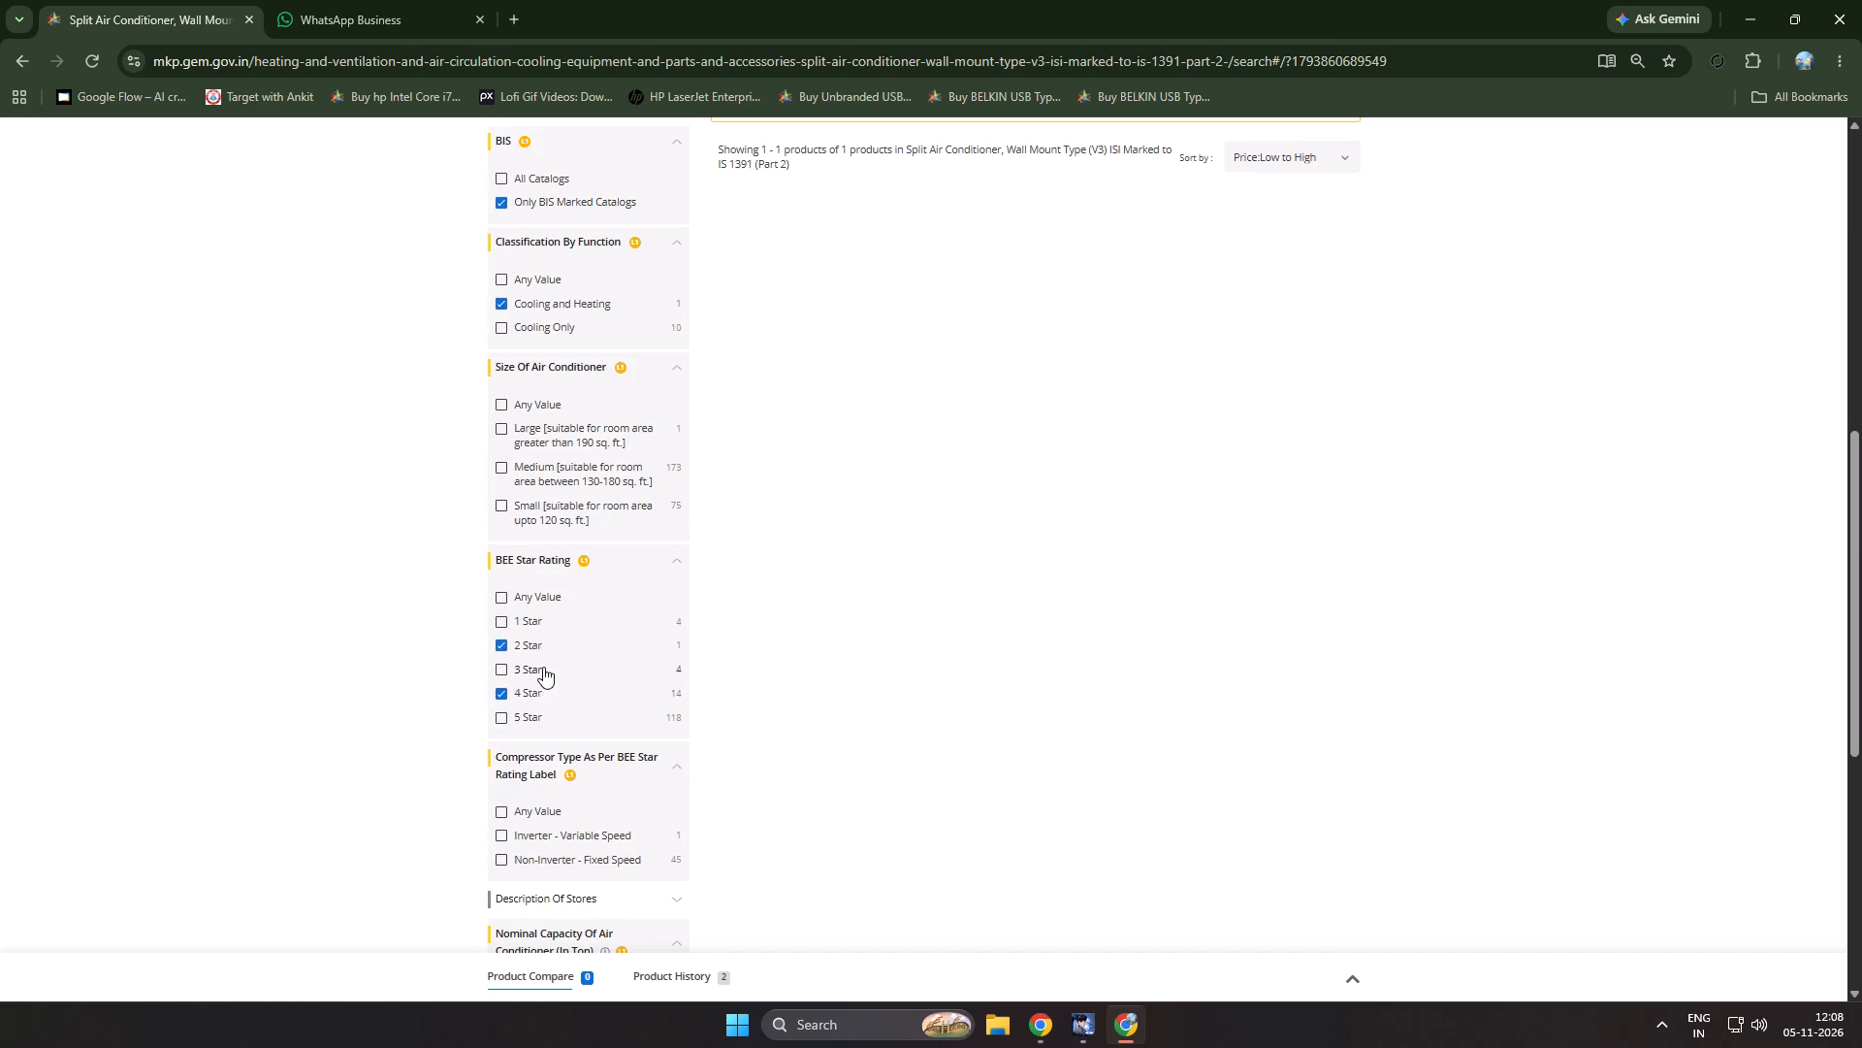
pyautogui.click(543, 667)
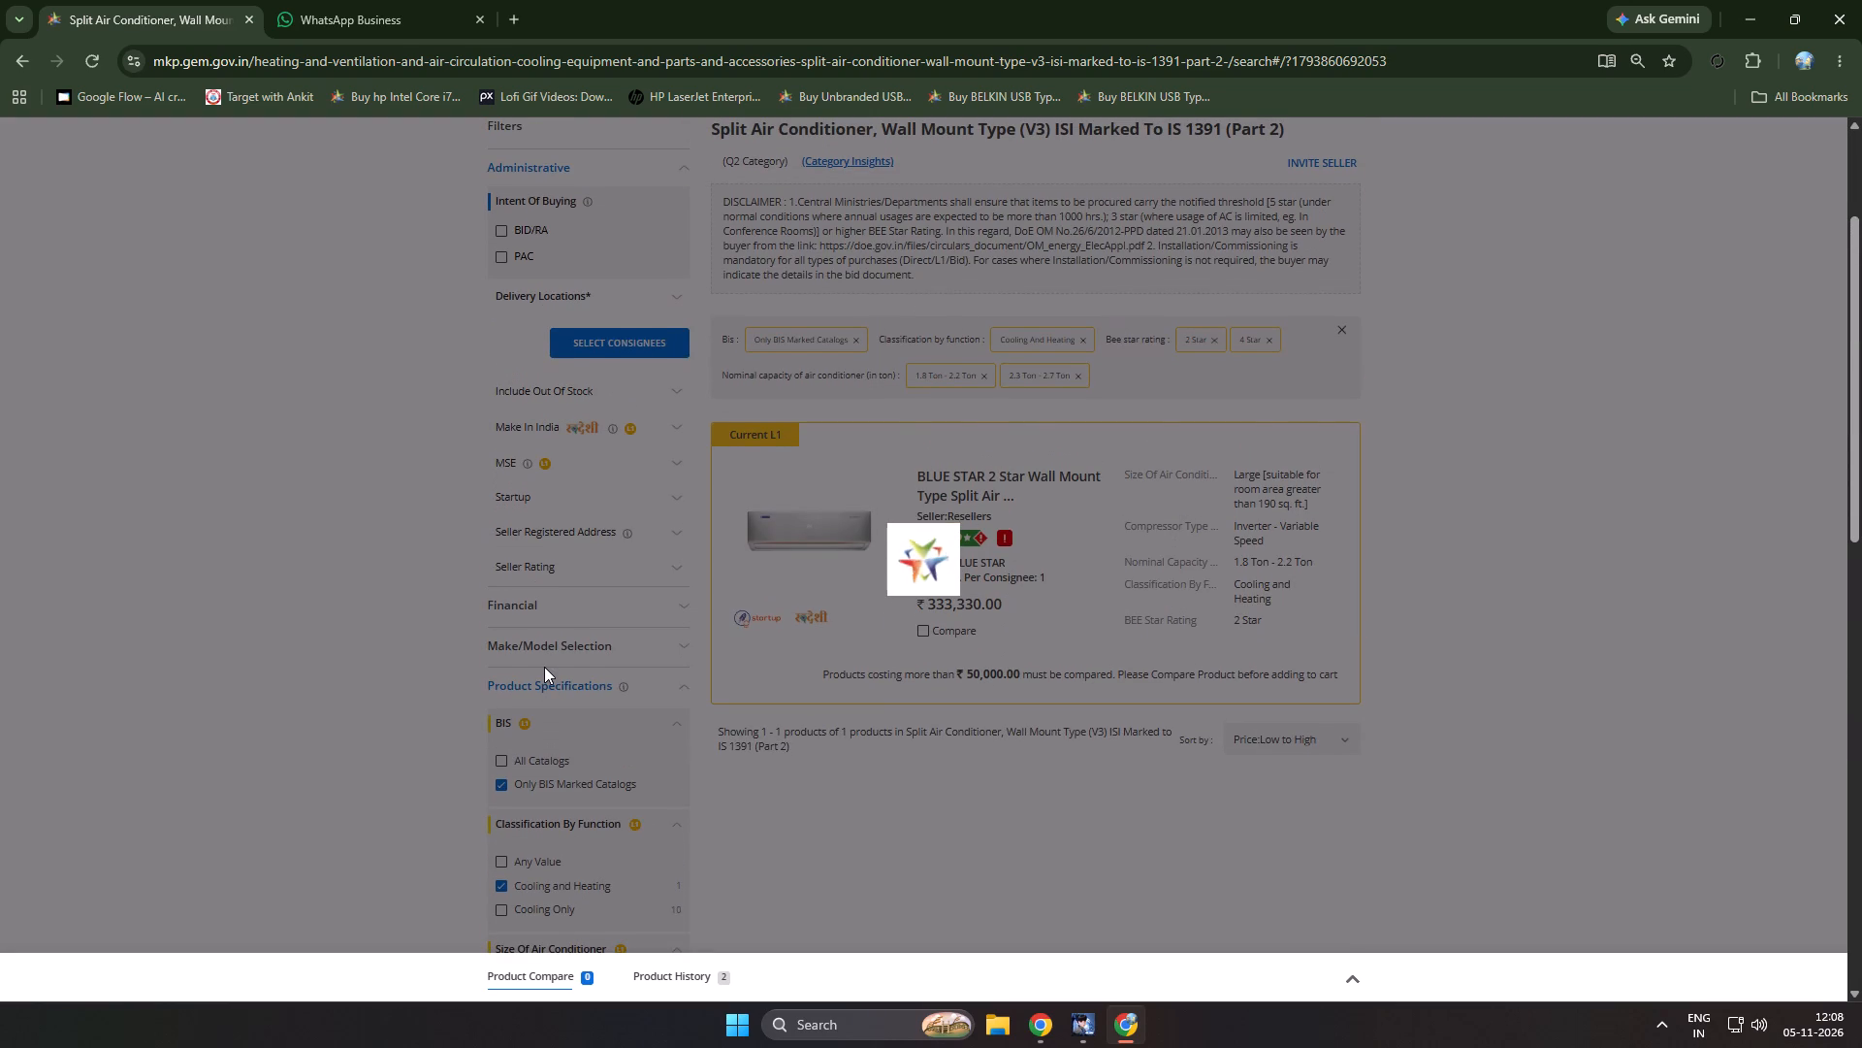
# Examine the Cooling and Heating listings across the selected star ratings, including their brands, prices and capacities.
pyautogui.scroll(-5, 643, 636)
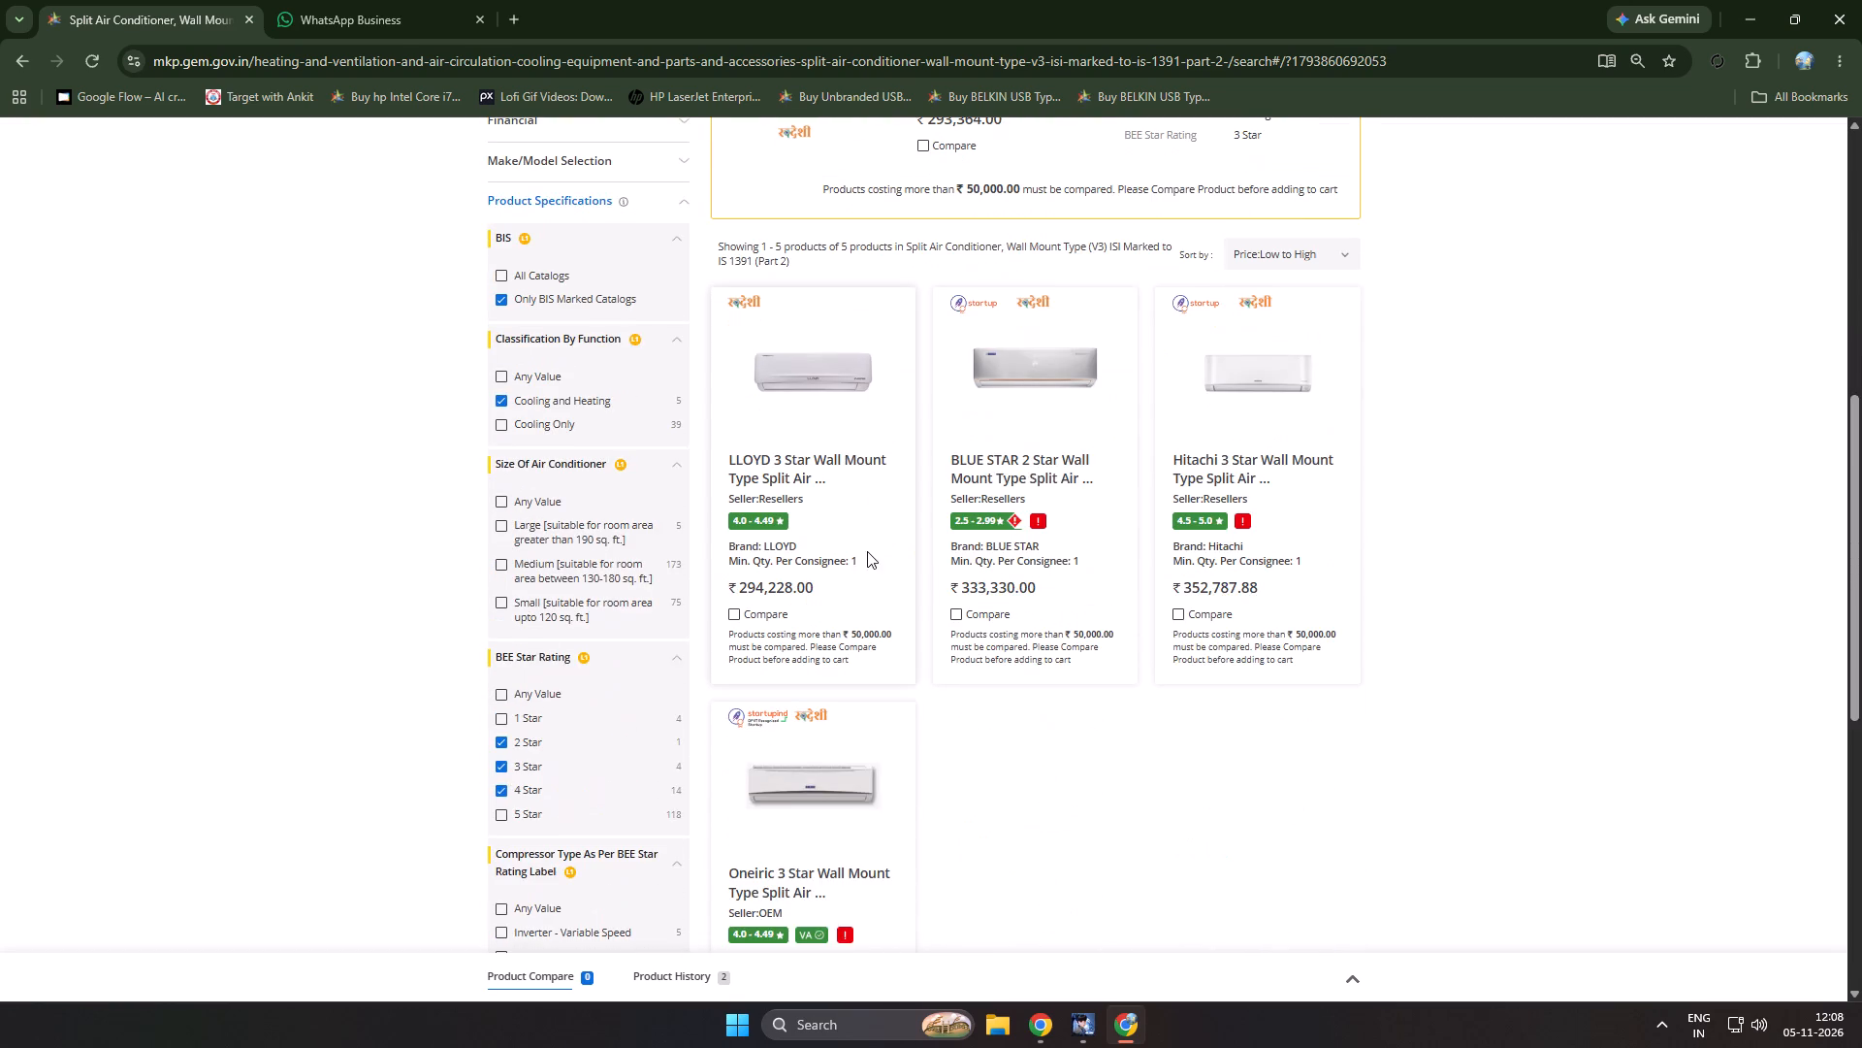
pyautogui.scroll(2, 864, 552)
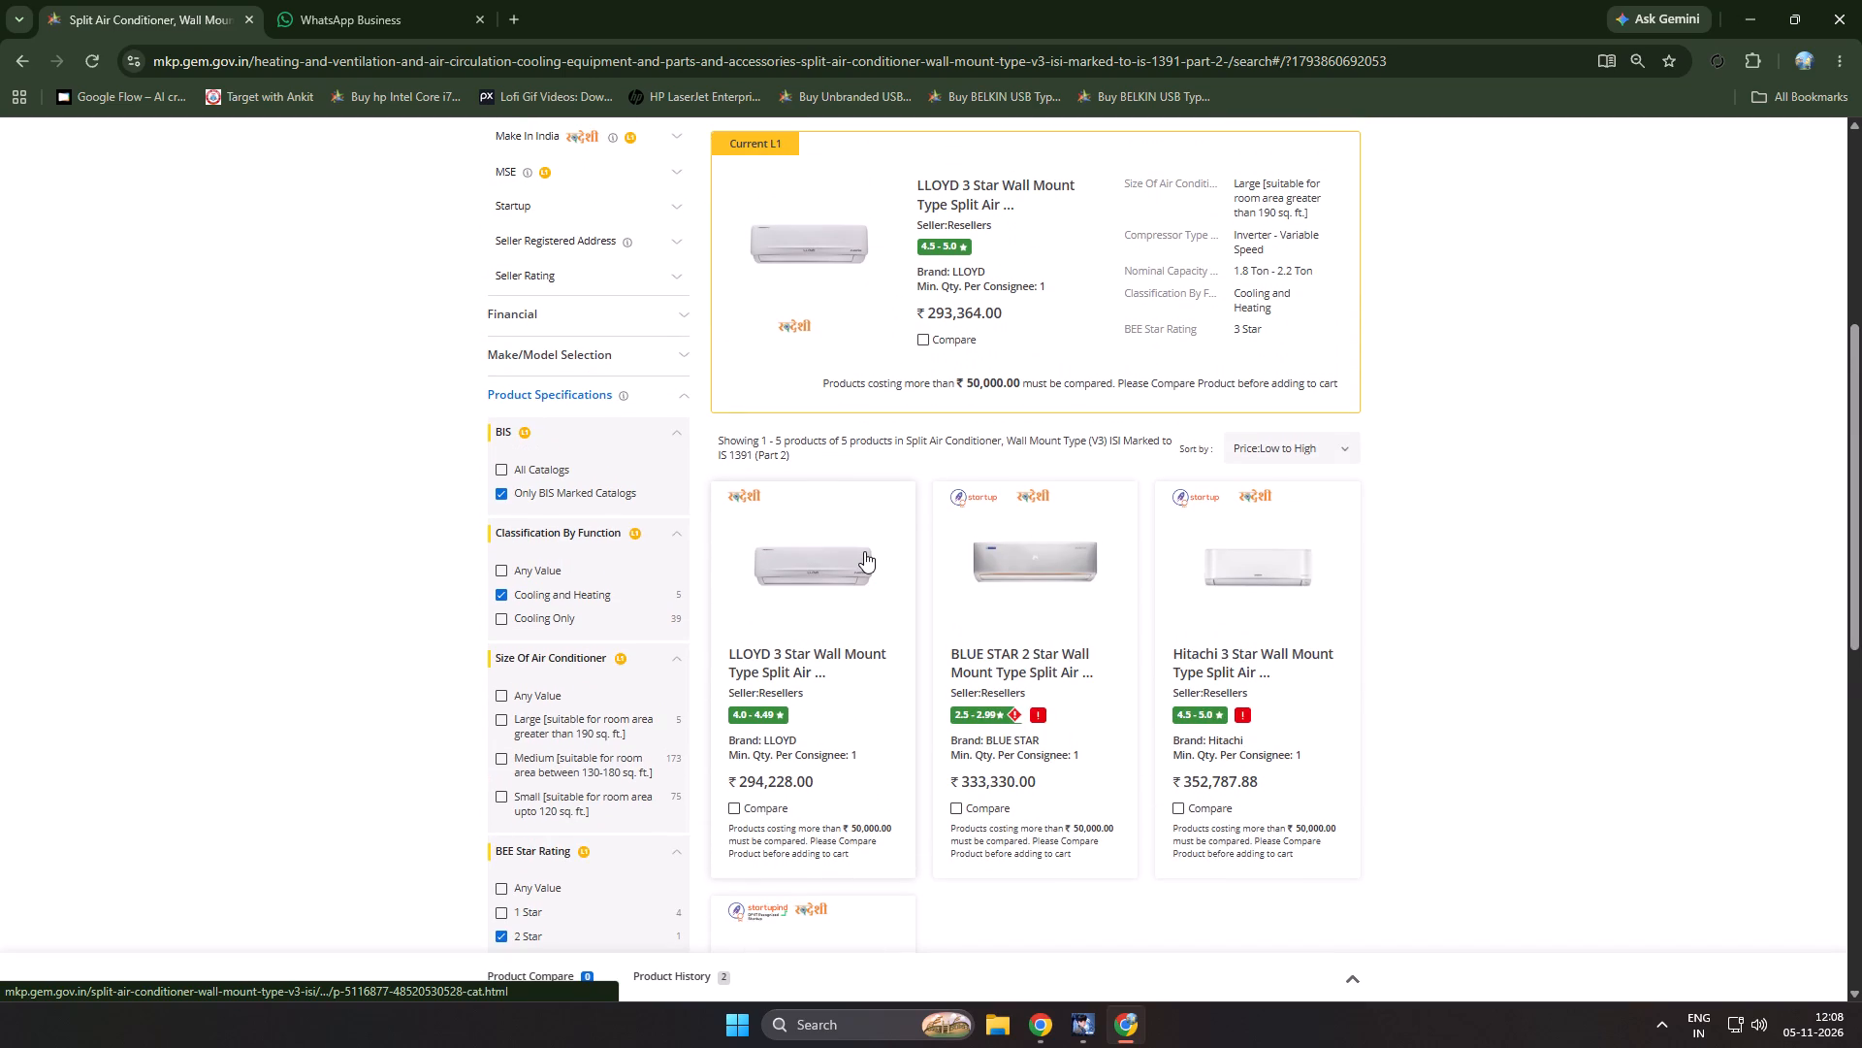
pyautogui.scroll(-2, 864, 551)
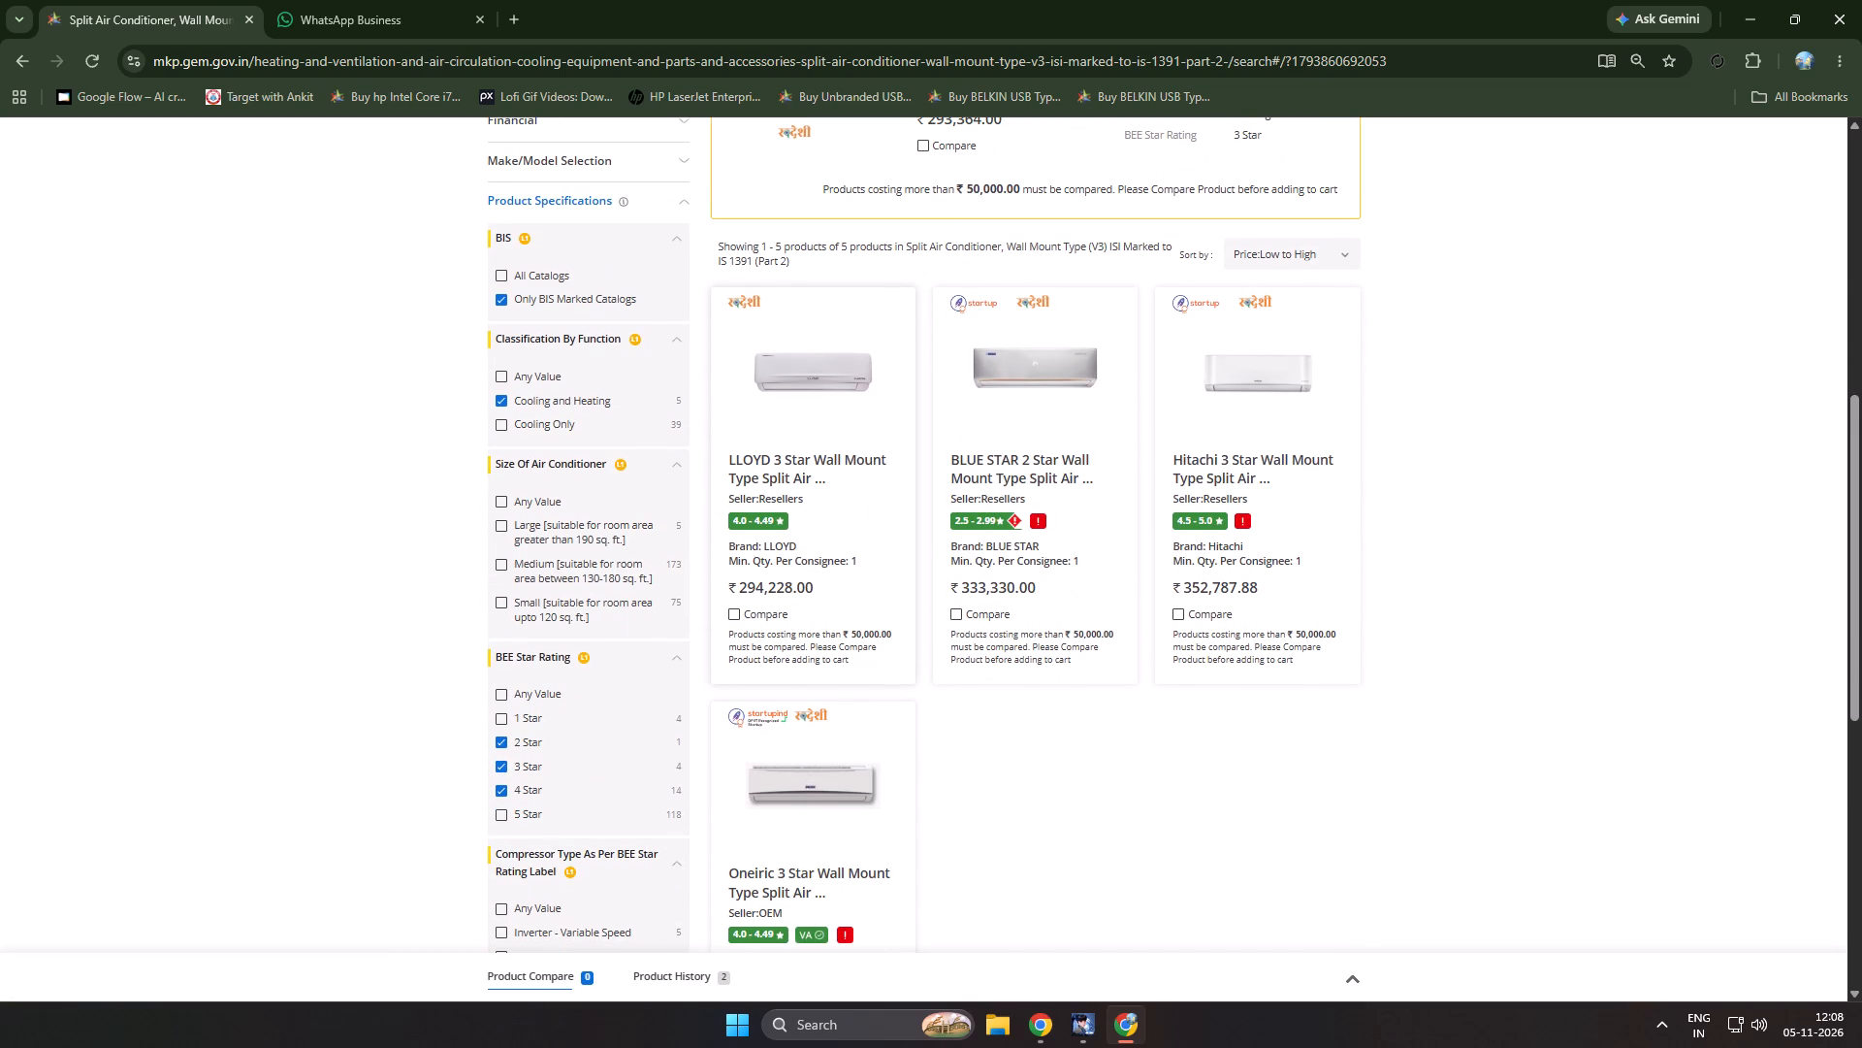
pyautogui.scroll(1, 794, 648)
pyautogui.scroll(-6, 794, 648)
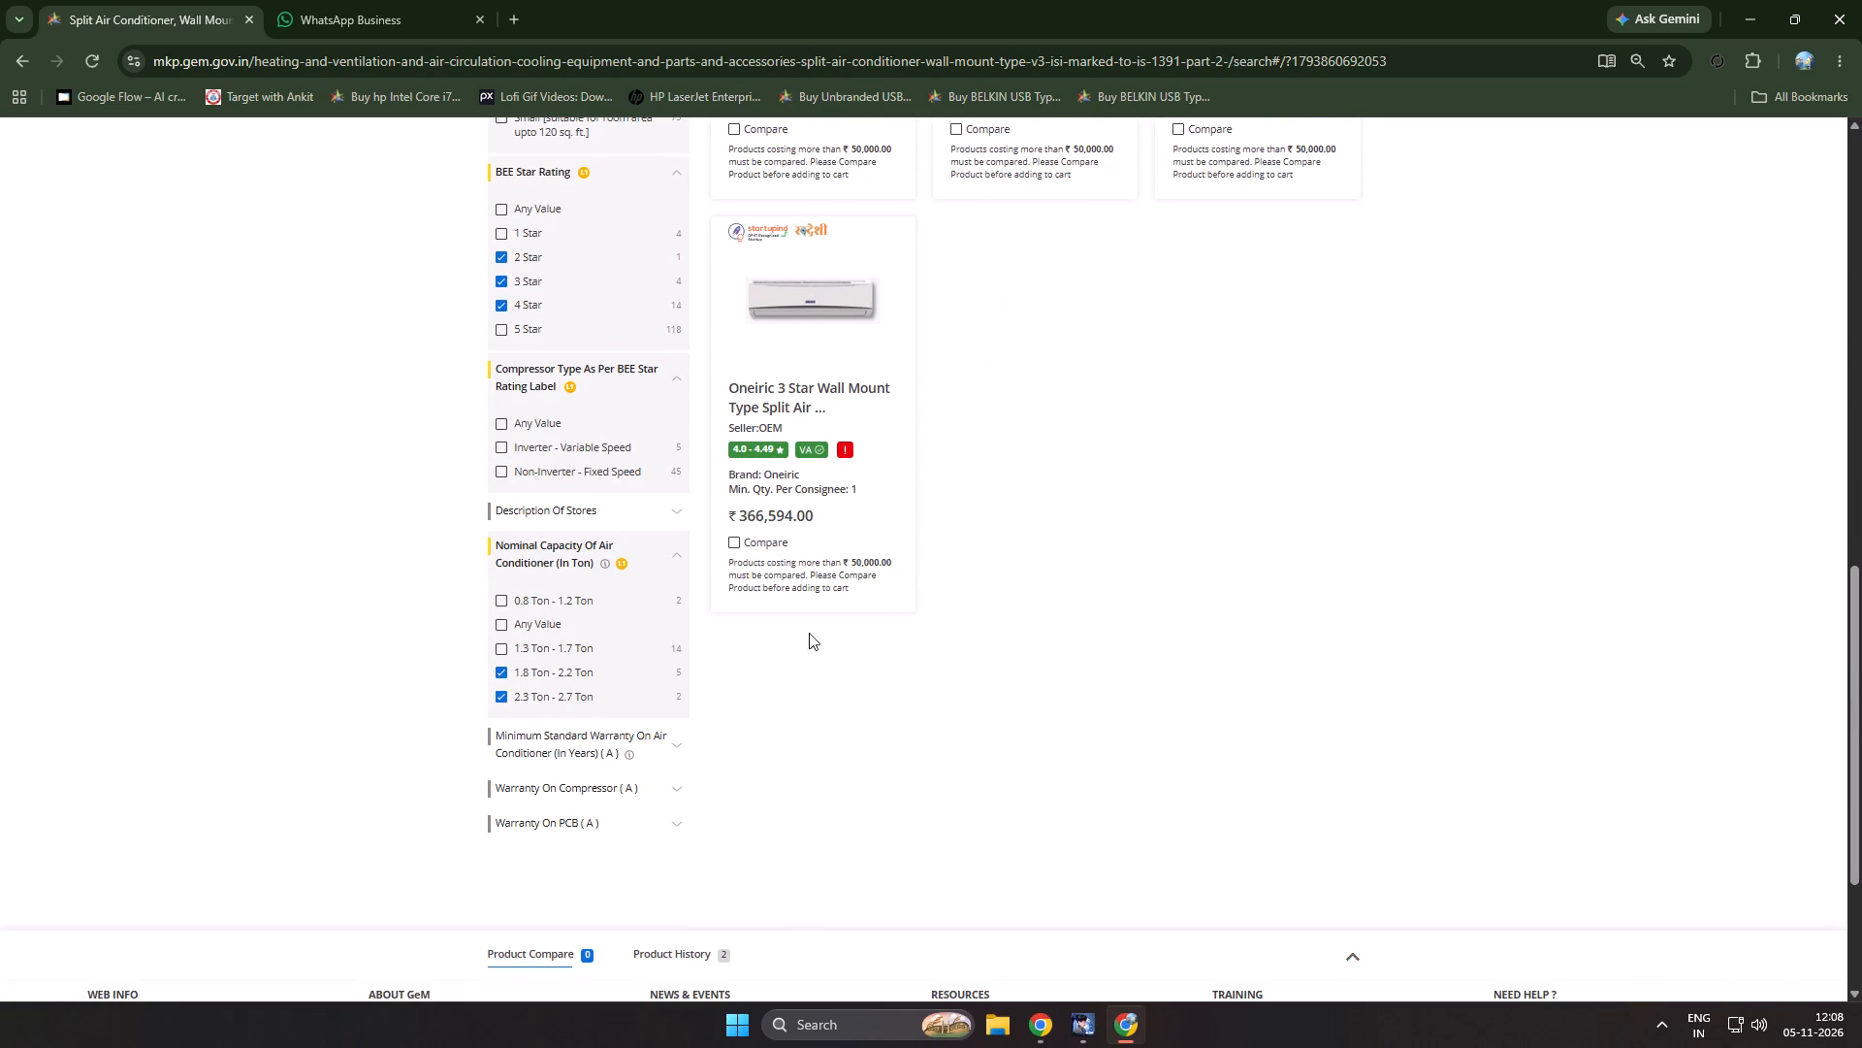
pyautogui.scroll(10, 931, 602)
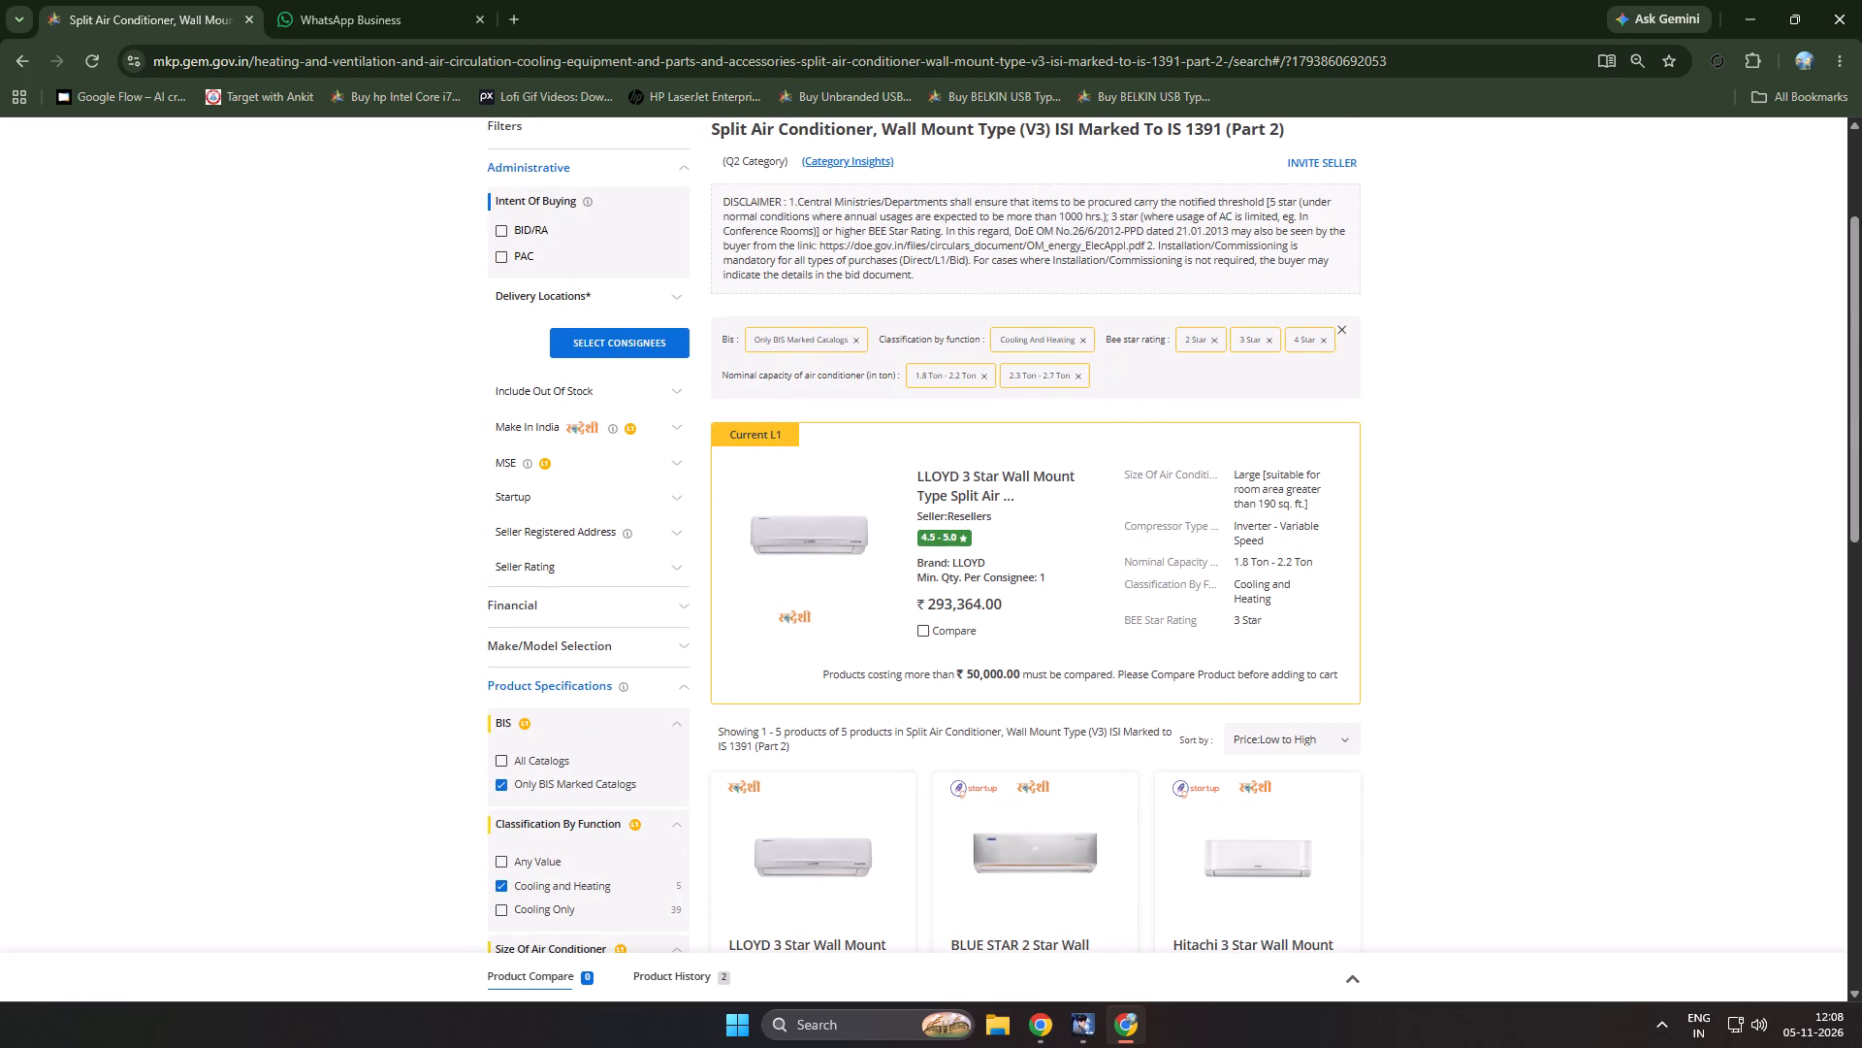
# Remove the 1.8 Ton - 2.2 Ton and 2.3 Ton - 2.7 Ton capacity filters and the 2 Star and 3 Star rating filters.
pyautogui.click(983, 377)
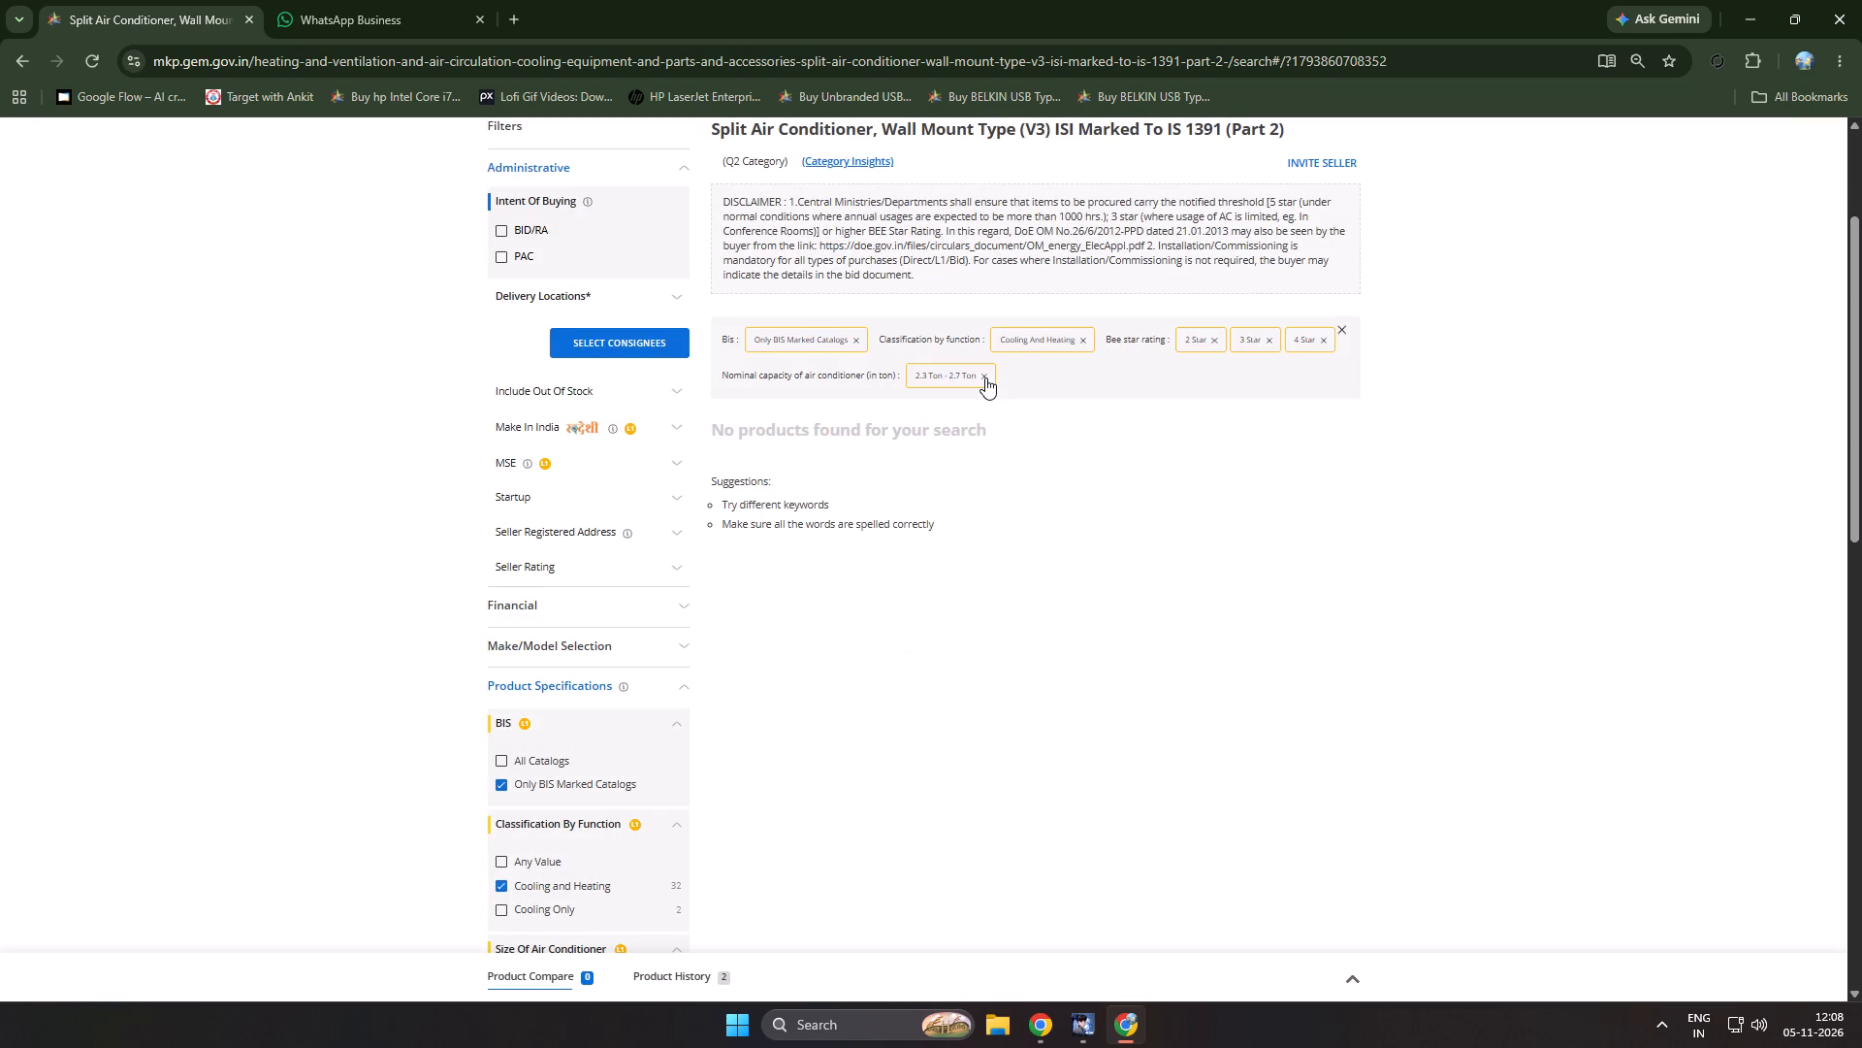
pyautogui.click(985, 377)
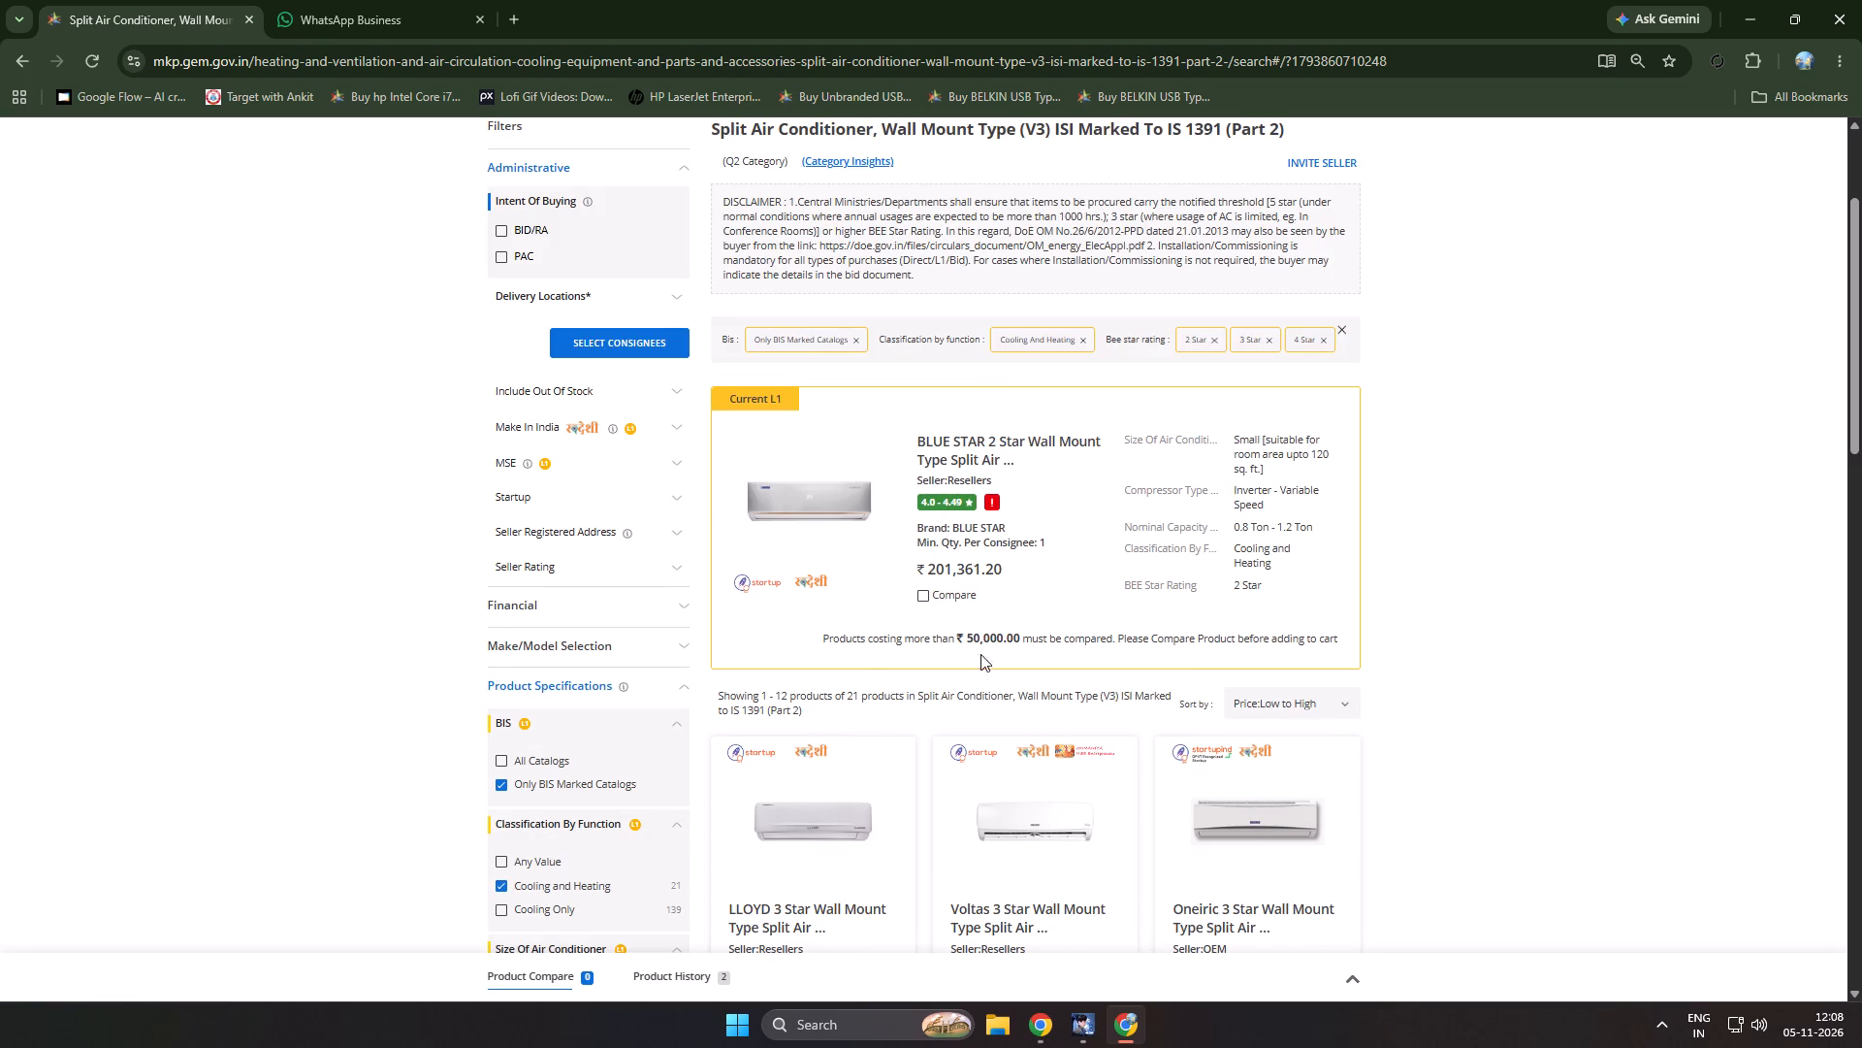
pyautogui.click(1214, 342)
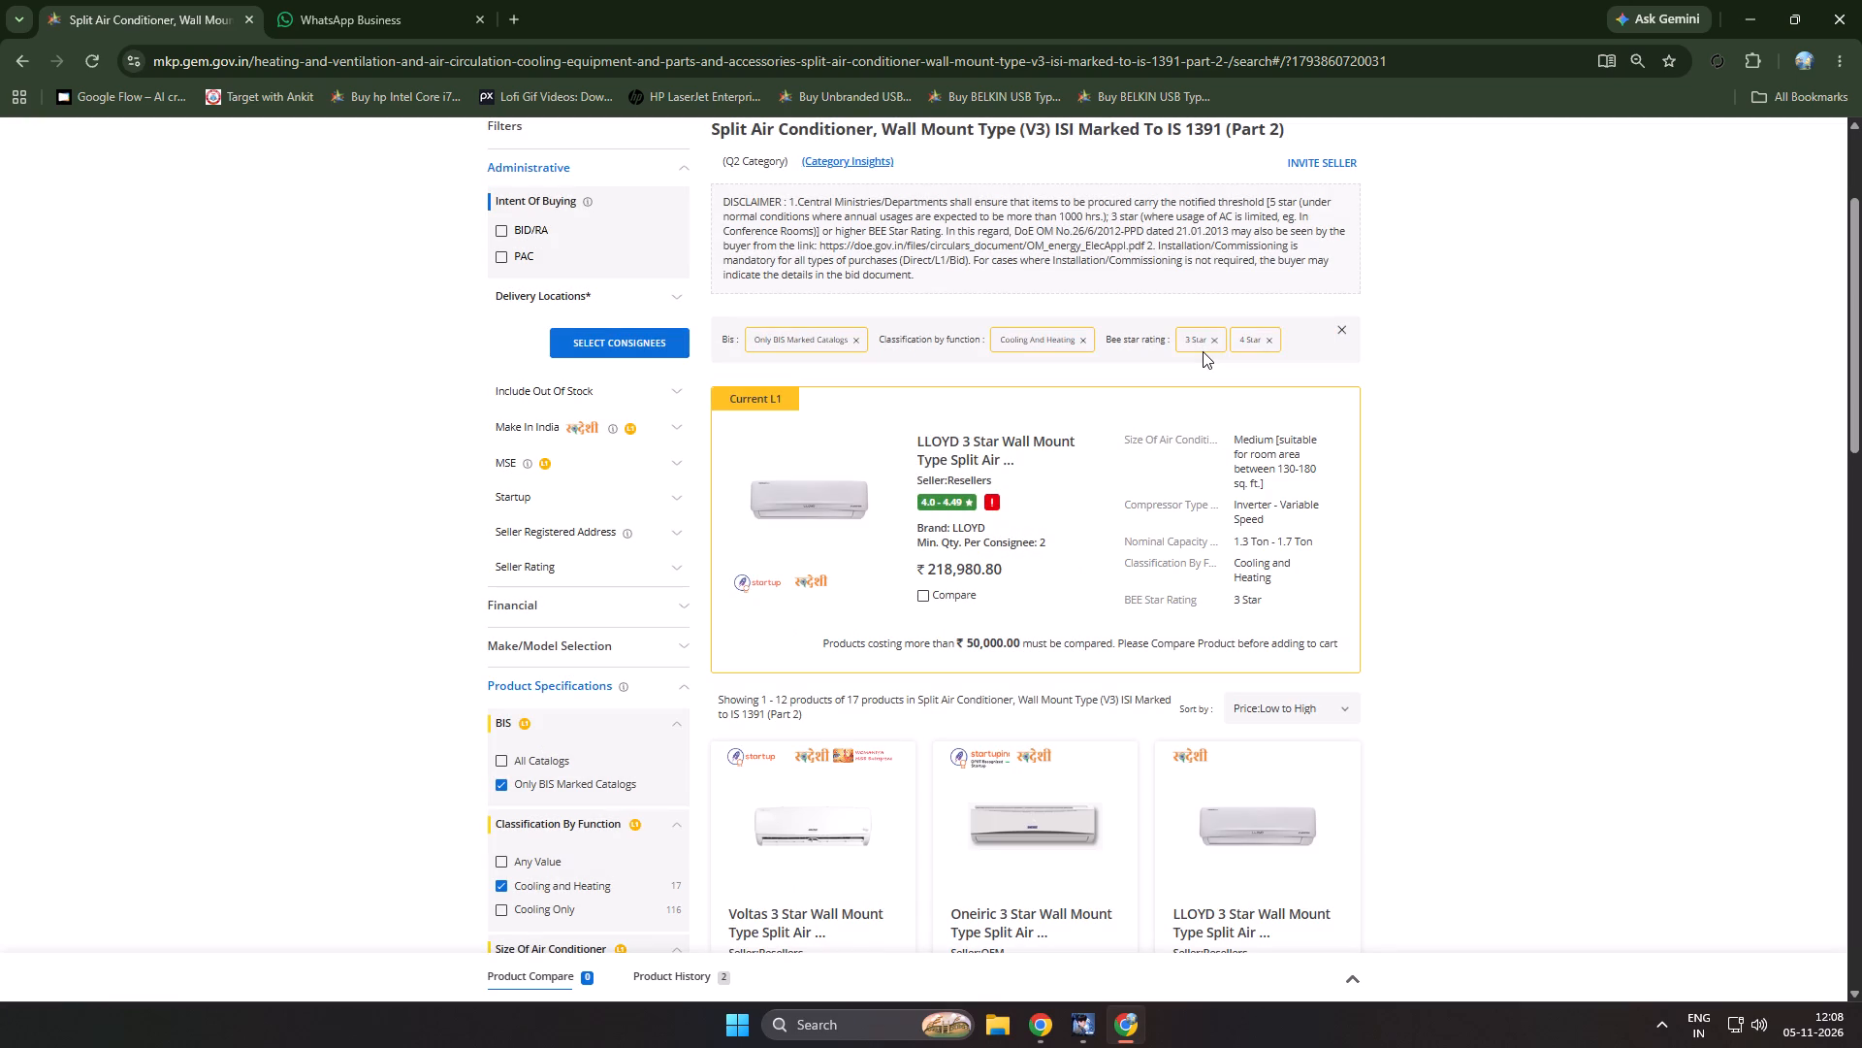
pyautogui.click(1216, 340)
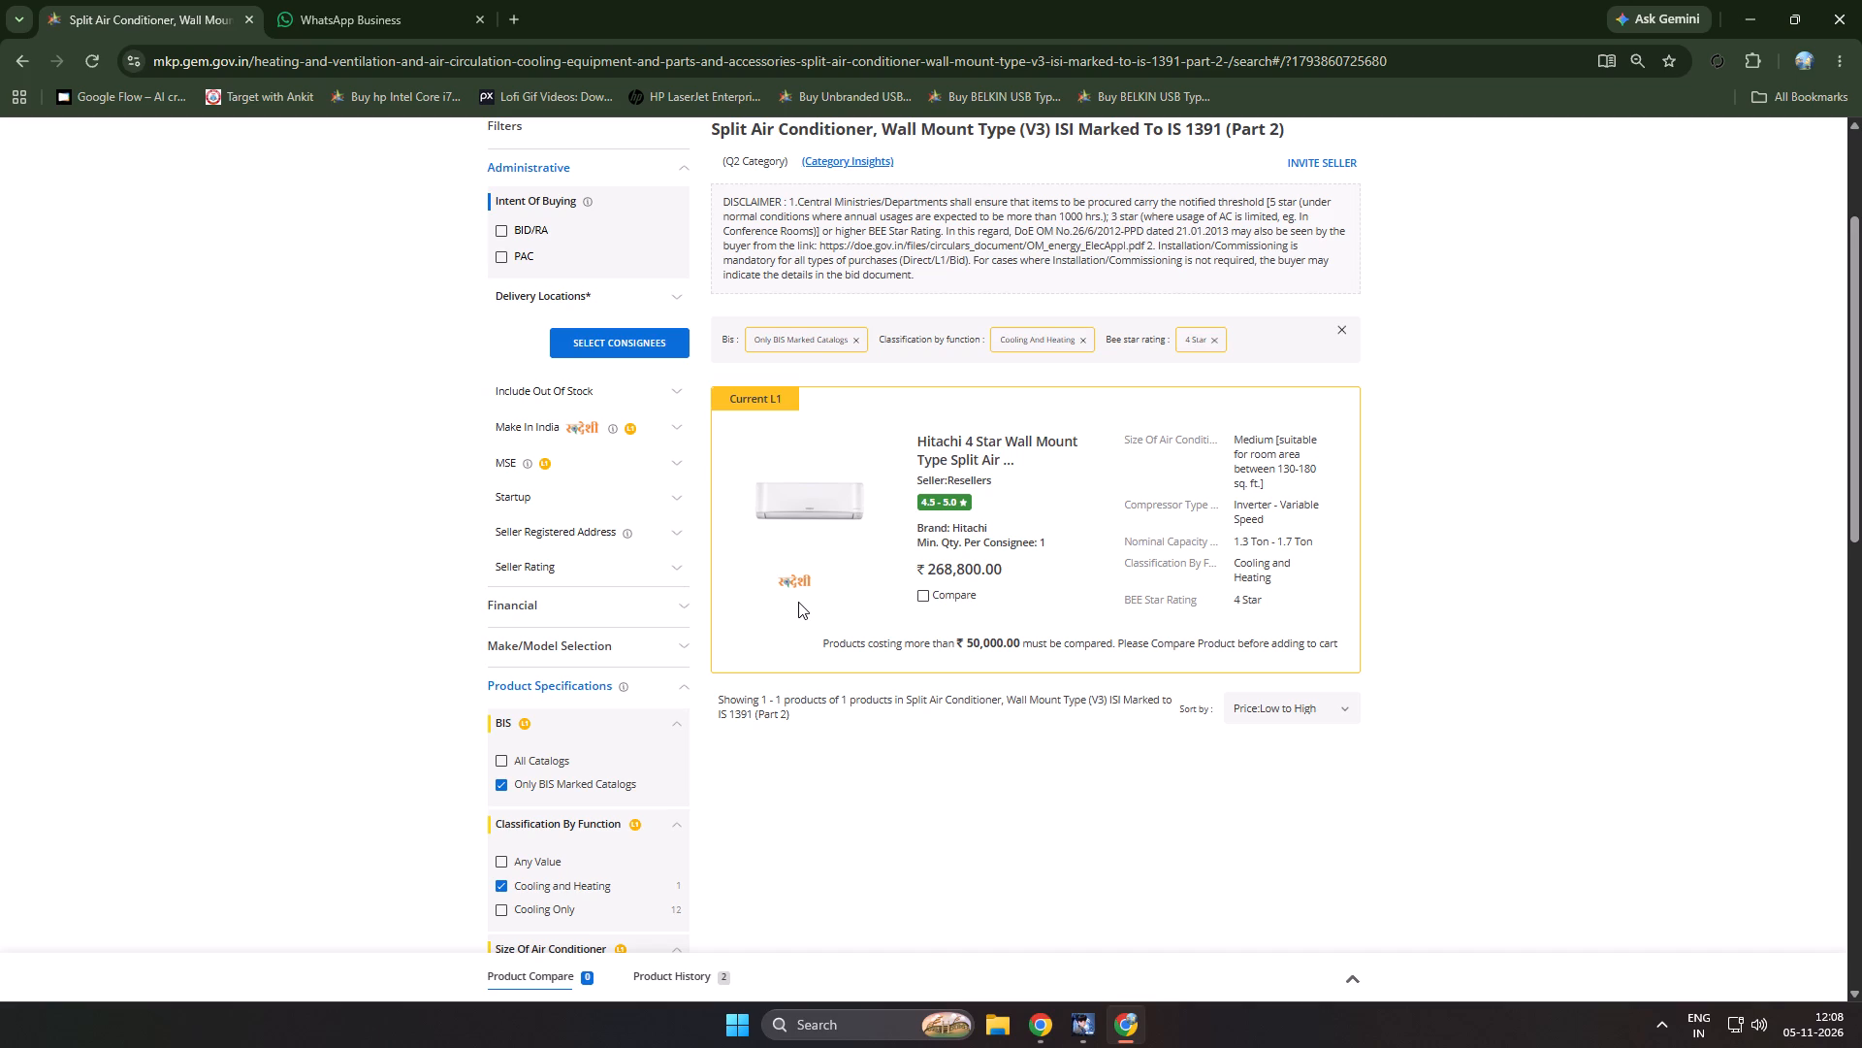
# Add the Cooling Only function and the 1.8 Ton - 2.2 Ton nominal capacity to the filters for the 4 Star listings.
pyautogui.scroll(-5, 815, 574)
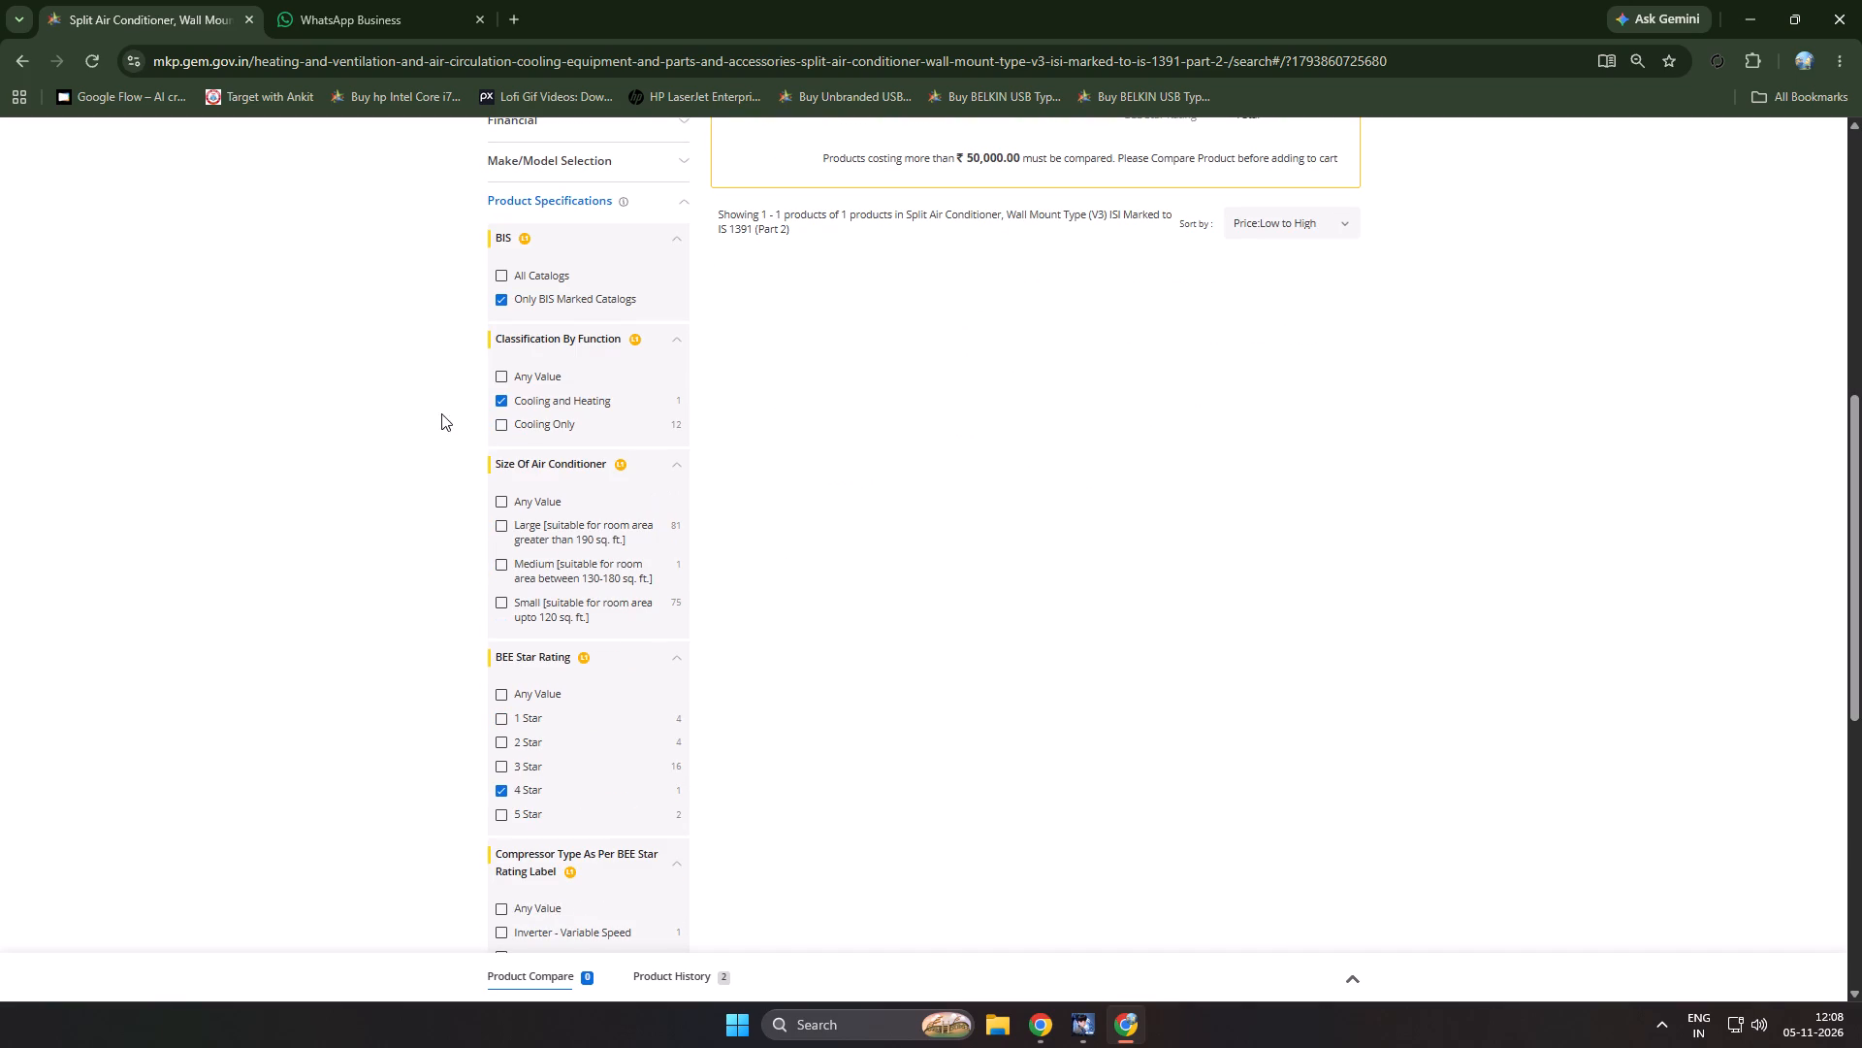
pyautogui.click(594, 424)
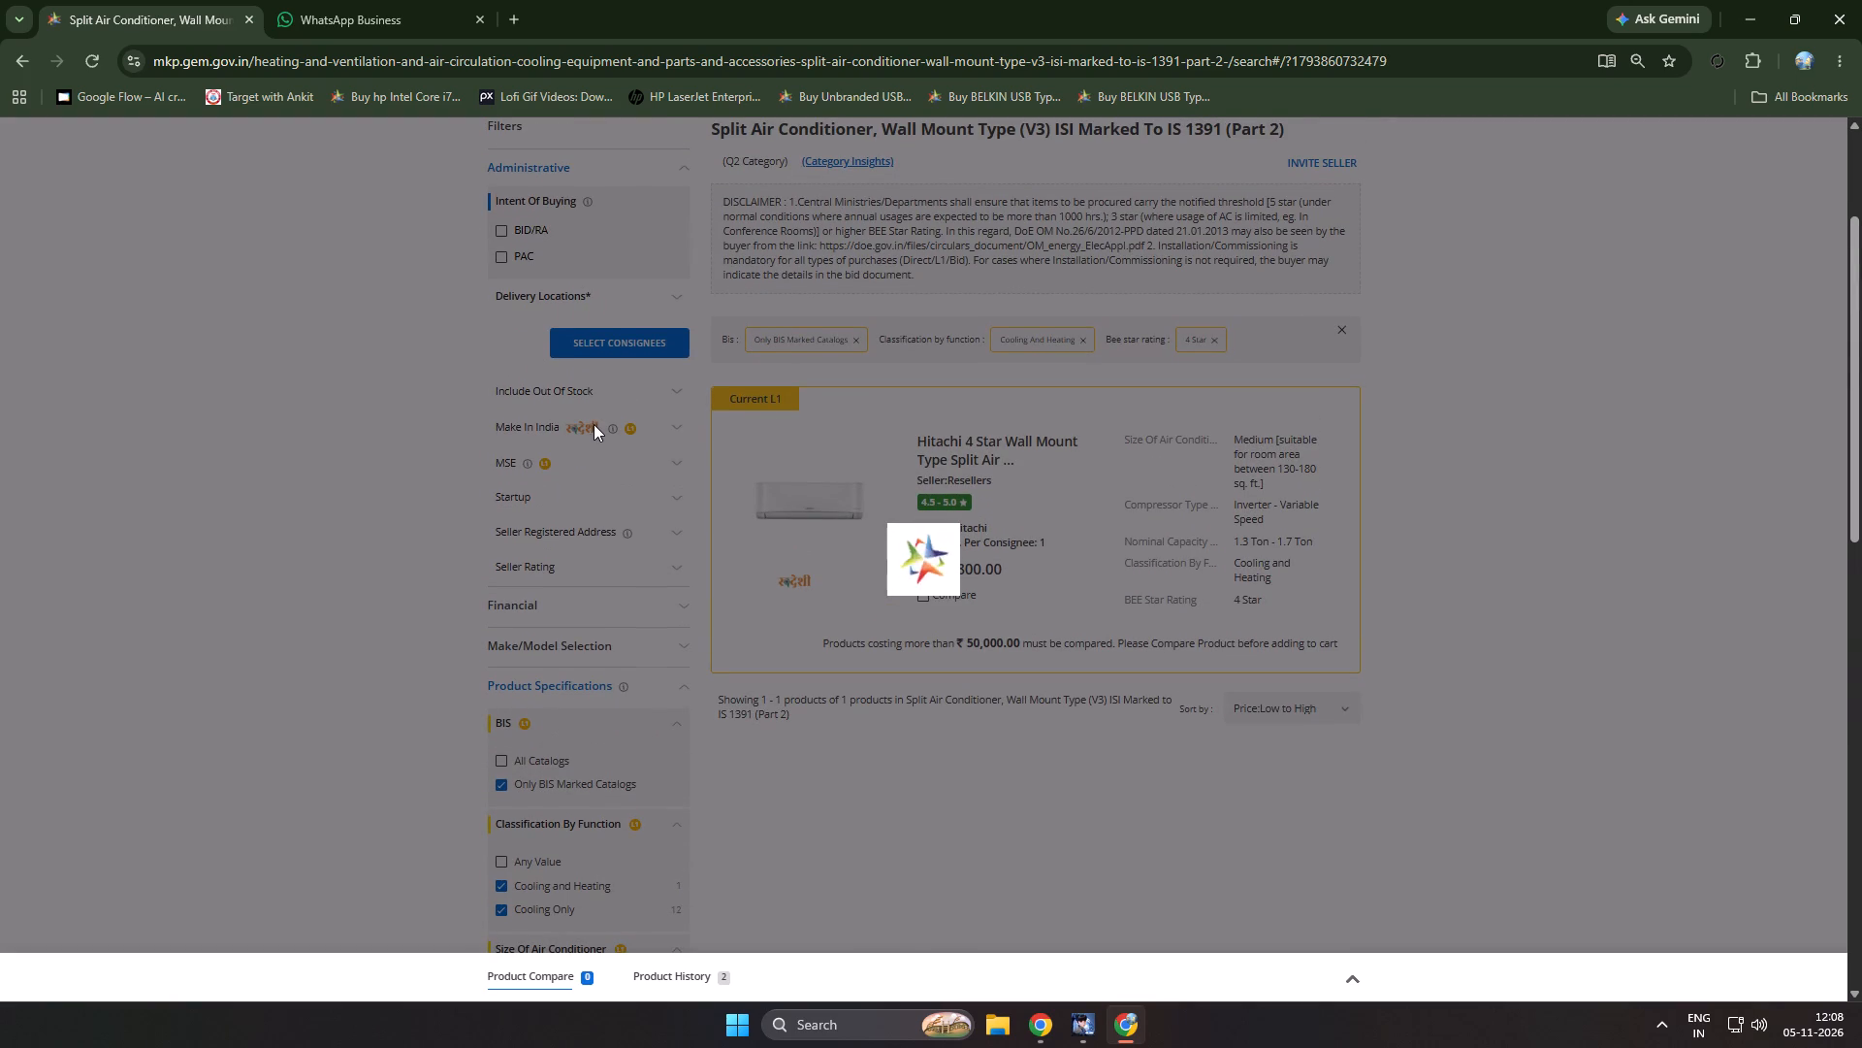
pyautogui.scroll(-8, 983, 462)
pyautogui.scroll(4, 970, 479)
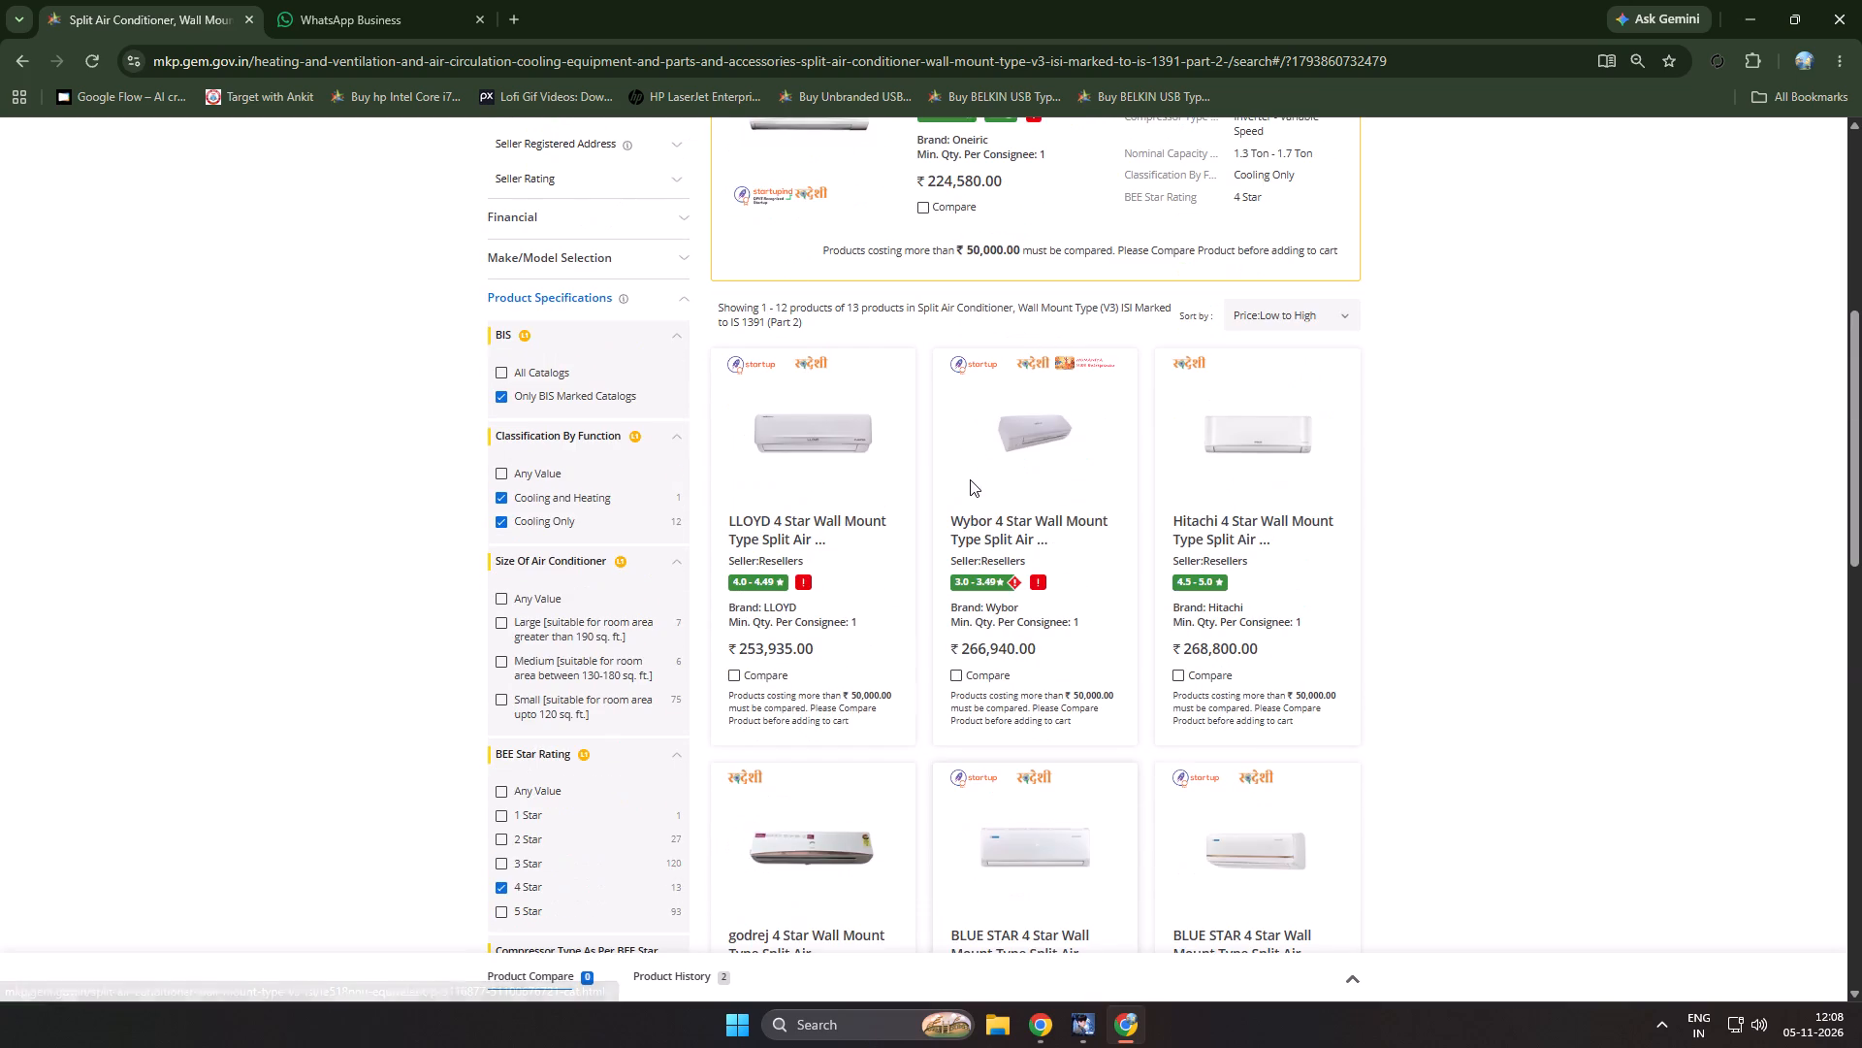
pyautogui.scroll(-5, 970, 479)
pyautogui.click(605, 772)
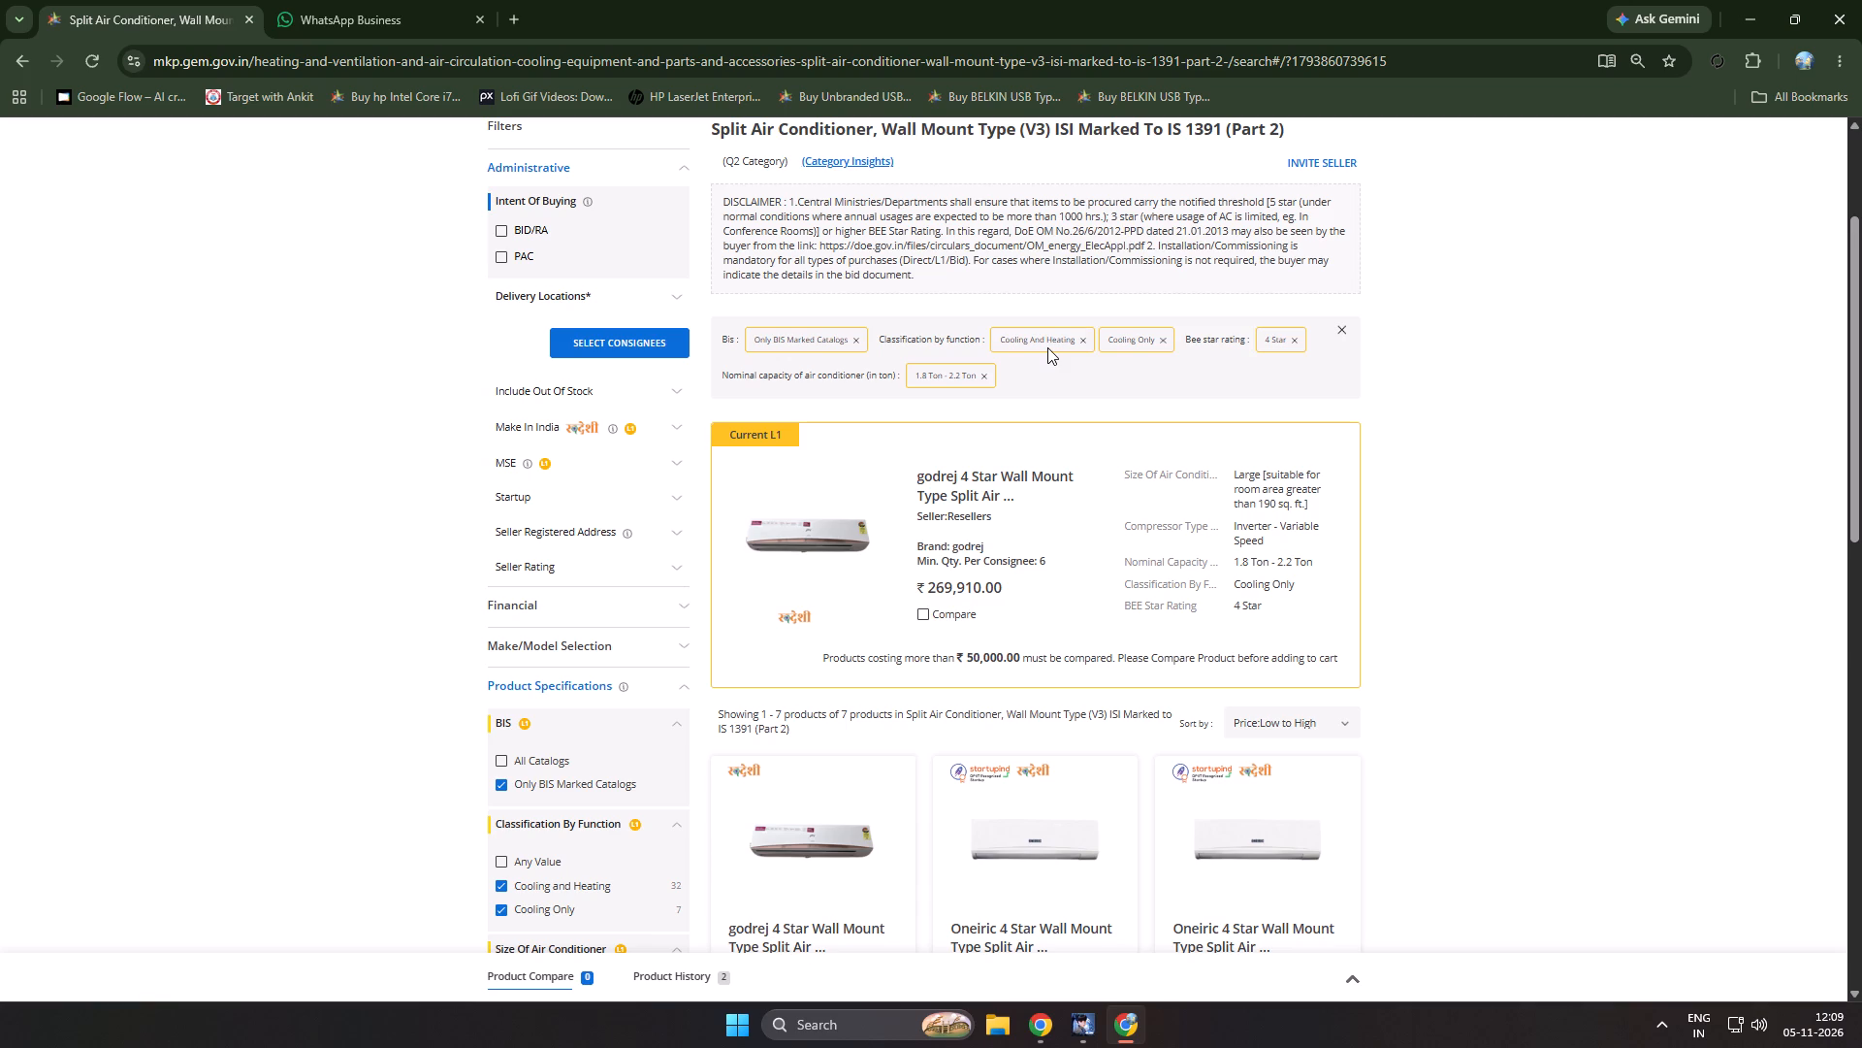
# Review the filtered 4 Star listings and capture a screenshot of them together with the product specification filters at a smaller page zoom.
pyautogui.scroll(-9, 1047, 347)
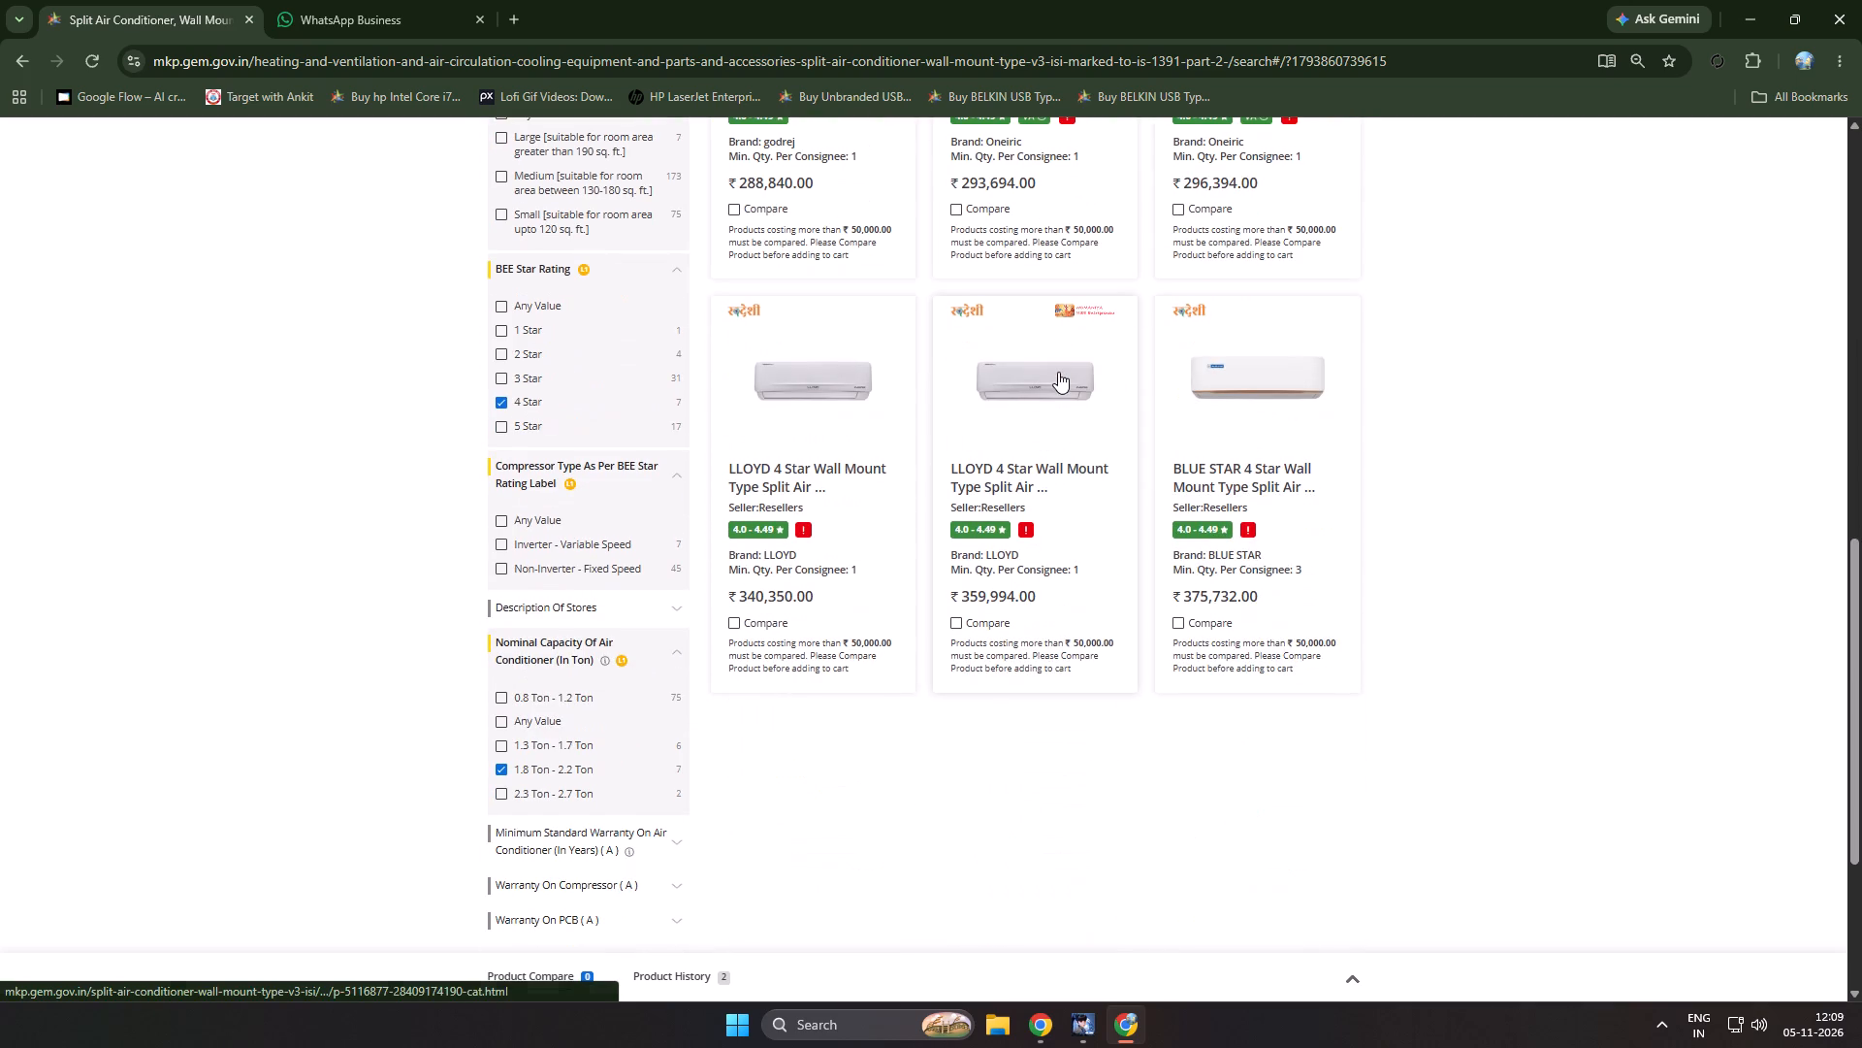
pyautogui.scroll(3, 1337, 550)
pyautogui.click(1832, 52)
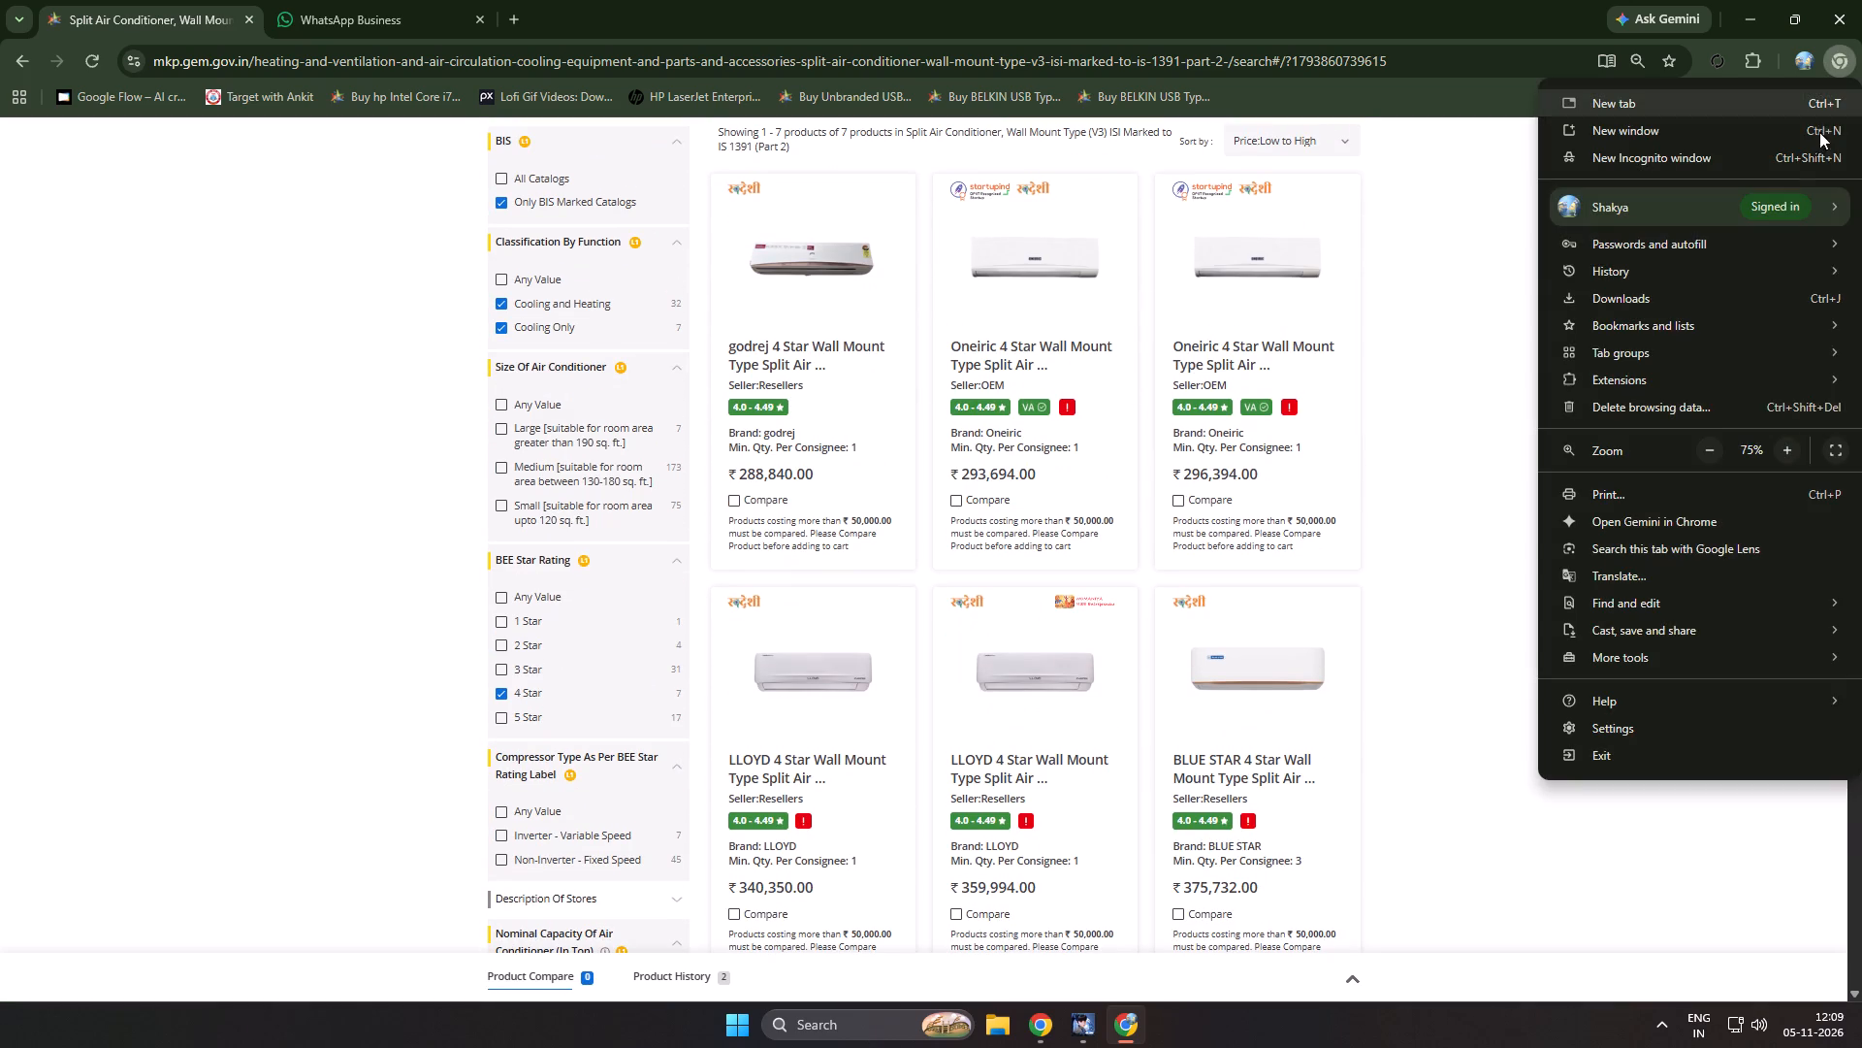
pyautogui.click(1709, 449)
pyautogui.click(1480, 367)
pyautogui.scroll(1, 1461, 373)
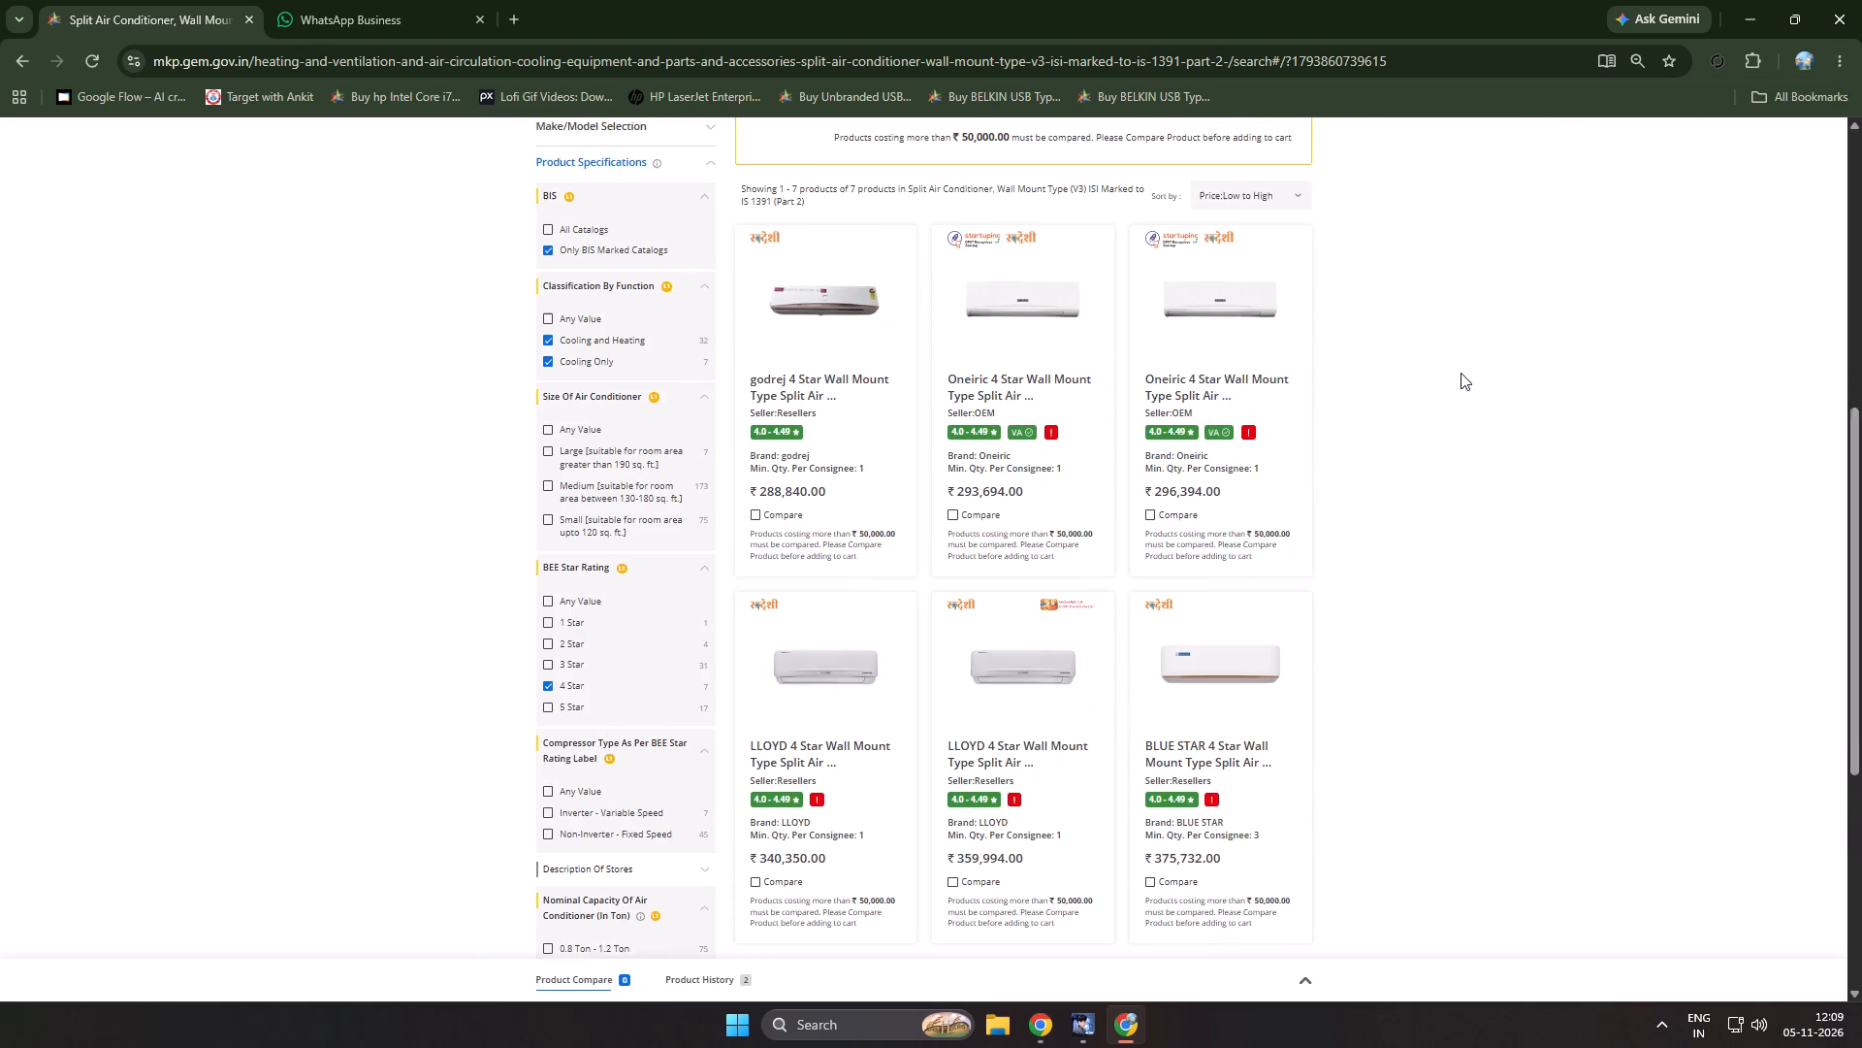
pyautogui.scroll(2, 1461, 373)
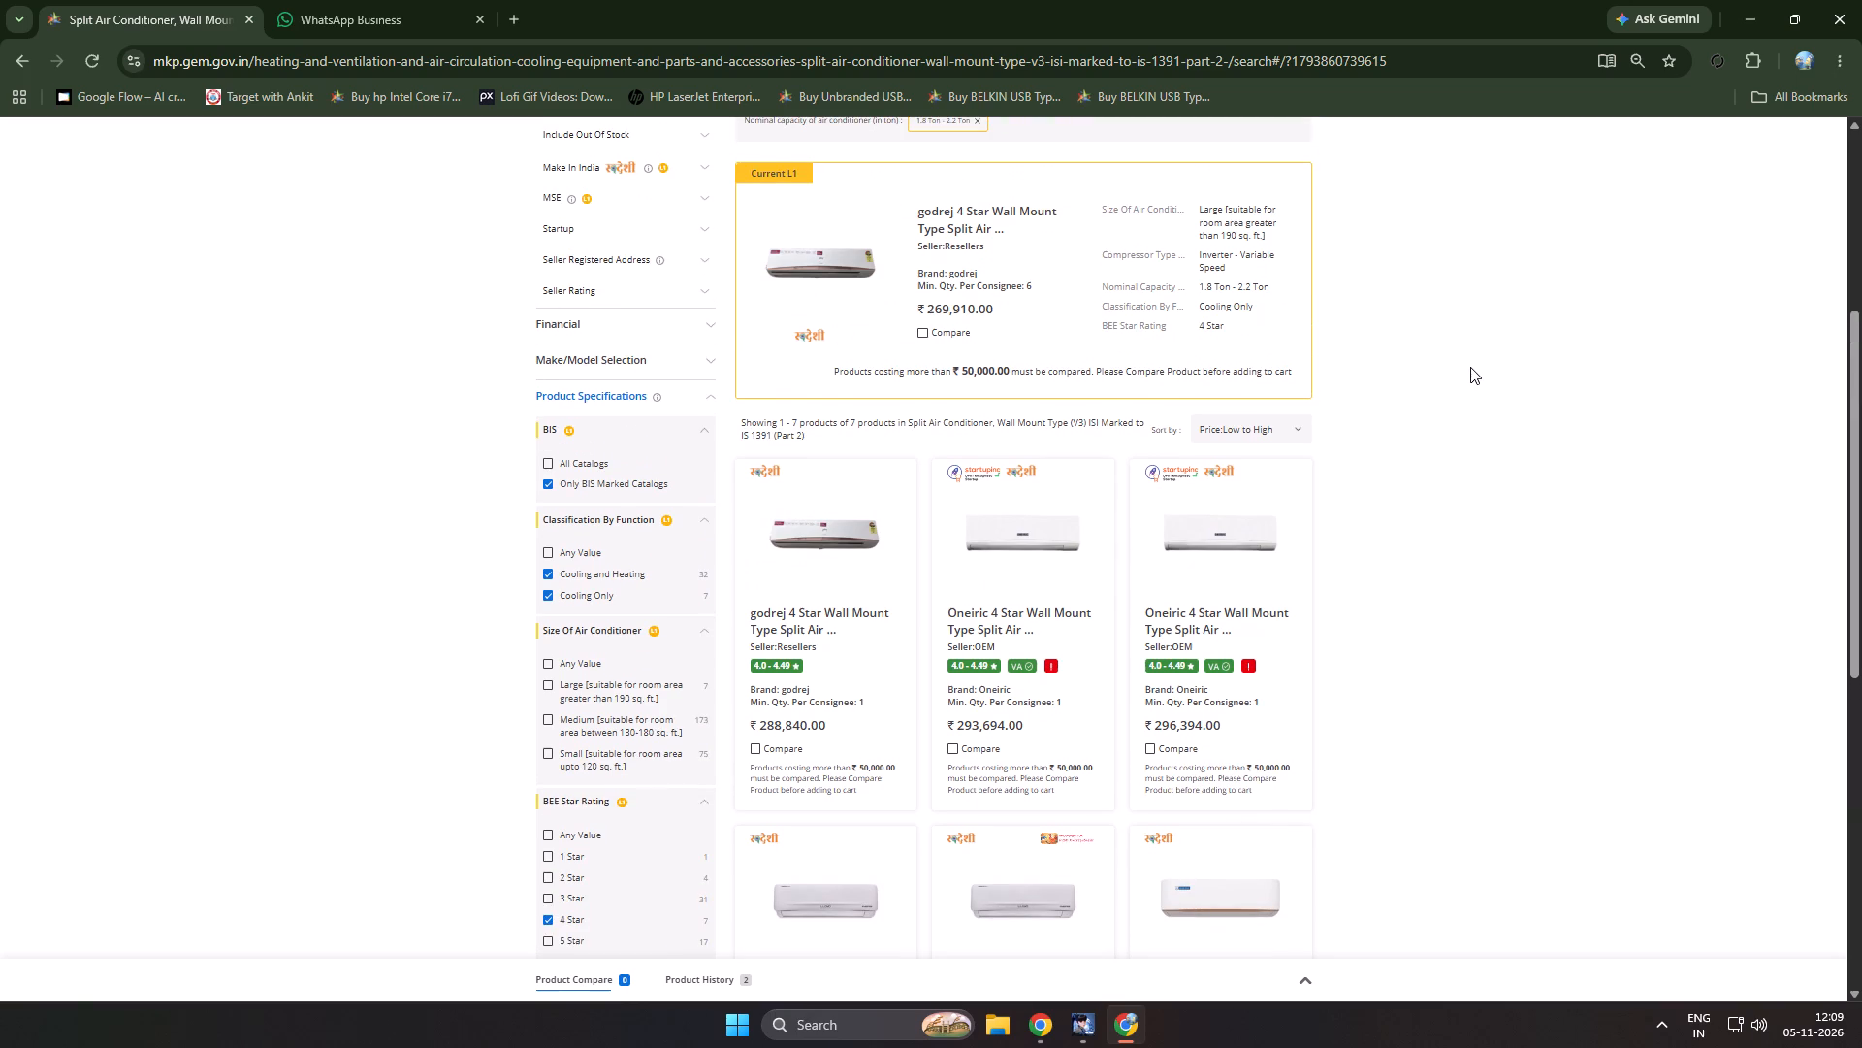
pyautogui.press('shift+super+s')
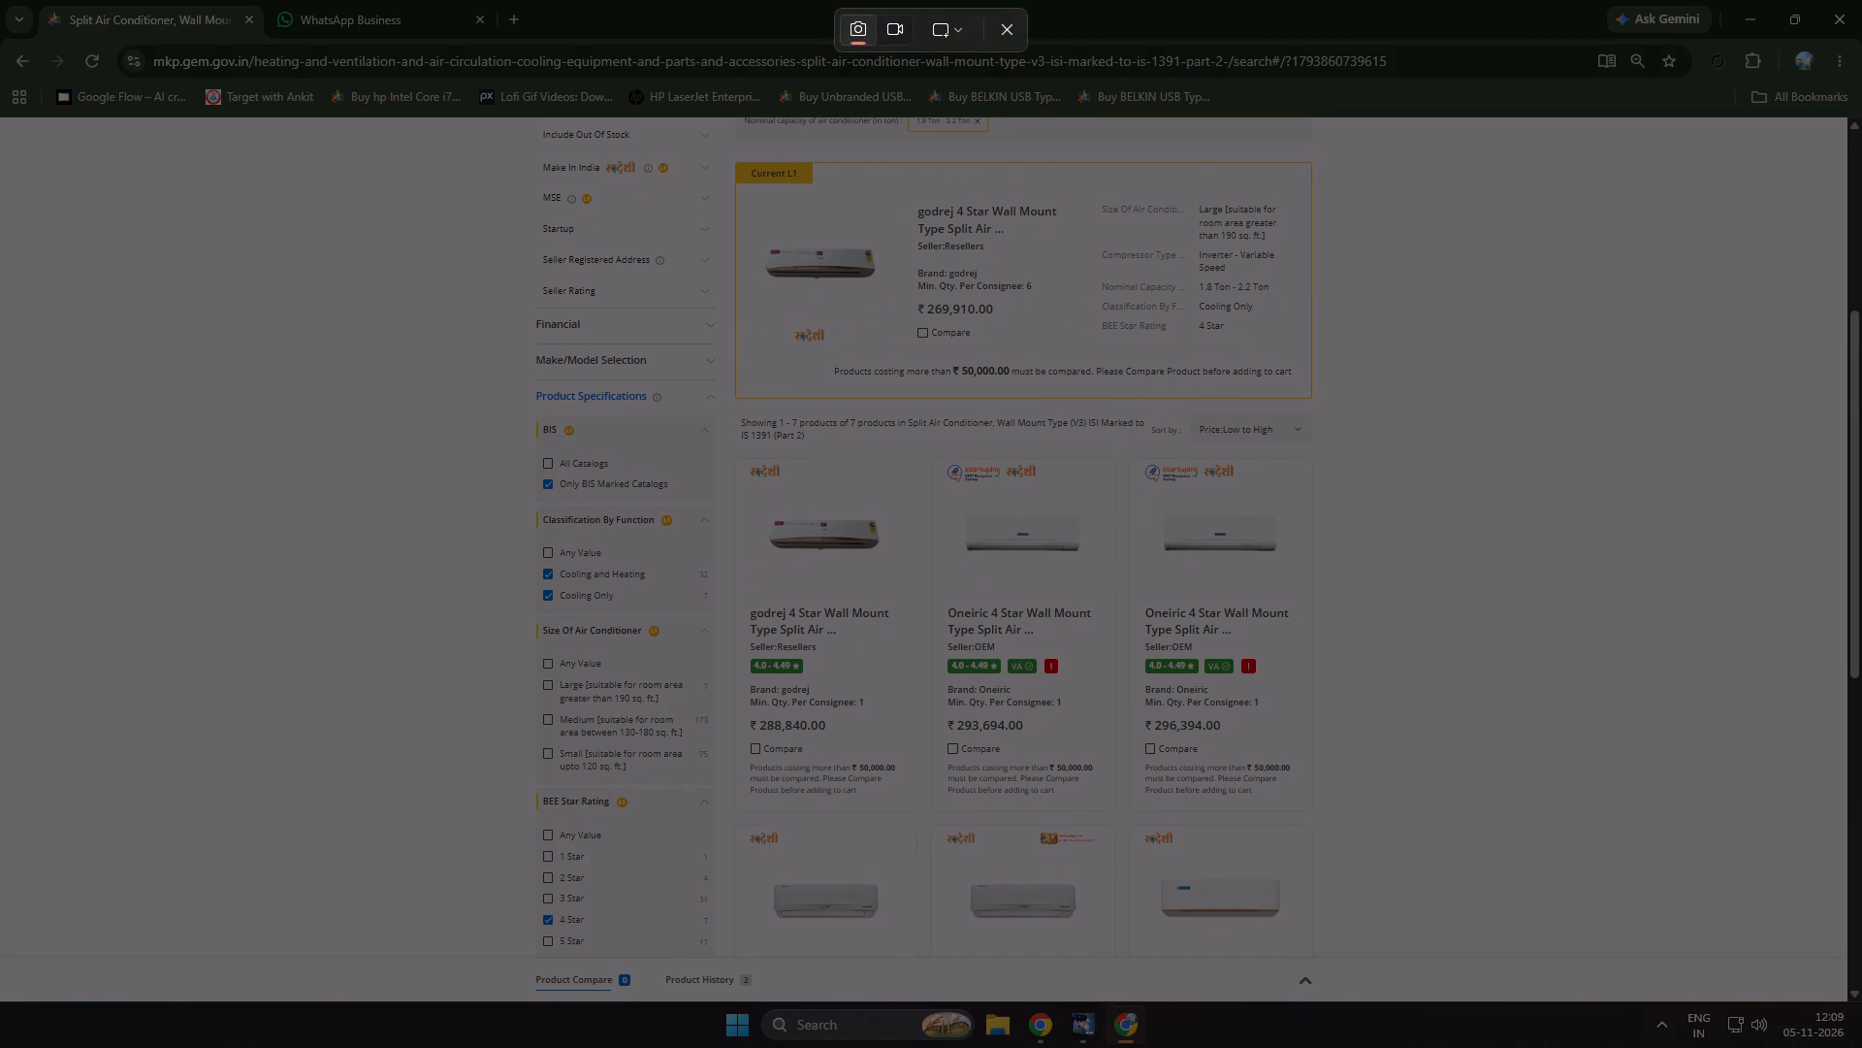
pyautogui.moveTo(1354, 144); pyautogui.dragTo(495, 860)
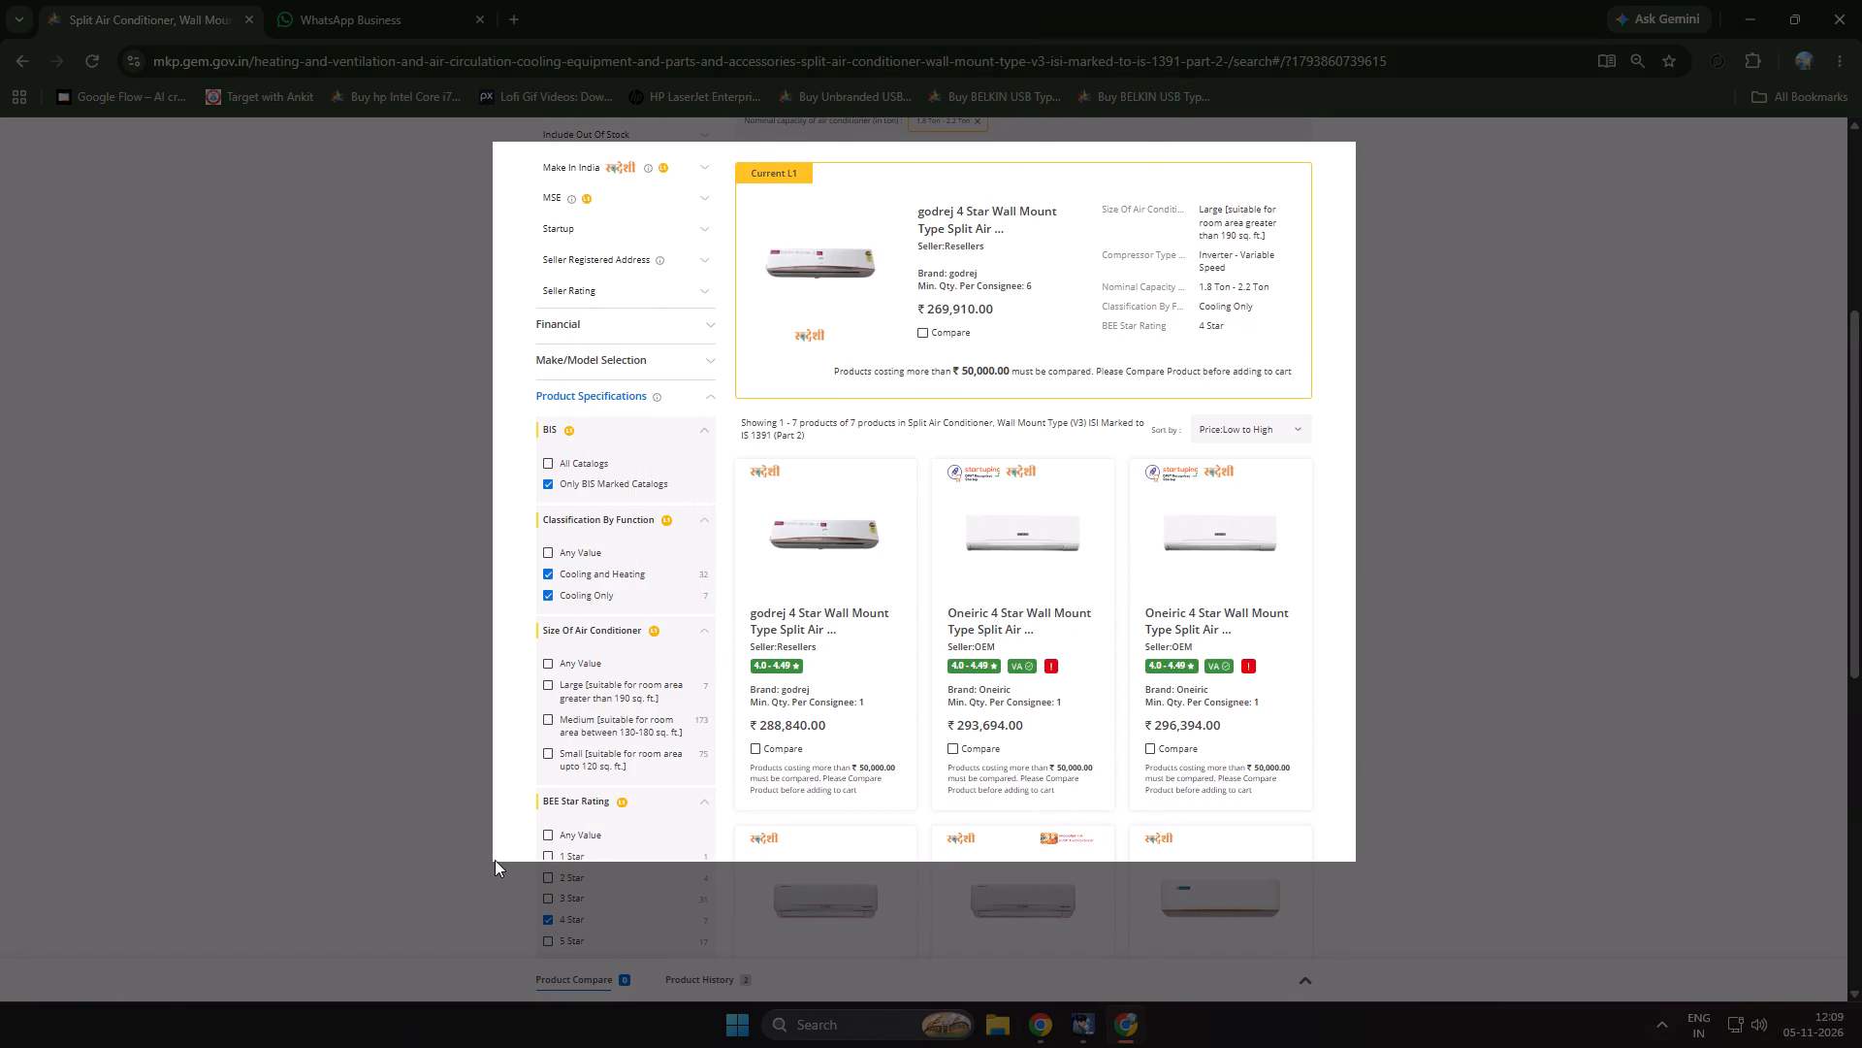
pyautogui.moveTo(495, 860); pyautogui.dragTo(505, 943)
# Restore the page zoom to 75% and start another screenshot of the listings with the applied filters in view.
pyautogui.scroll(1, 543, 875)
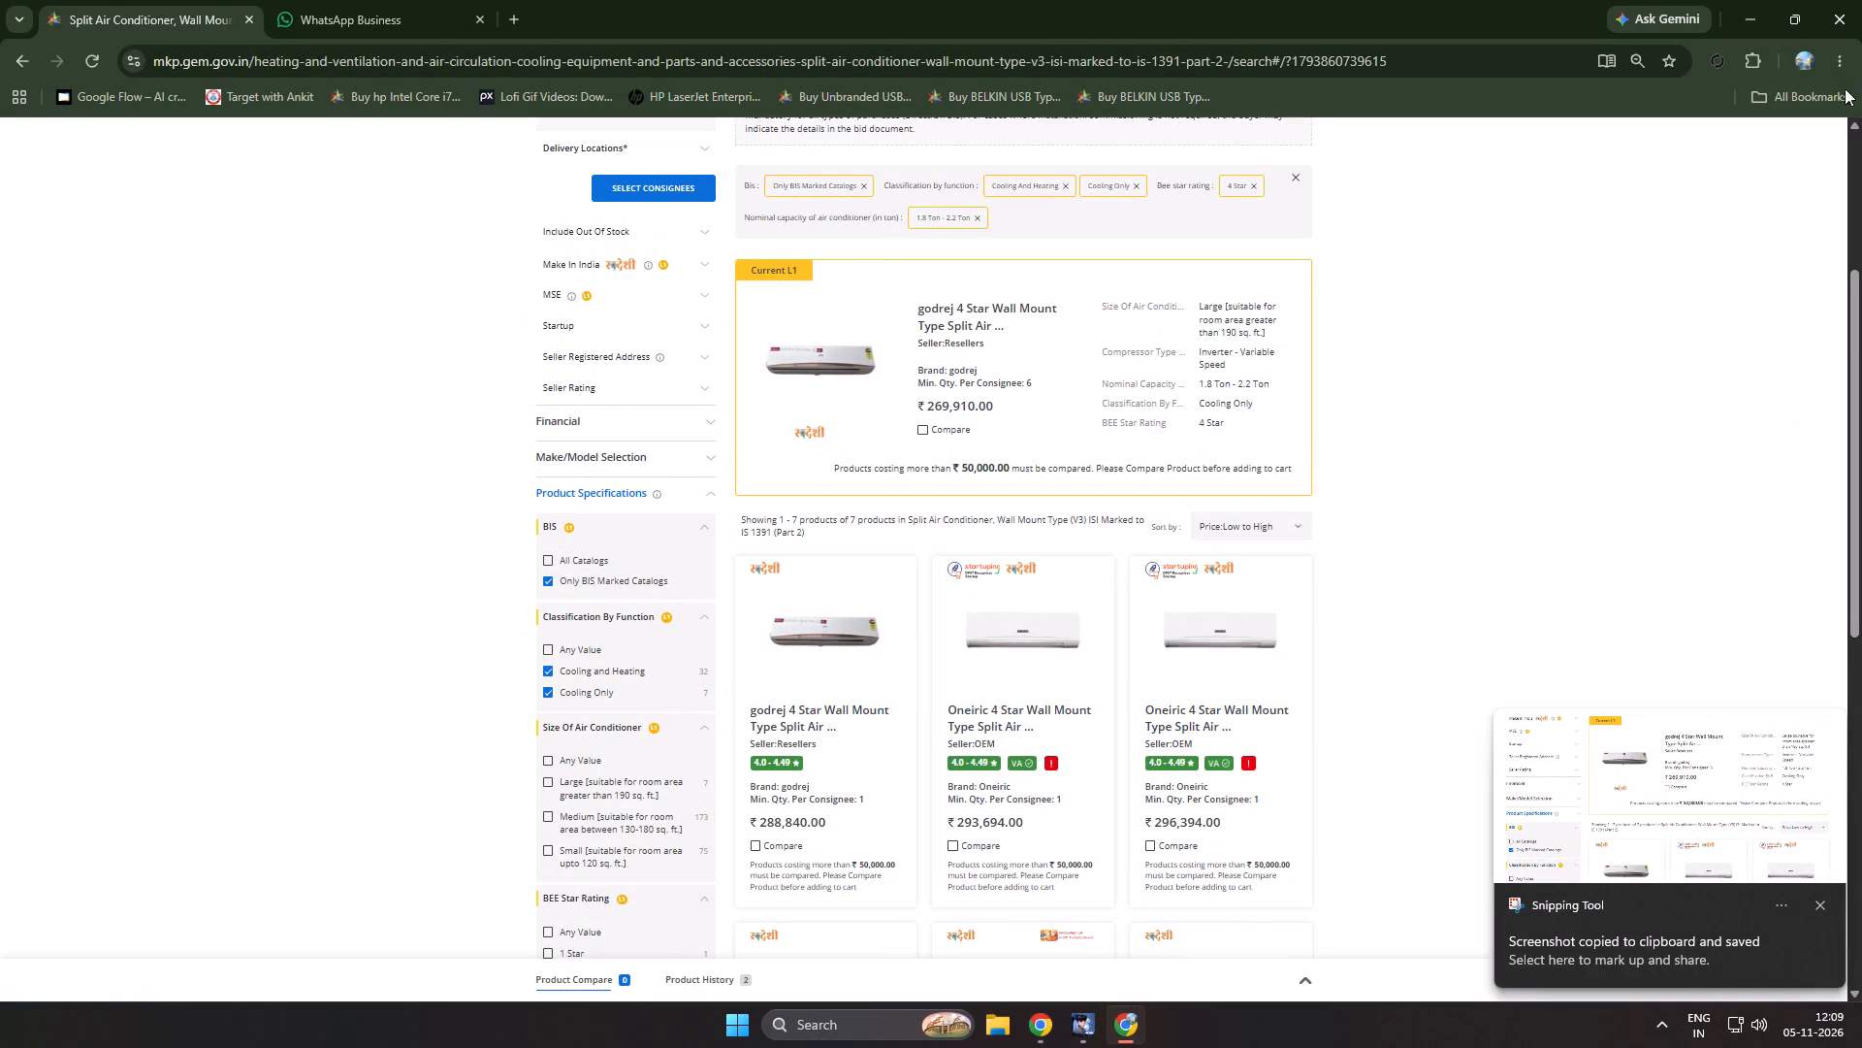
pyautogui.click(1842, 55)
pyautogui.click(1784, 444)
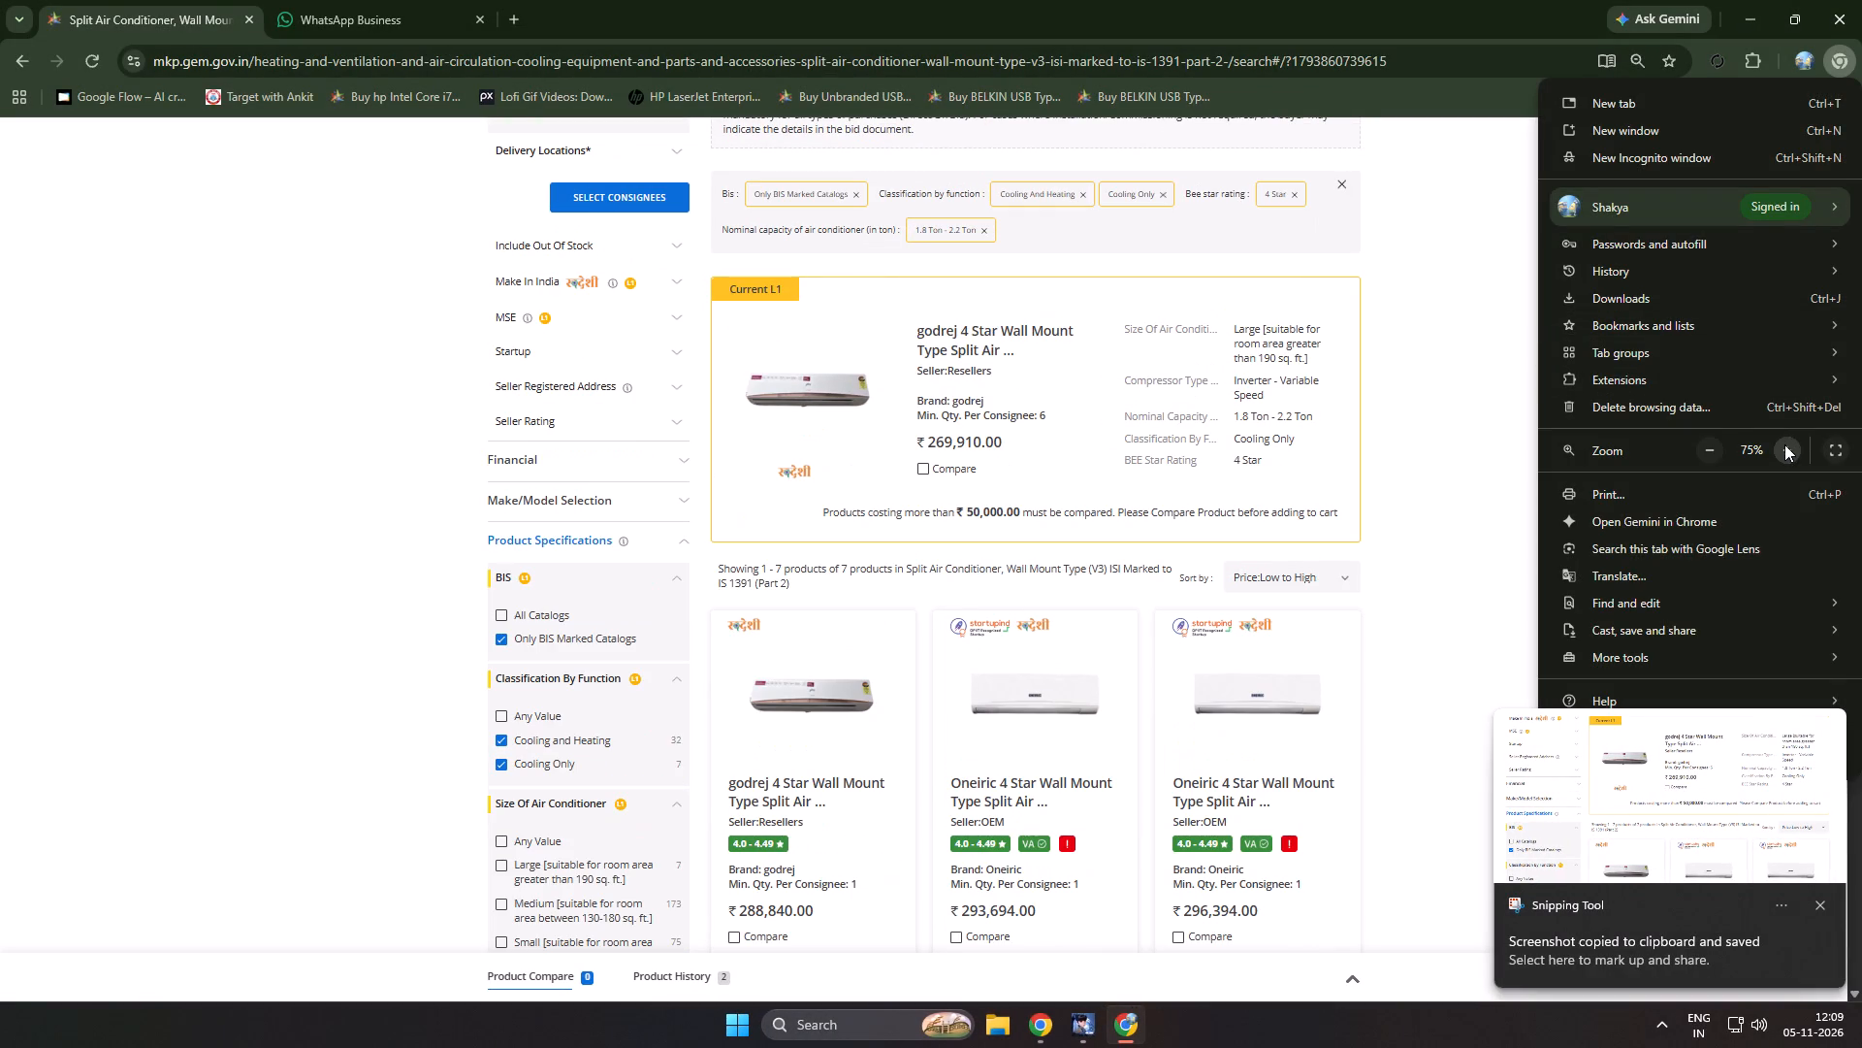
pyautogui.click(1432, 460)
pyautogui.press('shift+super+s')
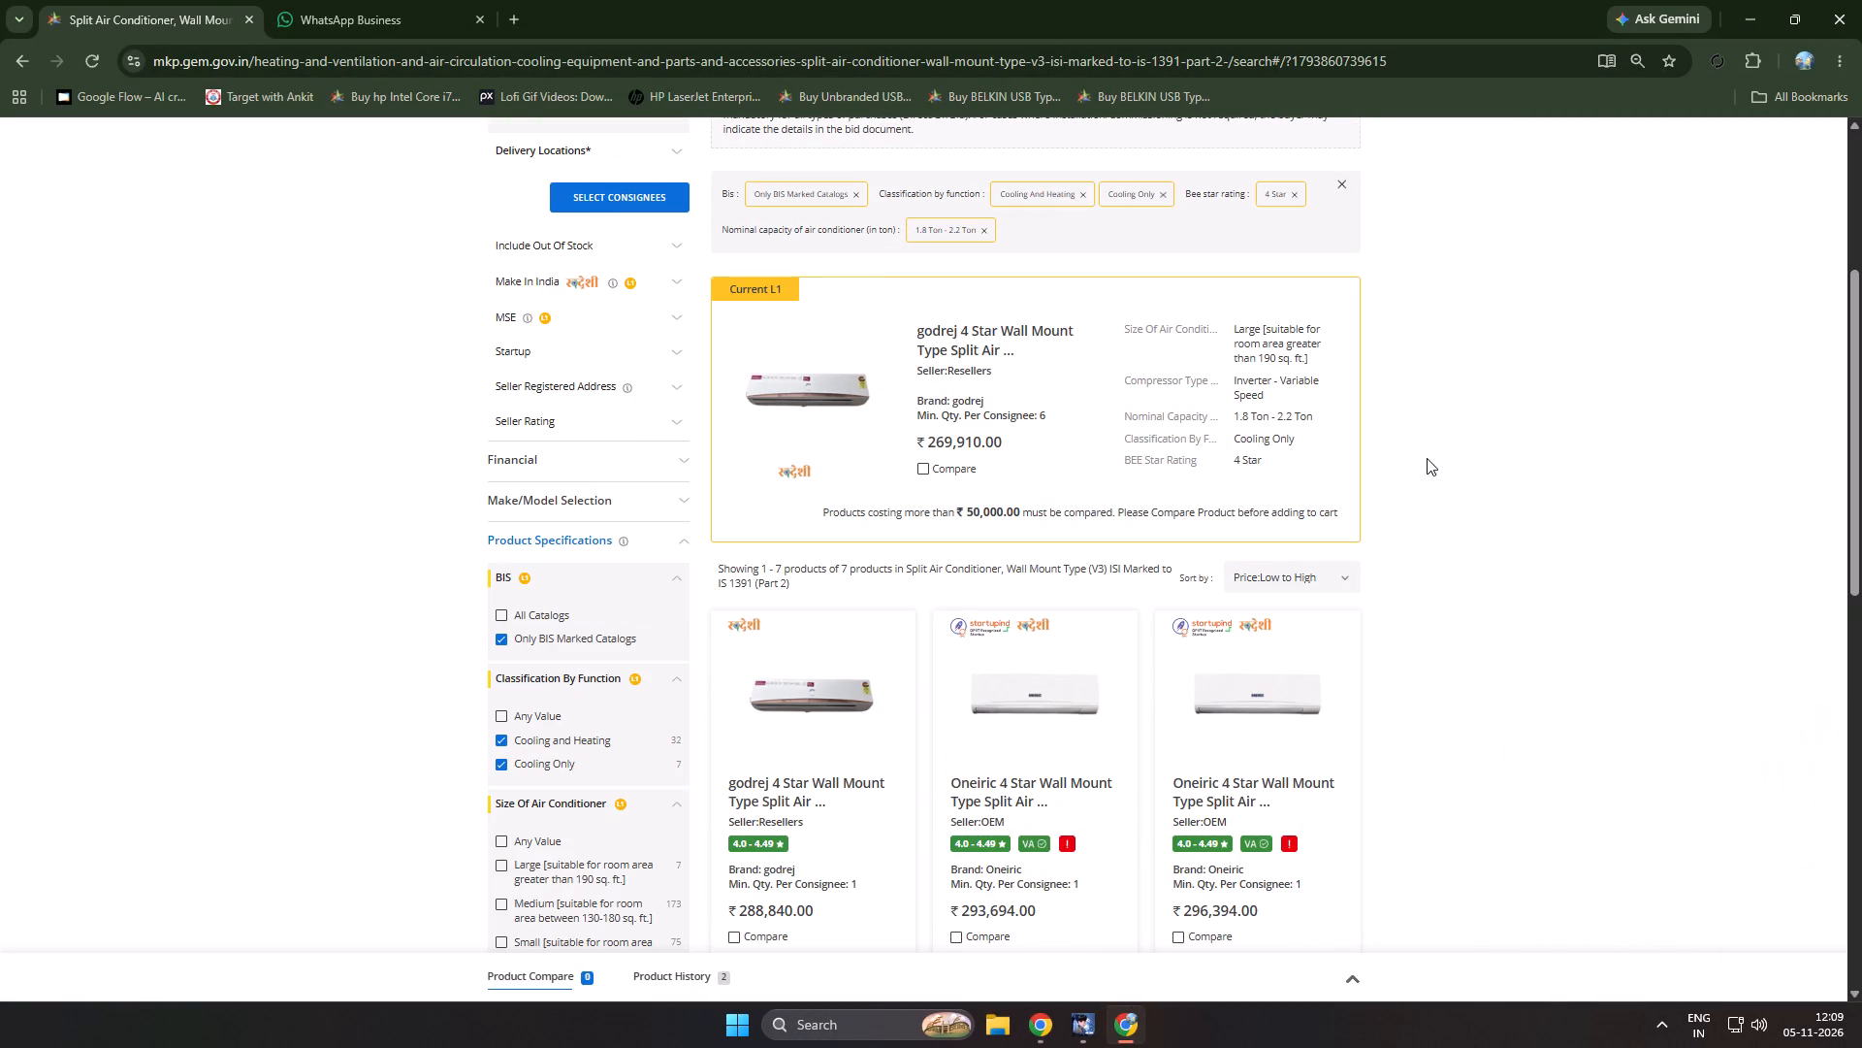
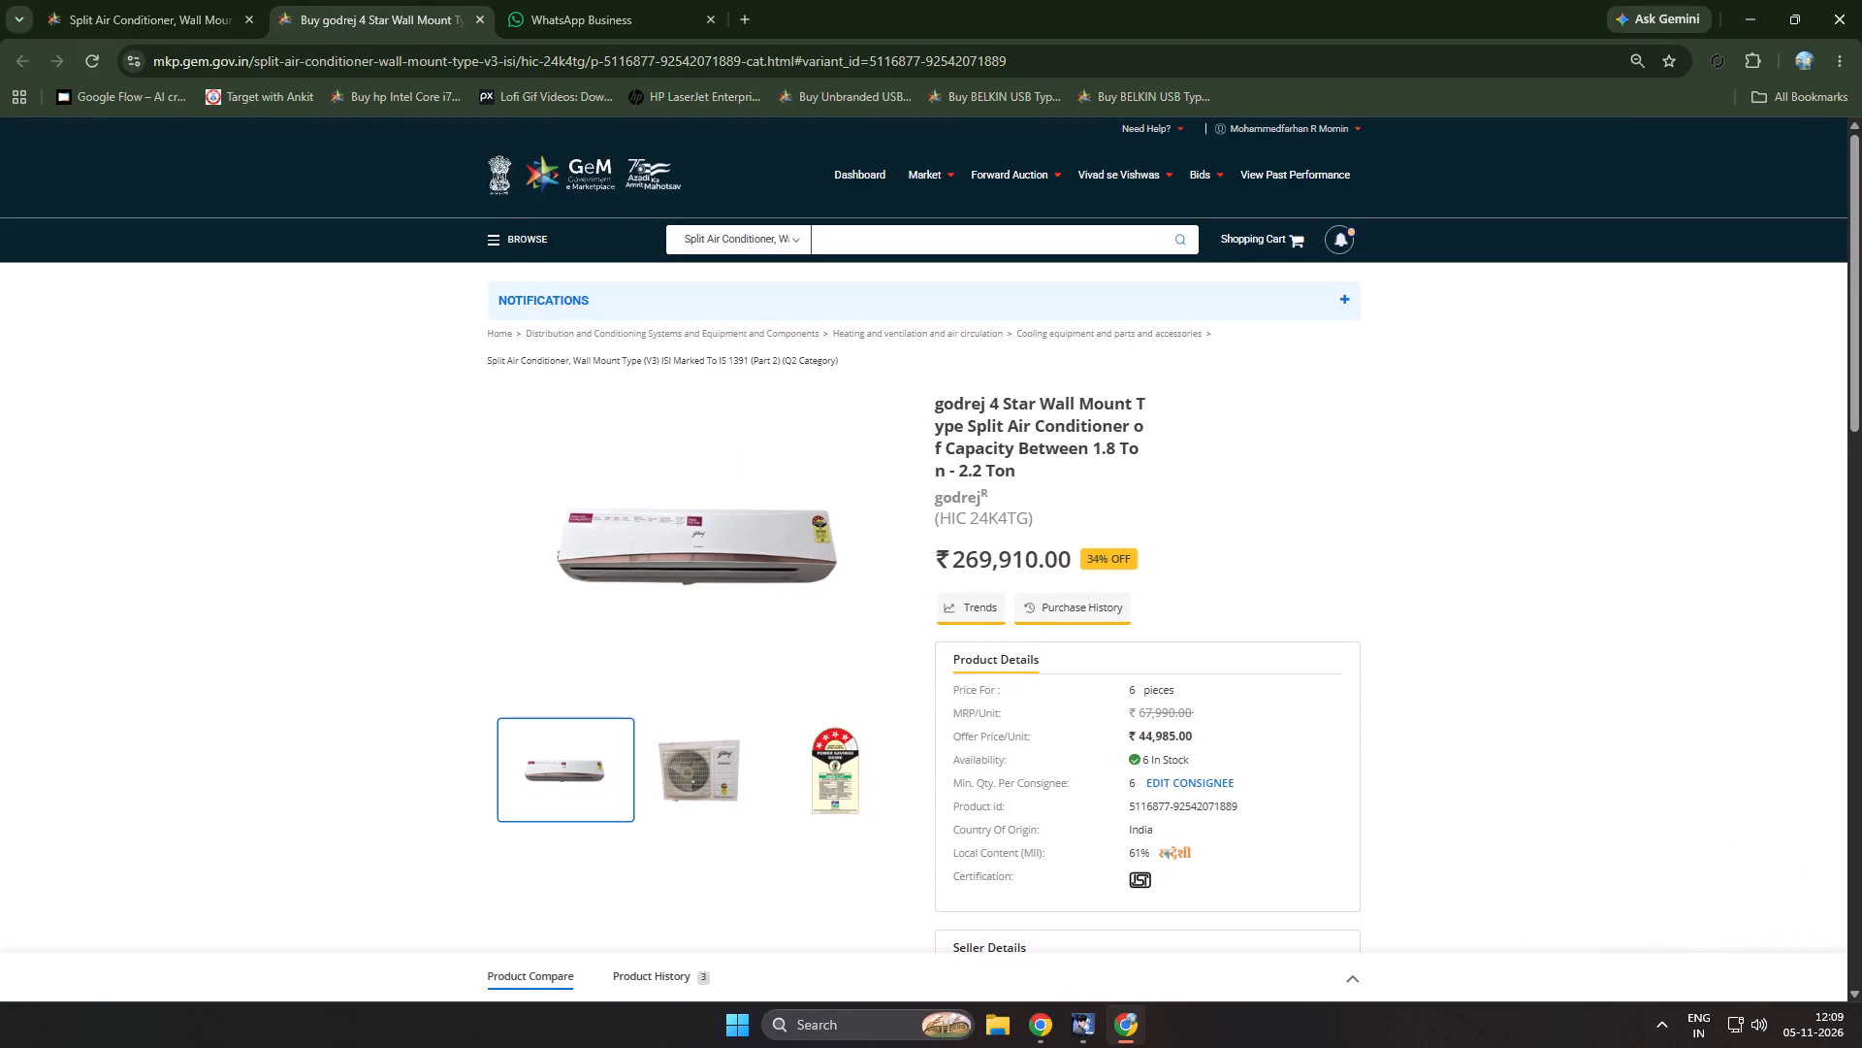
# Capture a screenshot of the godrej HIC 24K4TG 4 Star air conditioner's page, covering its image, price and product details.
pyautogui.moveTo(1629, 290); pyautogui.dragTo(502, 866)
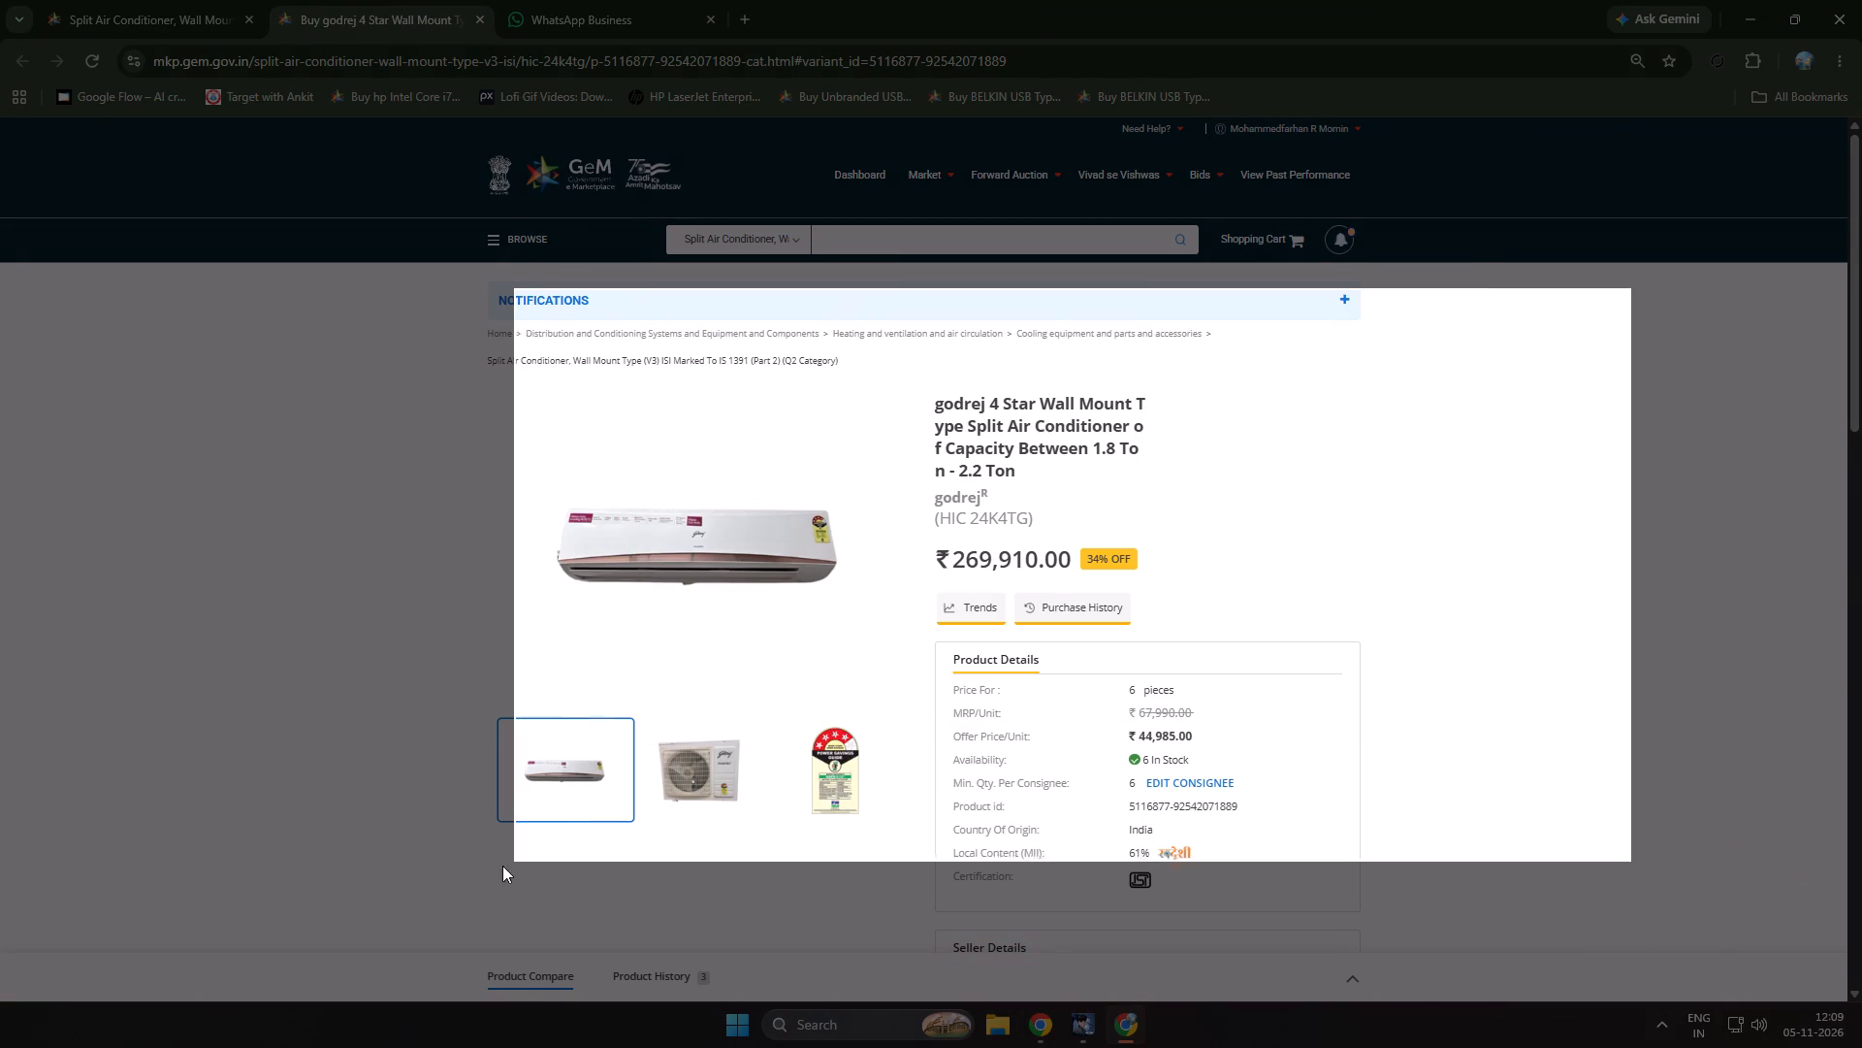
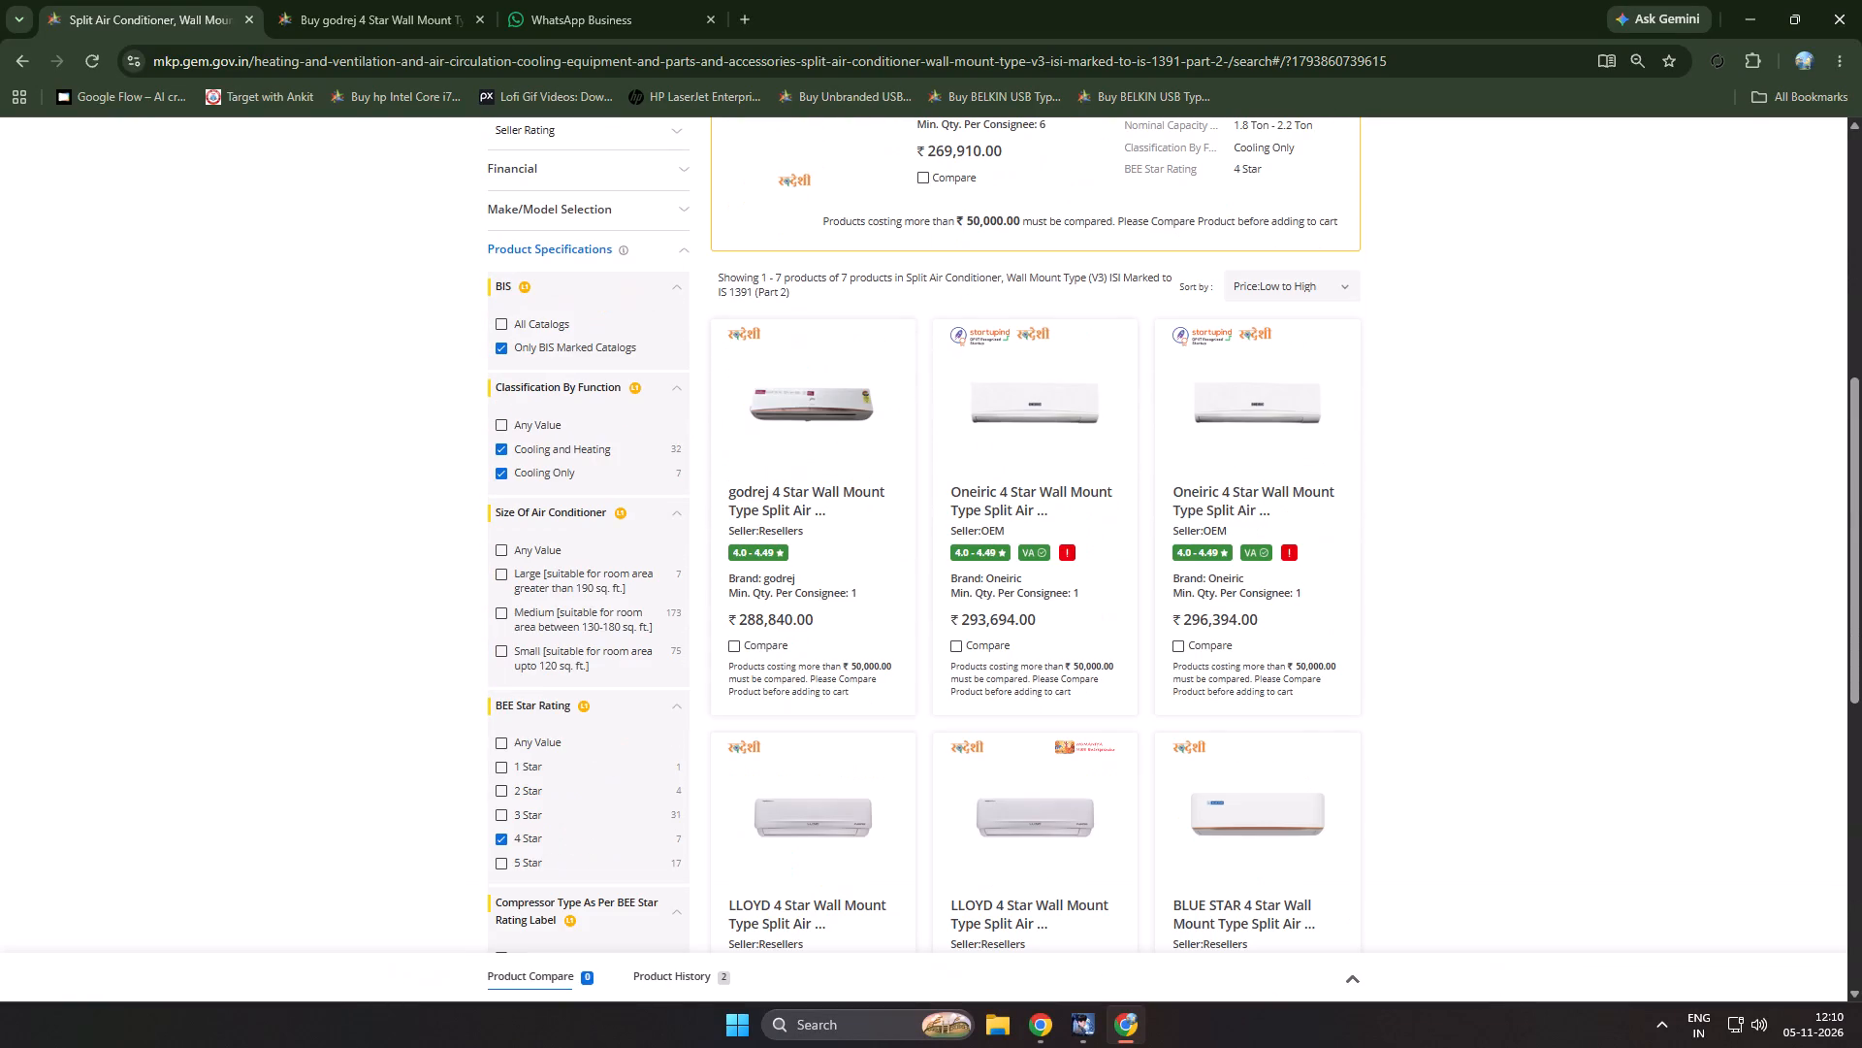
# Expand the Brand filter under Make/Model Selection and review the filtered 4 Star air conditioner listings.
pyautogui.click(640, 202)
pyautogui.click(604, 274)
pyautogui.click(608, 246)
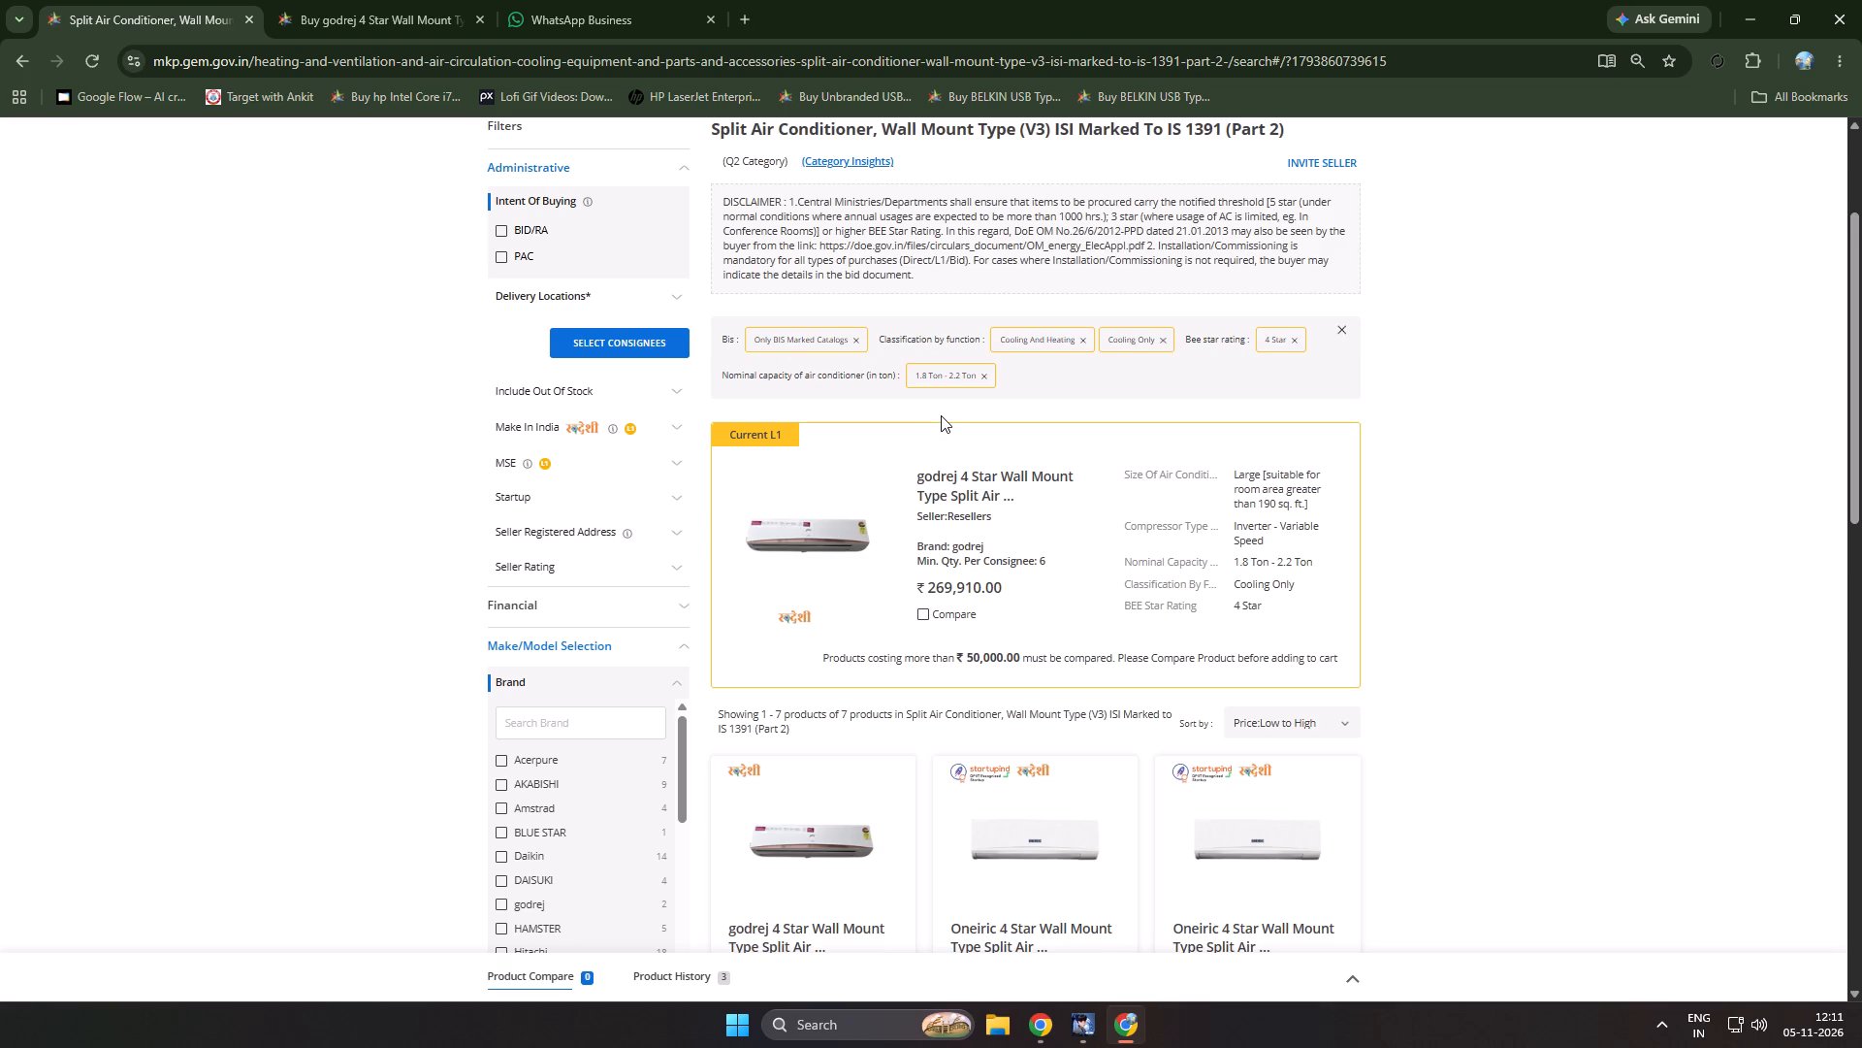
pyautogui.scroll(-4, 944, 420)
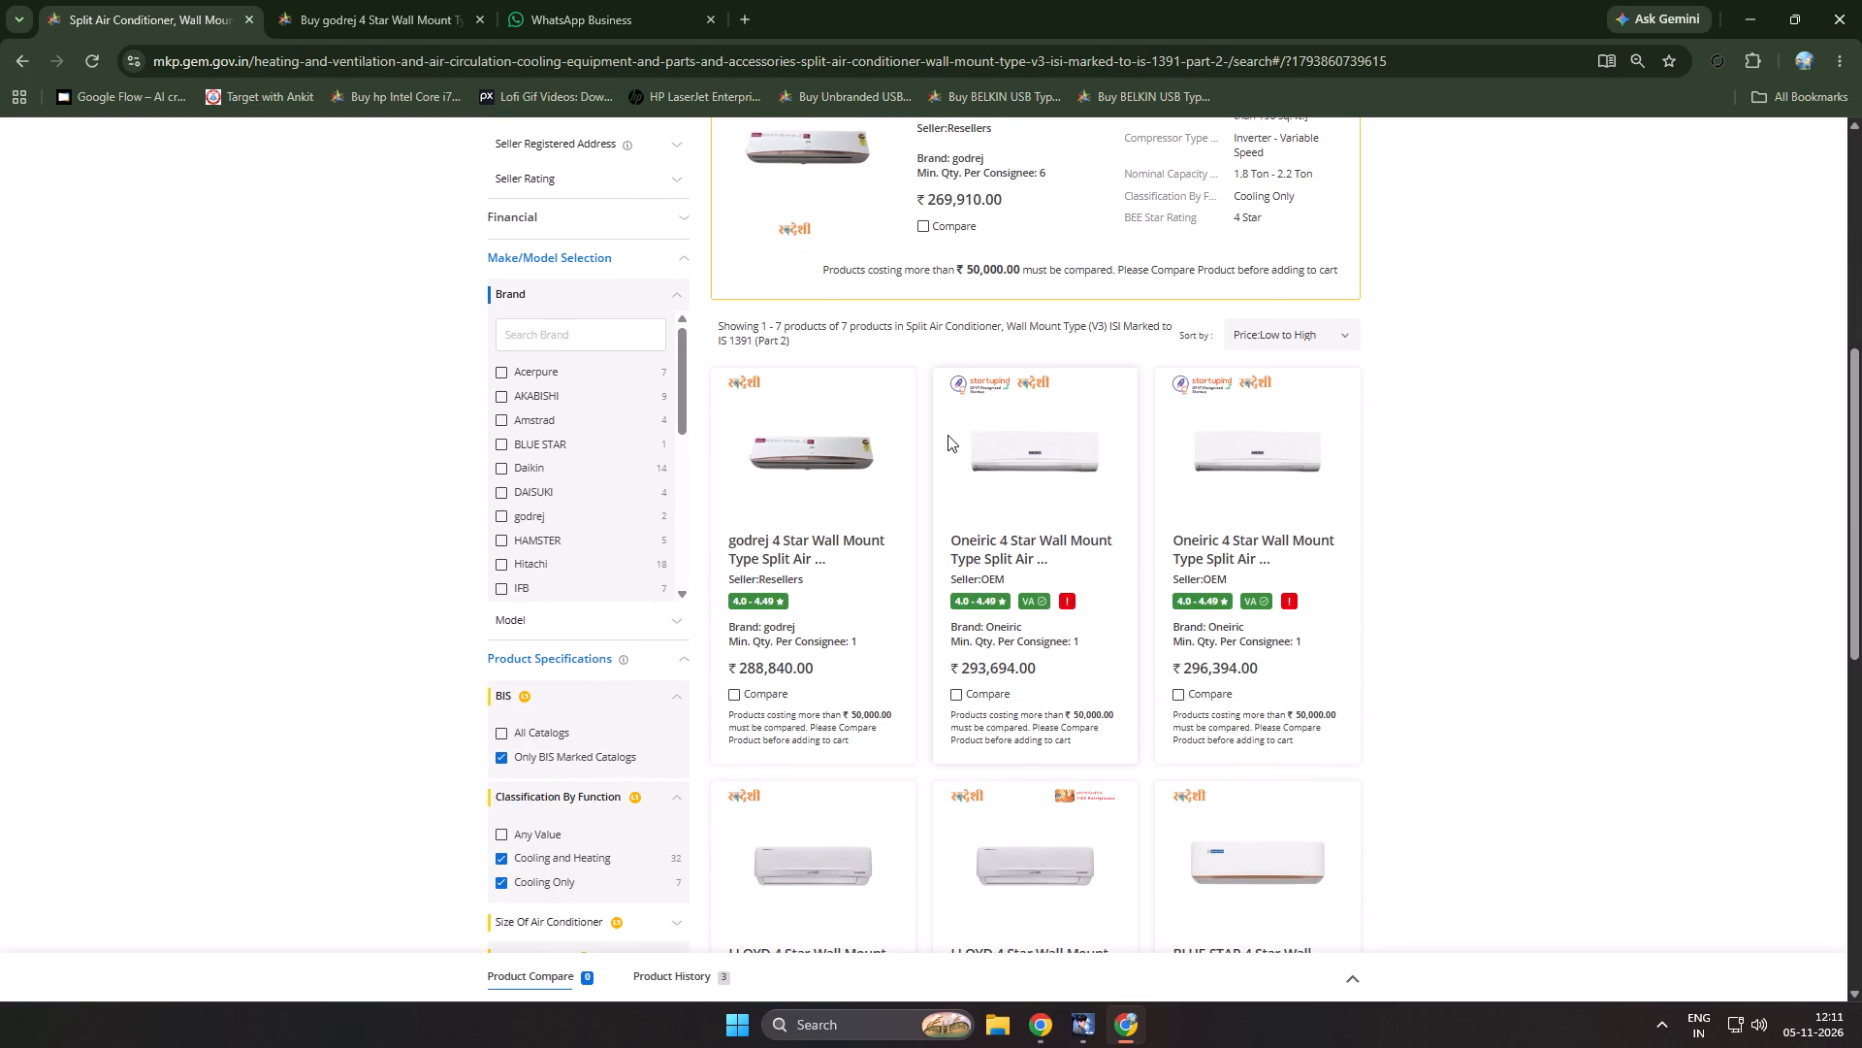
pyautogui.scroll(1, 947, 435)
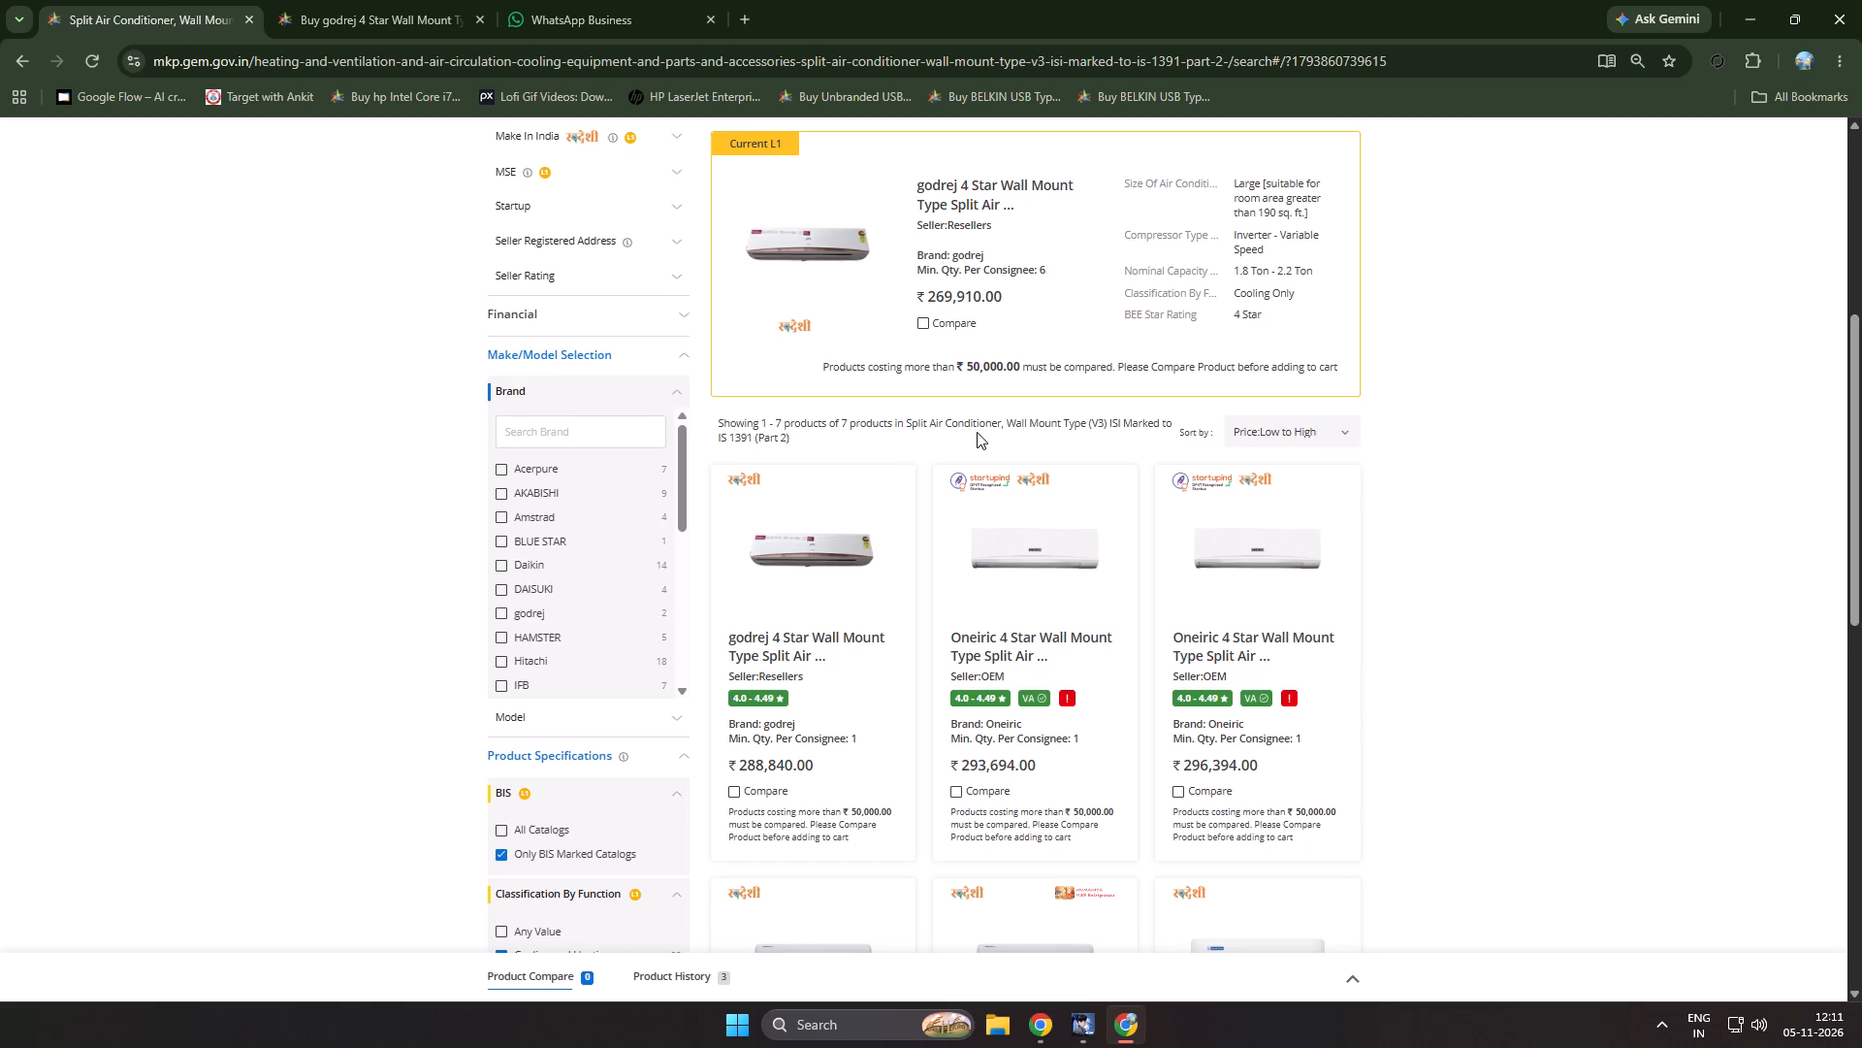
pyautogui.scroll(-3, 977, 432)
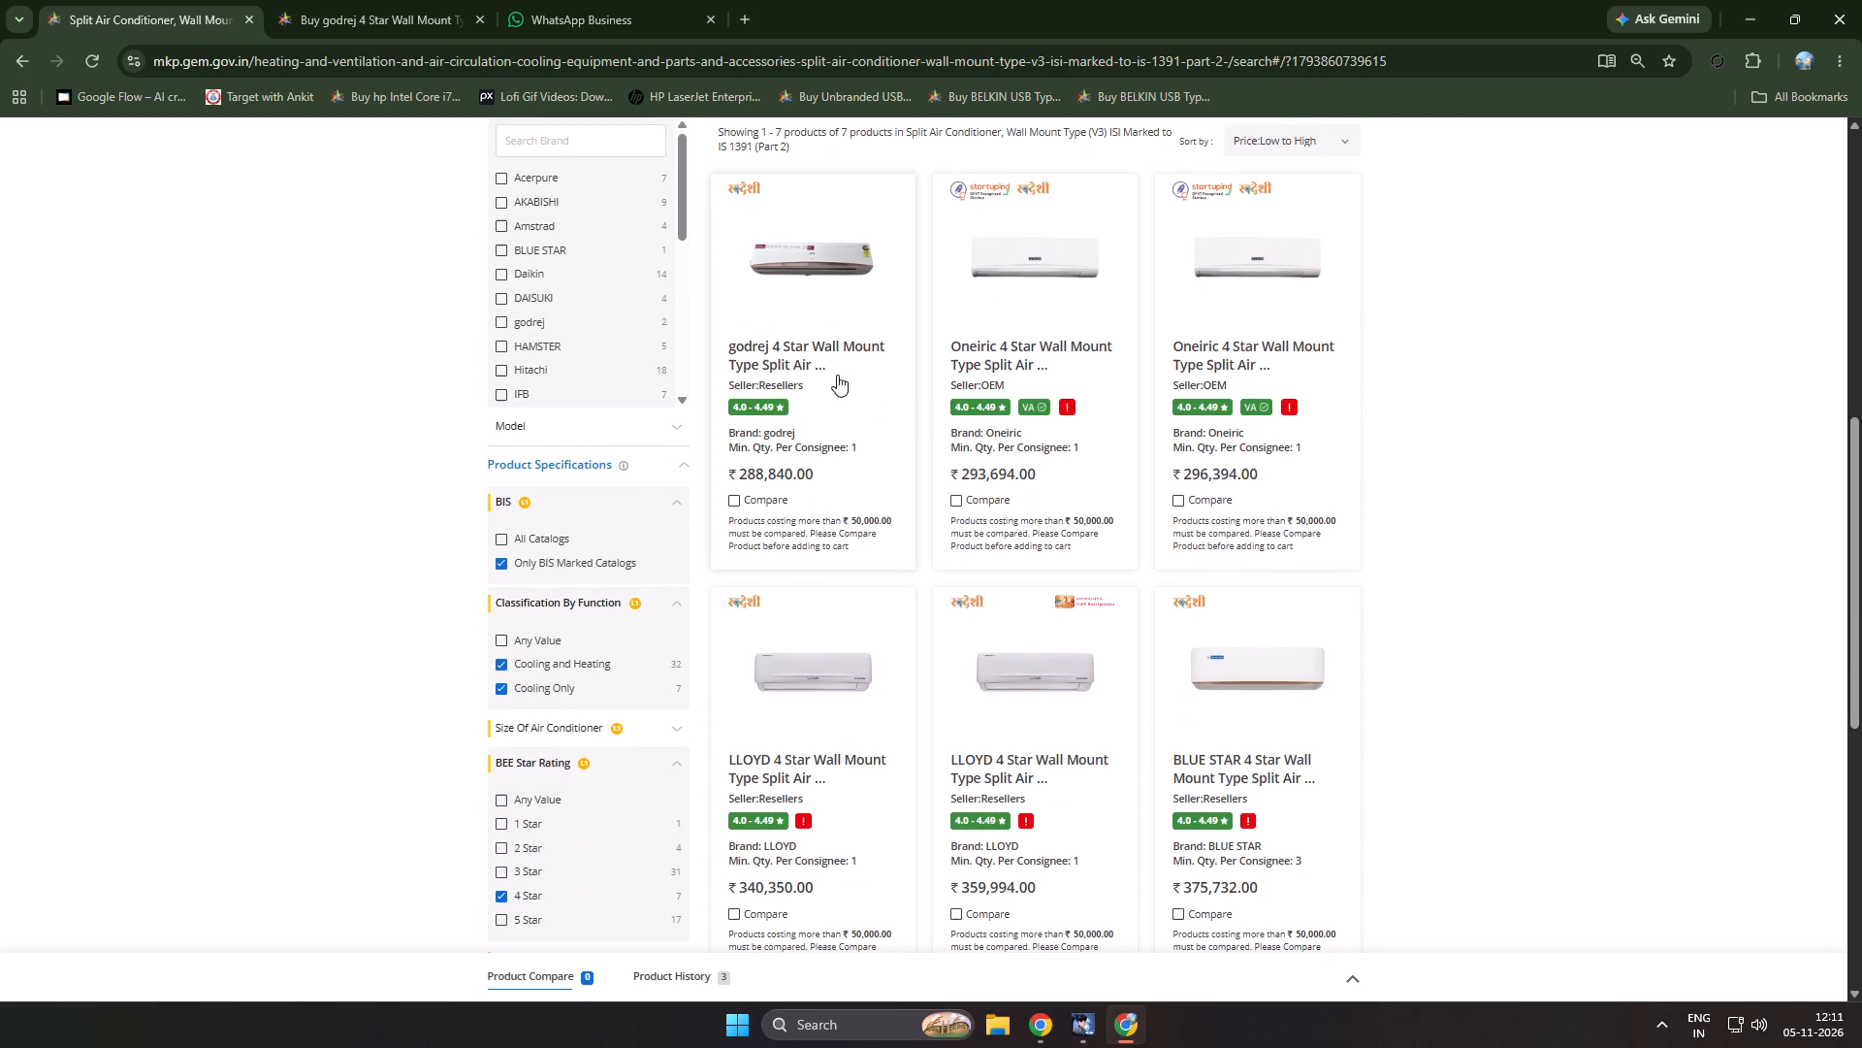
# Check the product page of the godrej 4 Star split air conditioner priced ₹288,840 and close it.
pyautogui.keyDown('ctrl'); pyautogui.click(837, 341); pyautogui.keyUp('ctrl')
pyautogui.click(316, 0)
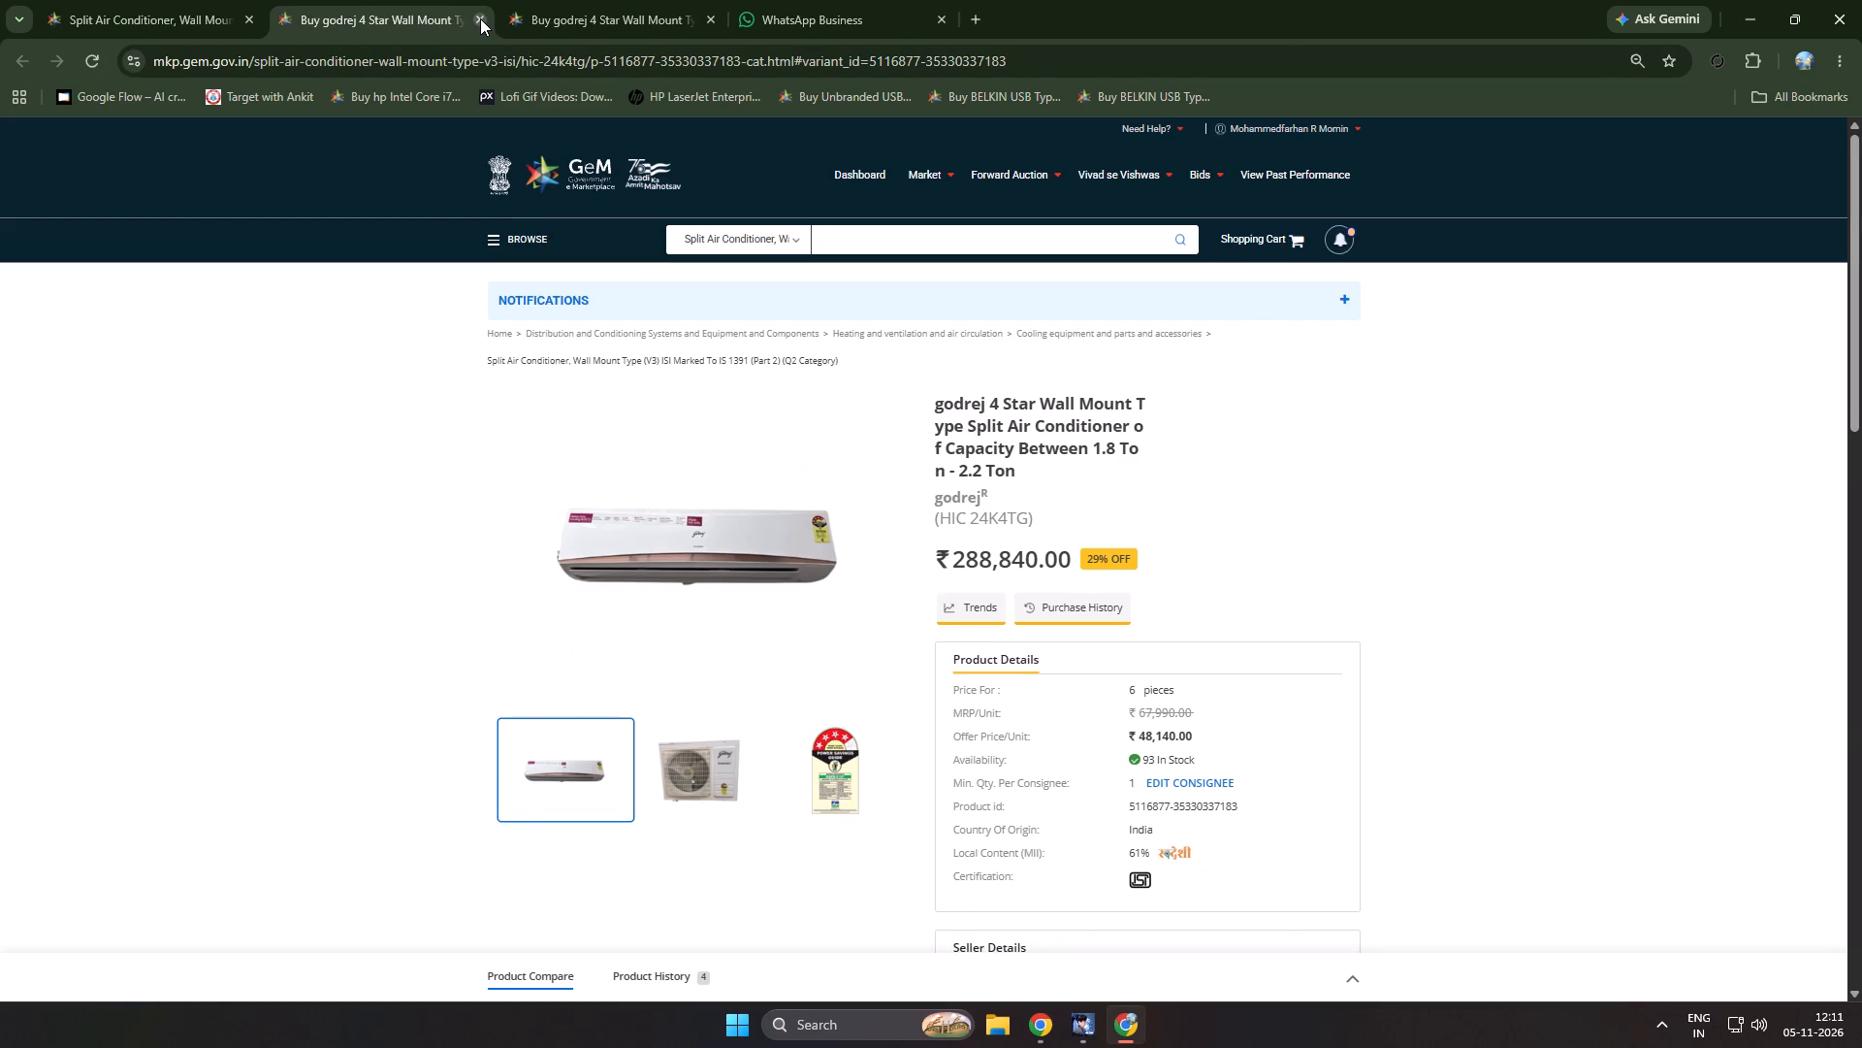
pyautogui.click(480, 18)
# Open the ₹293,694 Oneiric 4 Star air conditioner in its own tab, then return to the search results.
pyautogui.keyDown('ctrl'); pyautogui.click(1062, 340); pyautogui.keyUp('ctrl')
pyautogui.click(365, 0)
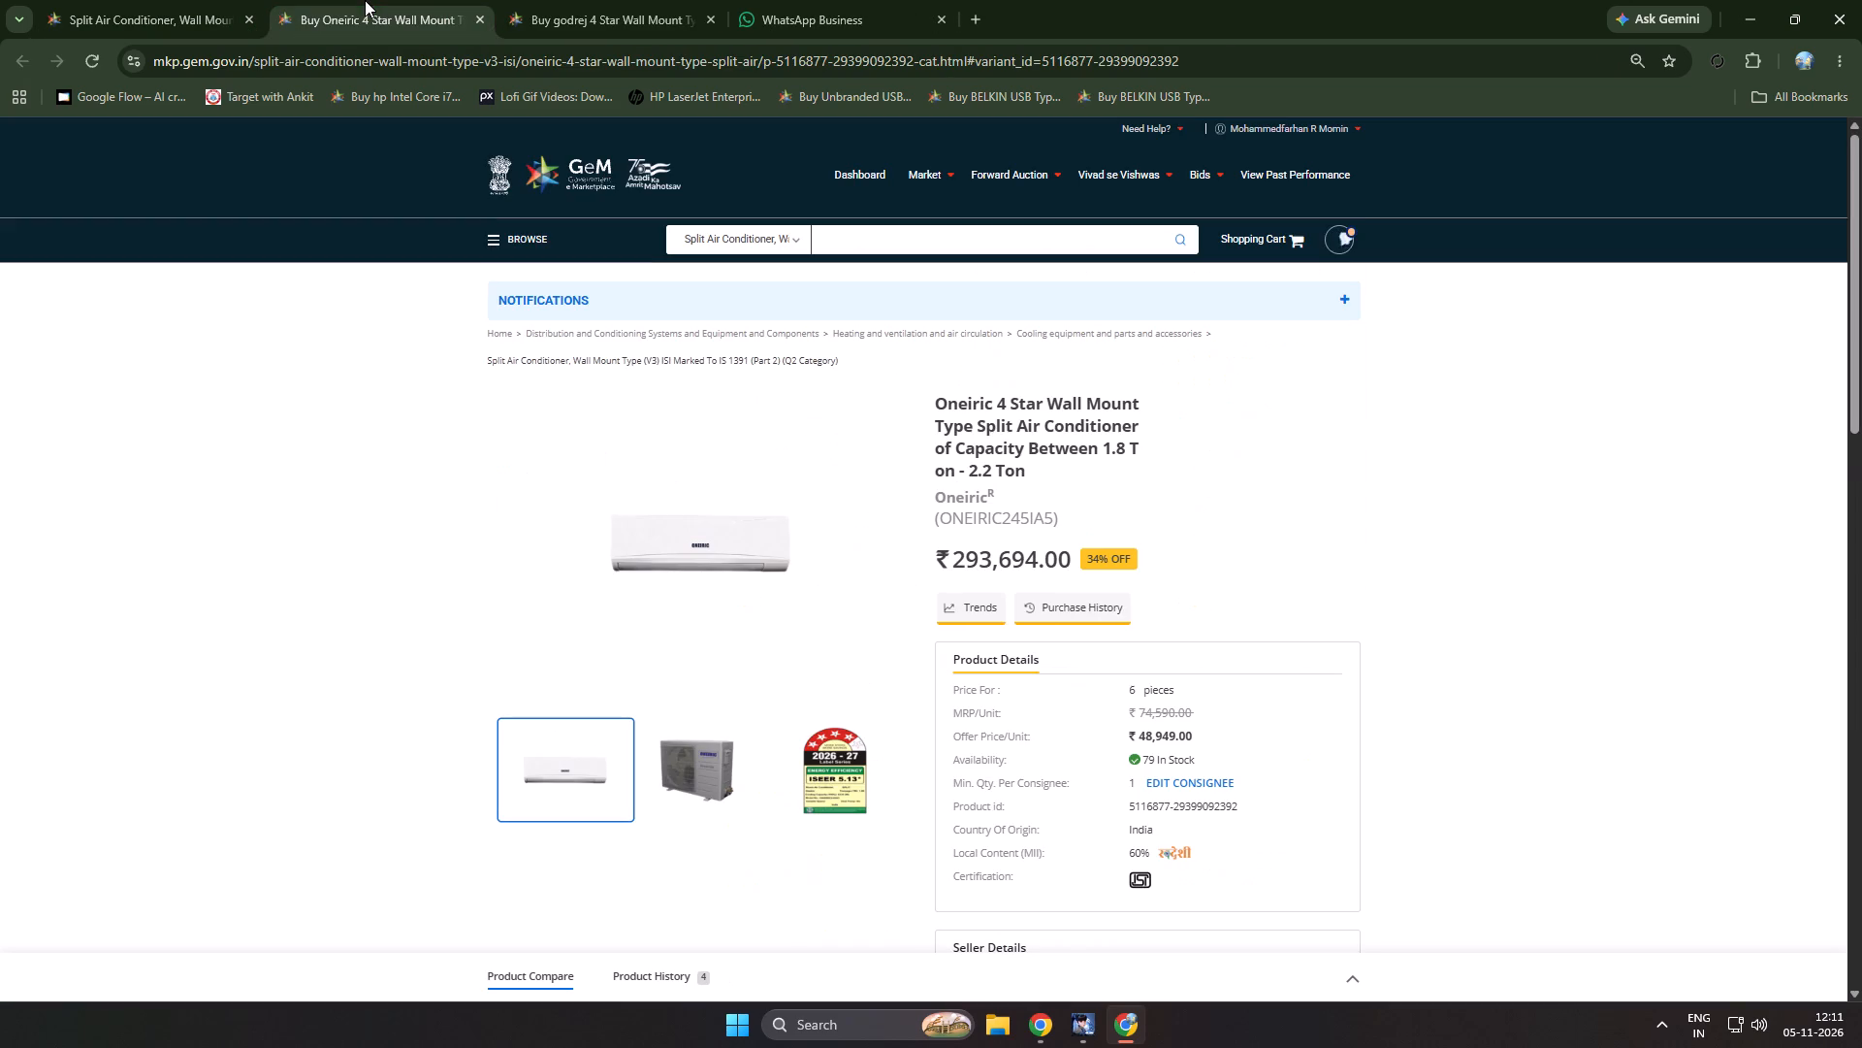
pyautogui.click(128, 0)
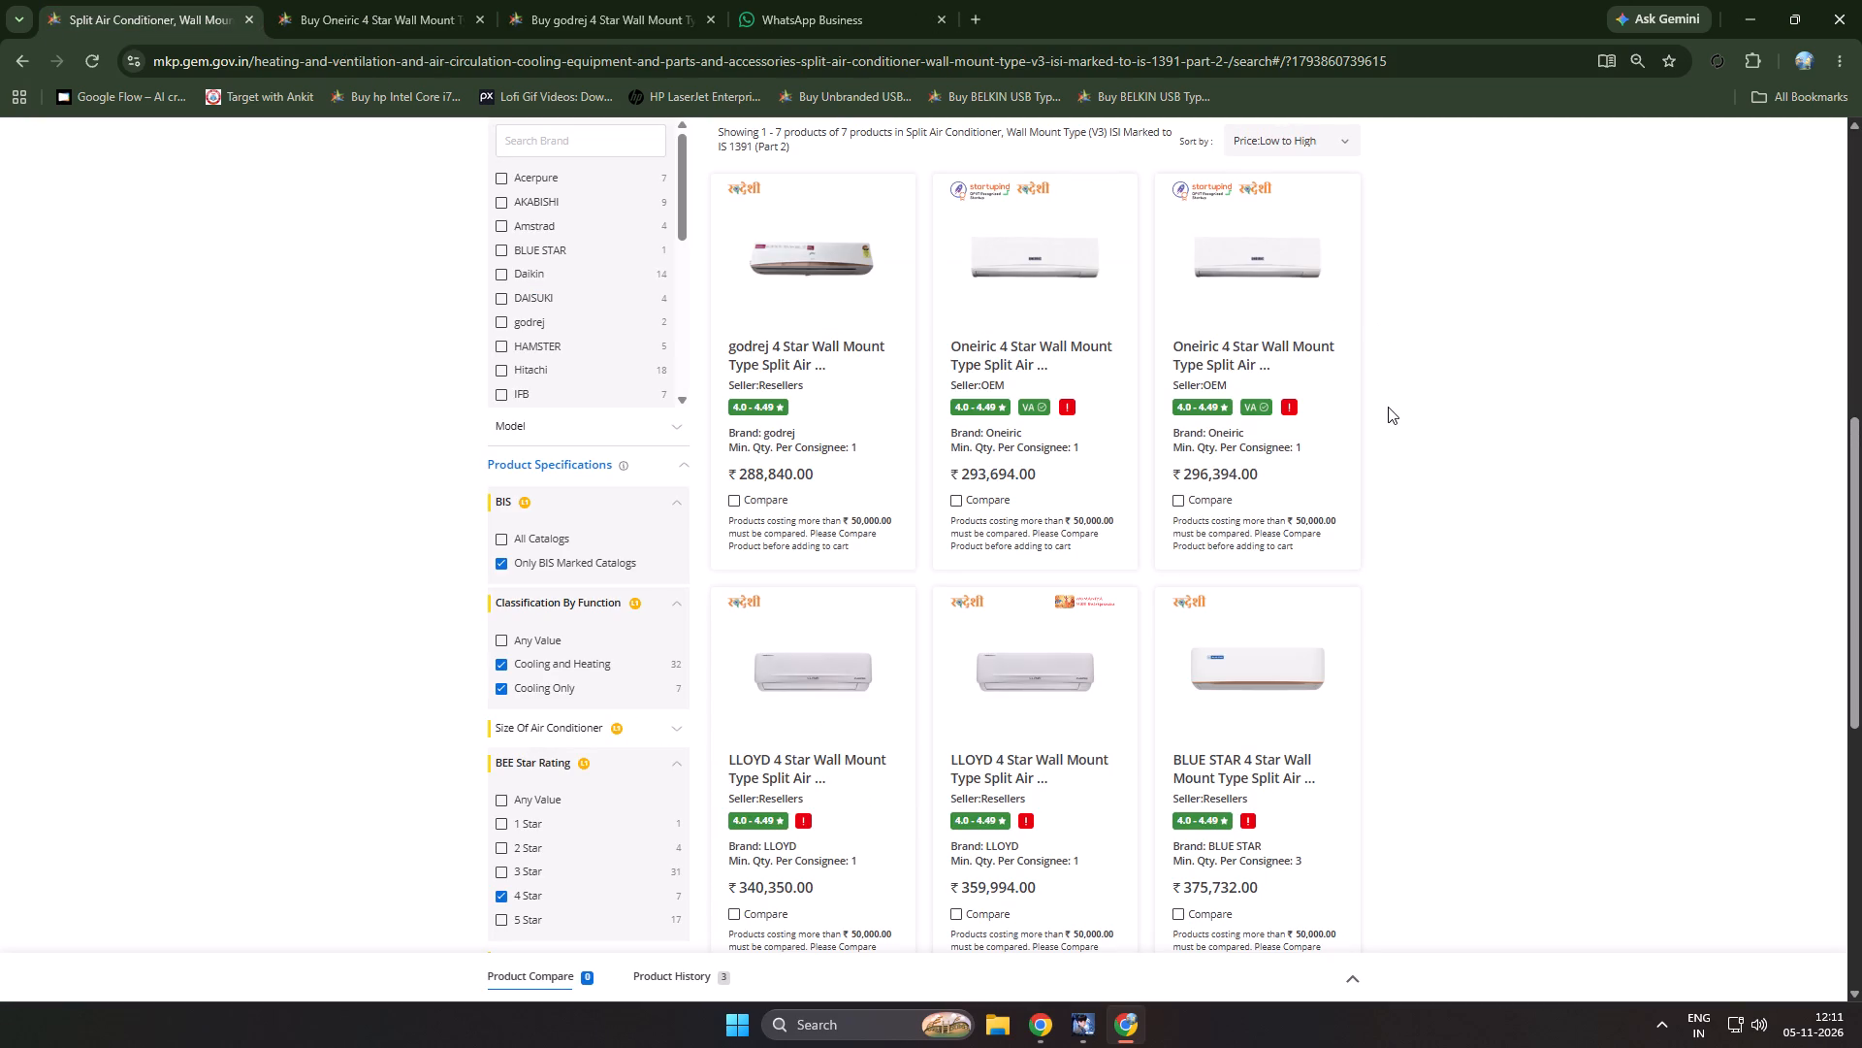
# Clear the 4 Star rating filter and replace the 1.8–2.2 Ton capacity filter with 2.3–2.7 Ton.
pyautogui.scroll(-2, 1388, 407)
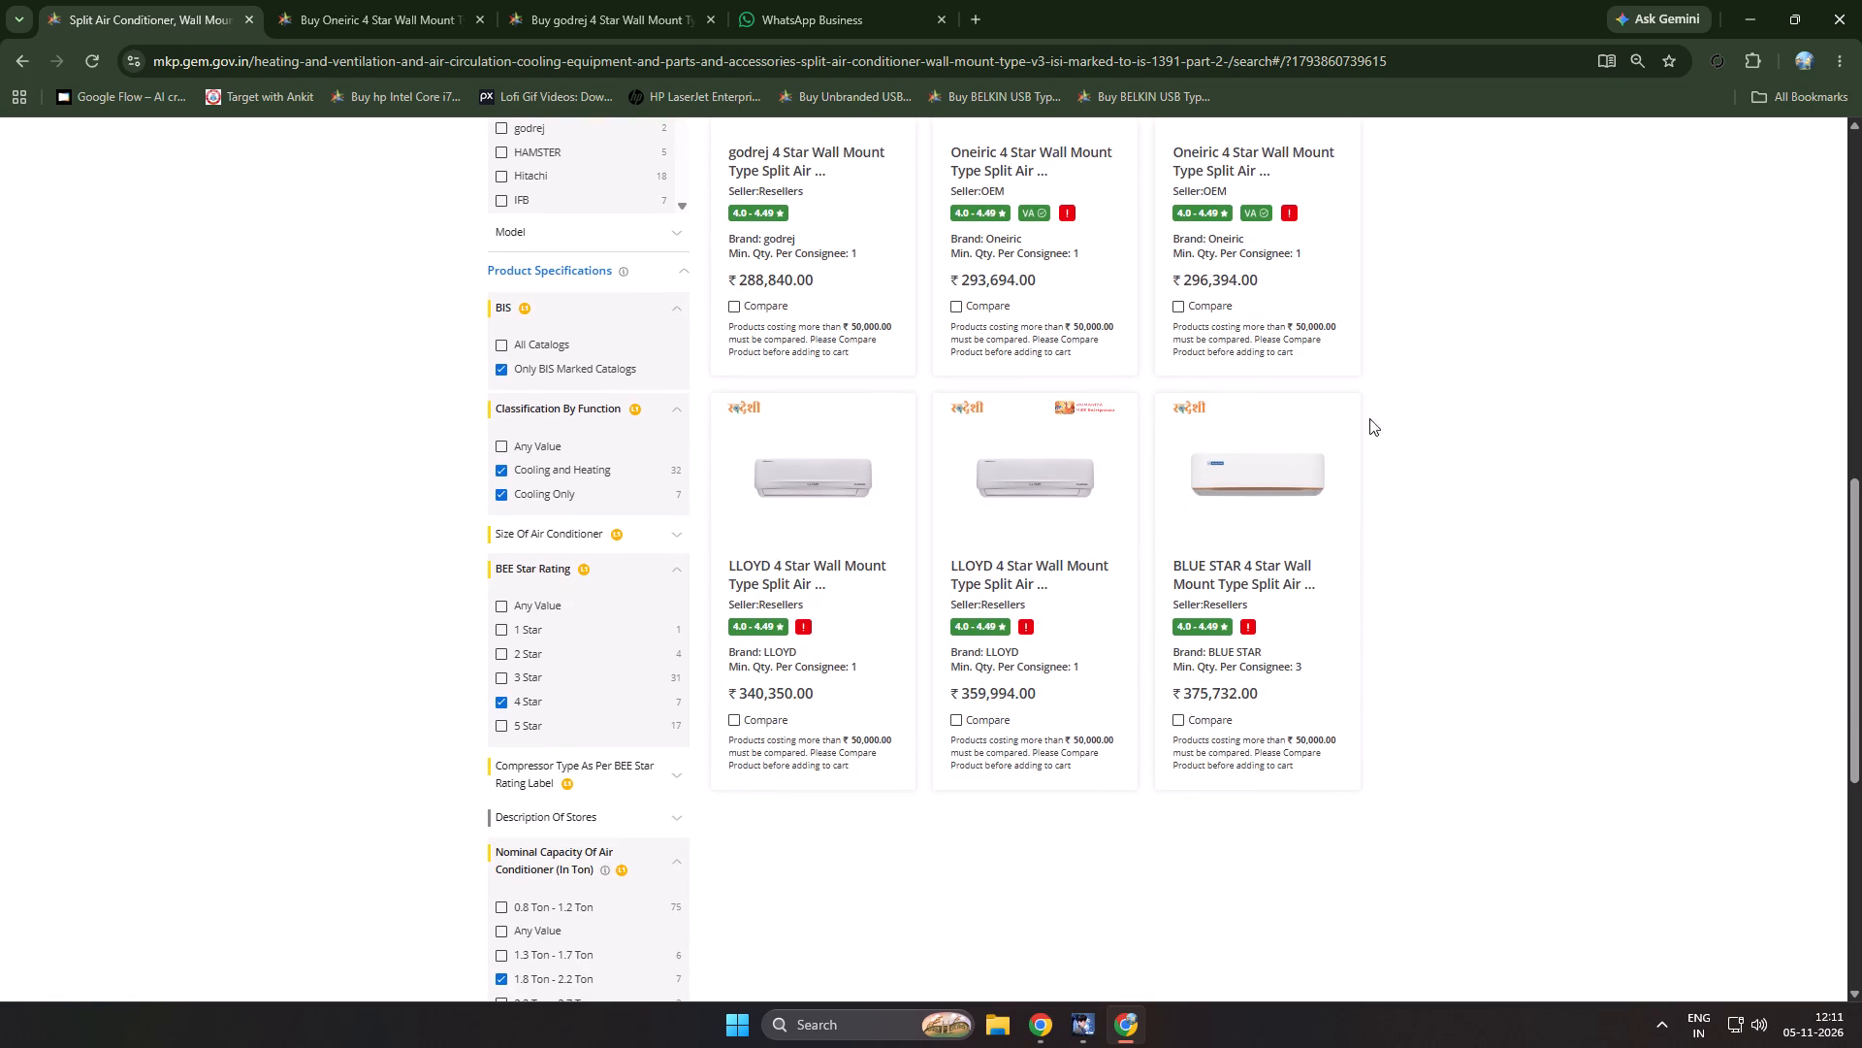
pyautogui.scroll(-2, 607, 624)
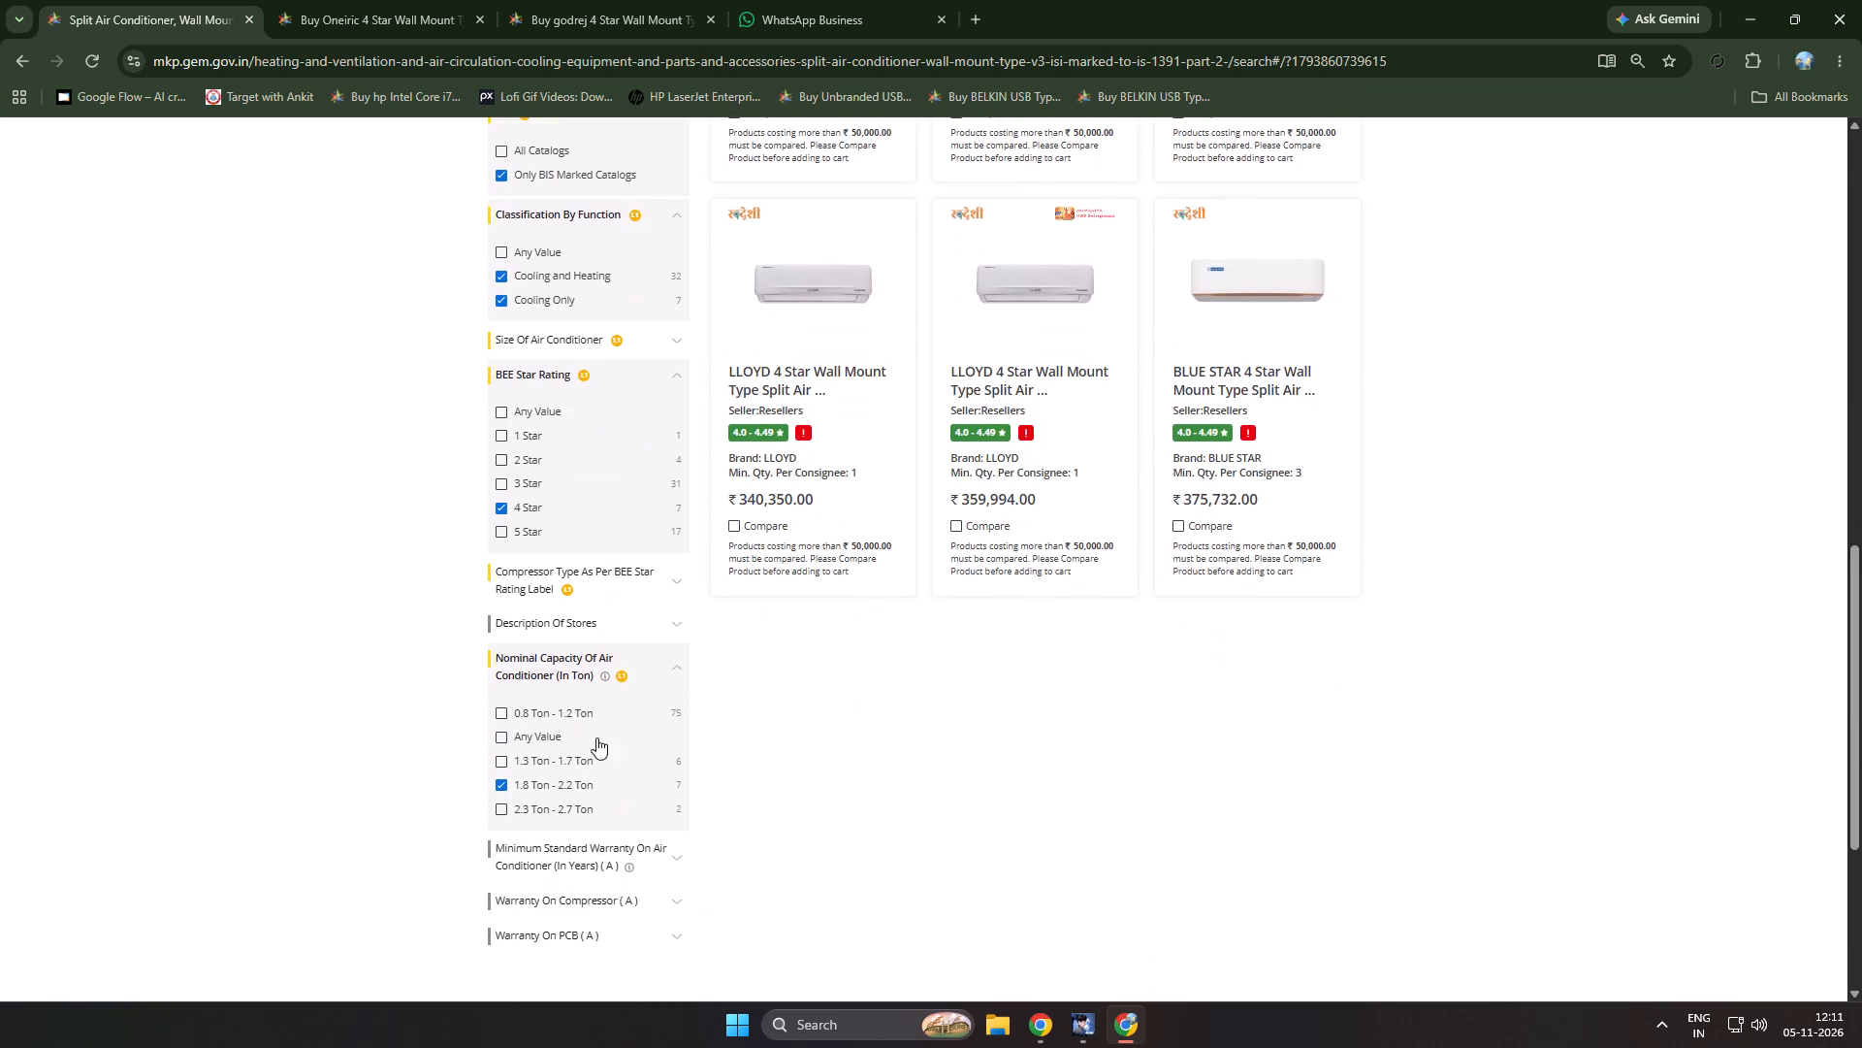
pyautogui.scroll(-1, 596, 789)
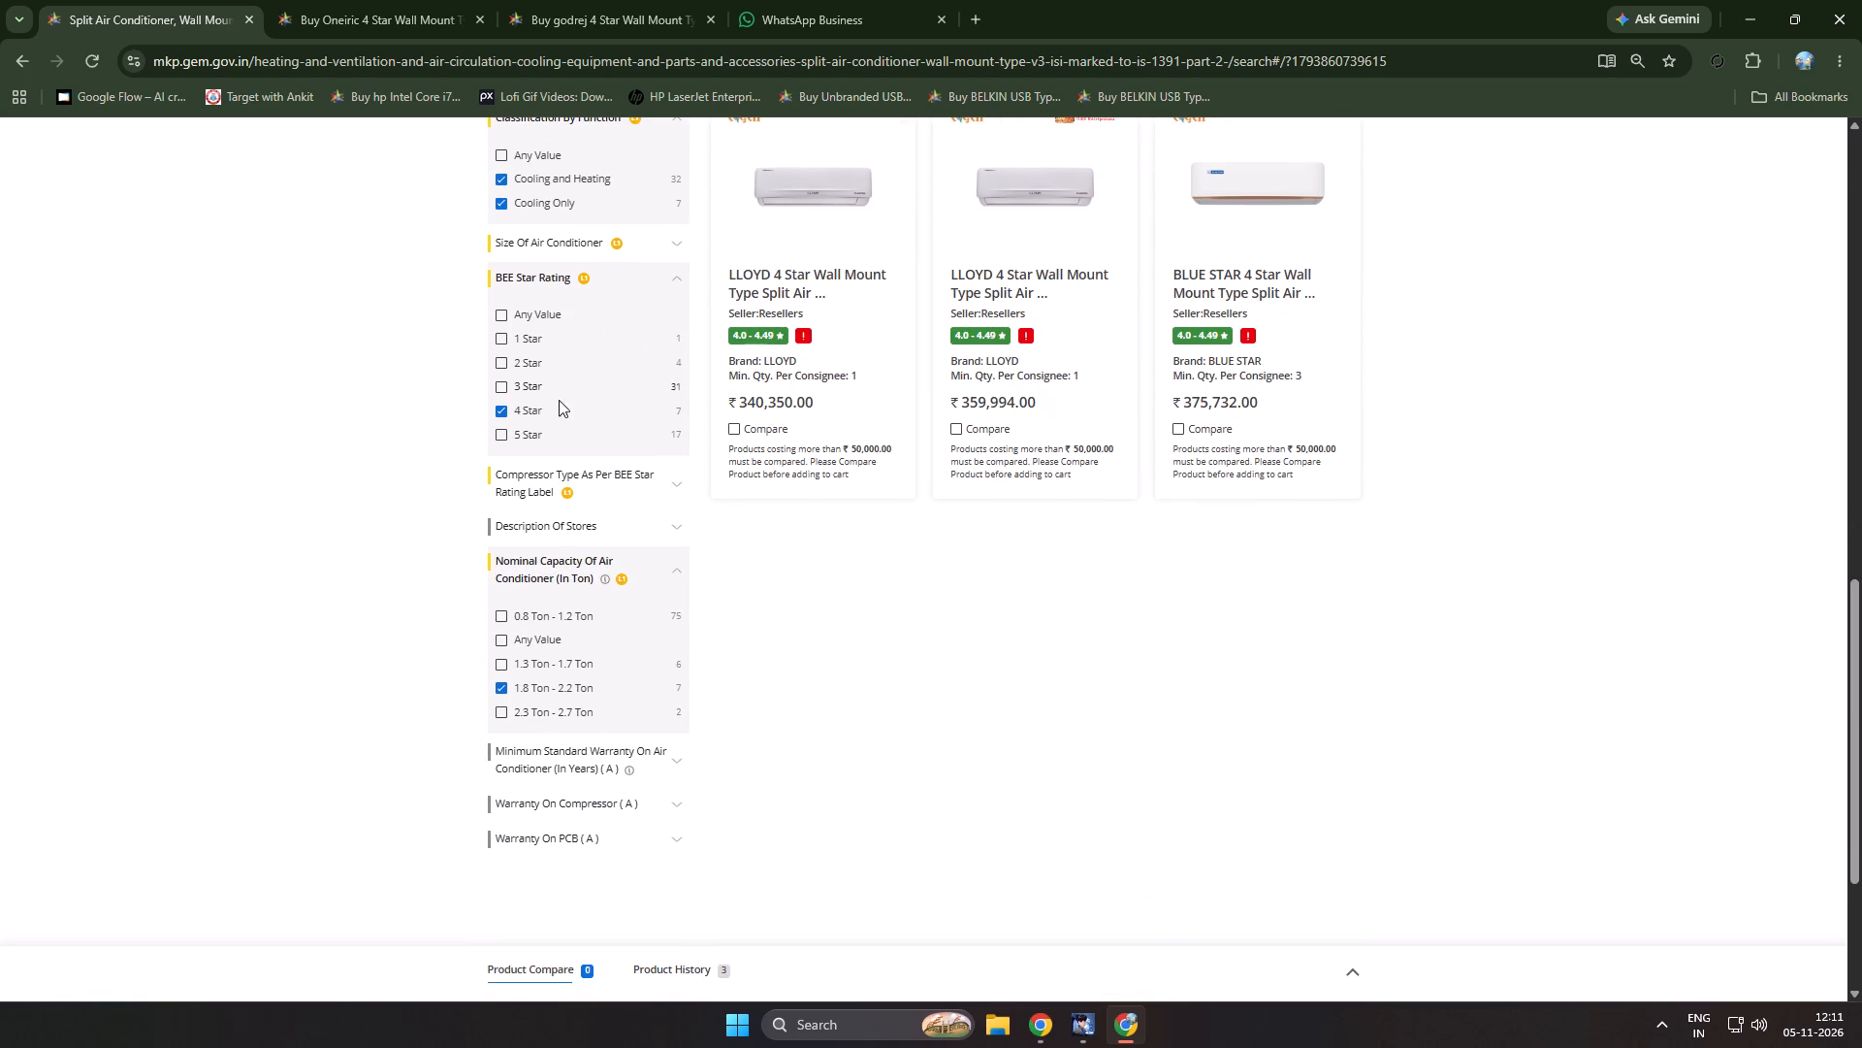
pyautogui.click(557, 409)
pyautogui.scroll(-10, 689, 777)
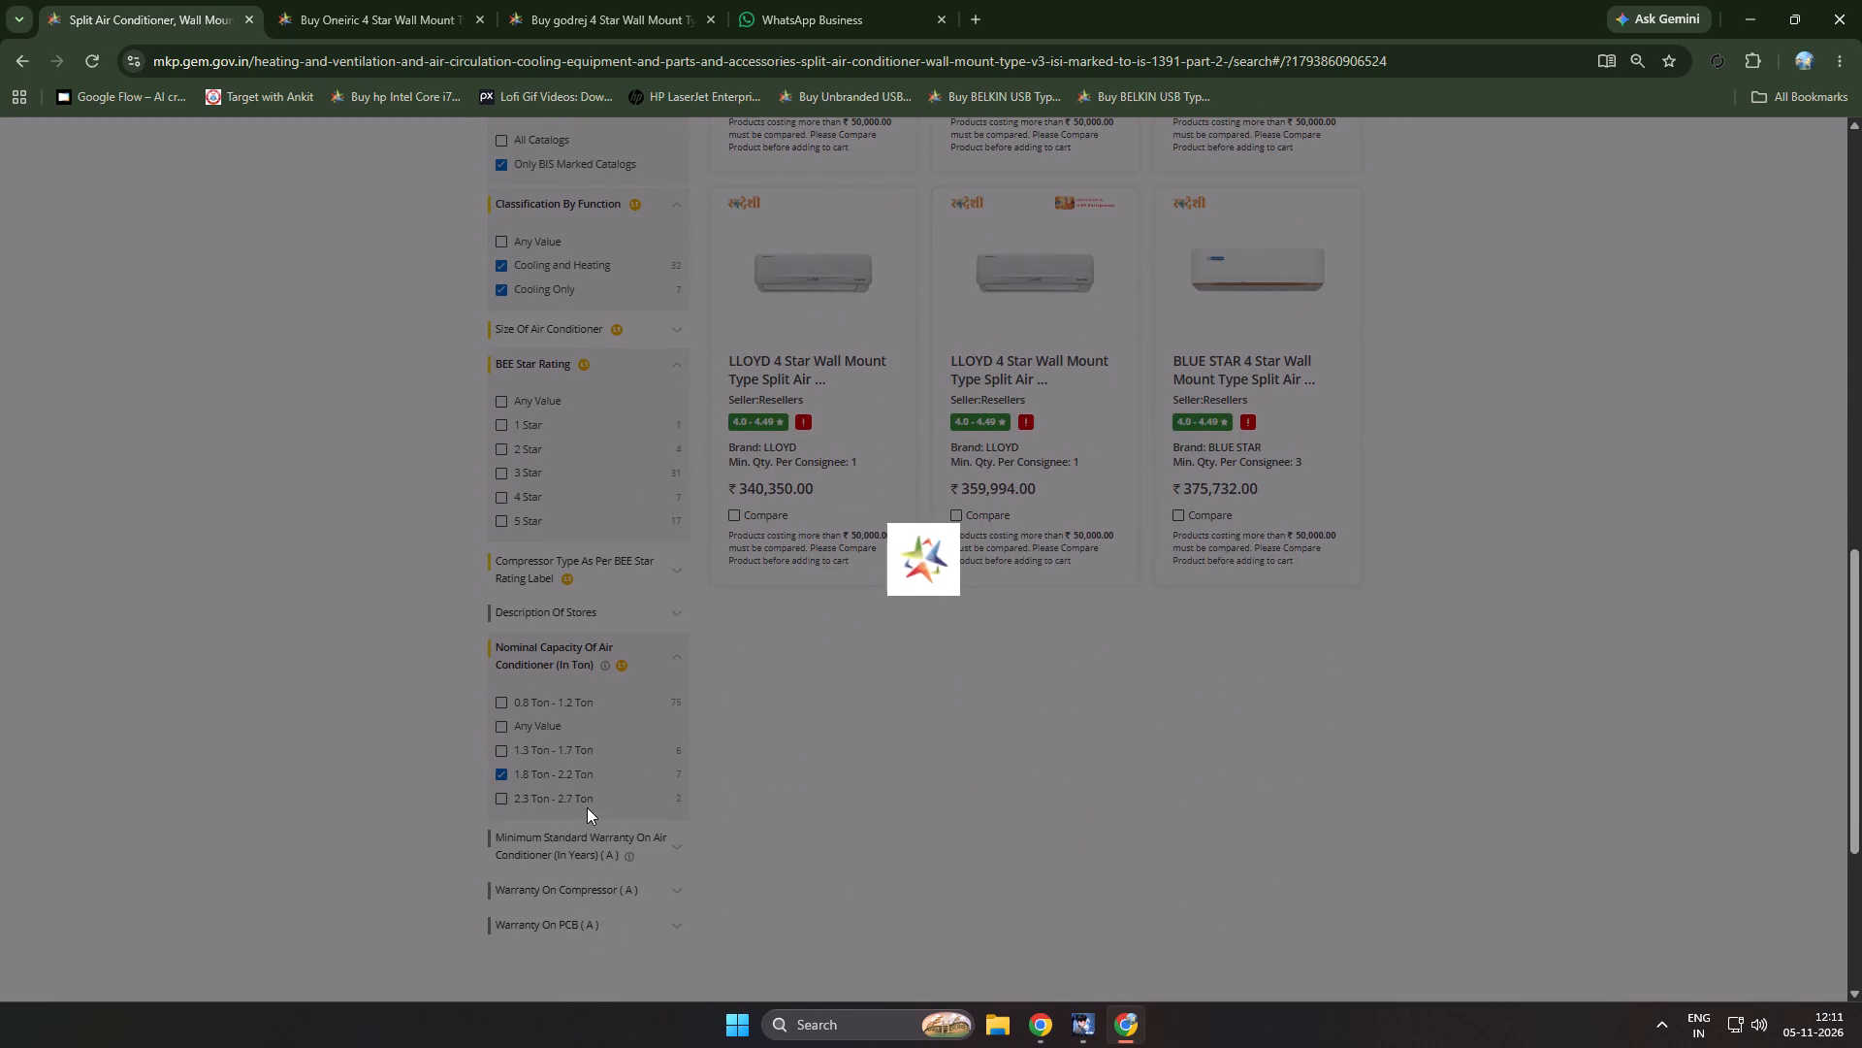
pyautogui.click(588, 802)
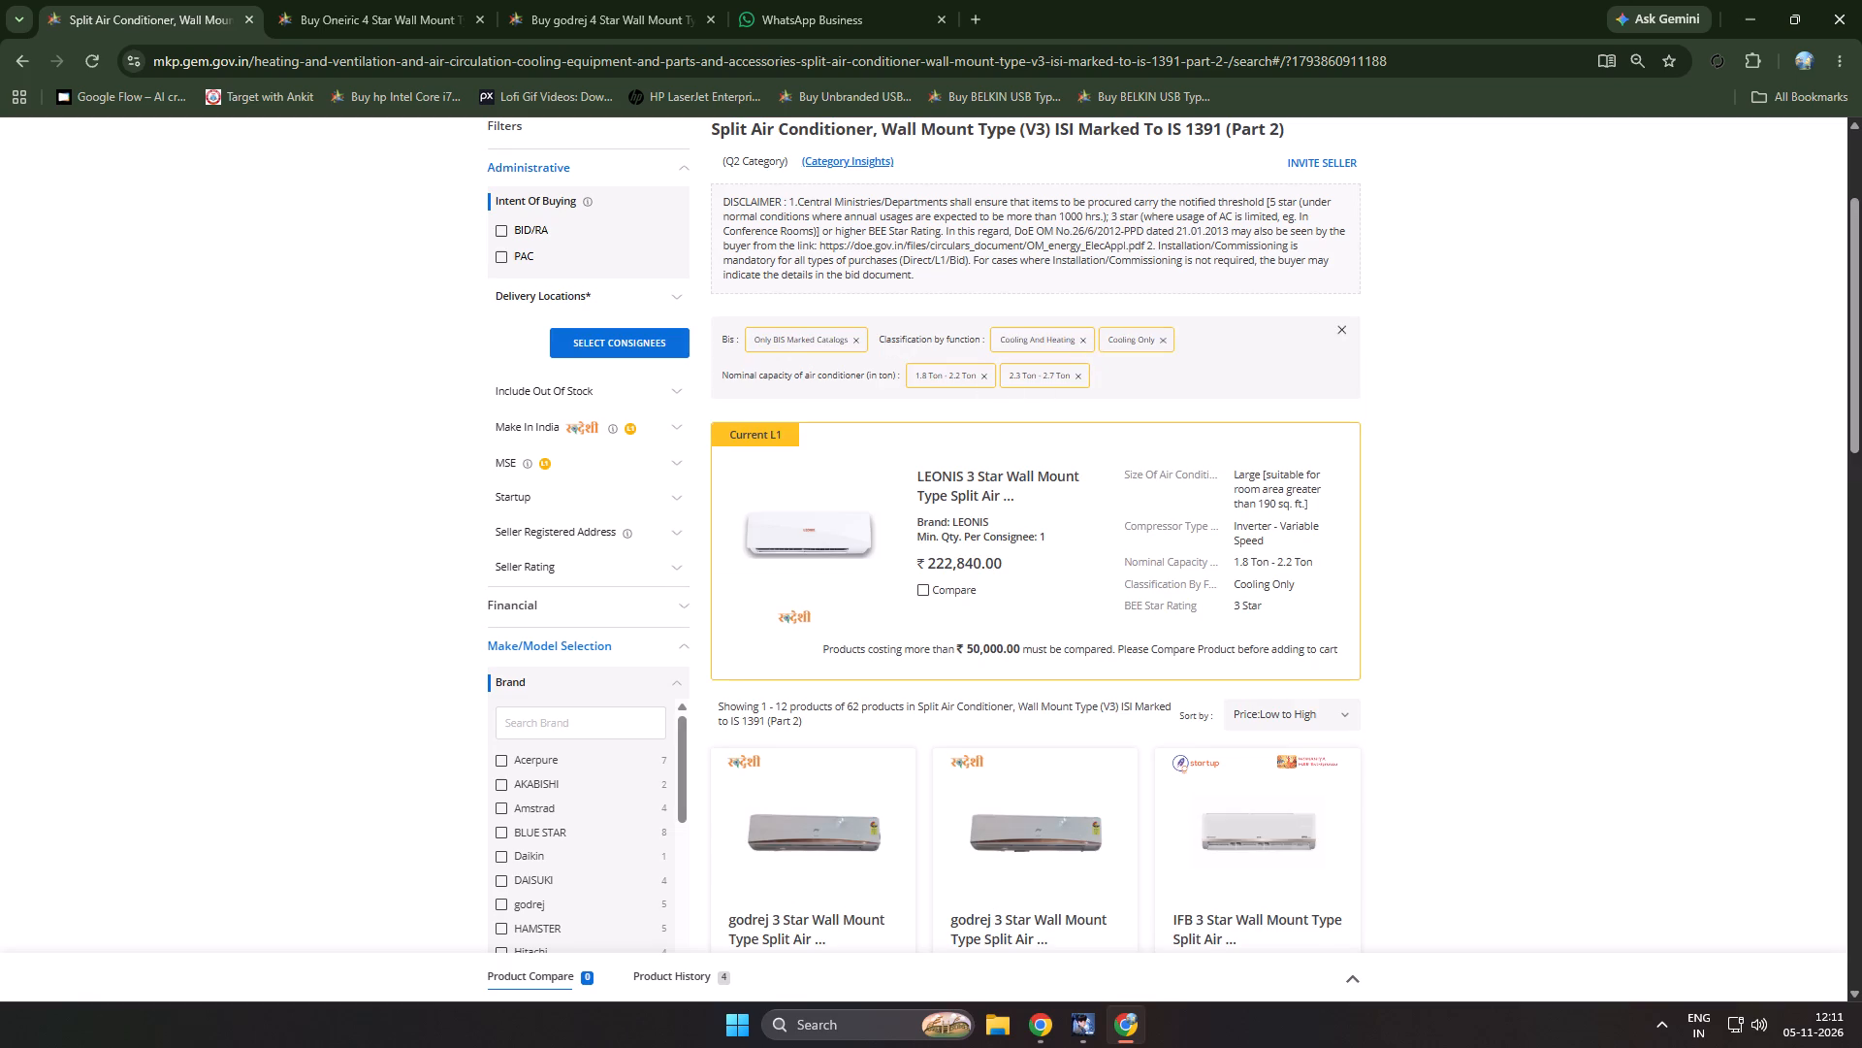
pyautogui.click(983, 376)
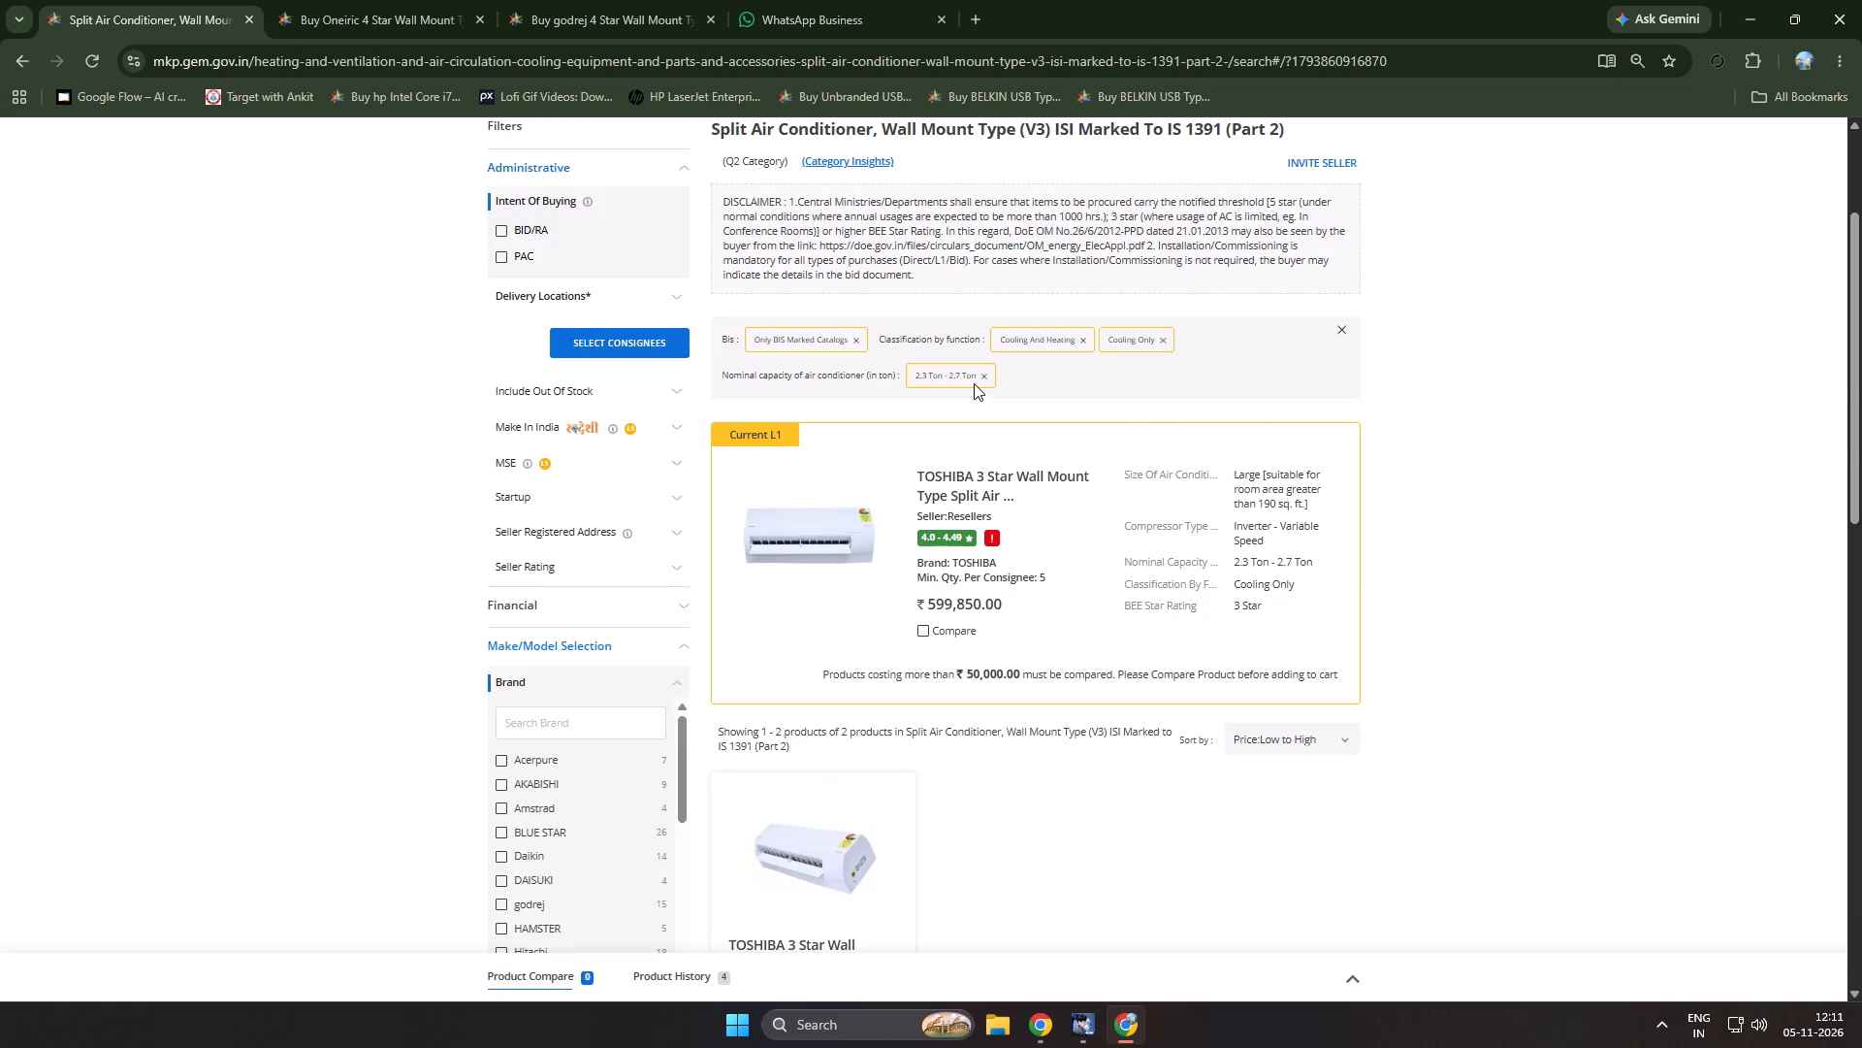
# Expand the Compressor Type As Per BEE Star Rating Label filter.
pyautogui.scroll(-9, 938, 510)
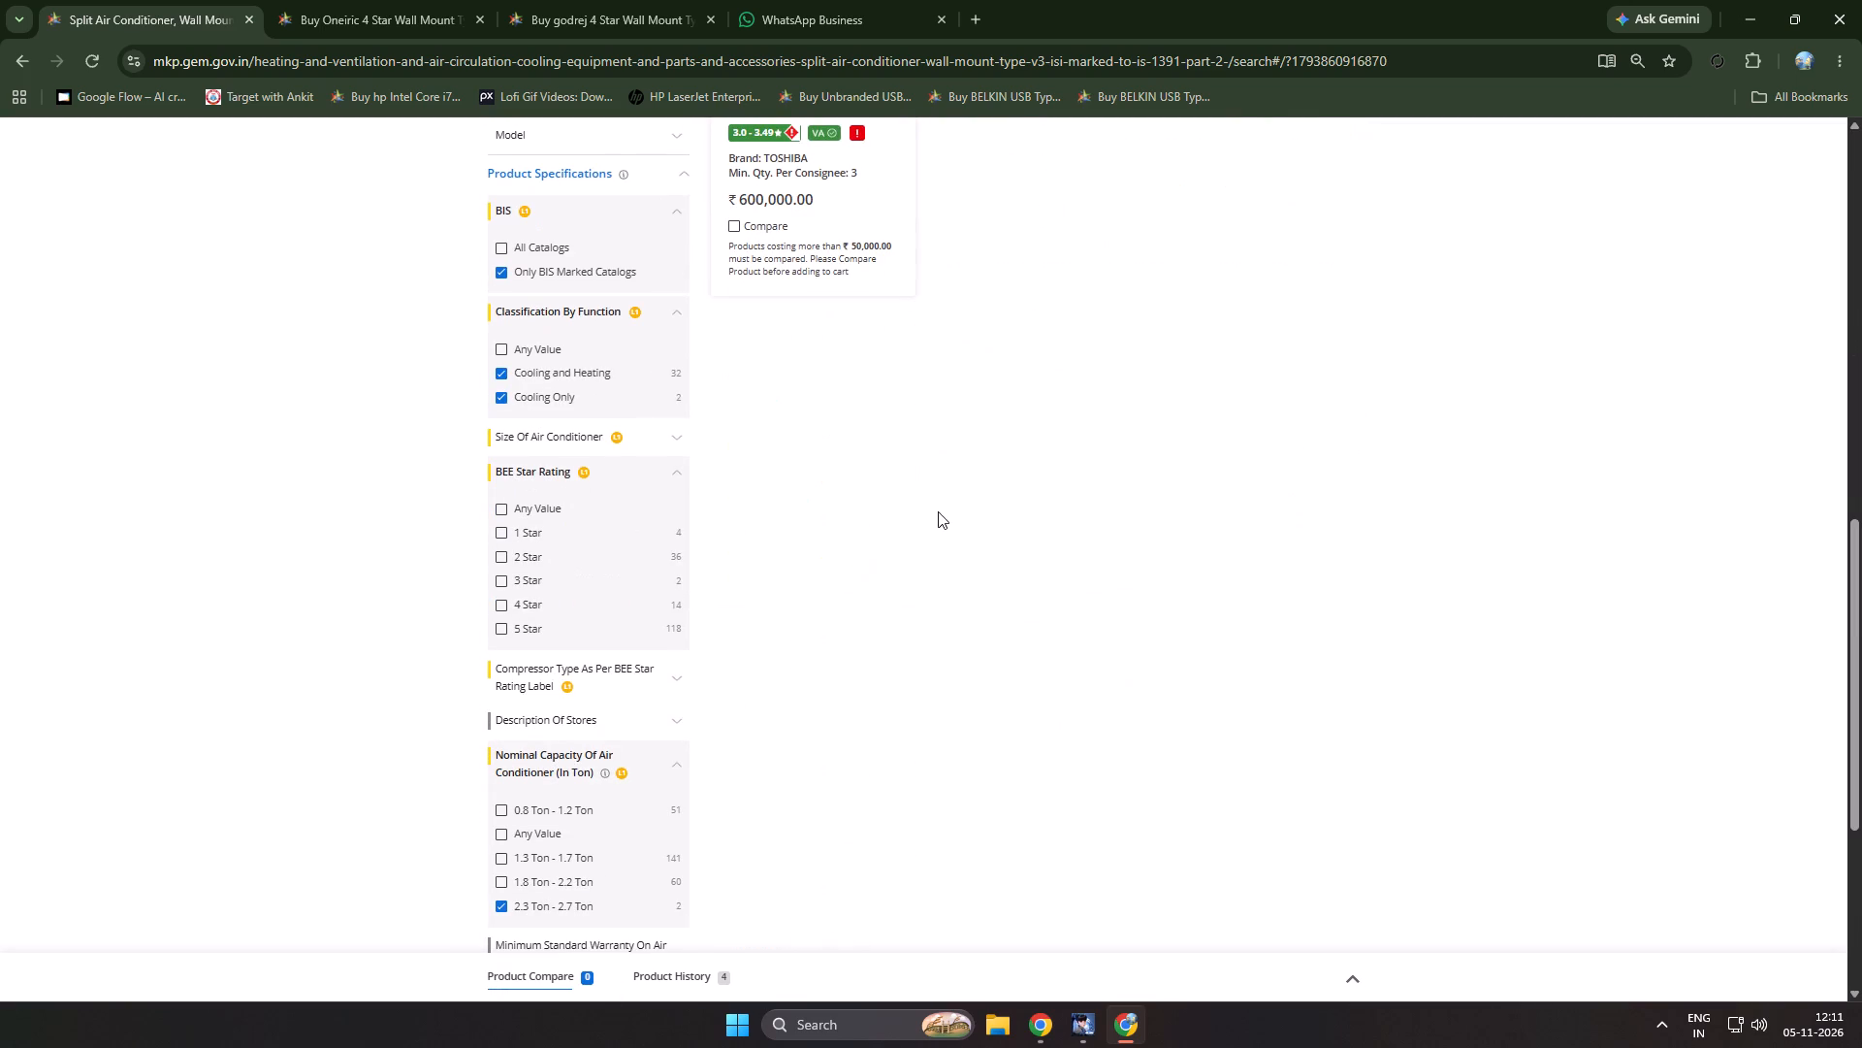
pyautogui.scroll(-2, 580, 421)
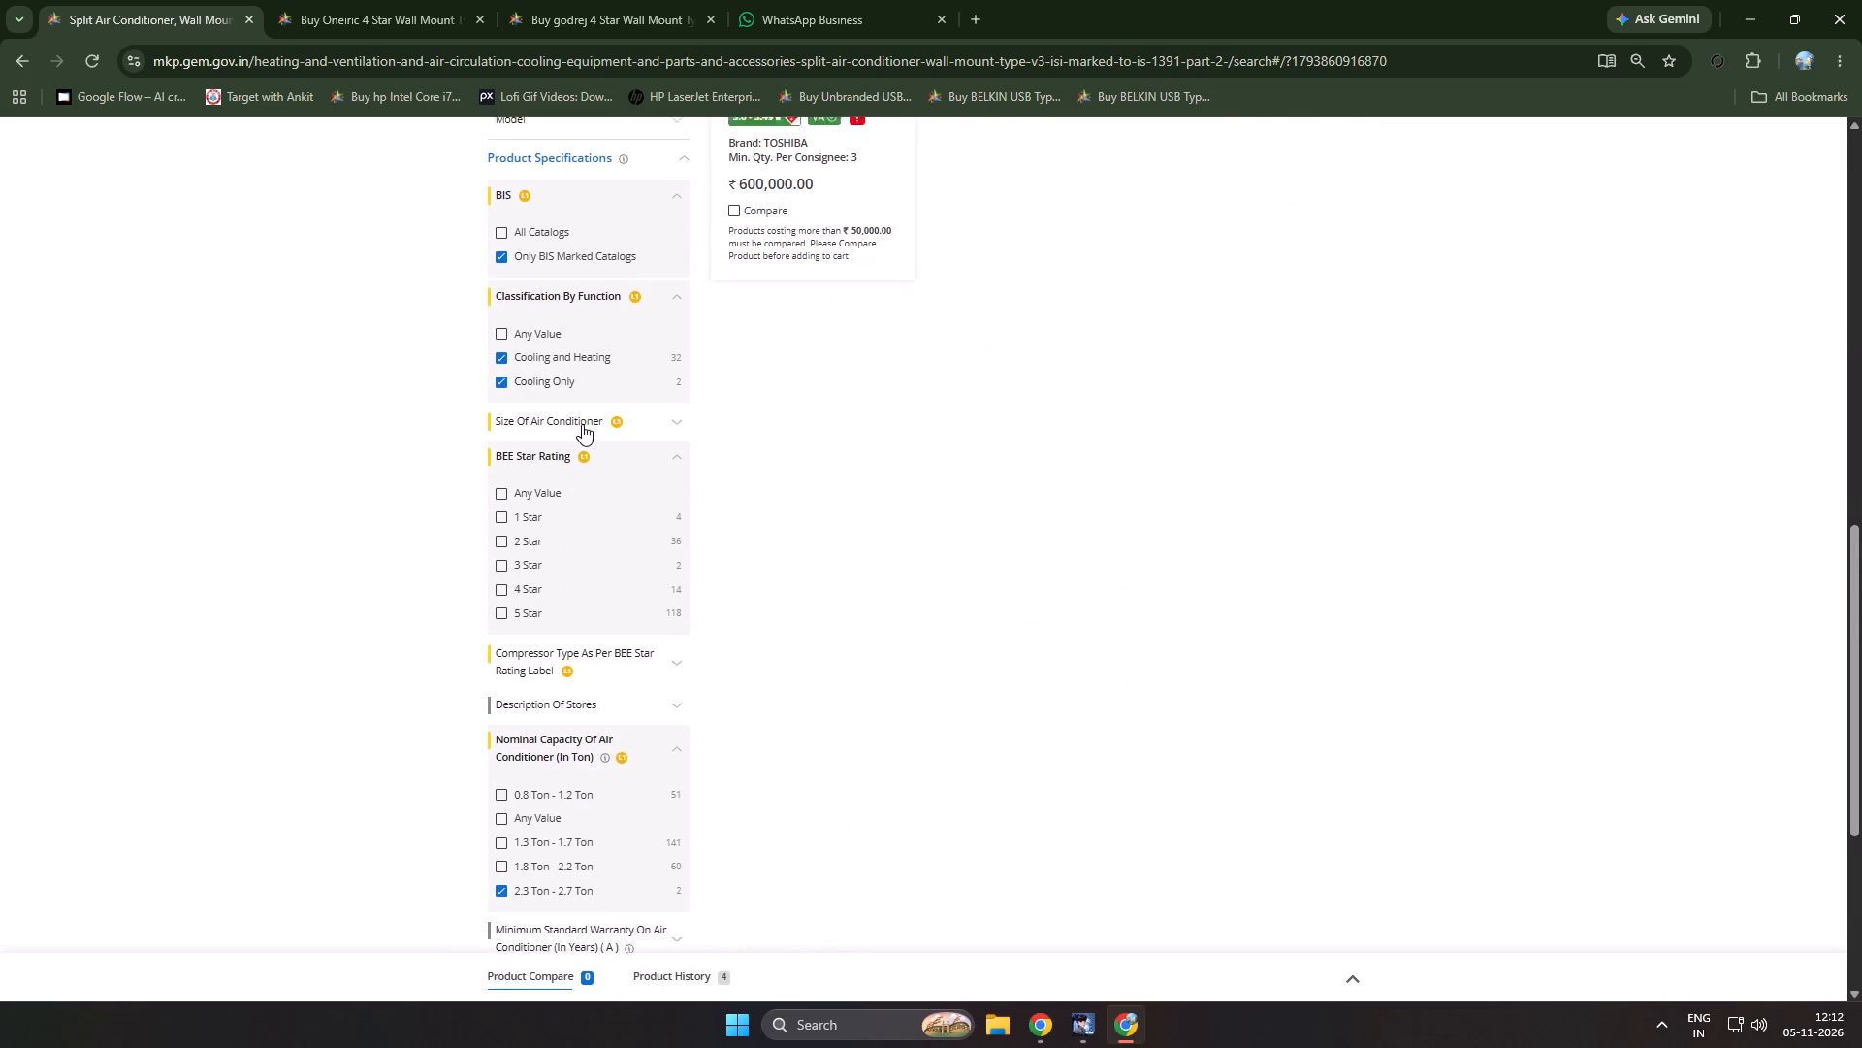
pyautogui.scroll(-1, 582, 424)
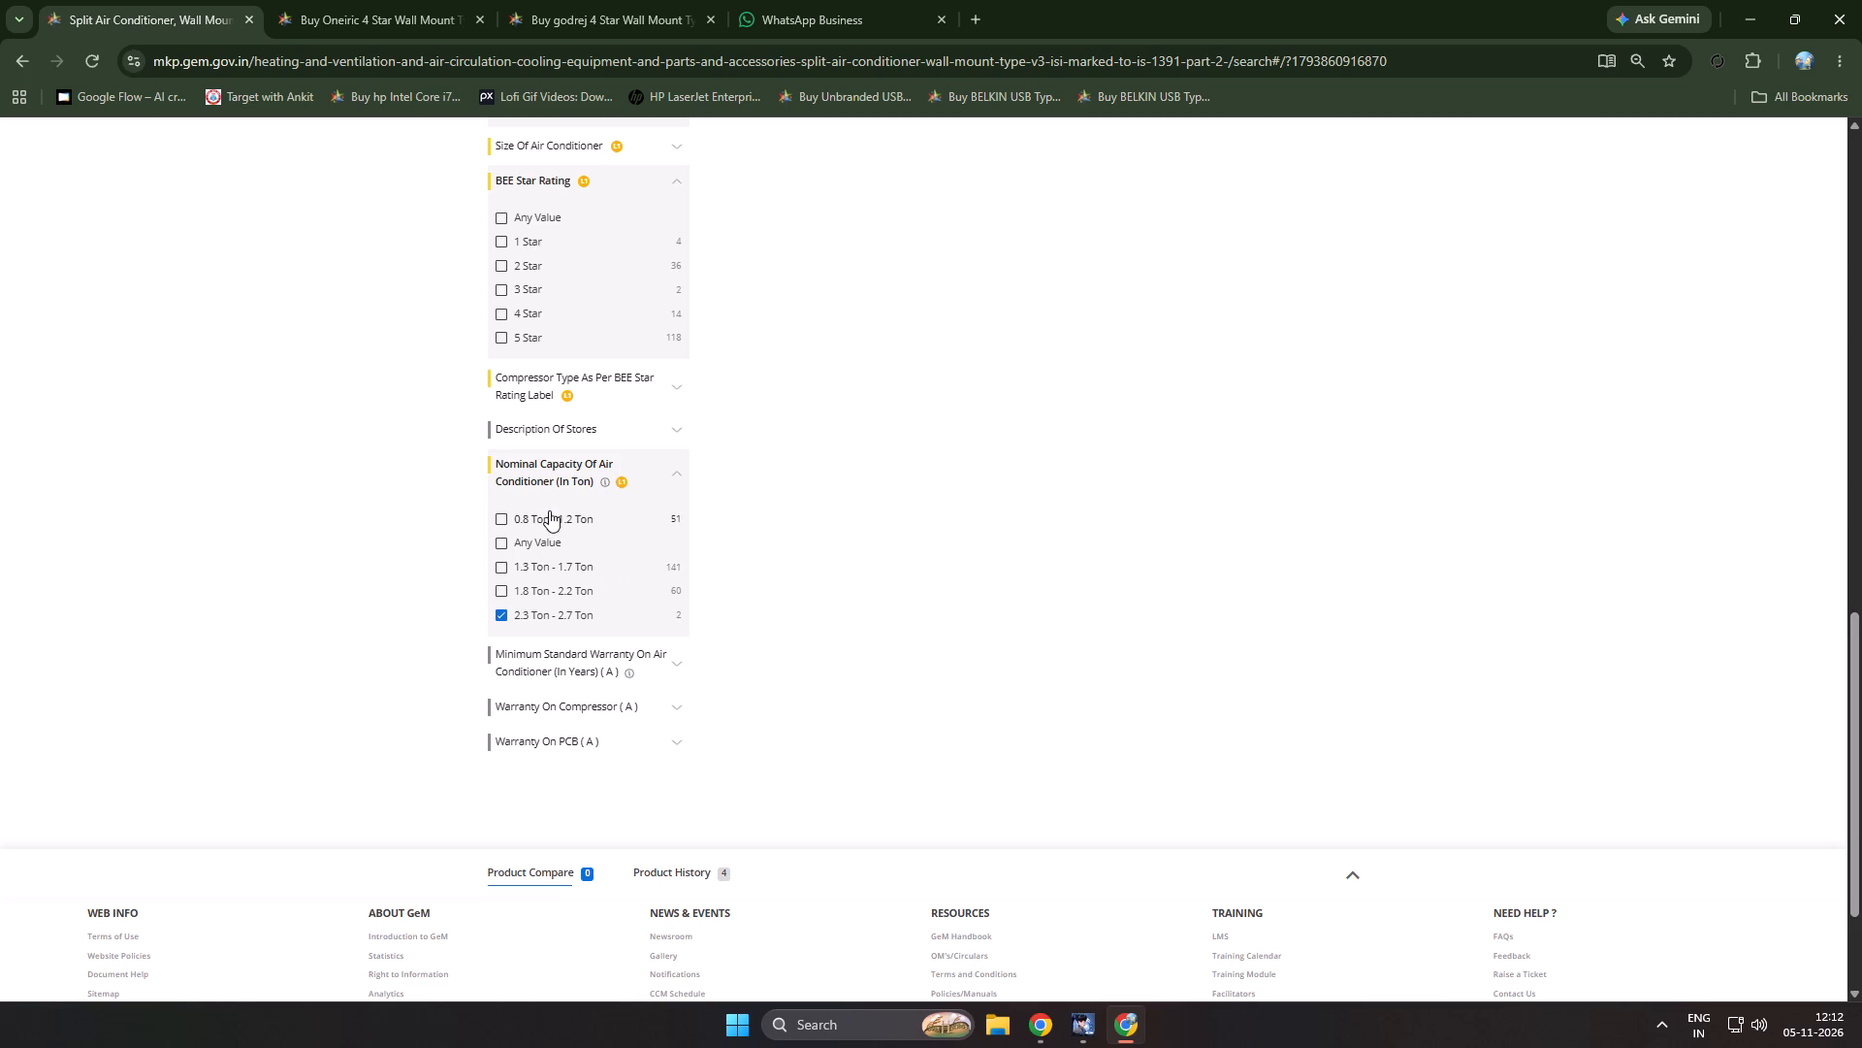
pyautogui.click(621, 380)
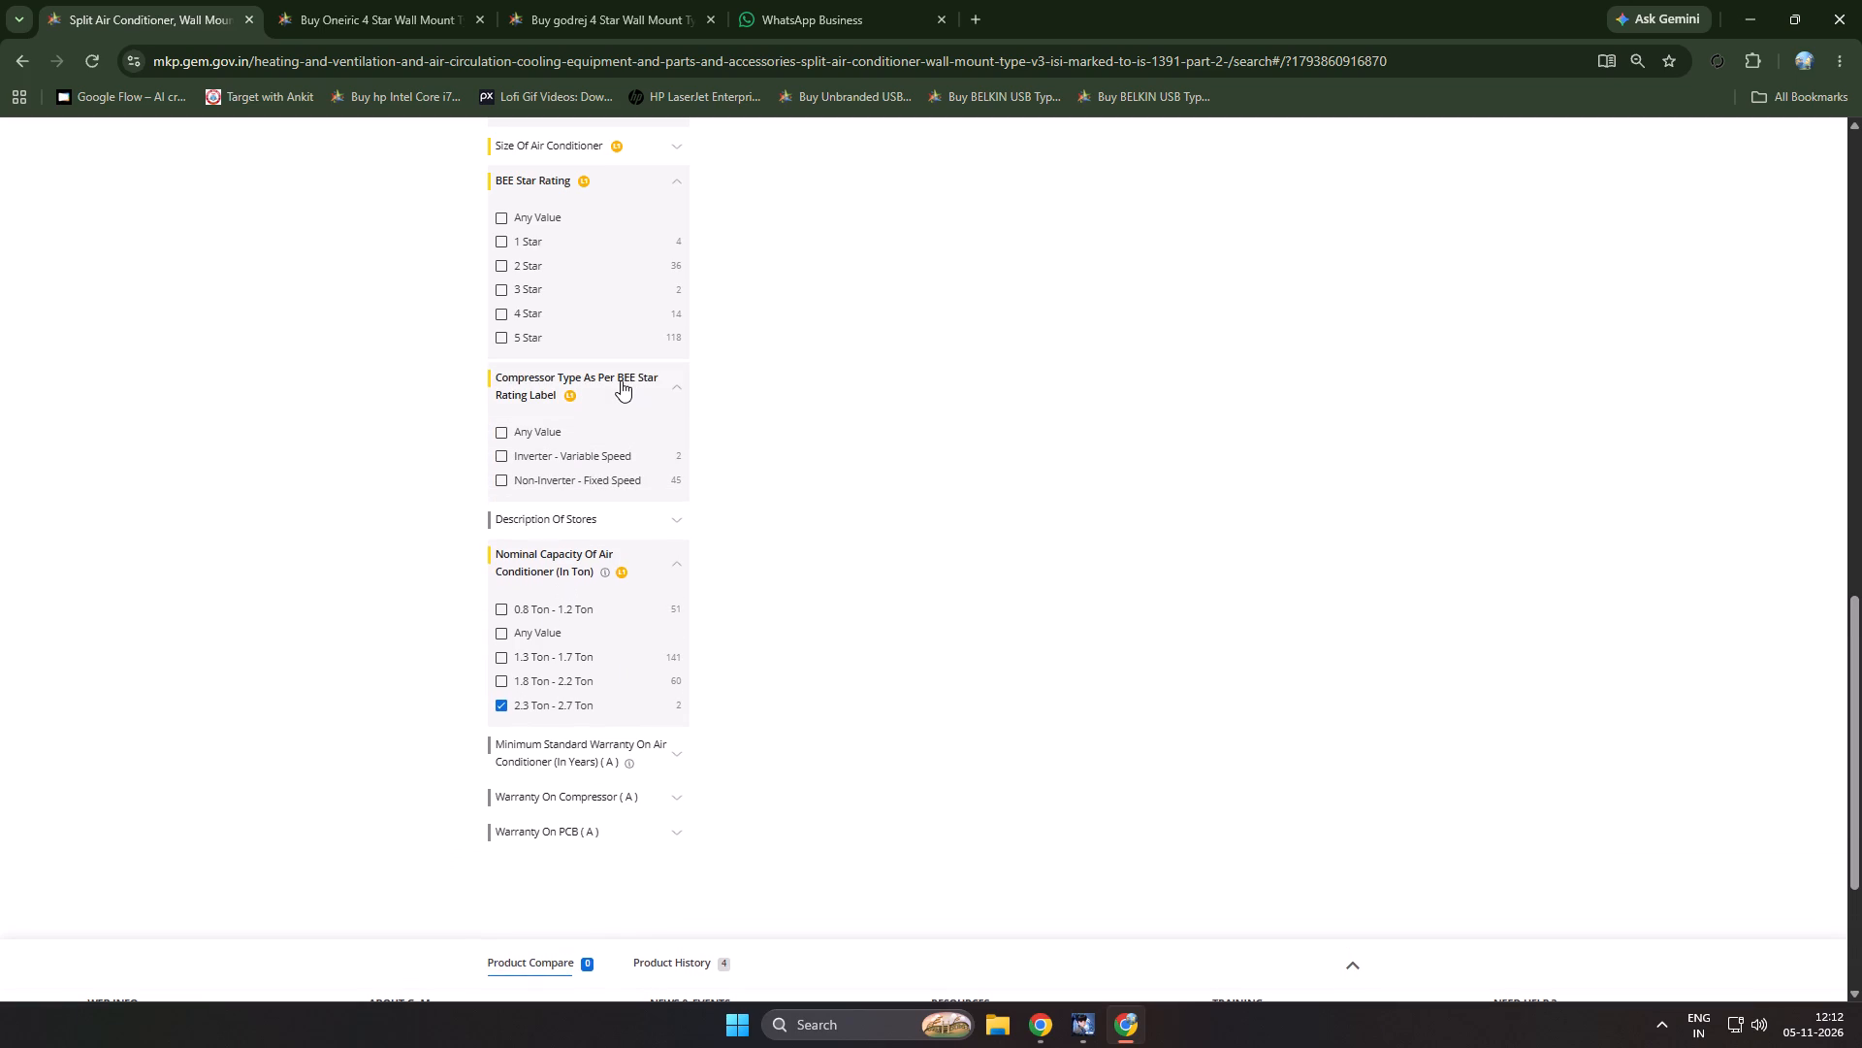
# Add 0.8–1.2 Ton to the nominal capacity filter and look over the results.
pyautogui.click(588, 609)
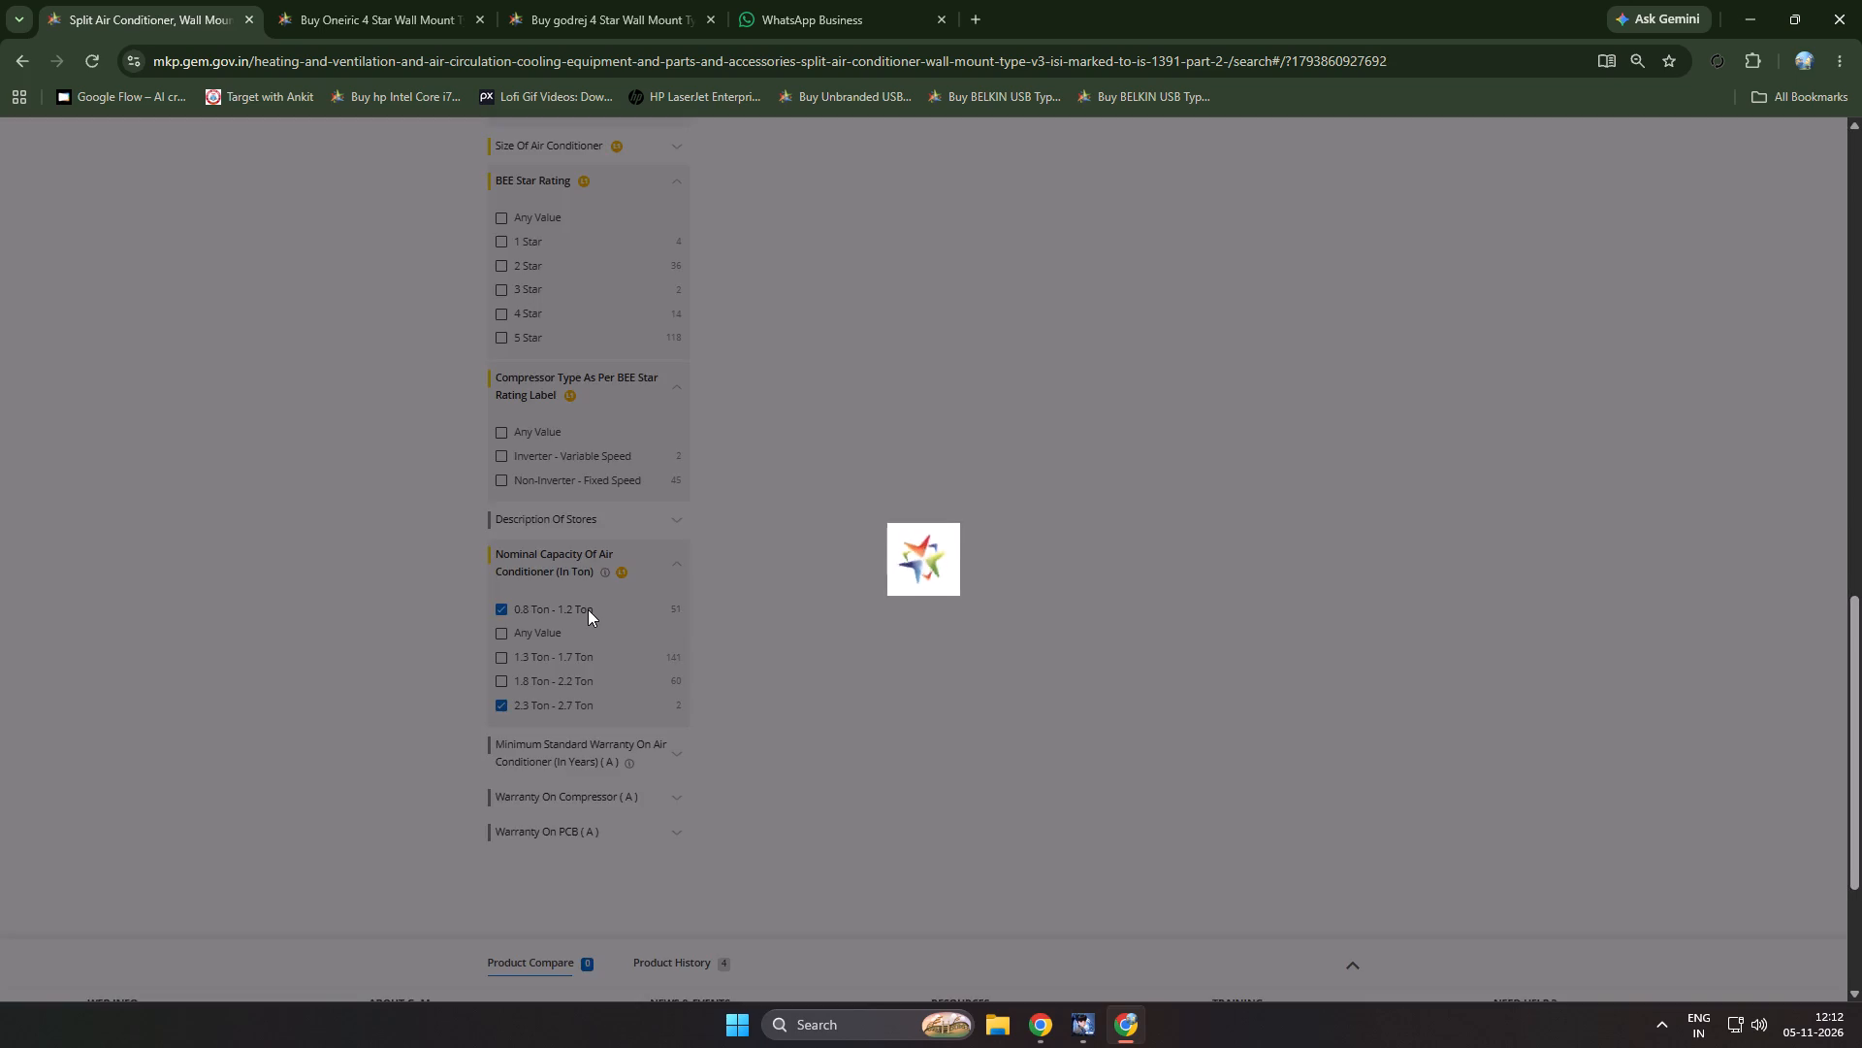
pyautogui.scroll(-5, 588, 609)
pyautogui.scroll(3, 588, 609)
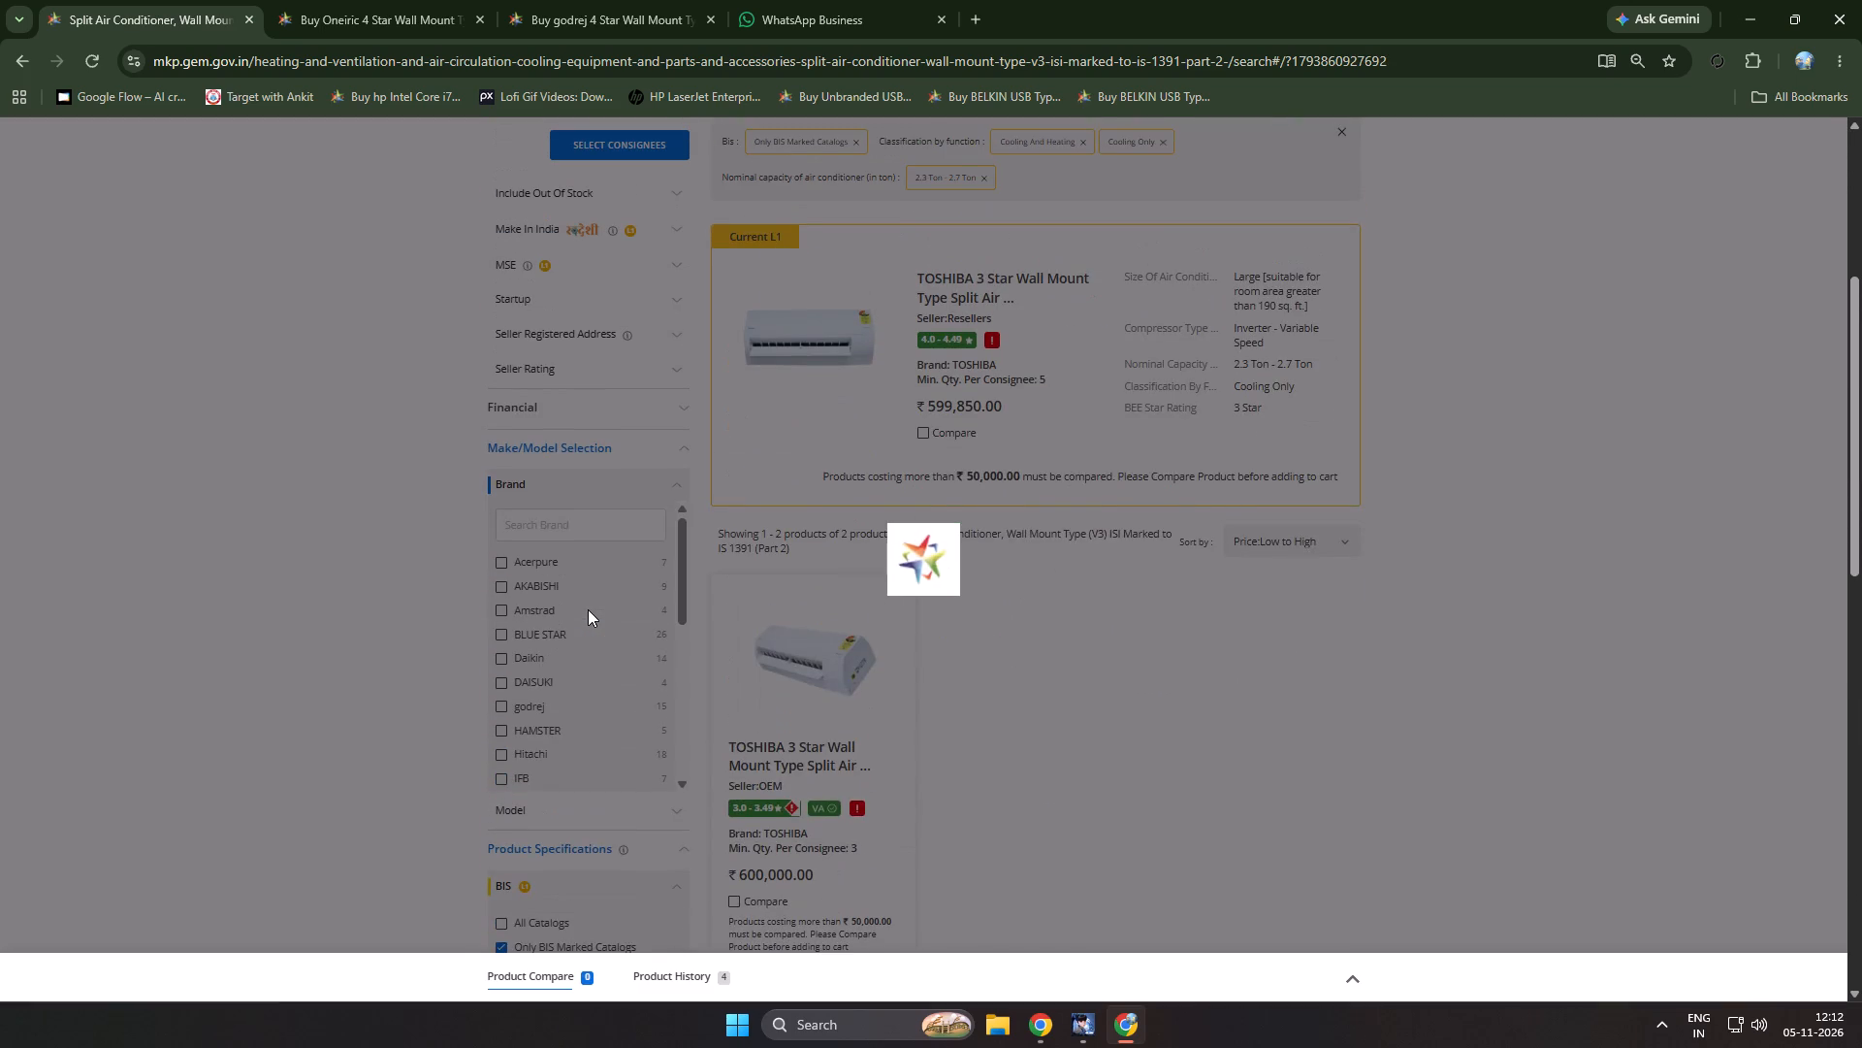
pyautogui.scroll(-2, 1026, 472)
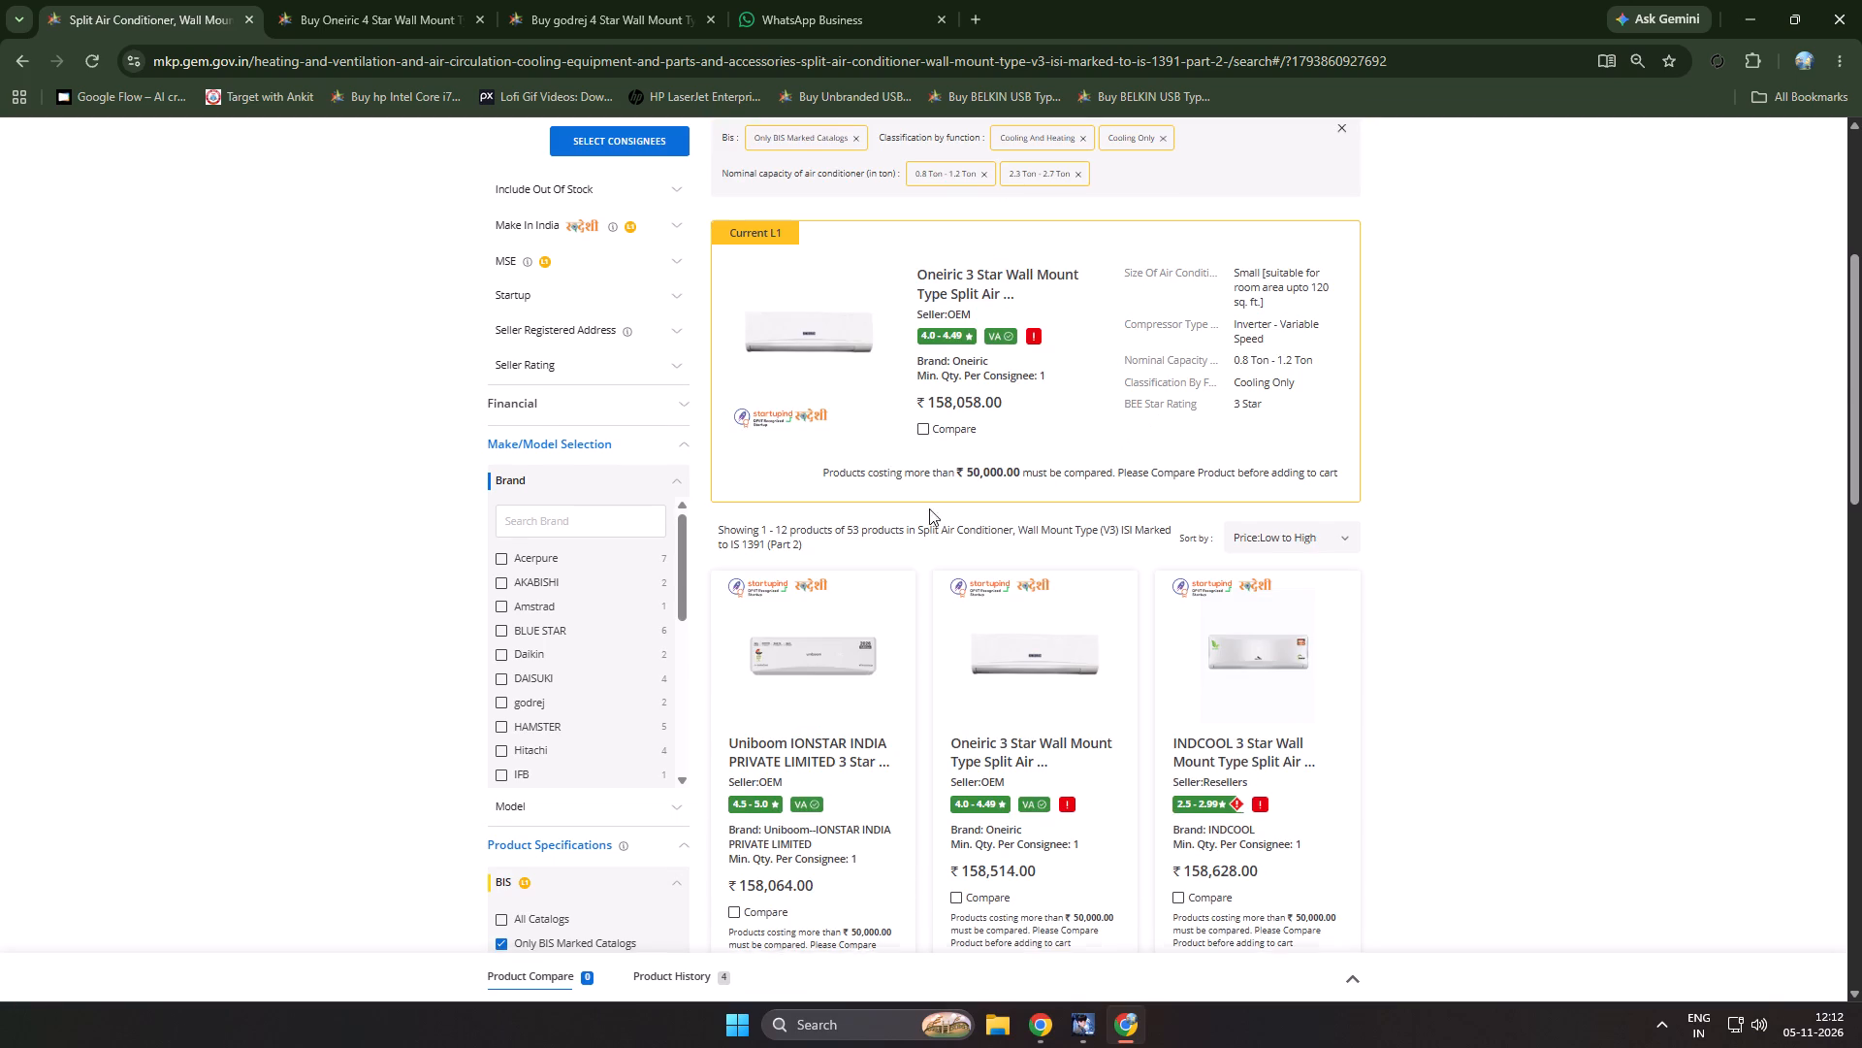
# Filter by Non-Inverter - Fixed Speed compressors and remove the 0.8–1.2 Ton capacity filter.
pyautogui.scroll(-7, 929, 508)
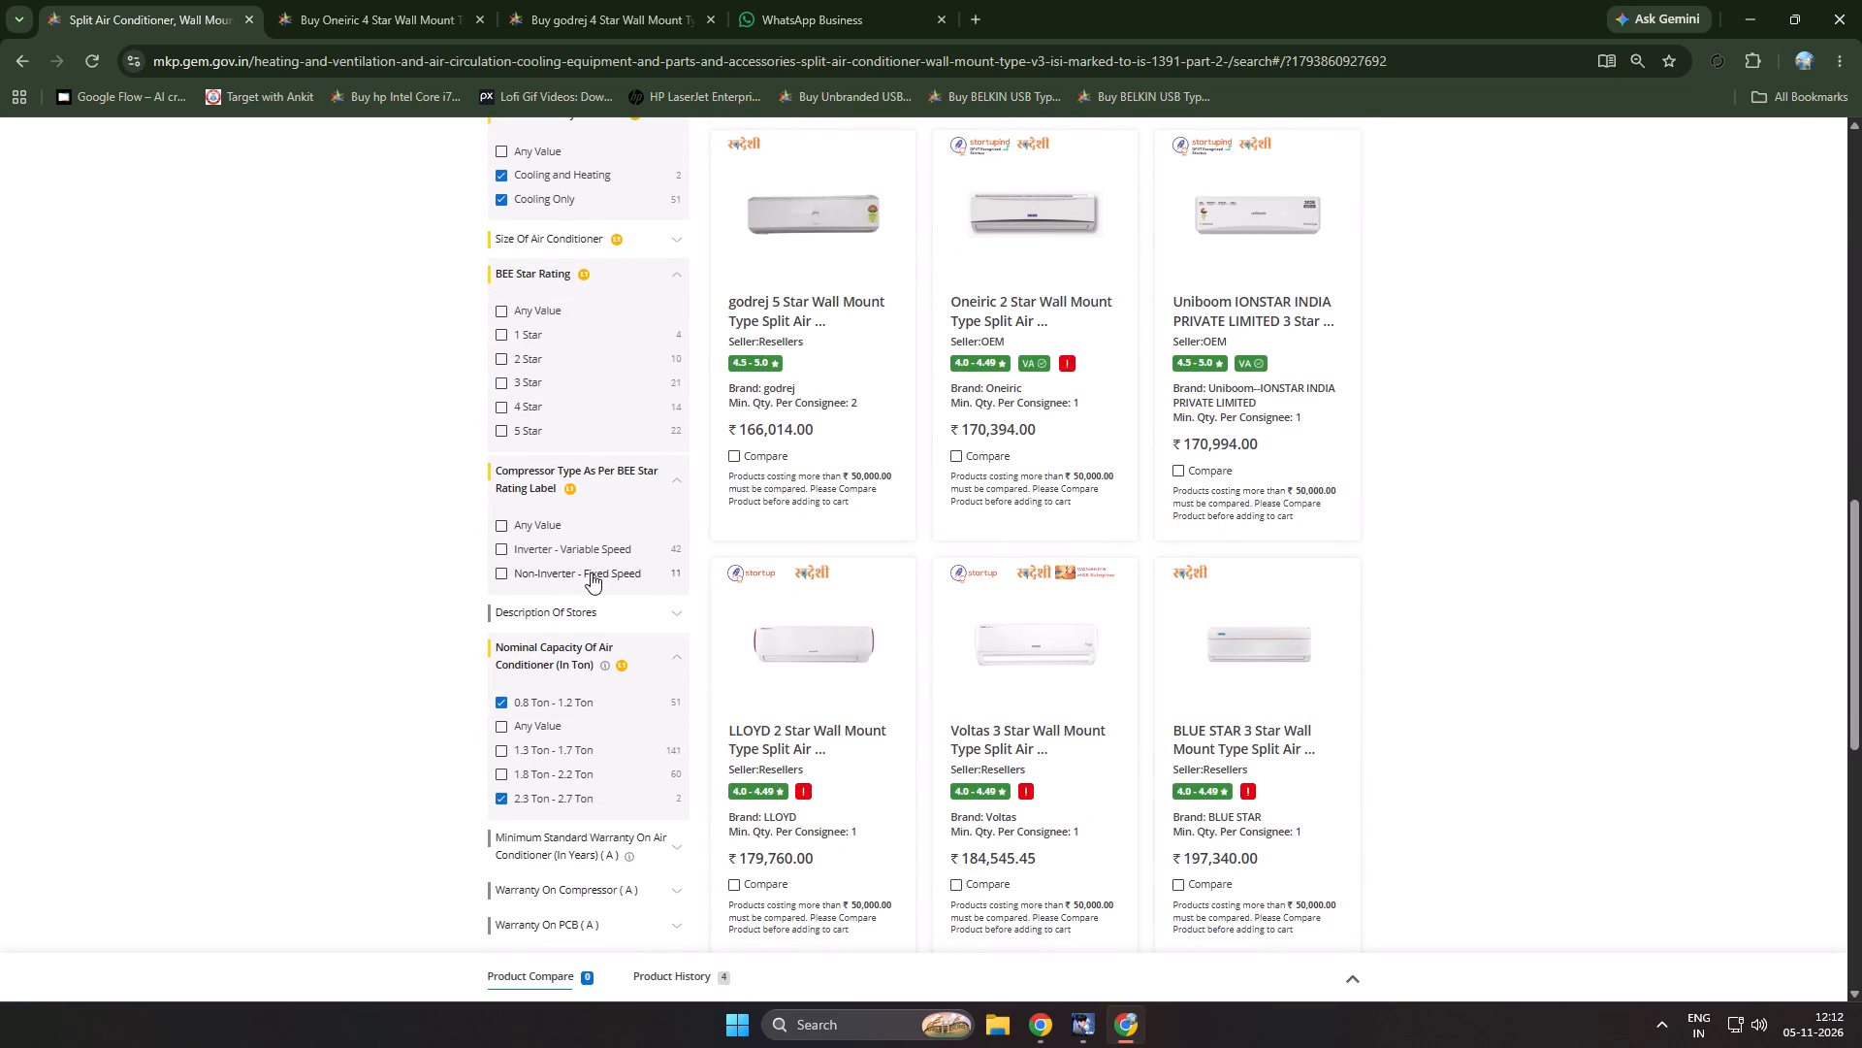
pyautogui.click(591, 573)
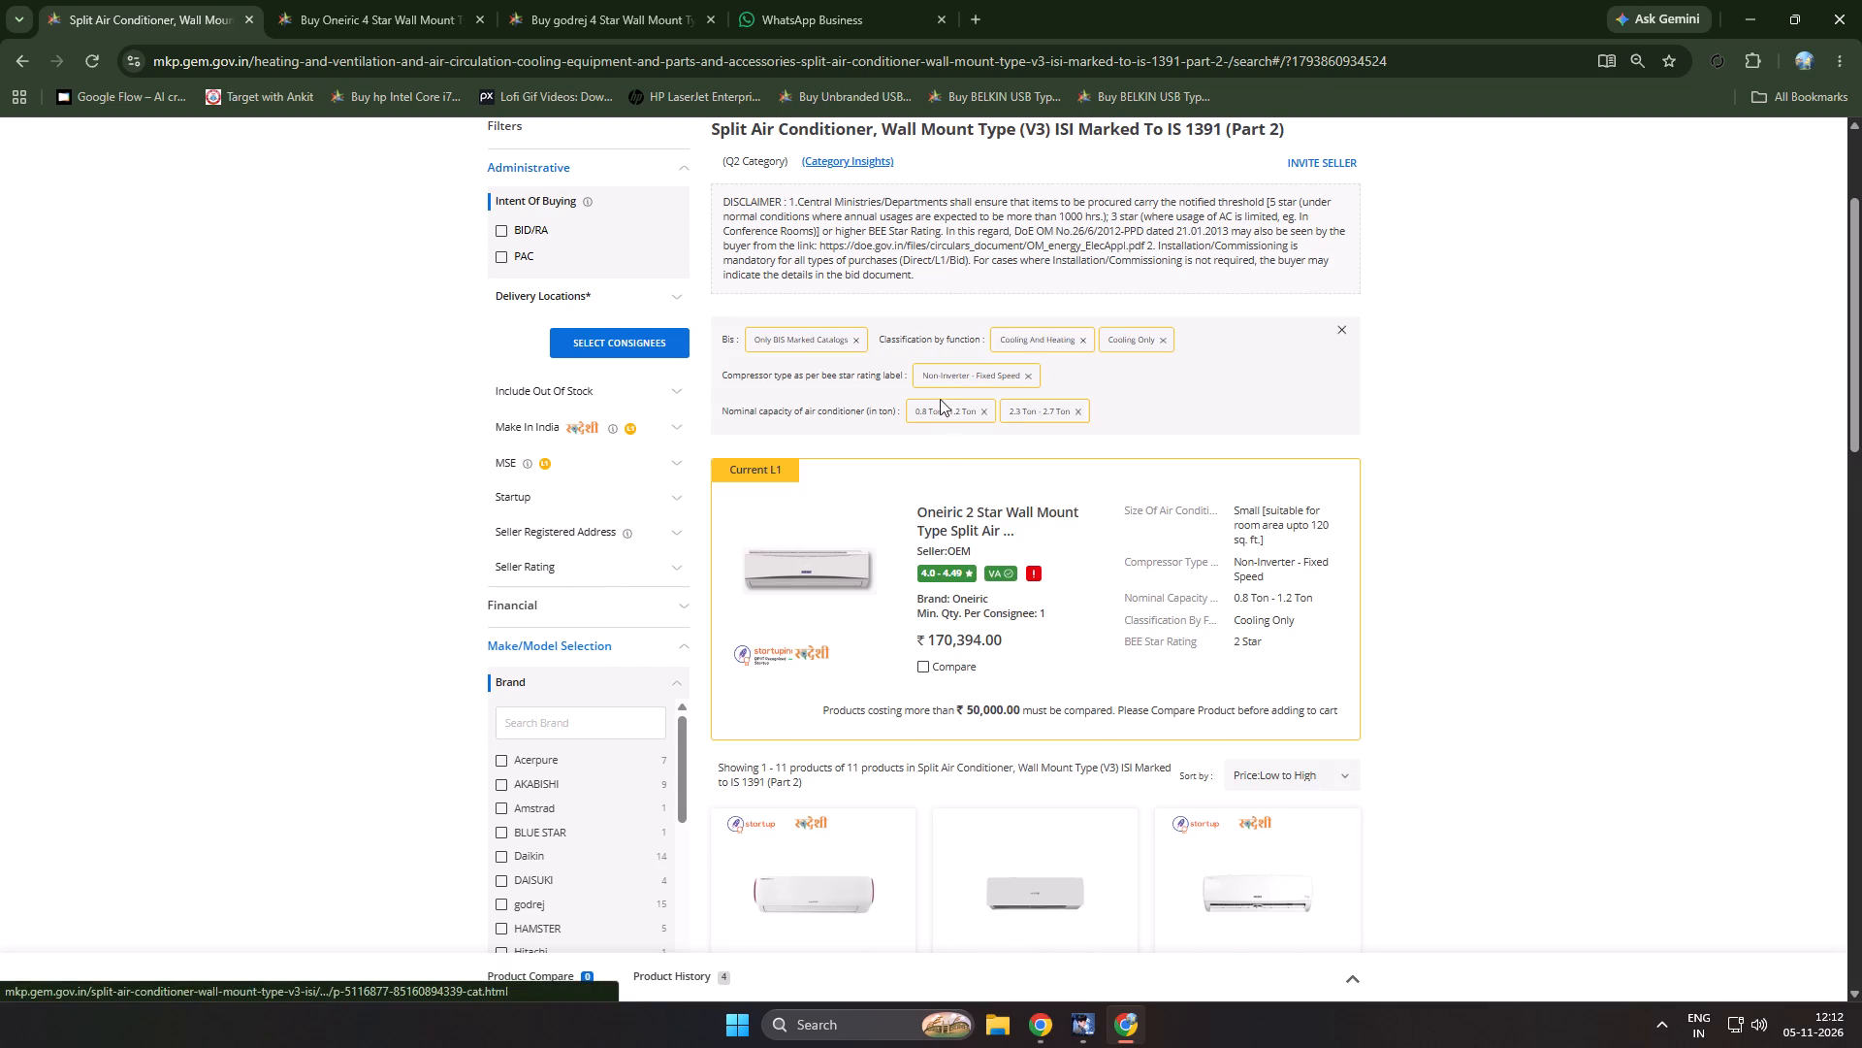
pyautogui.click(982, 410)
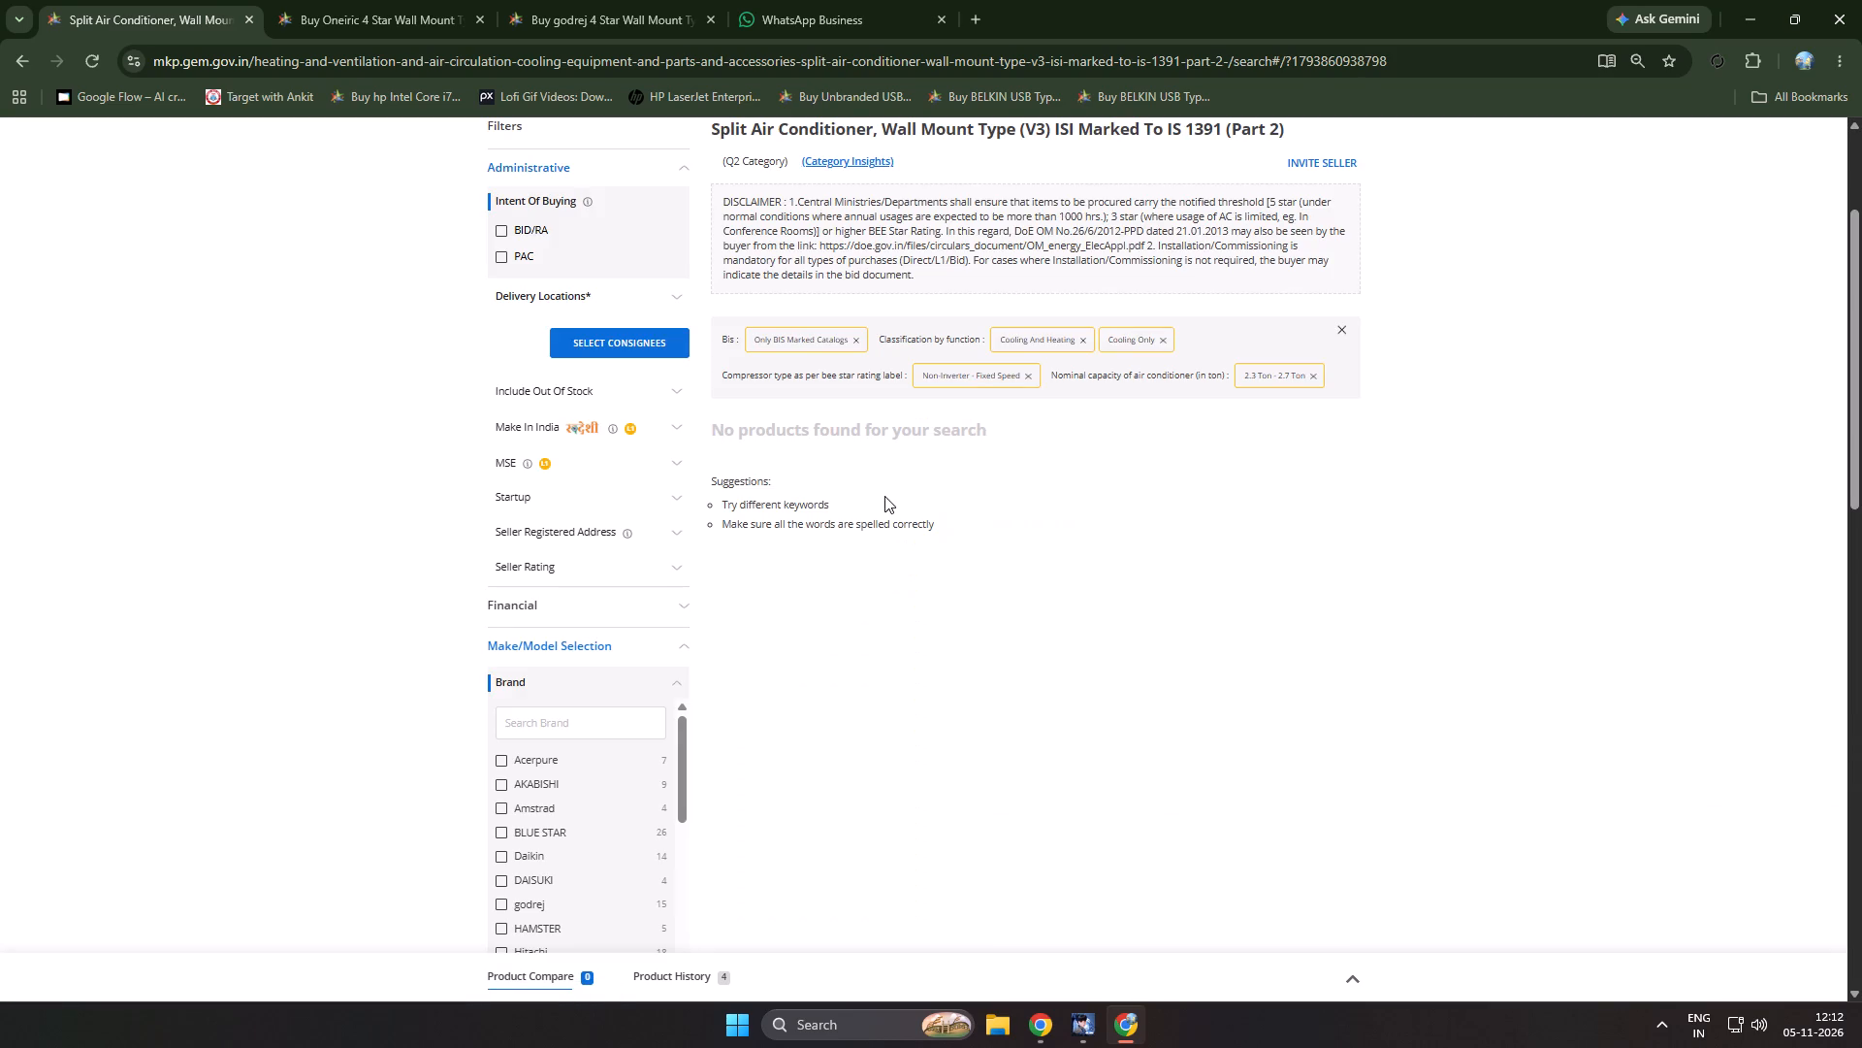
# Clear the Cooling Only and Cooling and Heating filters under Classification By Function.
pyautogui.scroll(-5, 882, 508)
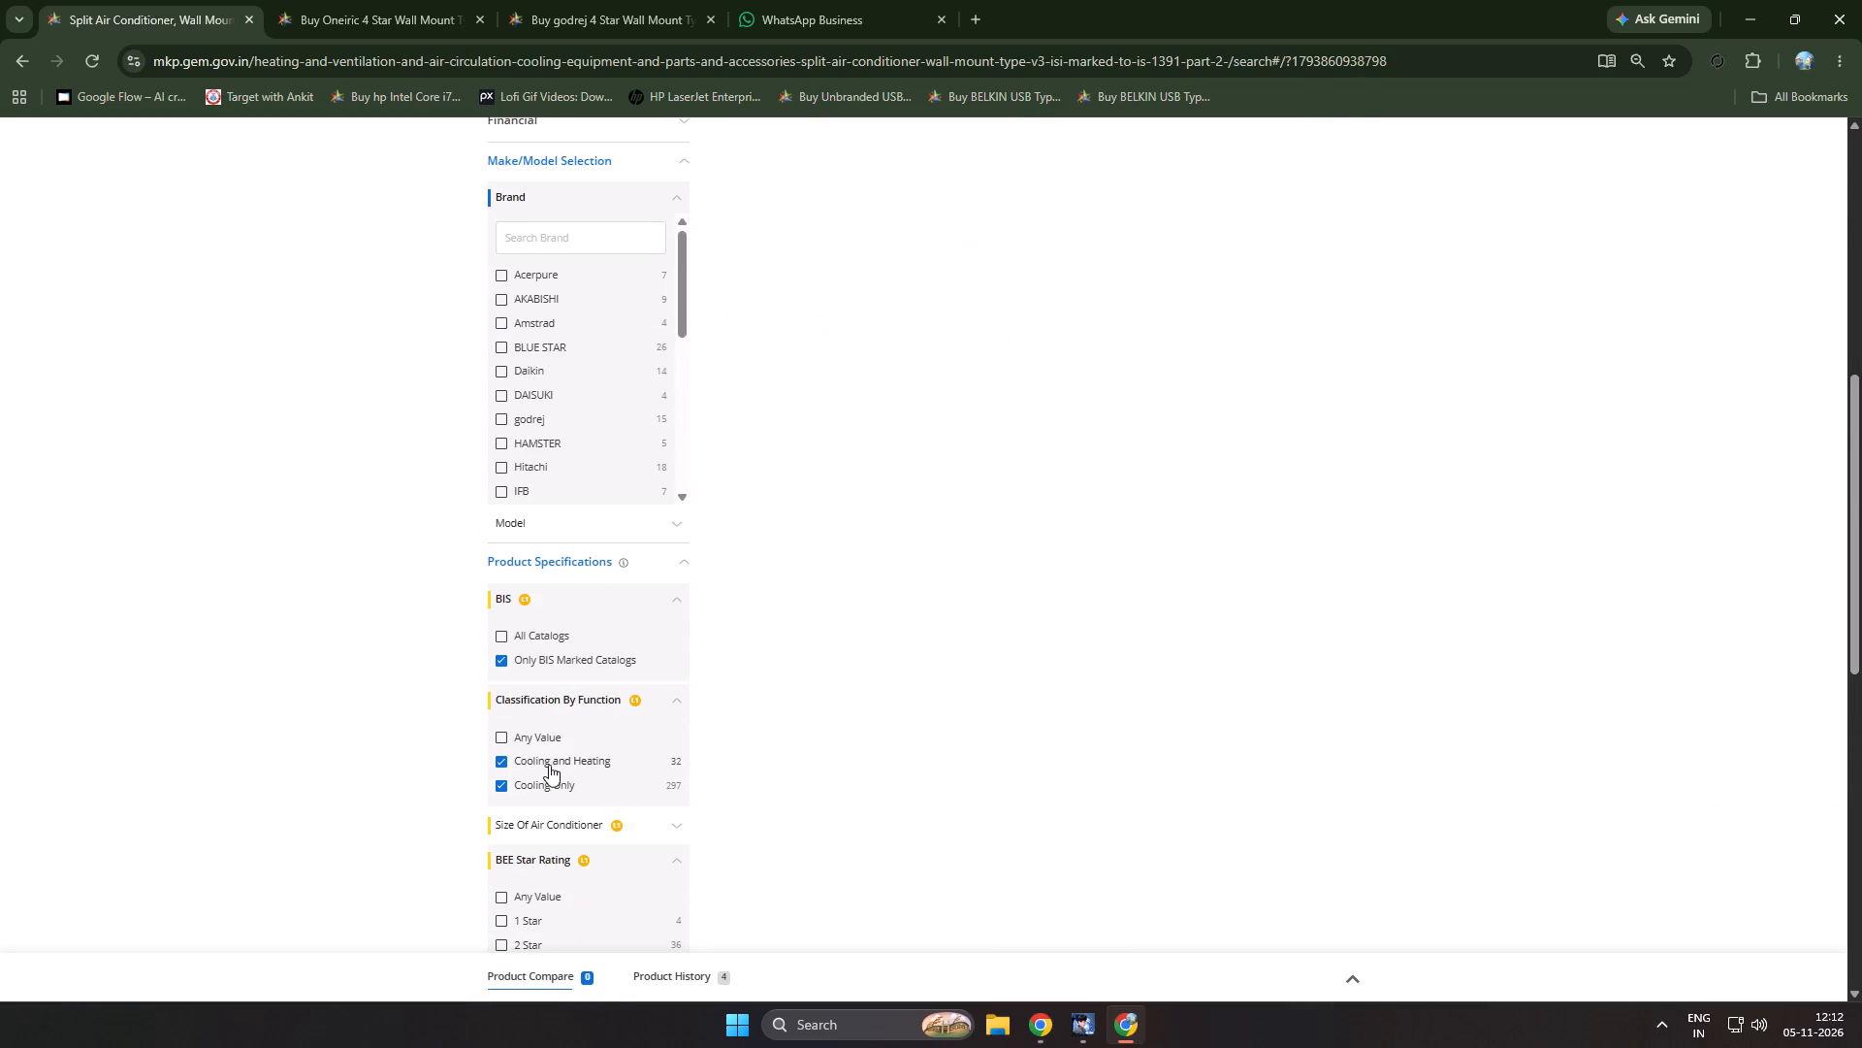
pyautogui.click(536, 782)
pyautogui.scroll(-6, 538, 782)
pyautogui.scroll(6, 599, 761)
pyautogui.scroll(-6, 966, 604)
pyautogui.click(584, 662)
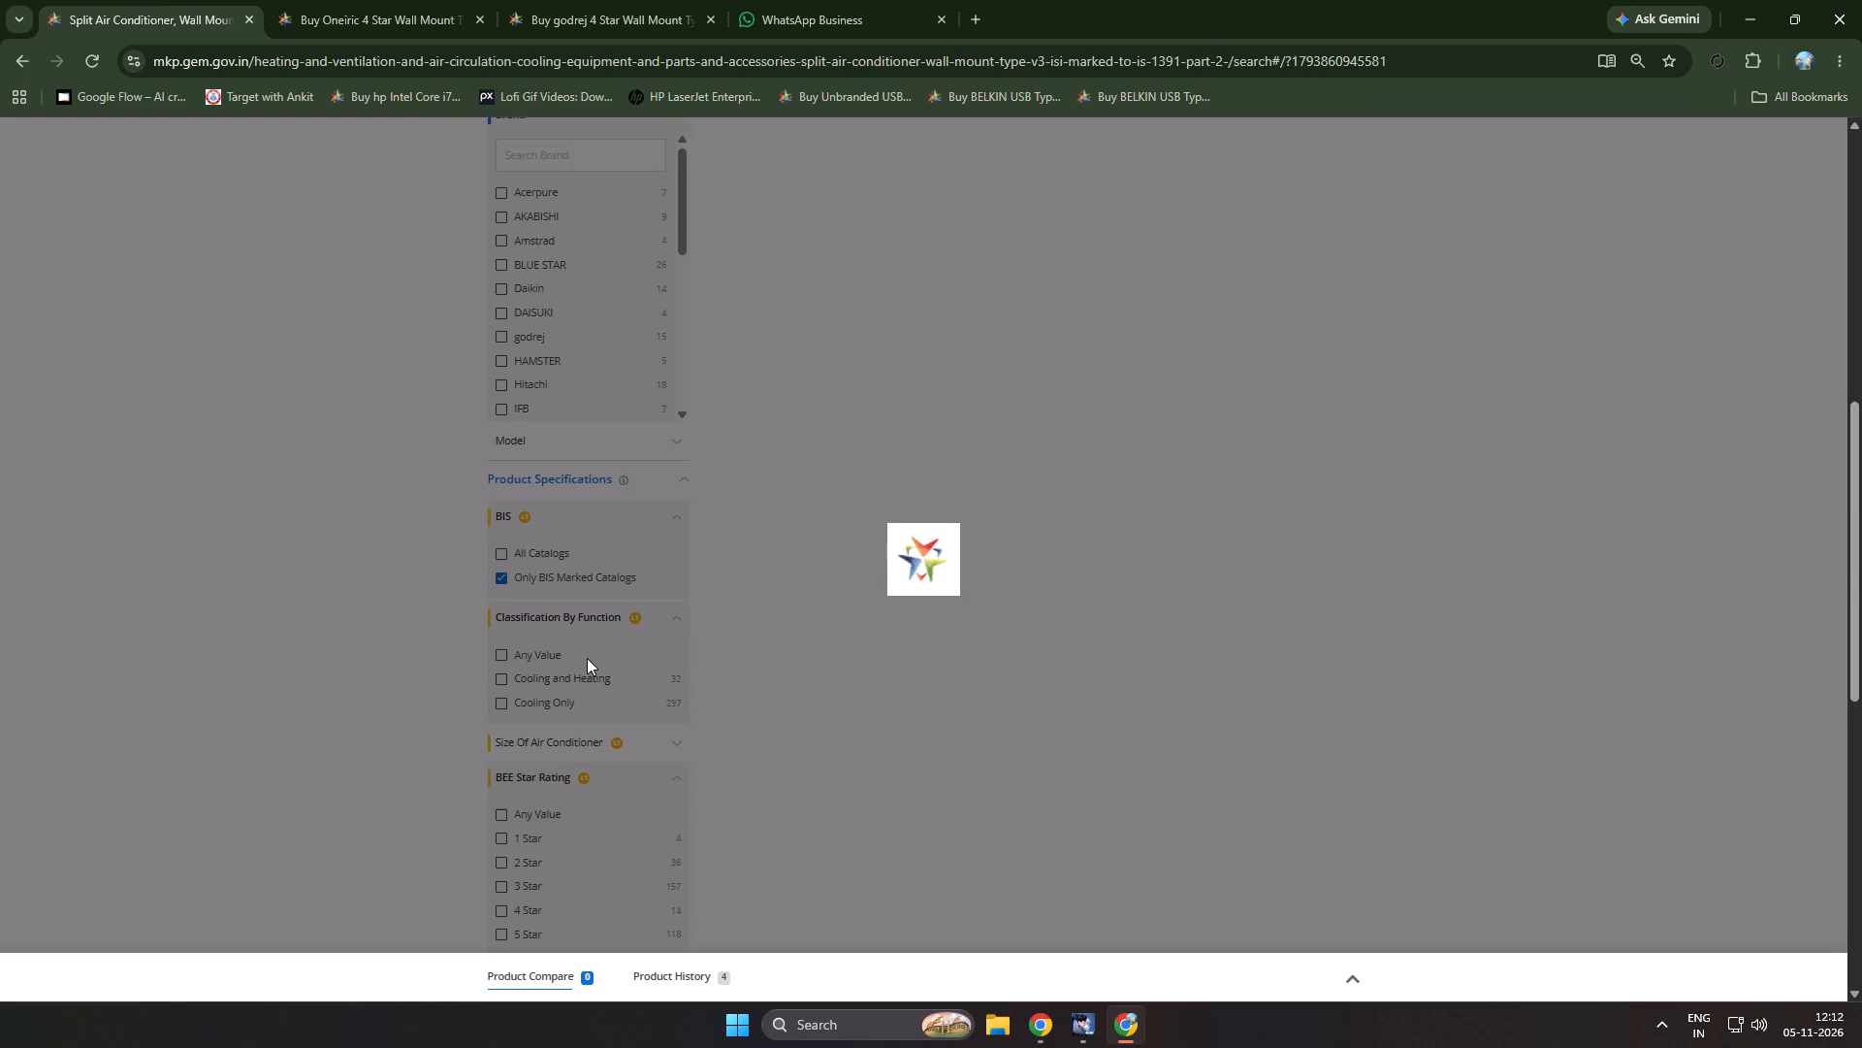
# Switch the compressor type filter to Inverter - Variable Speed only, clearing Non-Inverter - Fixed Speed.
pyautogui.scroll(-12, 829, 503)
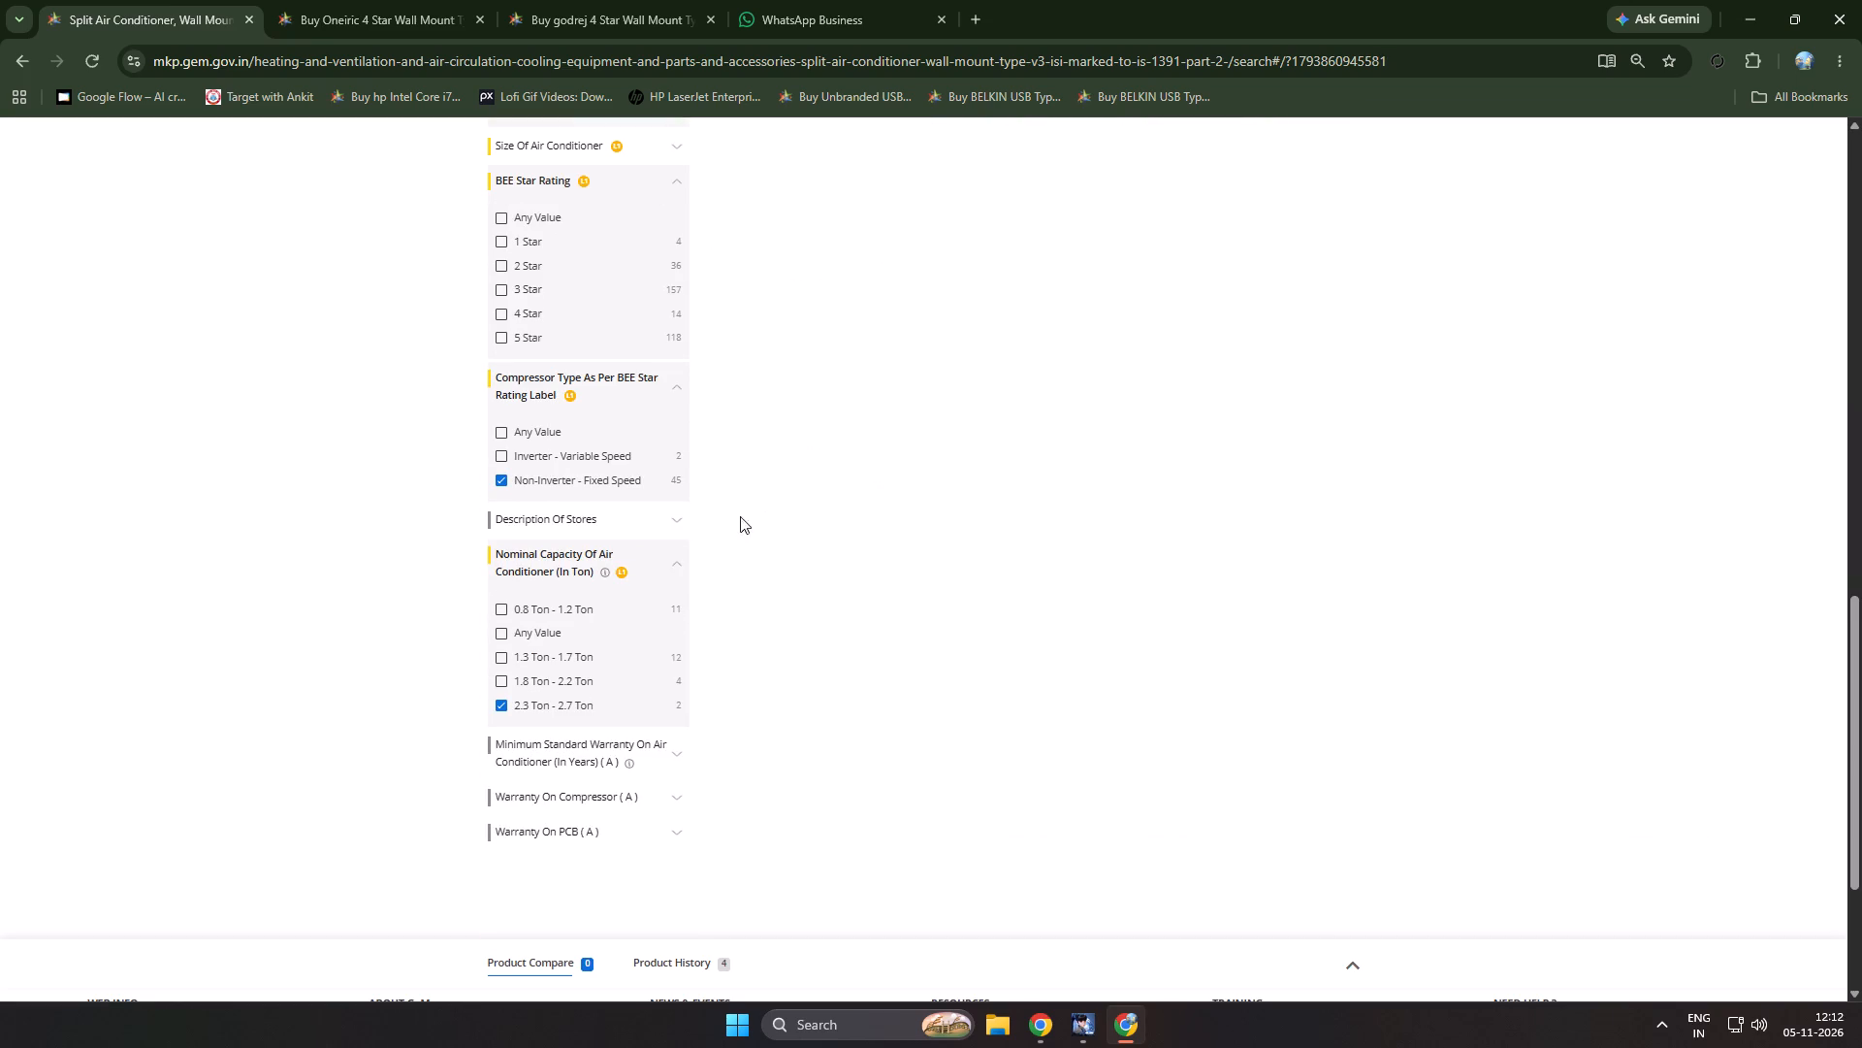
pyautogui.click(624, 455)
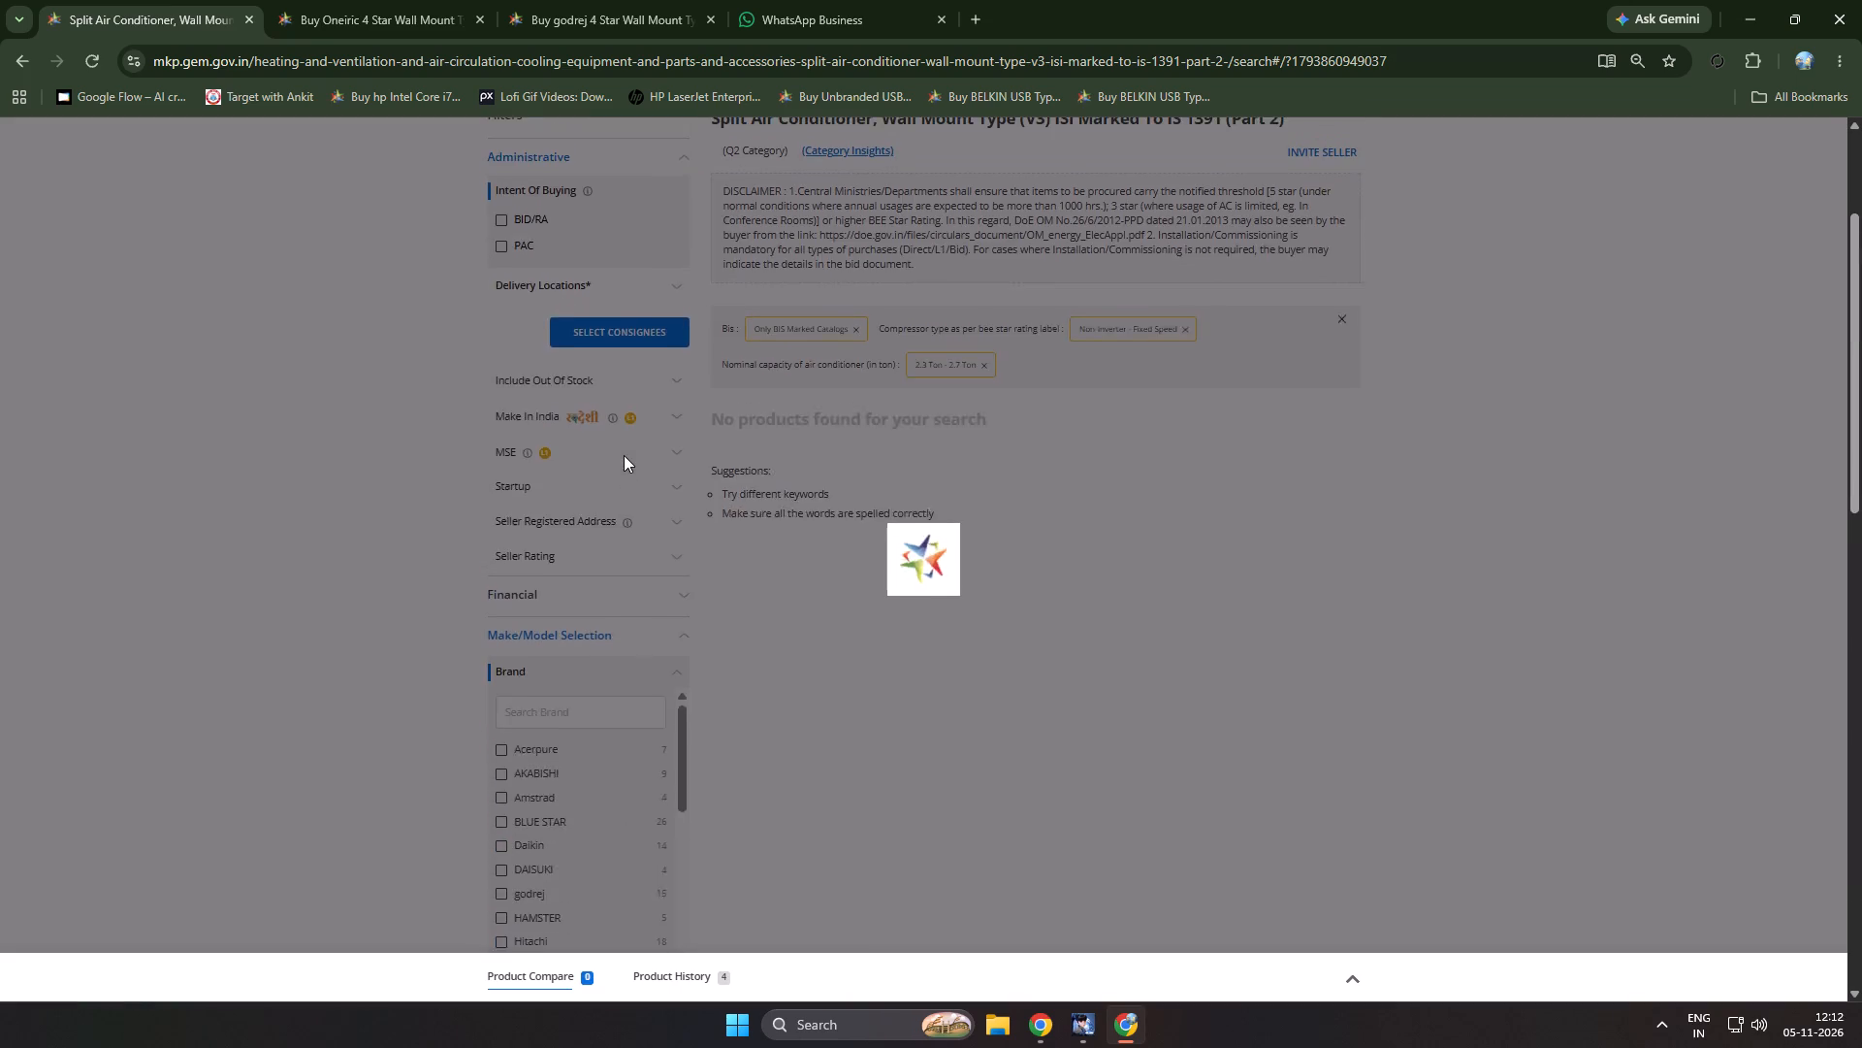
pyautogui.scroll(-10, 624, 455)
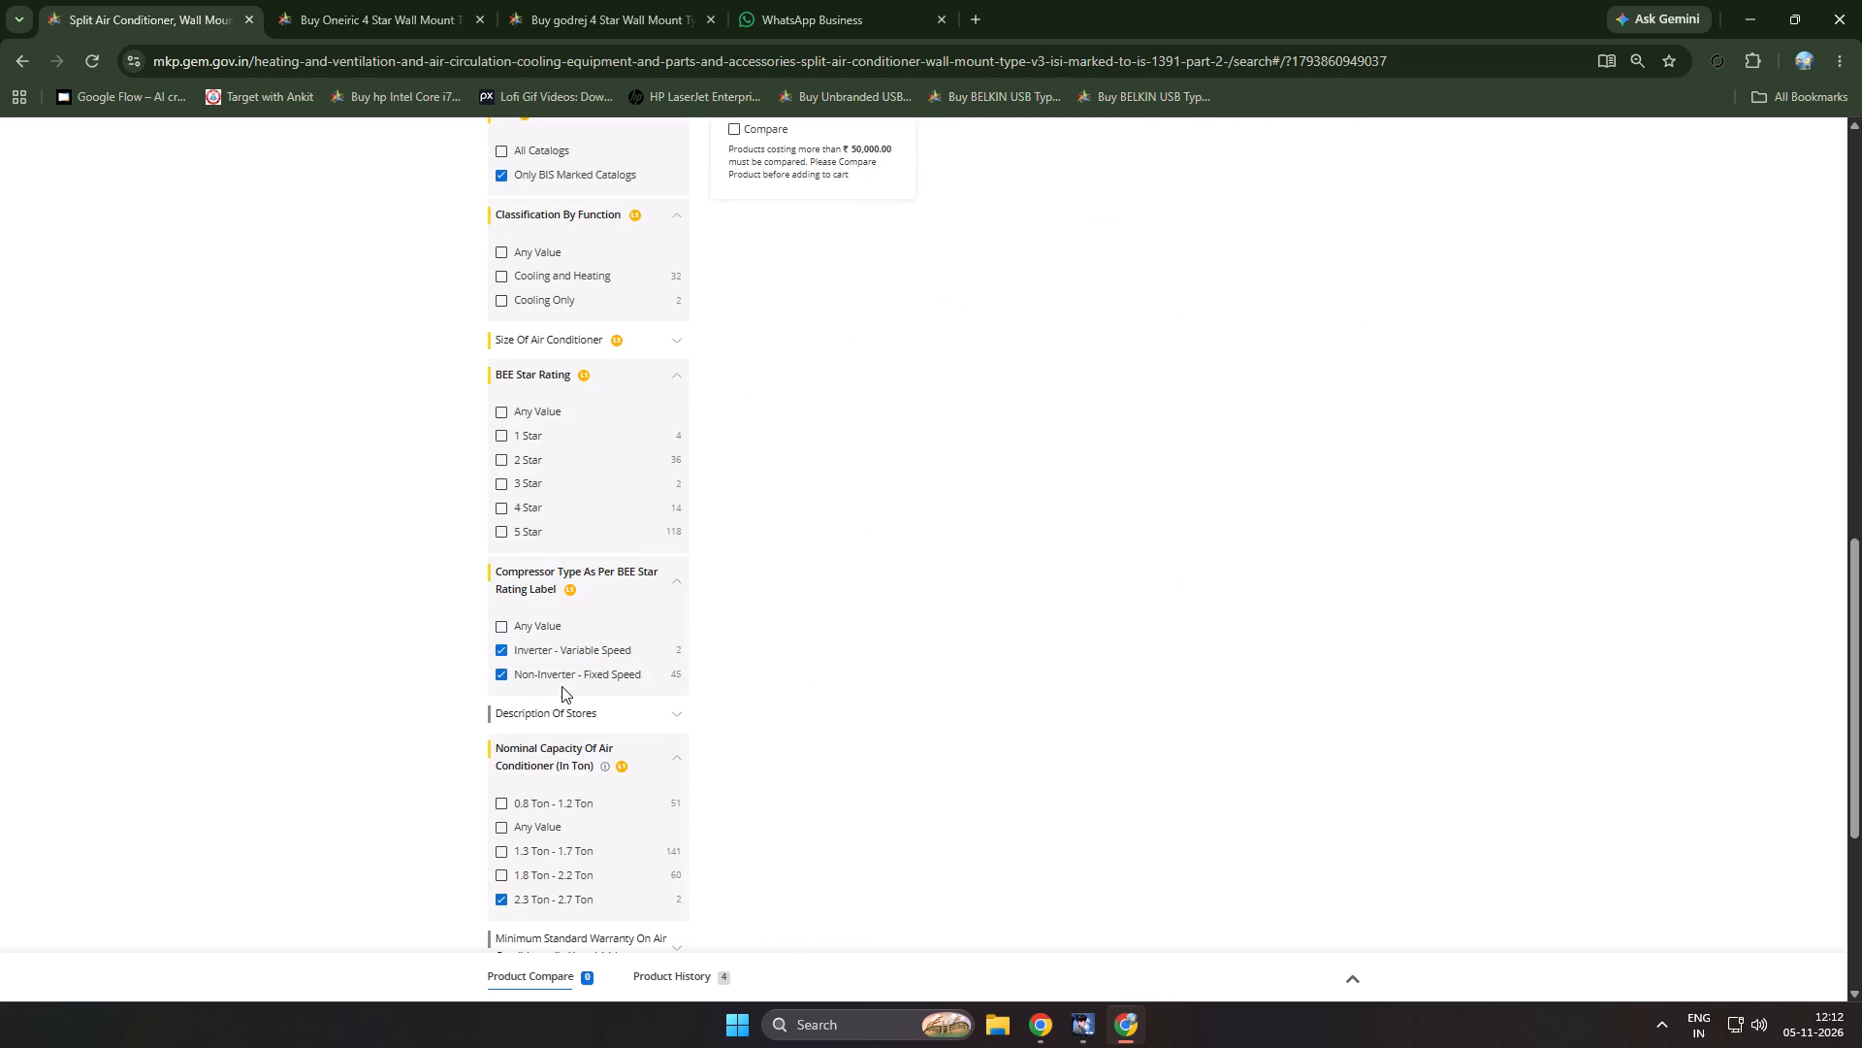
pyautogui.click(565, 683)
# Examine the 2.3–2.7 Ton inverter listings along with the available brand, star rating and capacity filter options.
pyautogui.scroll(-6, 565, 681)
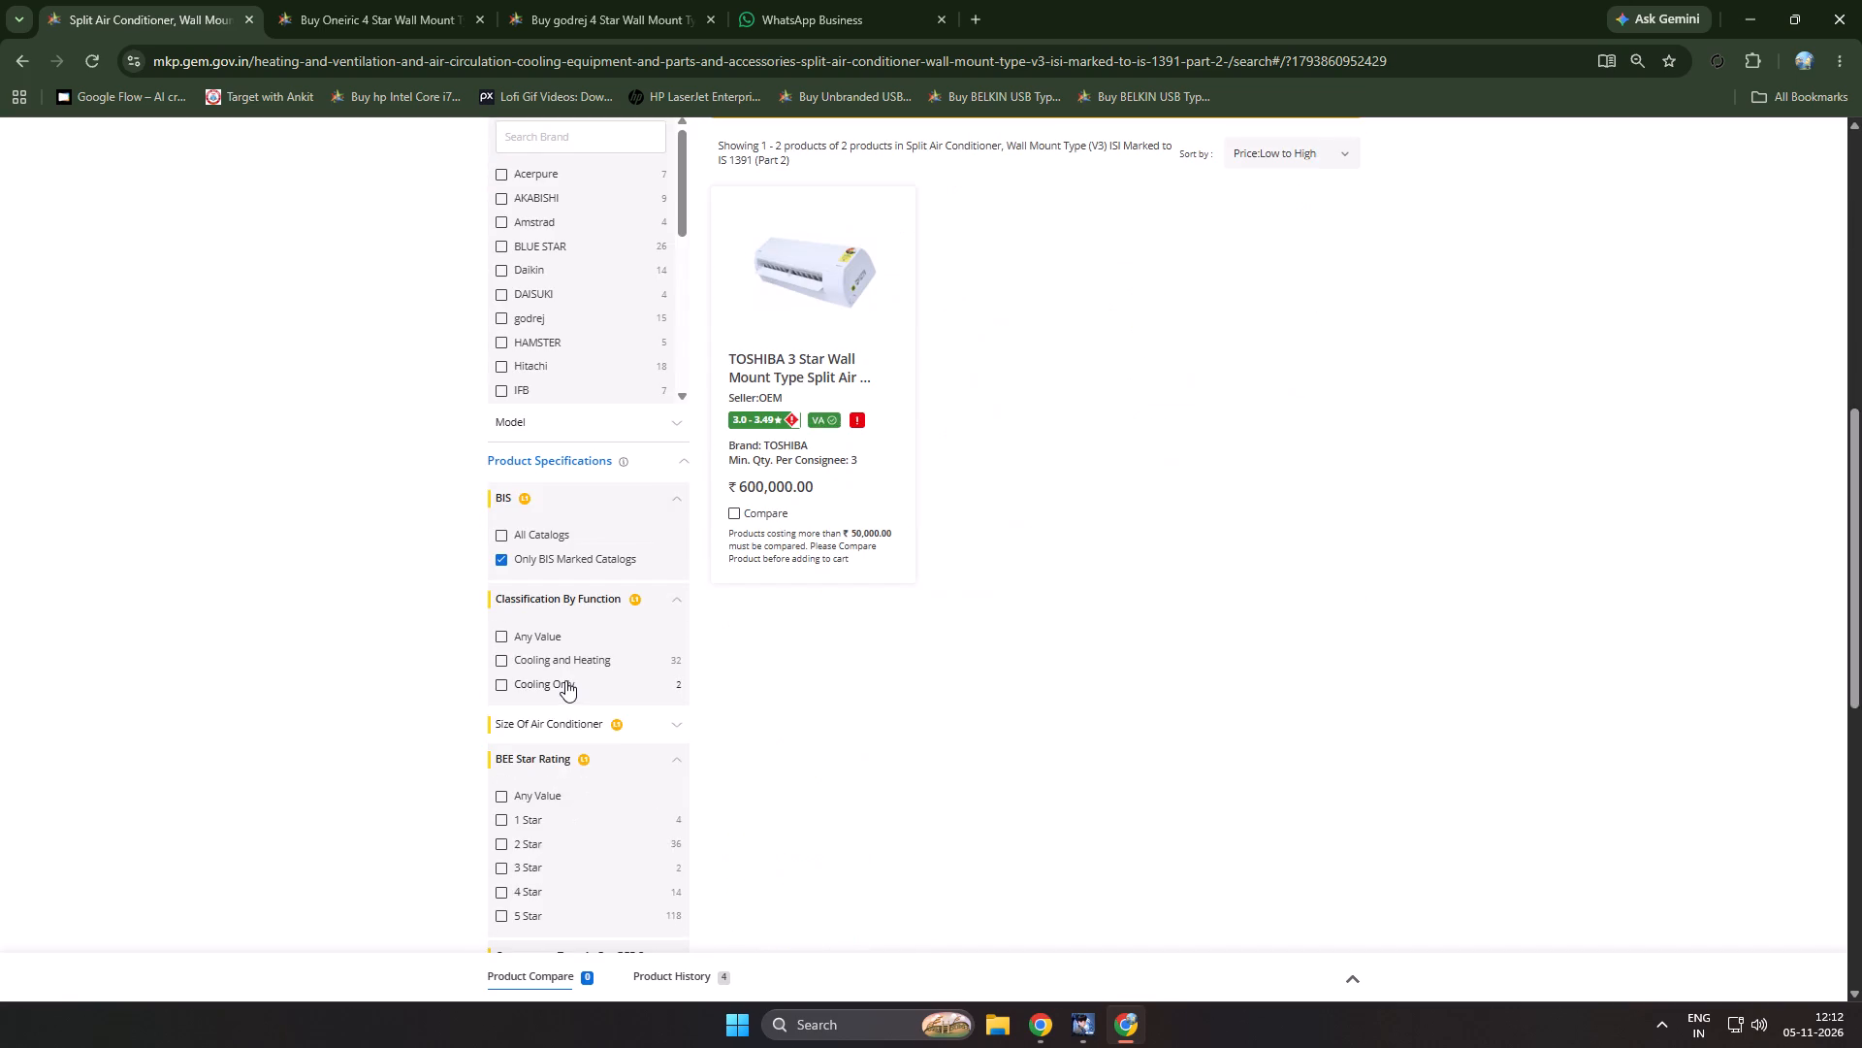
pyautogui.scroll(-3, 565, 680)
pyautogui.scroll(6, 560, 571)
pyautogui.scroll(-6, 560, 571)
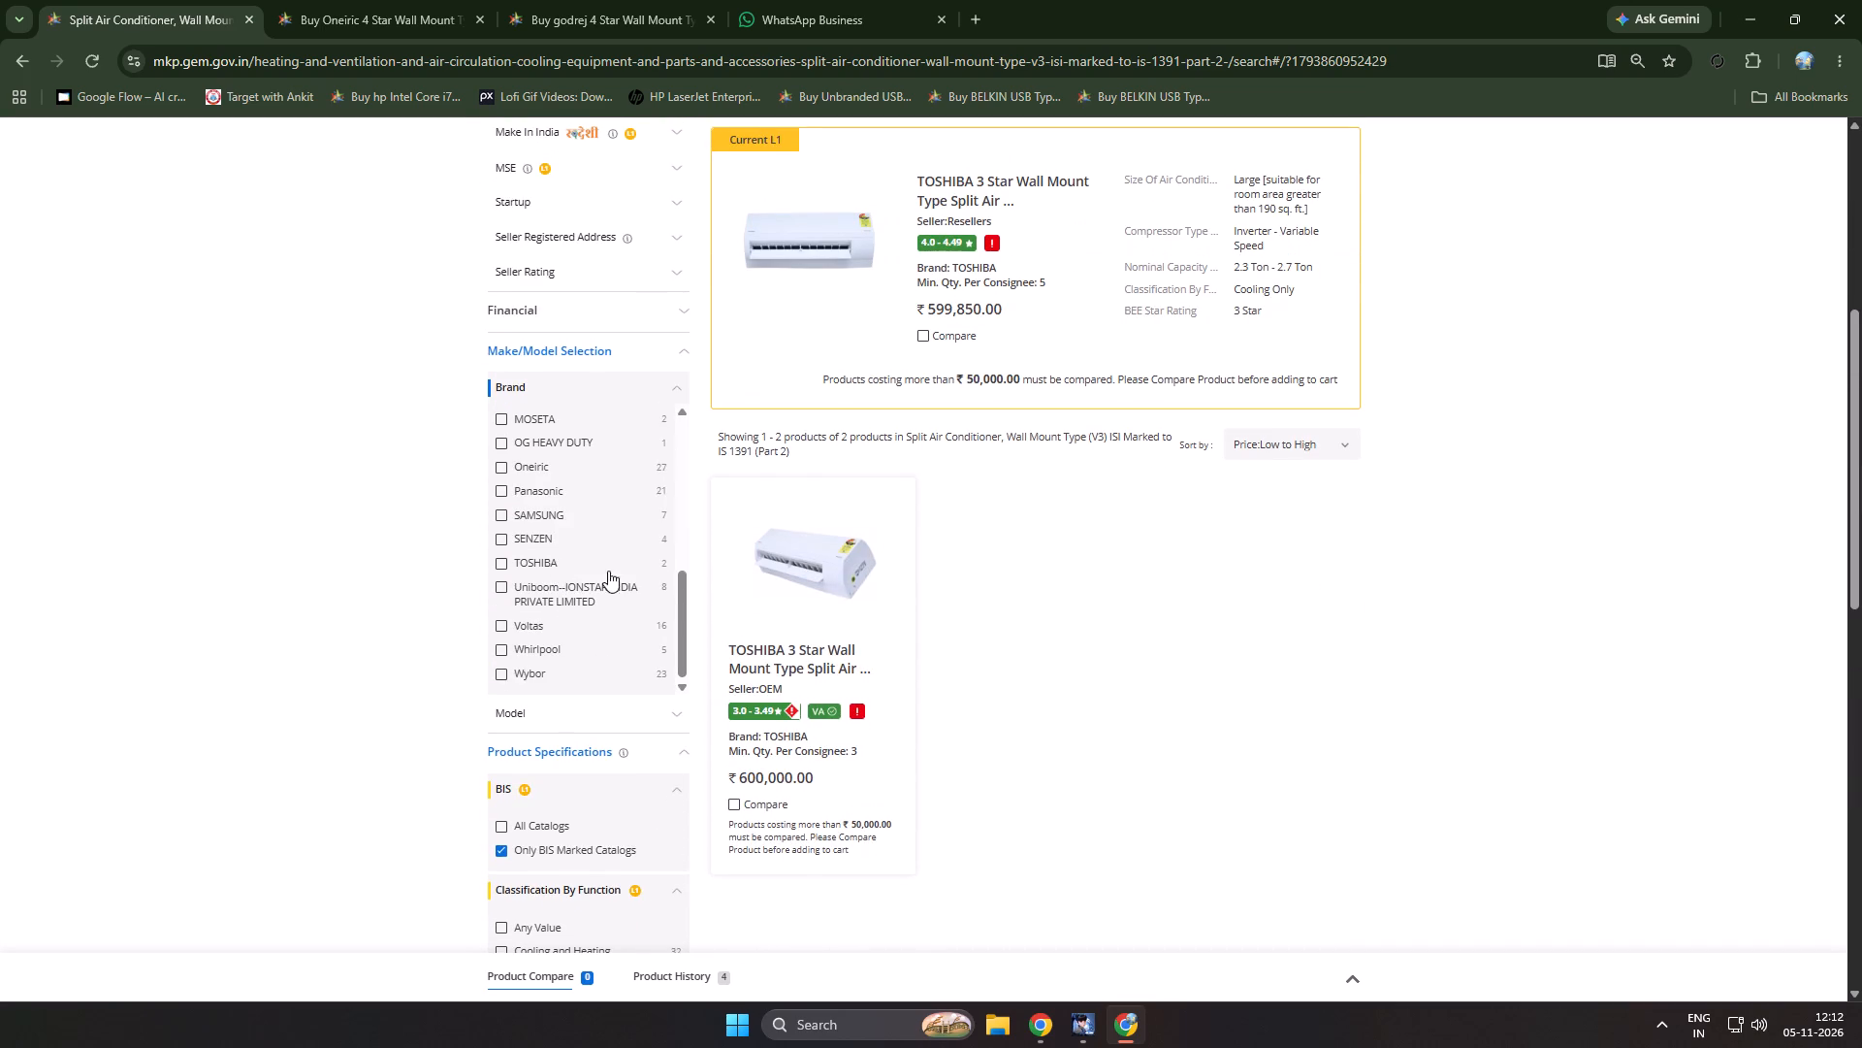
pyautogui.scroll(-10, 707, 582)
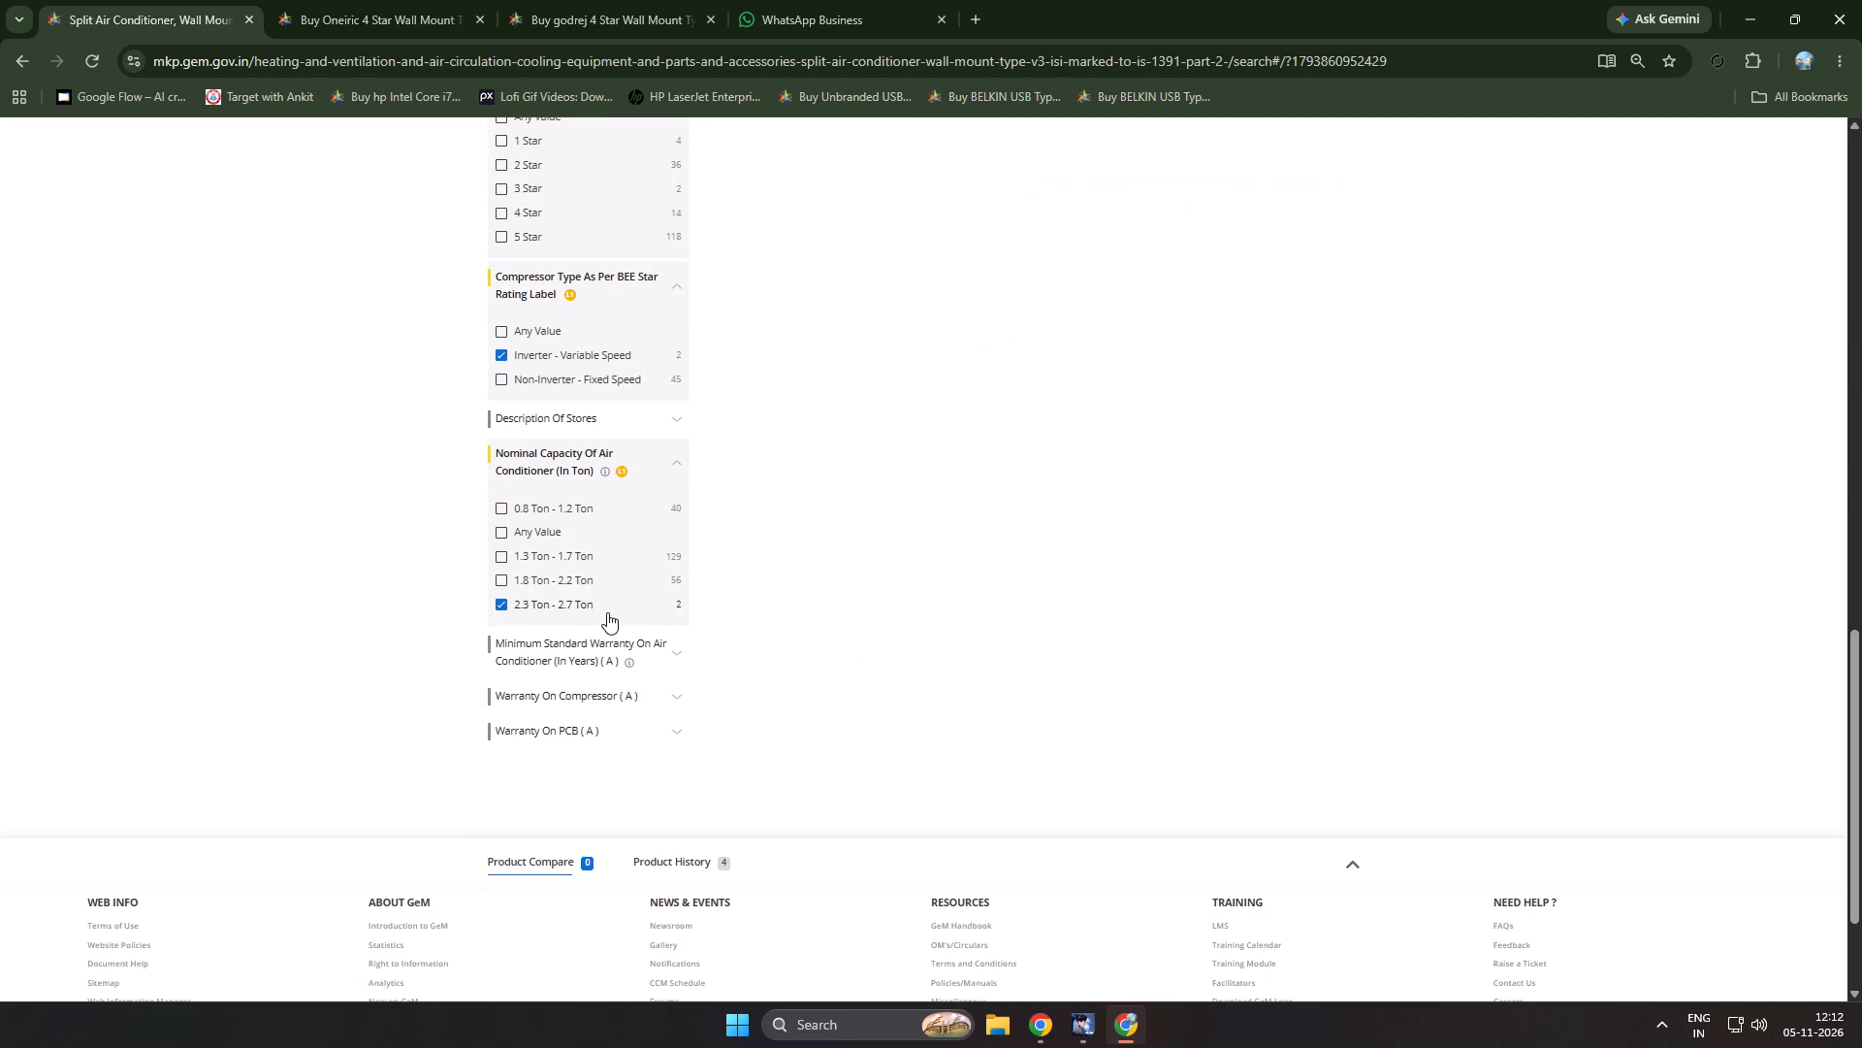
pyautogui.scroll(2, 632, 484)
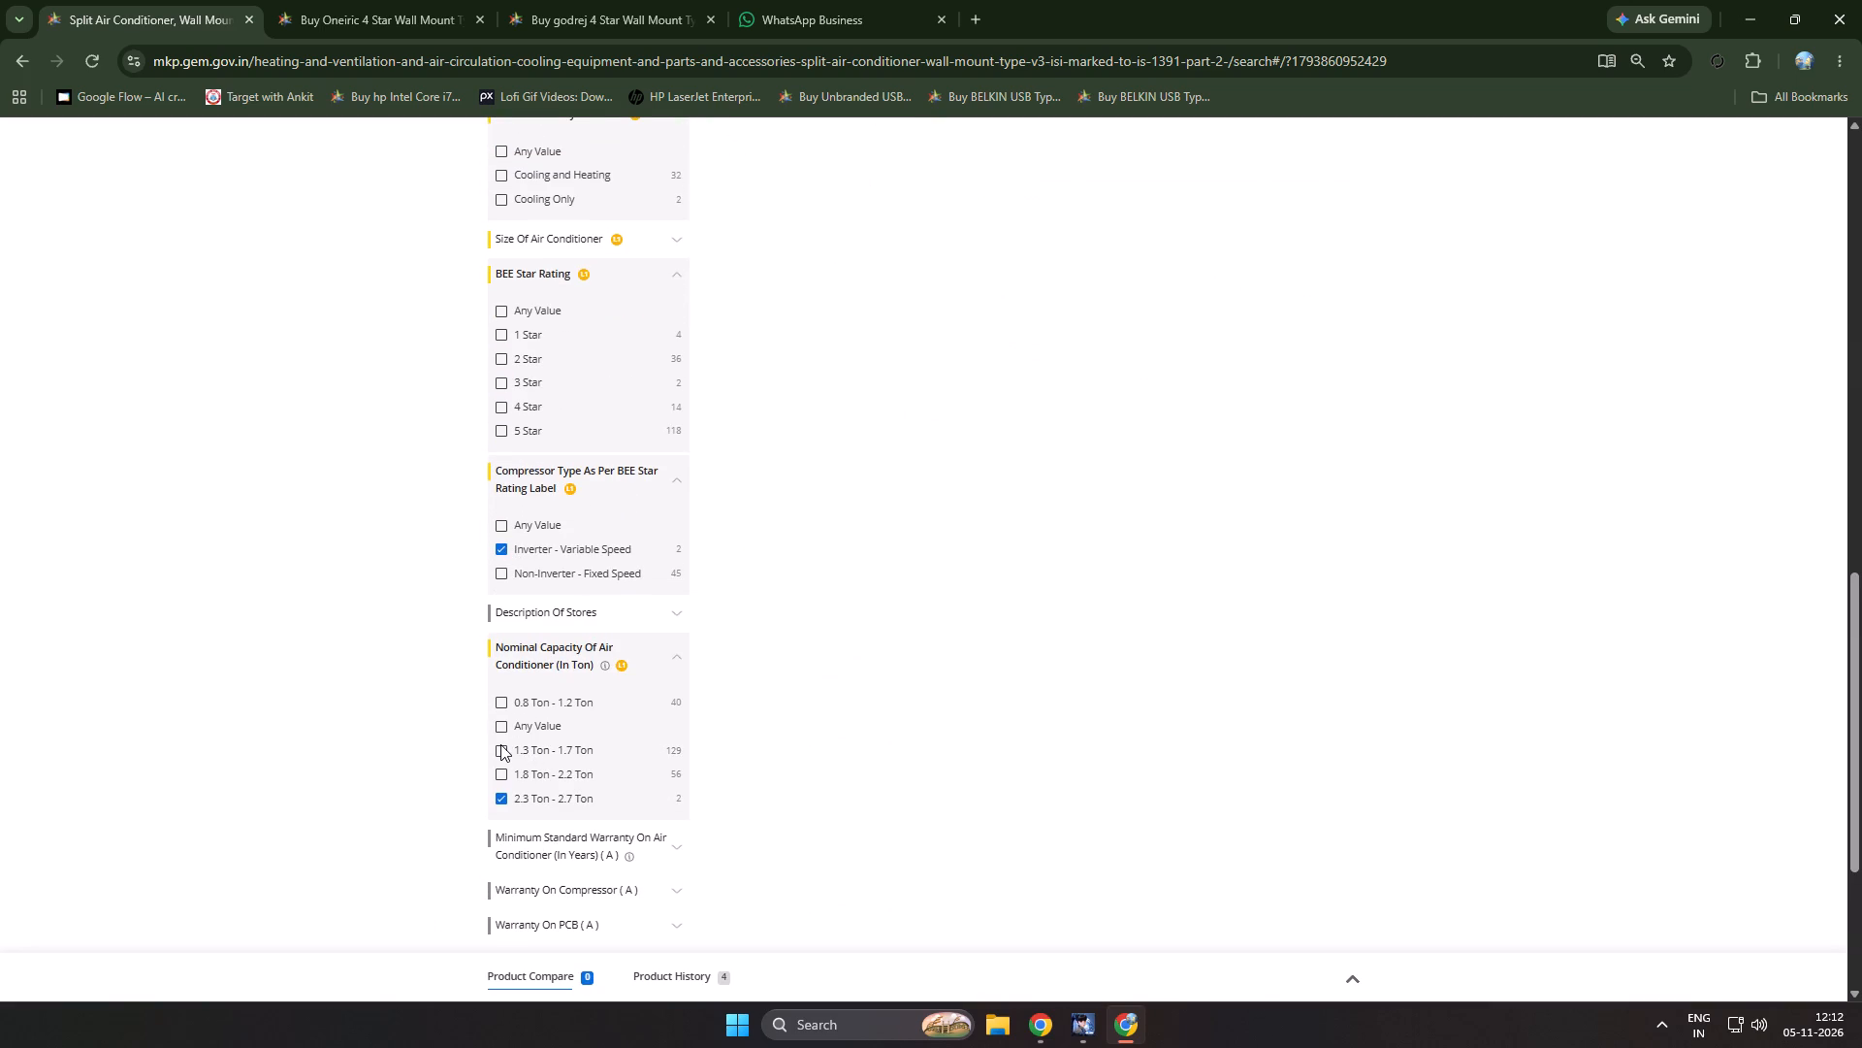
pyautogui.scroll(5, 498, 744)
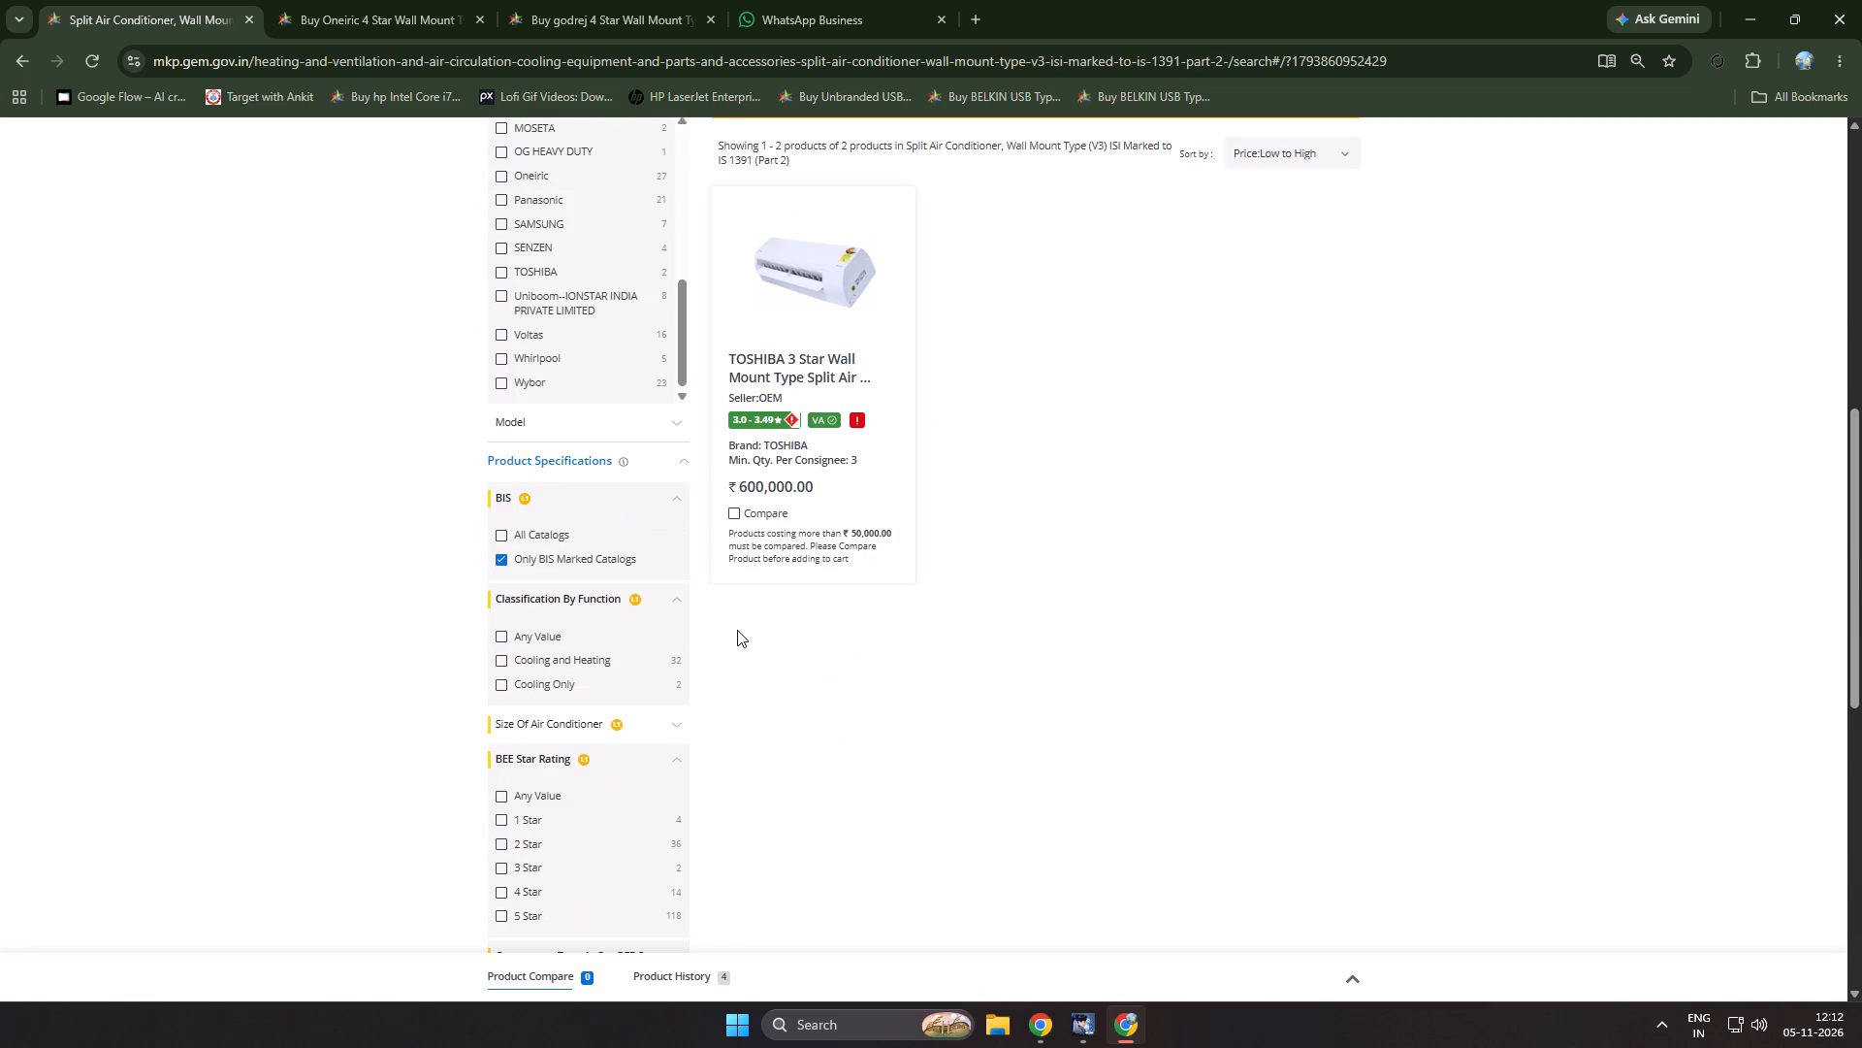
pyautogui.scroll(-1, 737, 630)
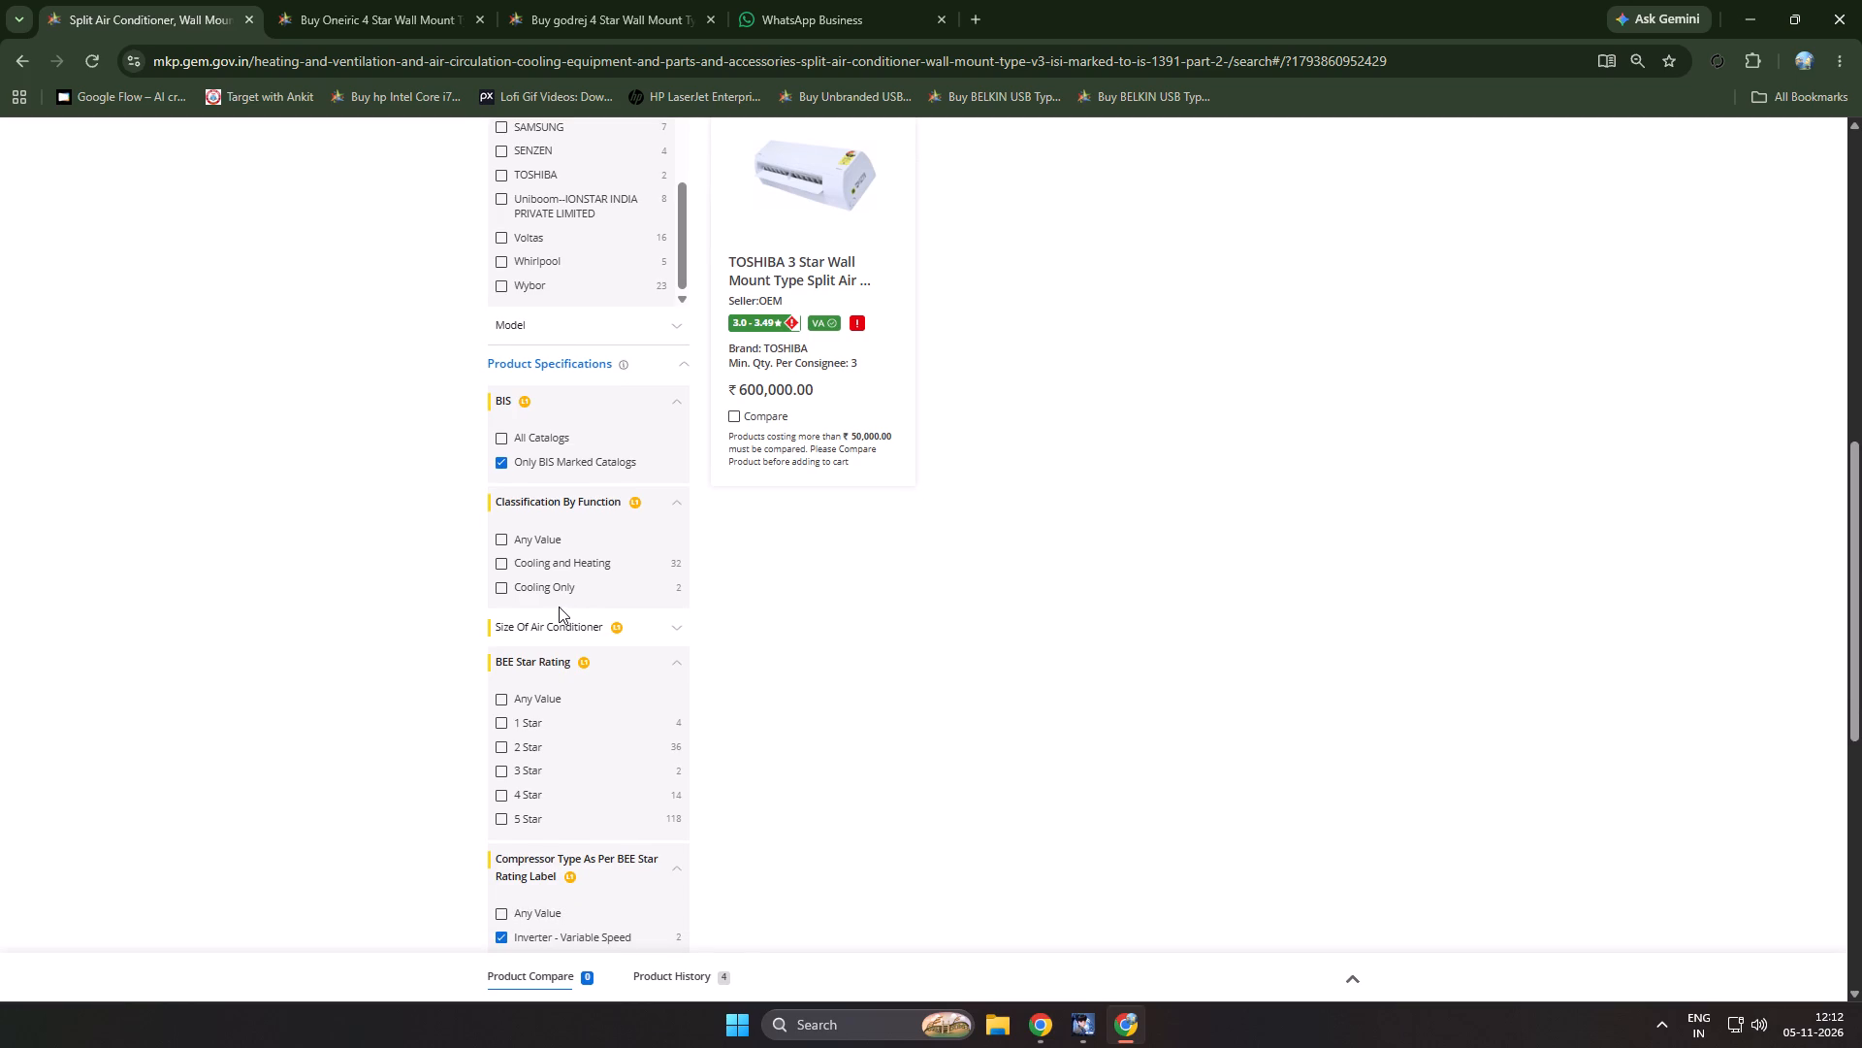
pyautogui.scroll(-4, 558, 606)
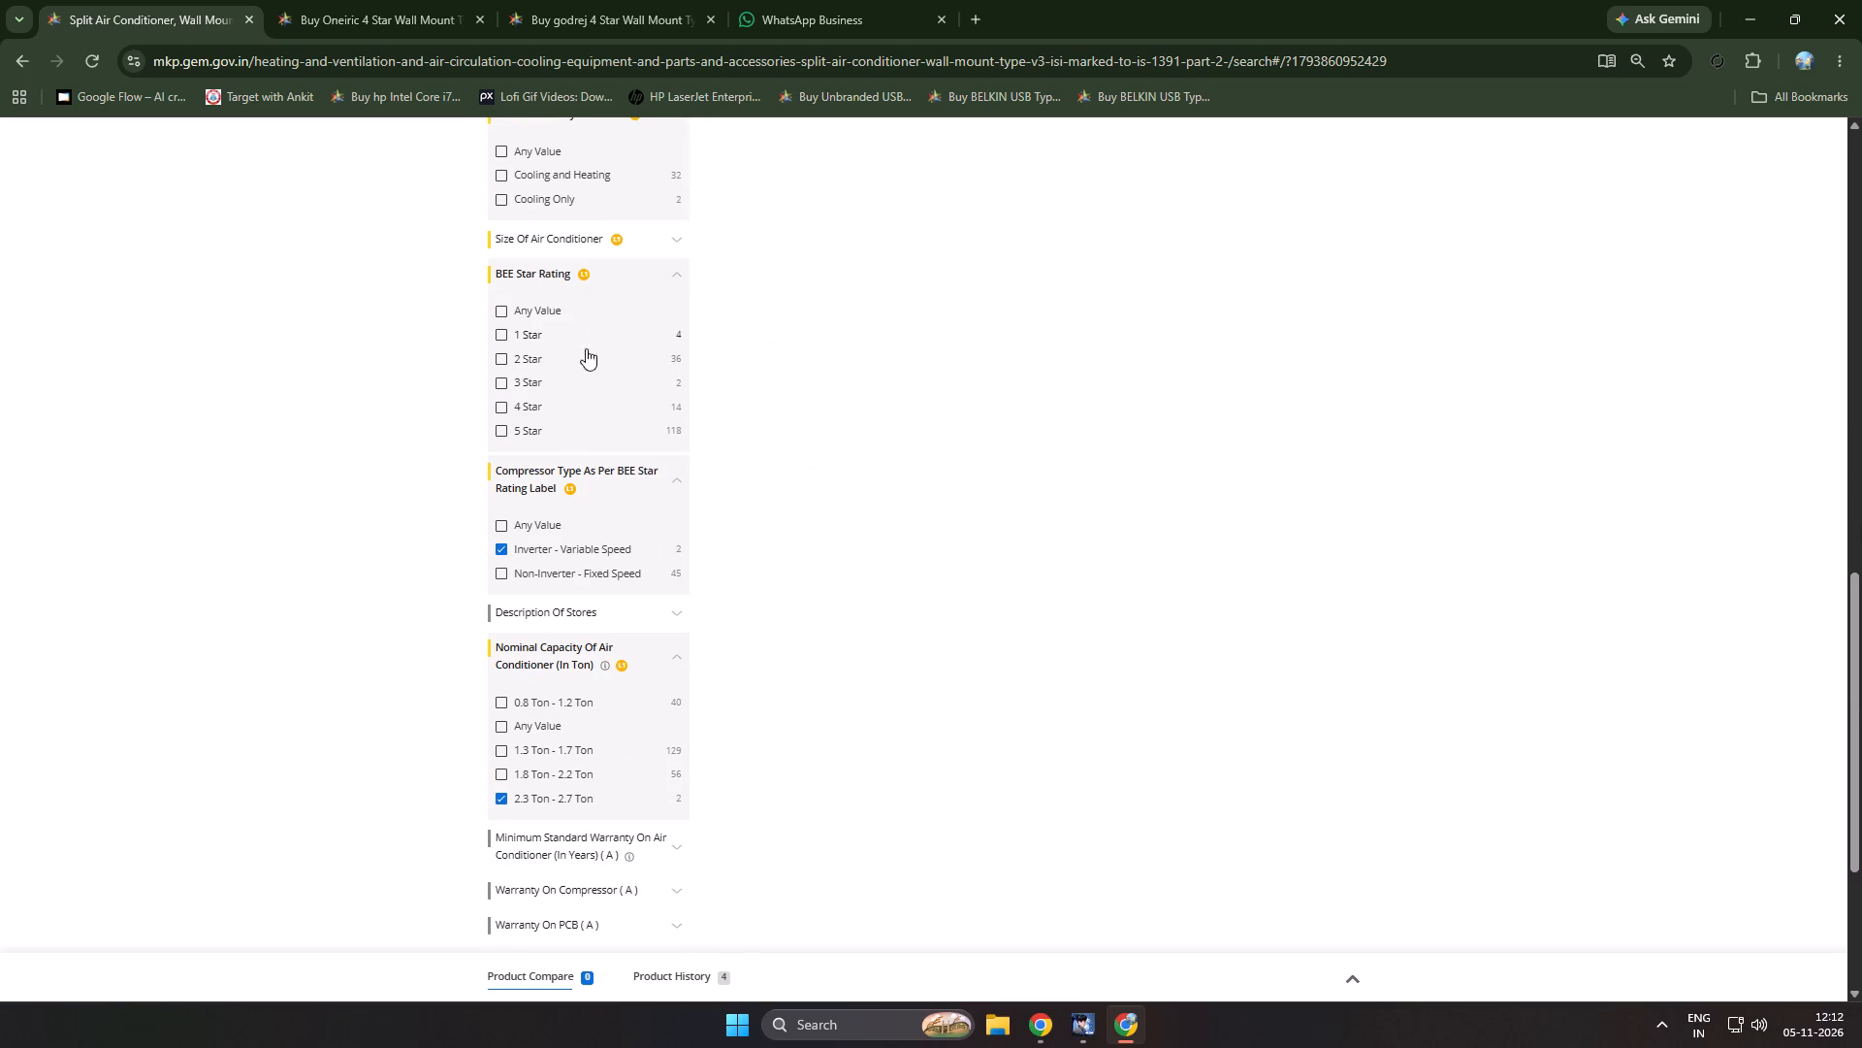
# Filter the inverter listings by BEE star ratings of 5 Star and 3 Star.
pyautogui.click(571, 426)
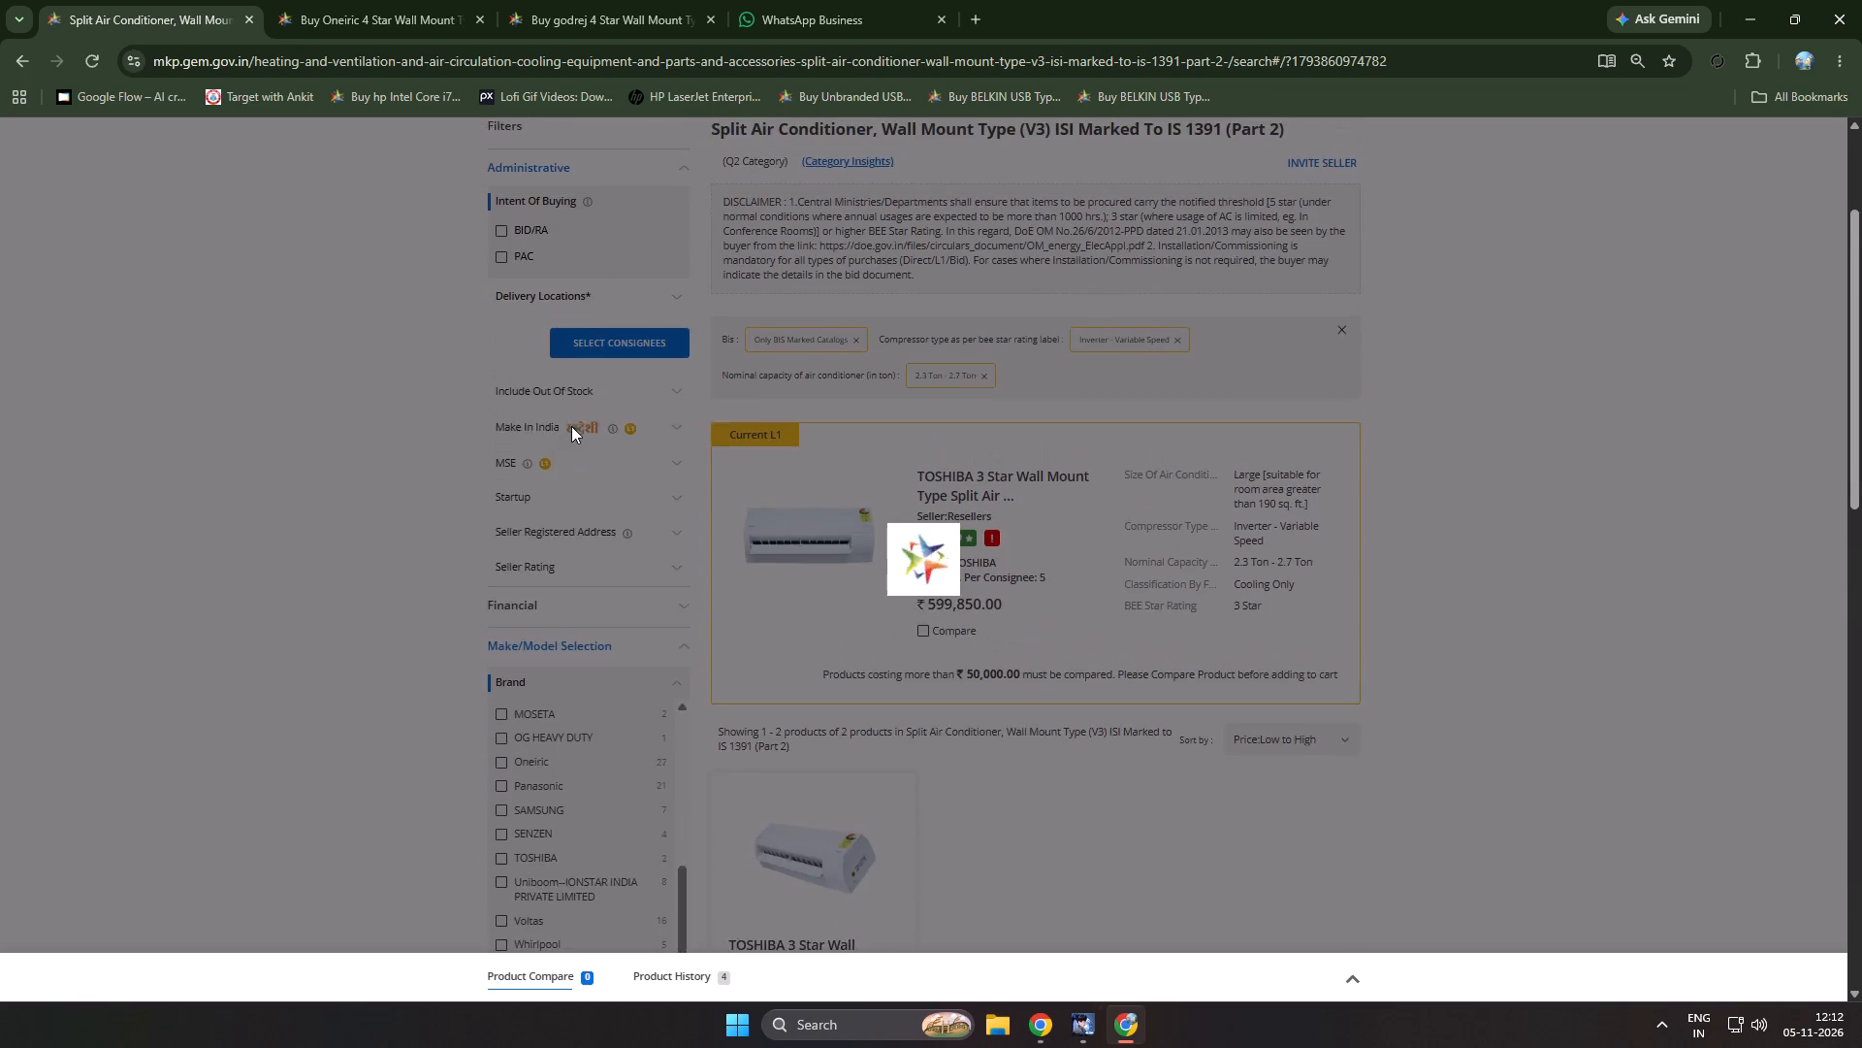
pyautogui.scroll(-6, 861, 512)
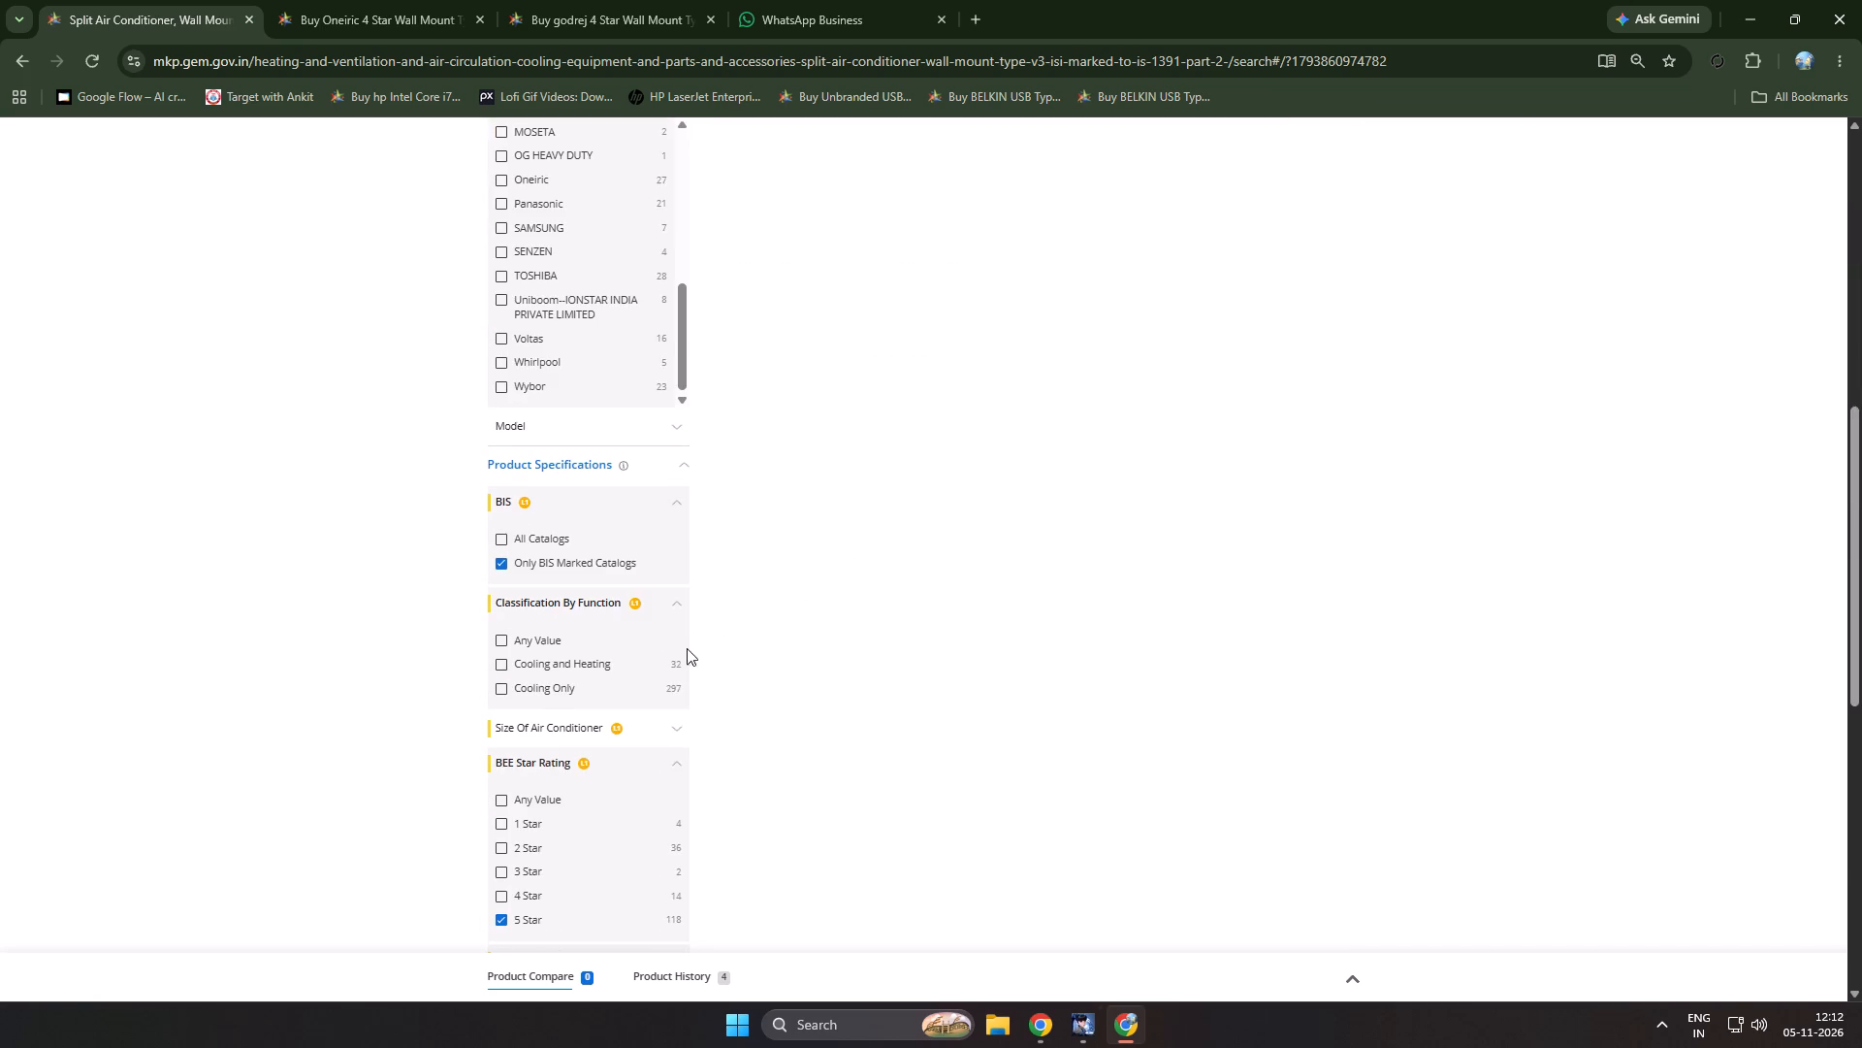
pyautogui.scroll(-5, 601, 677)
pyautogui.click(562, 378)
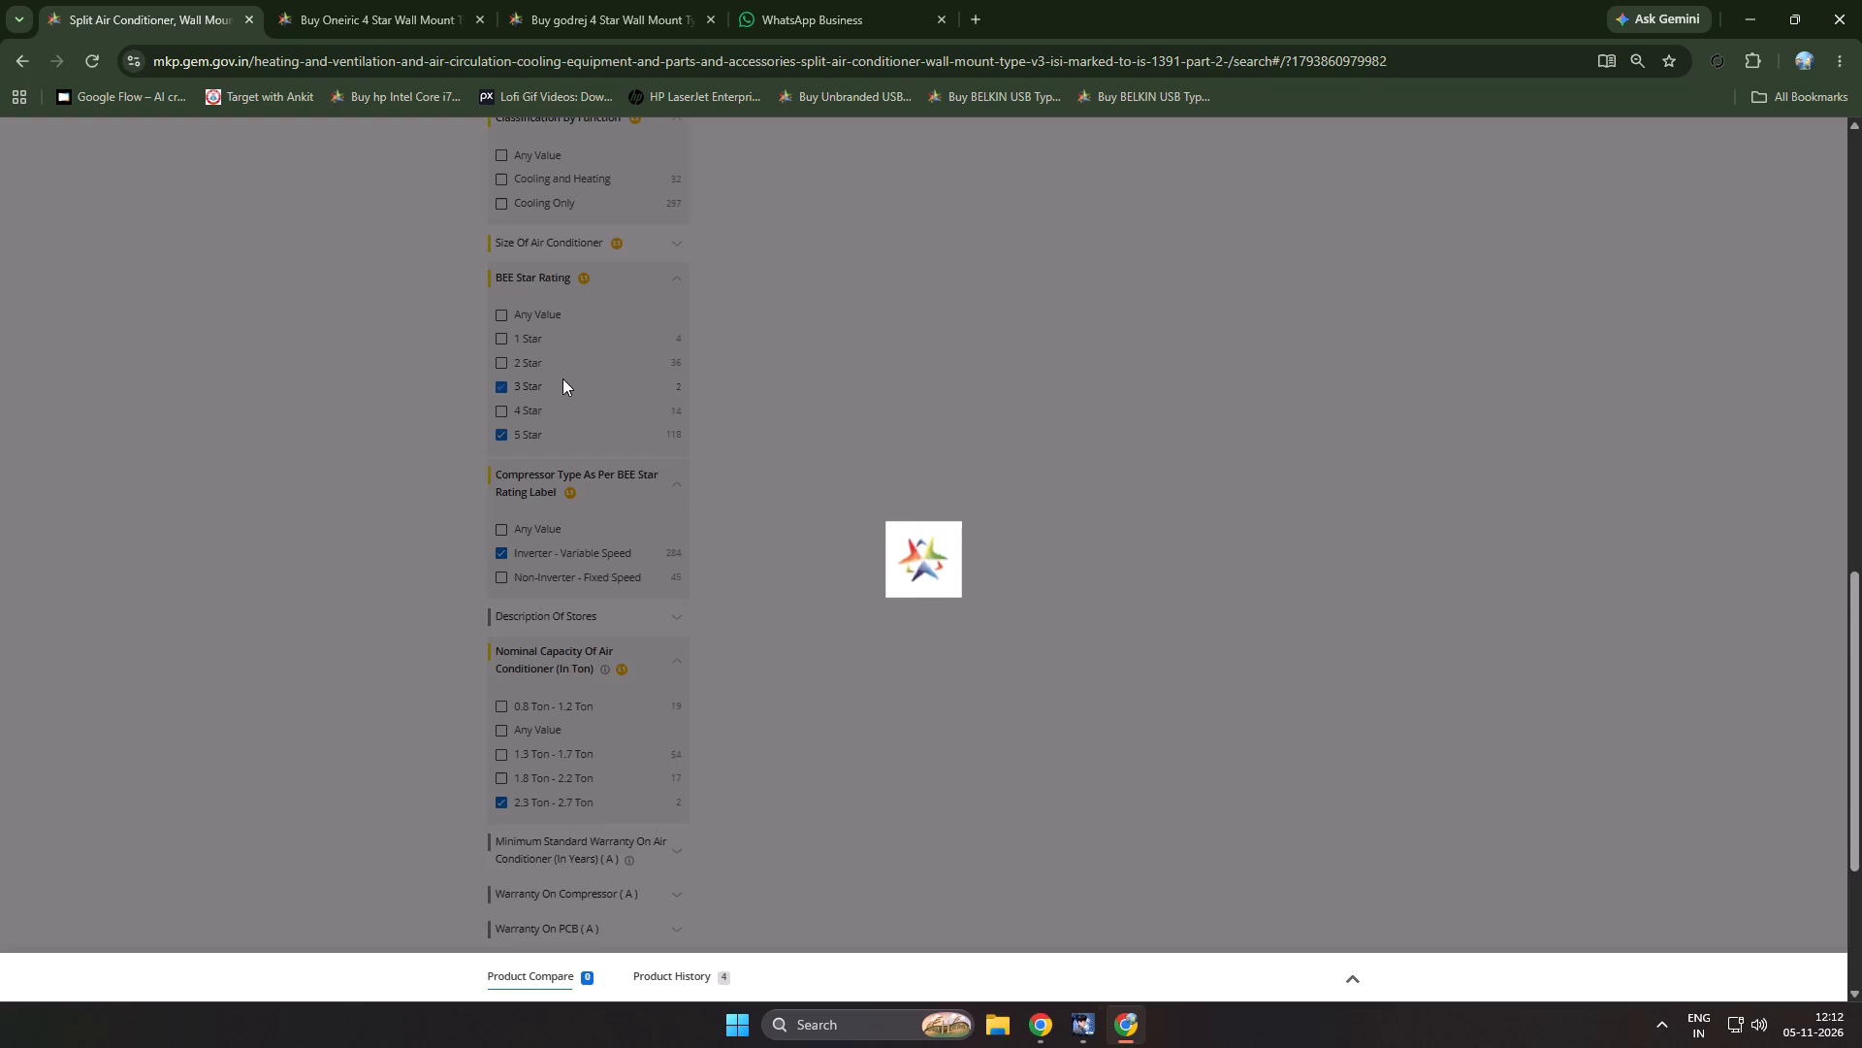
# Add the 1.8–2.2 Ton nominal capacity filter alongside the 2.3–2.7 Ton one.
pyautogui.scroll(-10, 562, 380)
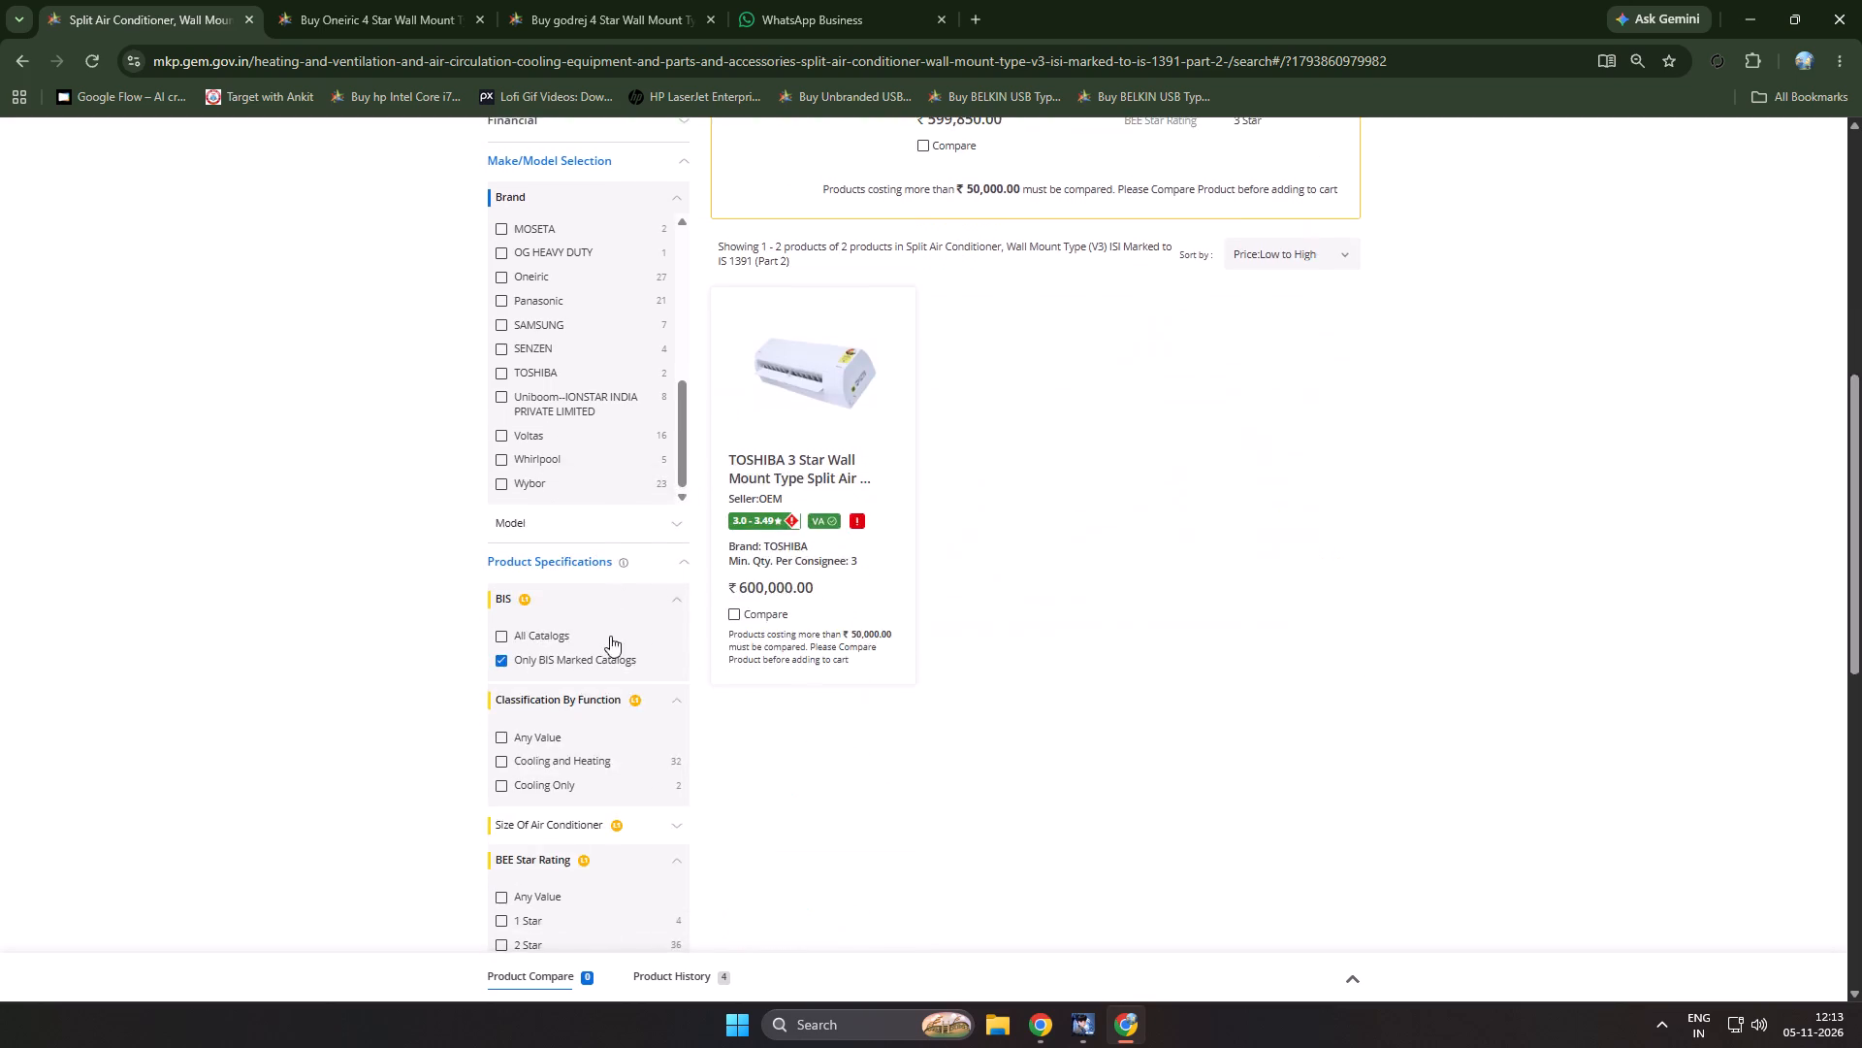
pyautogui.scroll(-5, 610, 636)
pyautogui.click(609, 447)
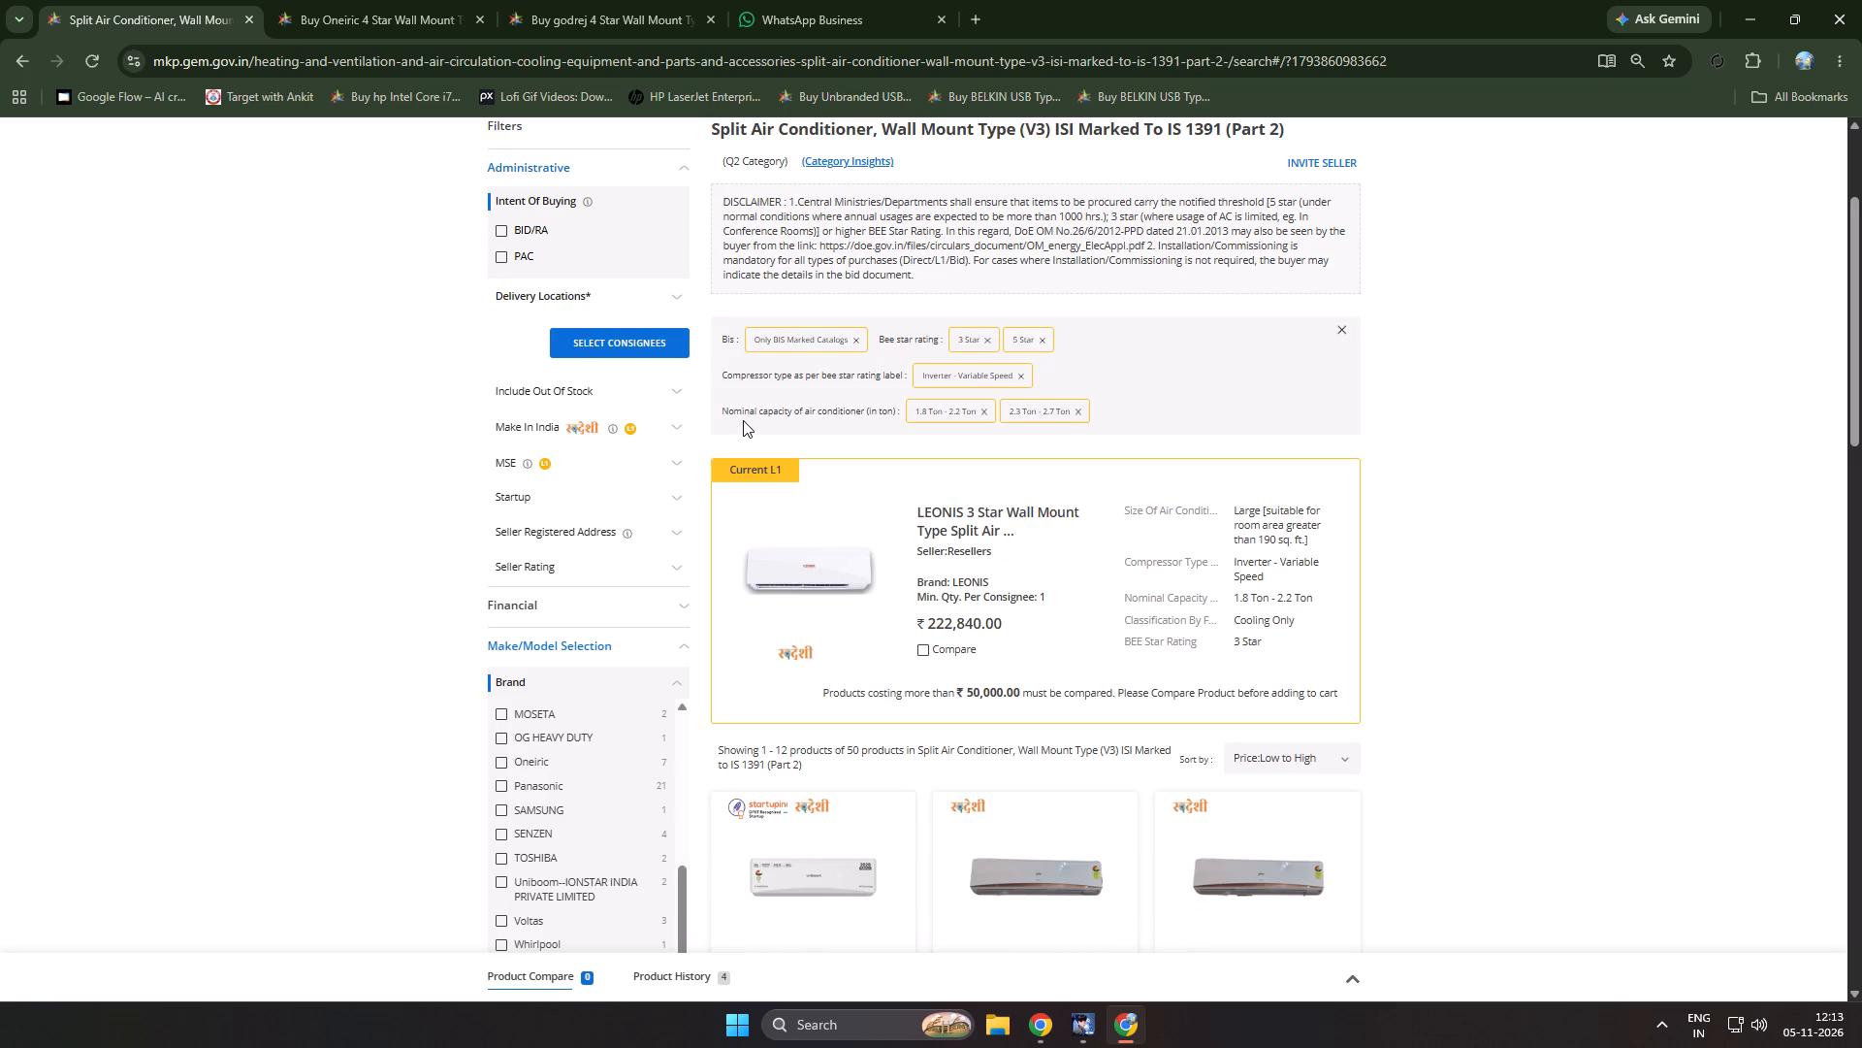
# Restrict the listings to Cooling and Heating models under Classification By Function.
pyautogui.scroll(-5, 843, 514)
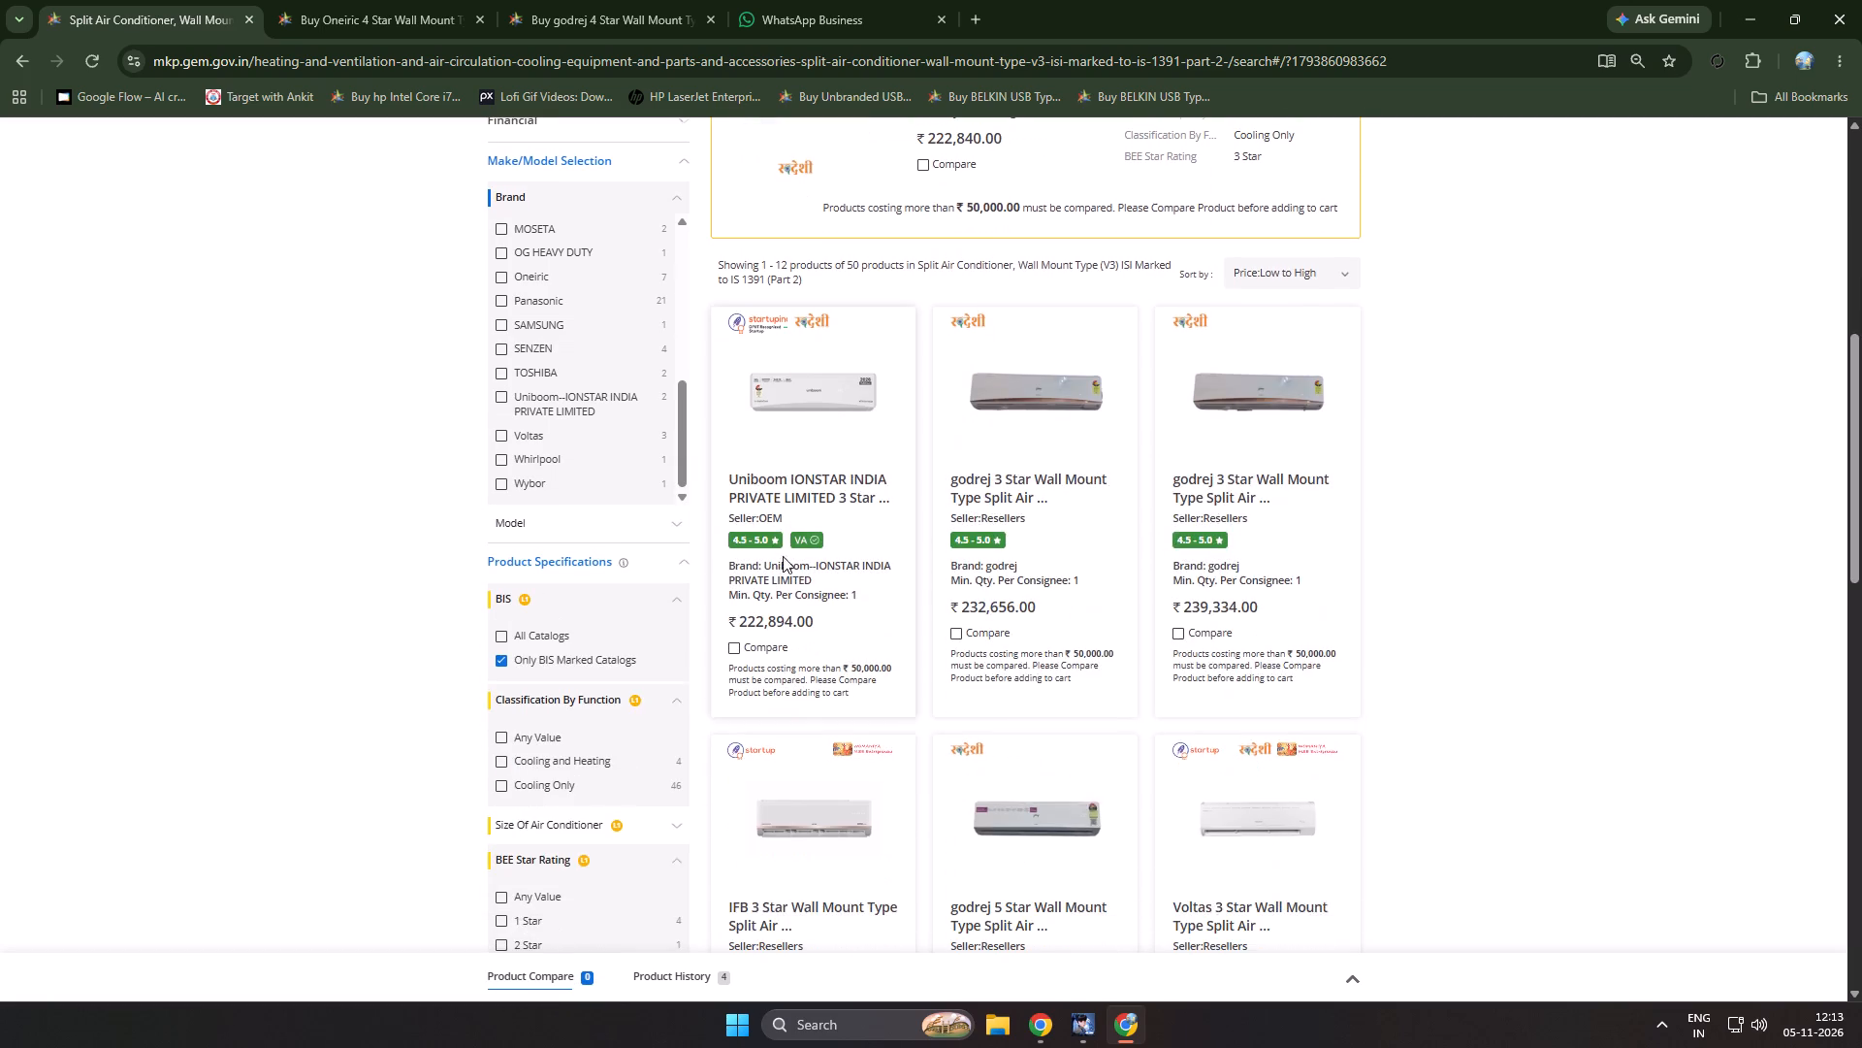
pyautogui.scroll(-4, 550, 738)
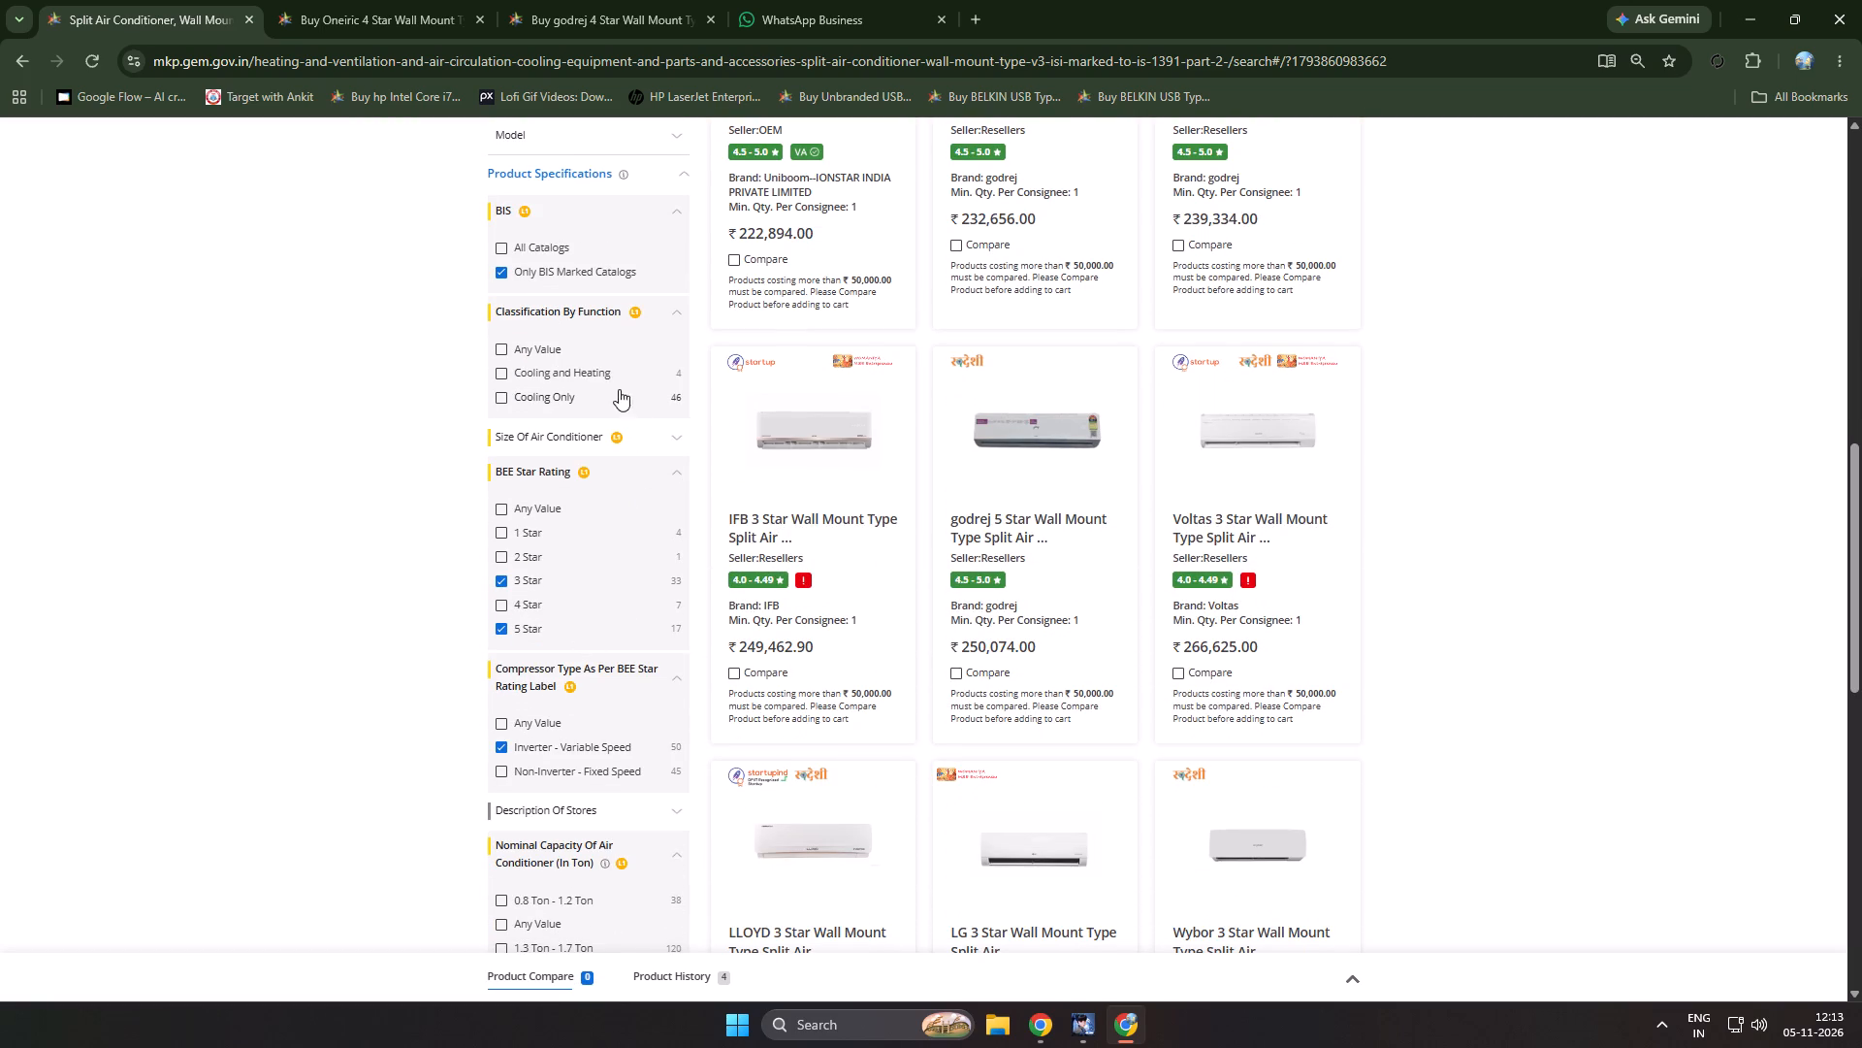
pyautogui.click(607, 374)
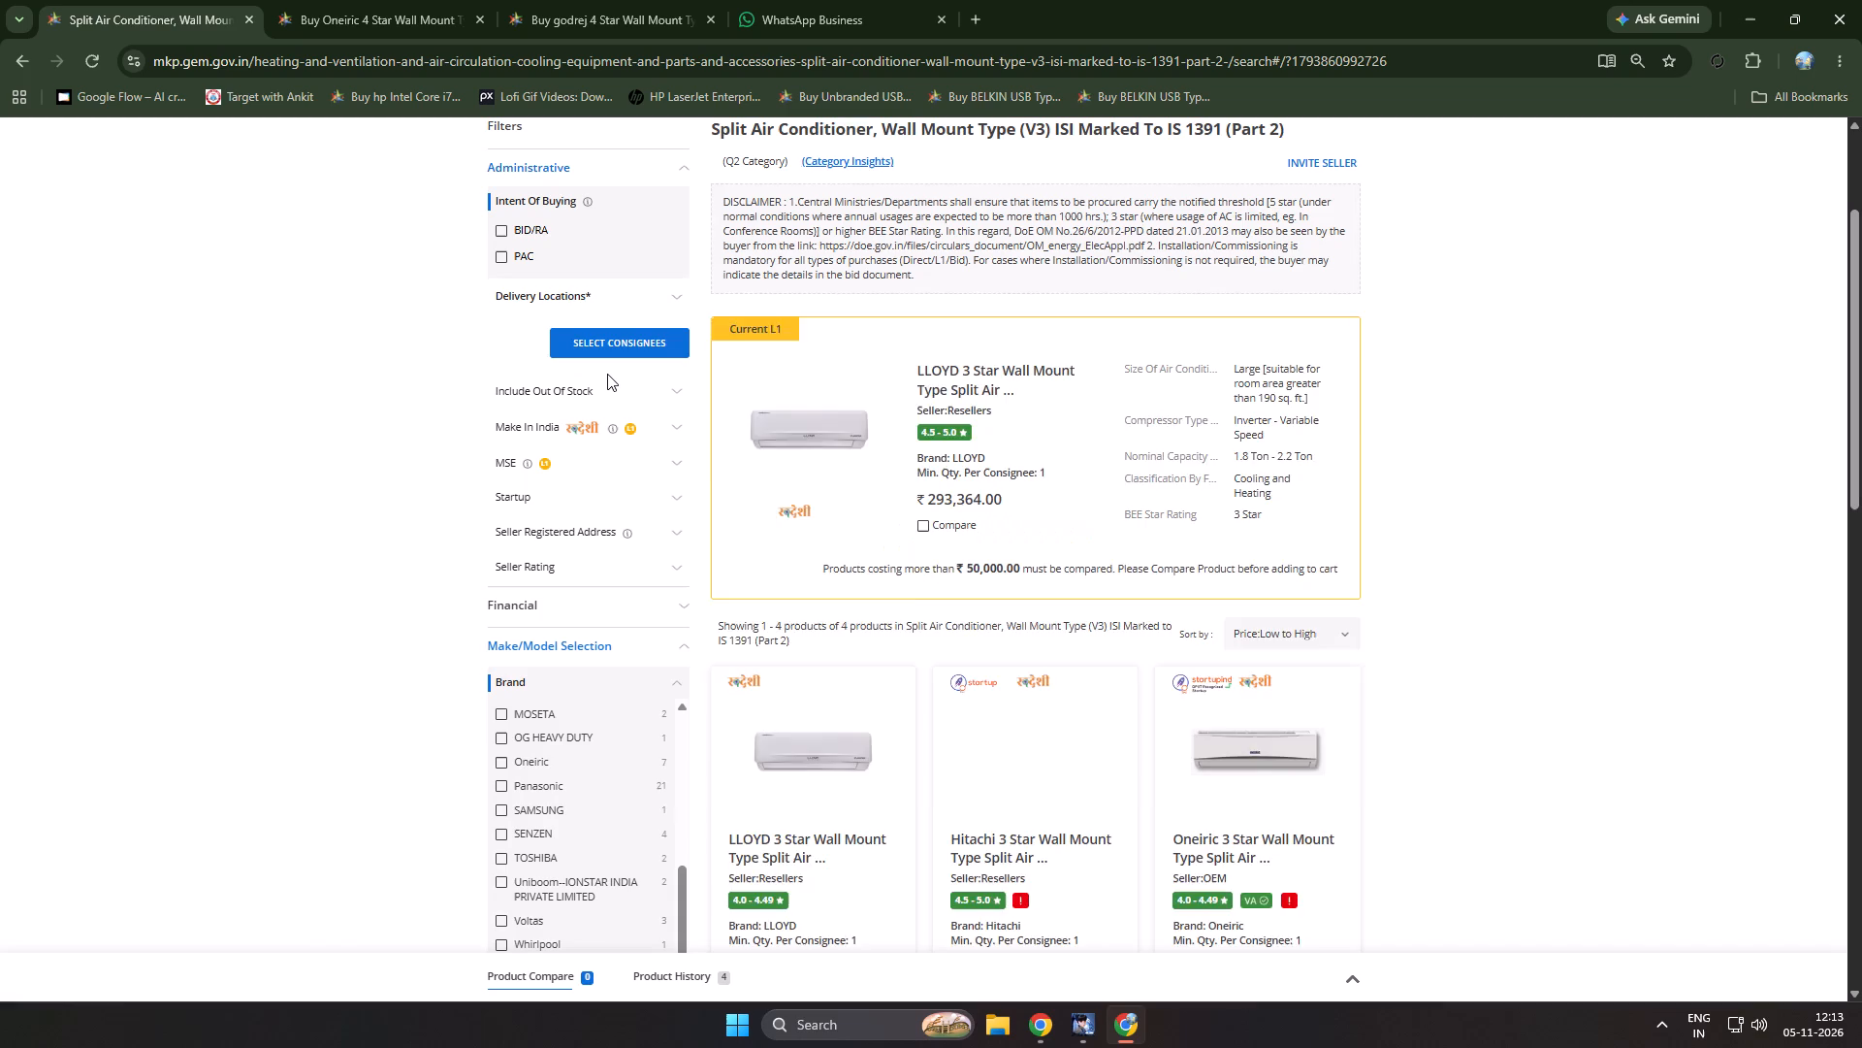
# Remove the 5 Star option from the BEE Star Rating filter, leaving 3 Star selected.
pyautogui.scroll(-3, 607, 374)
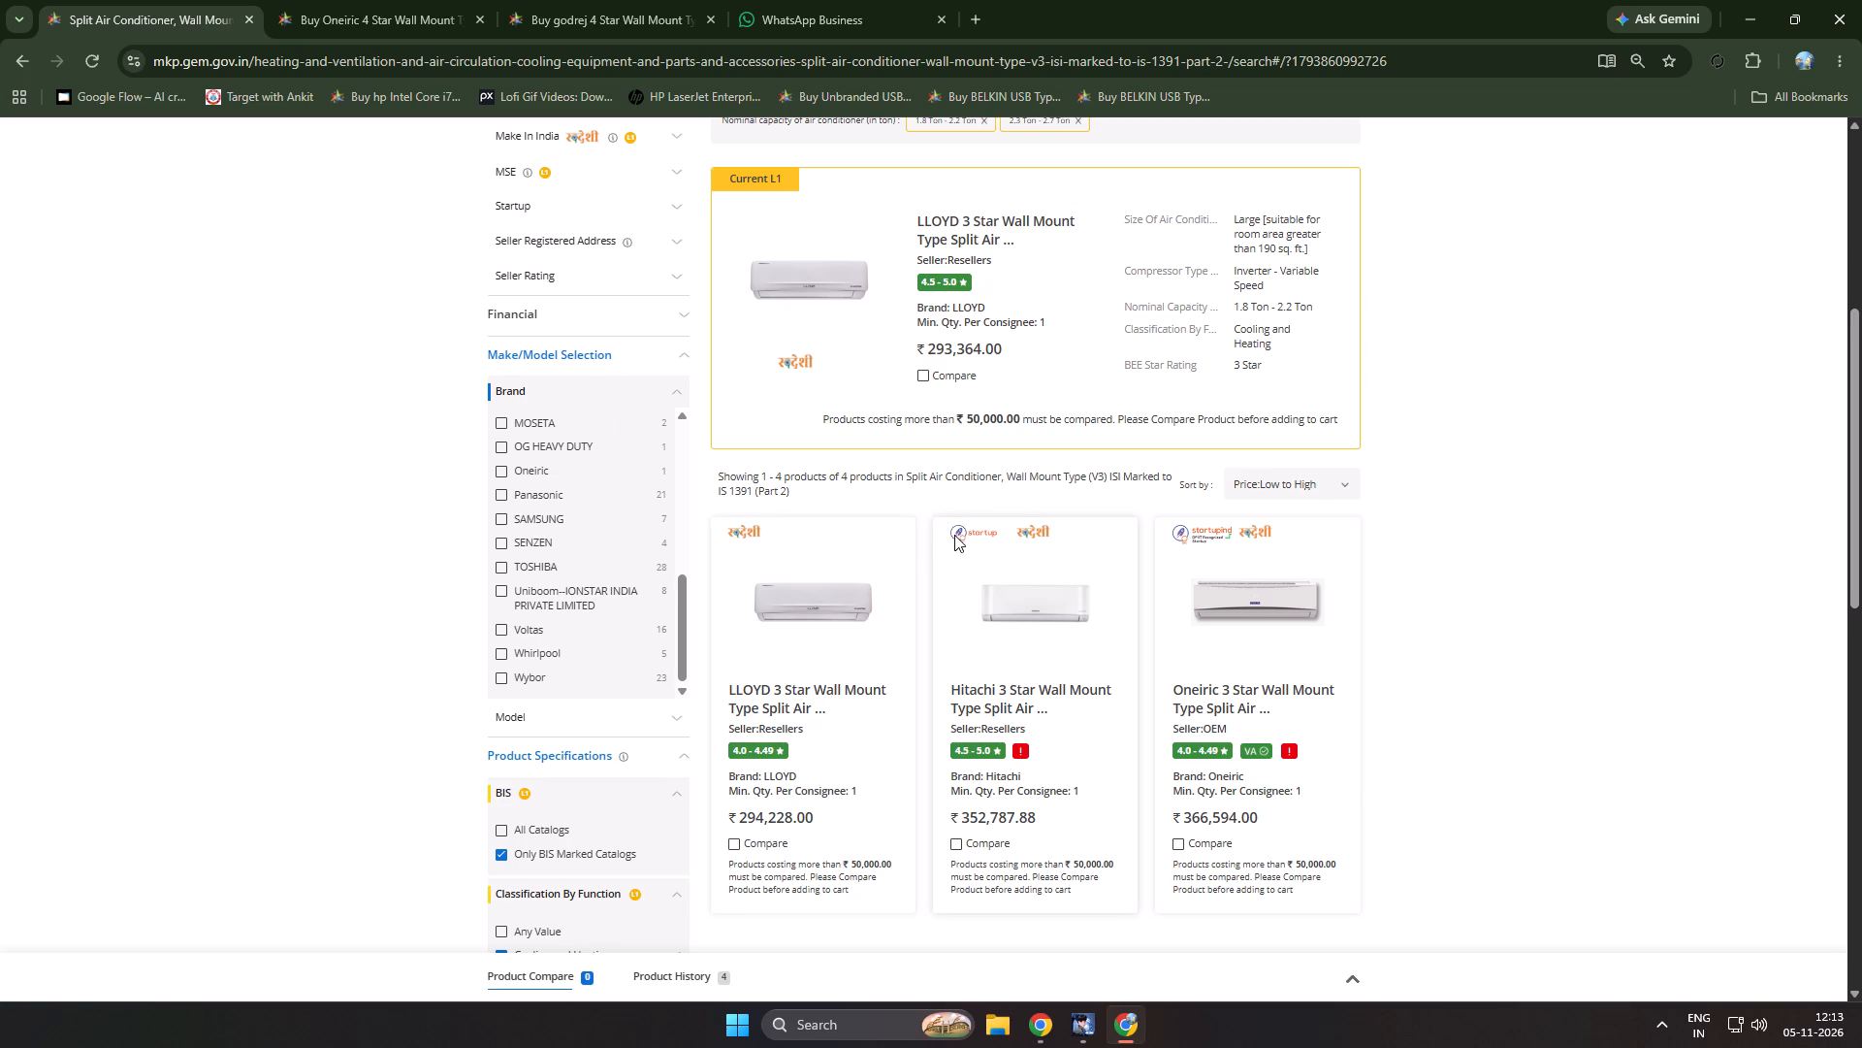
pyautogui.scroll(-5, 901, 515)
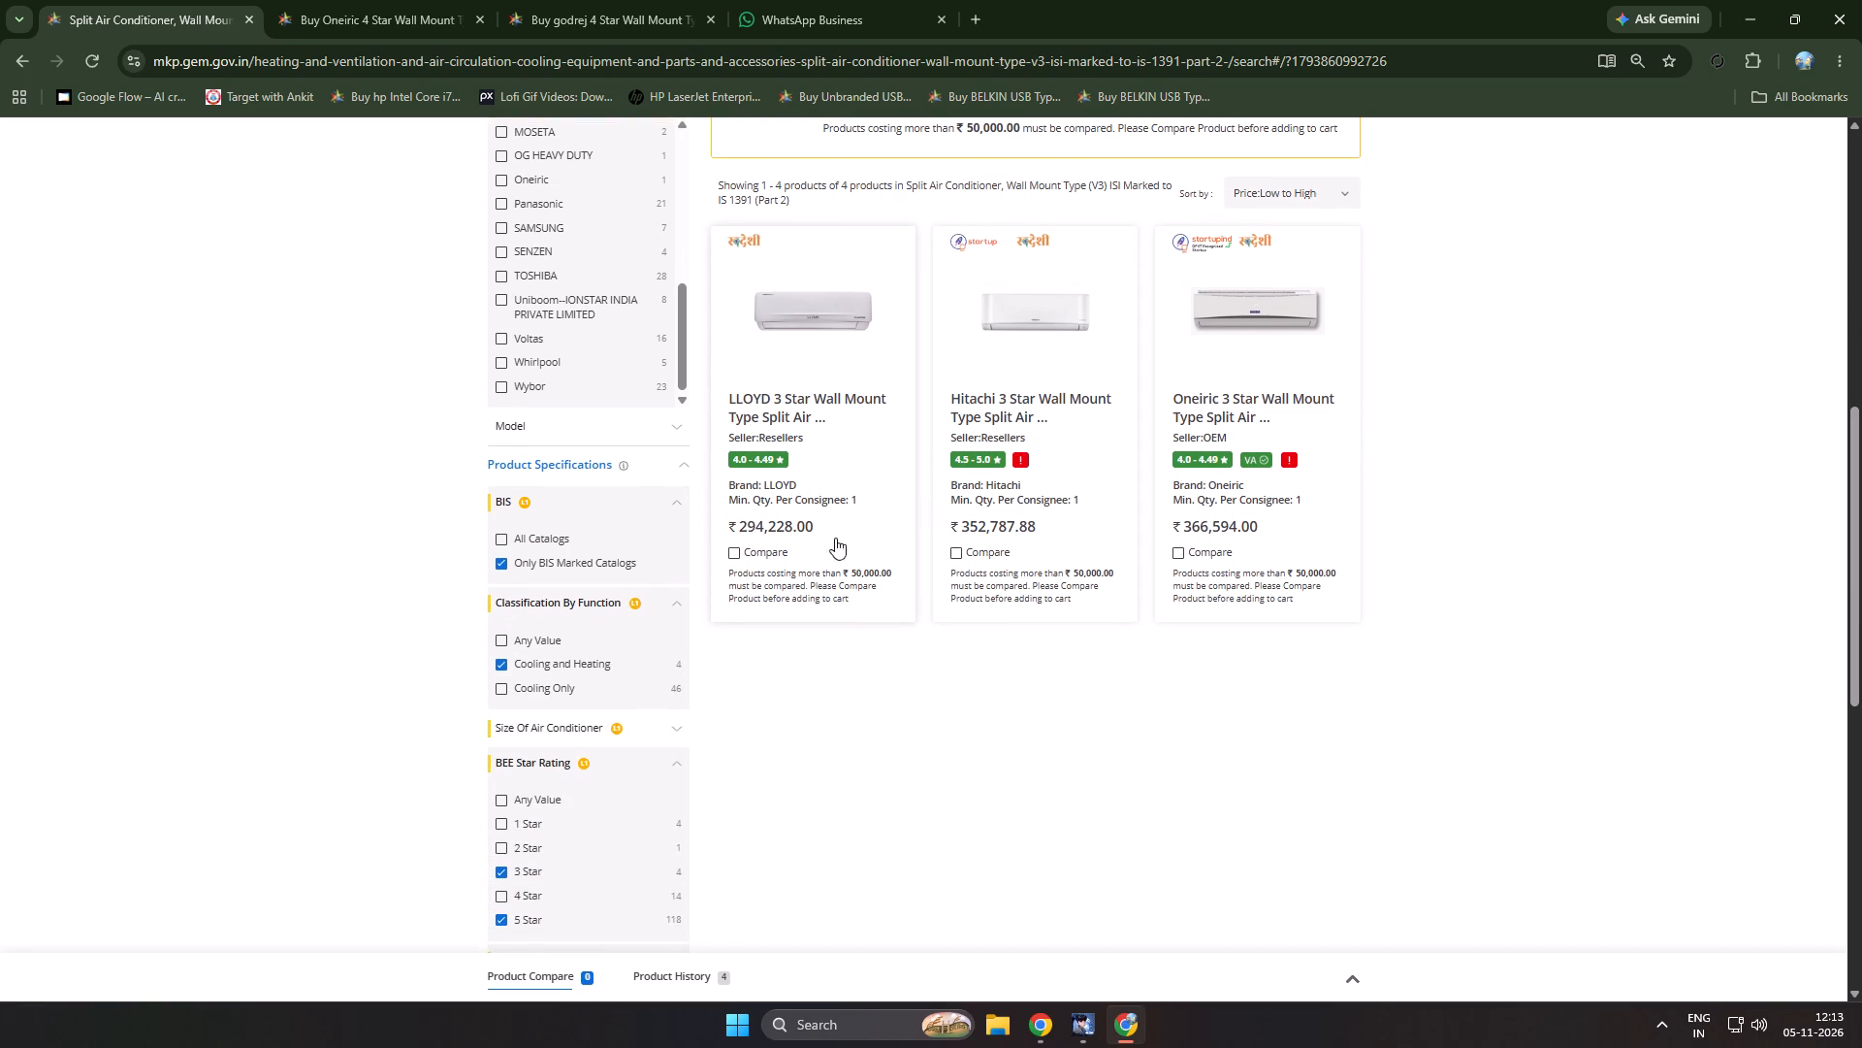
pyautogui.scroll(-1, 835, 538)
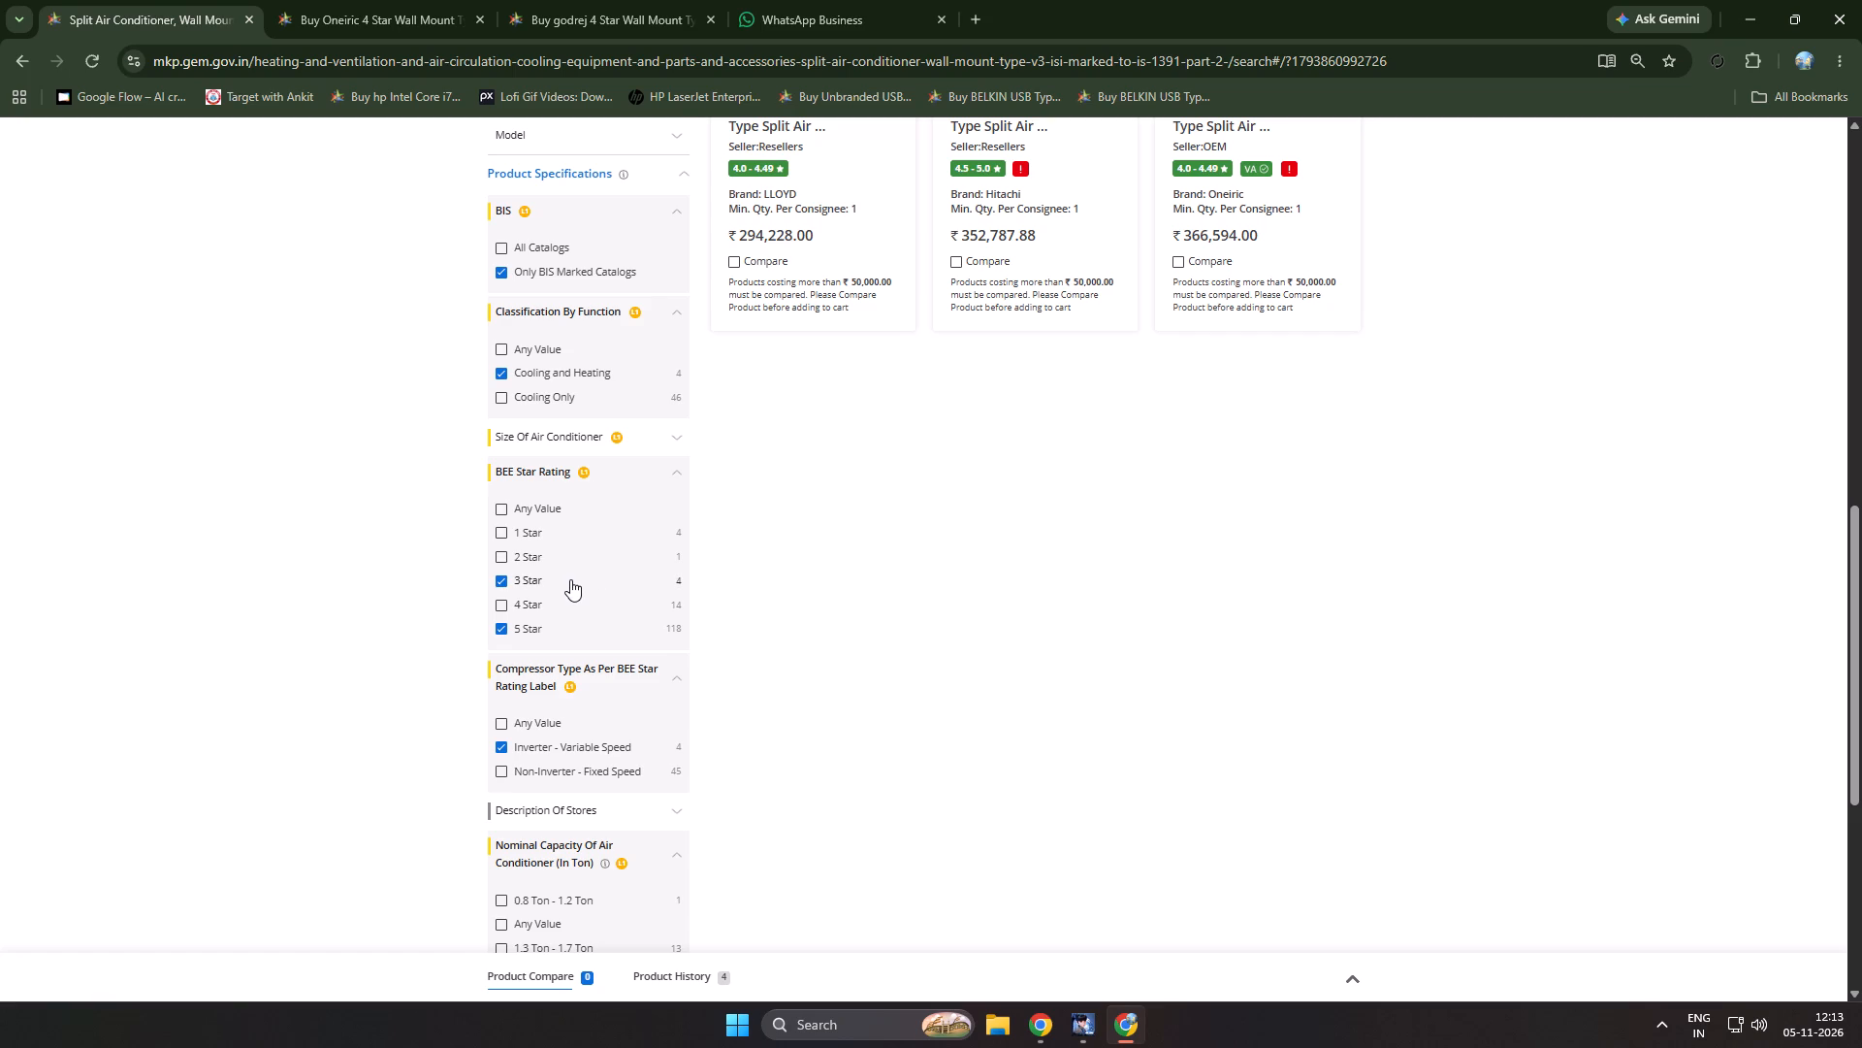
pyautogui.scroll(-2, 576, 583)
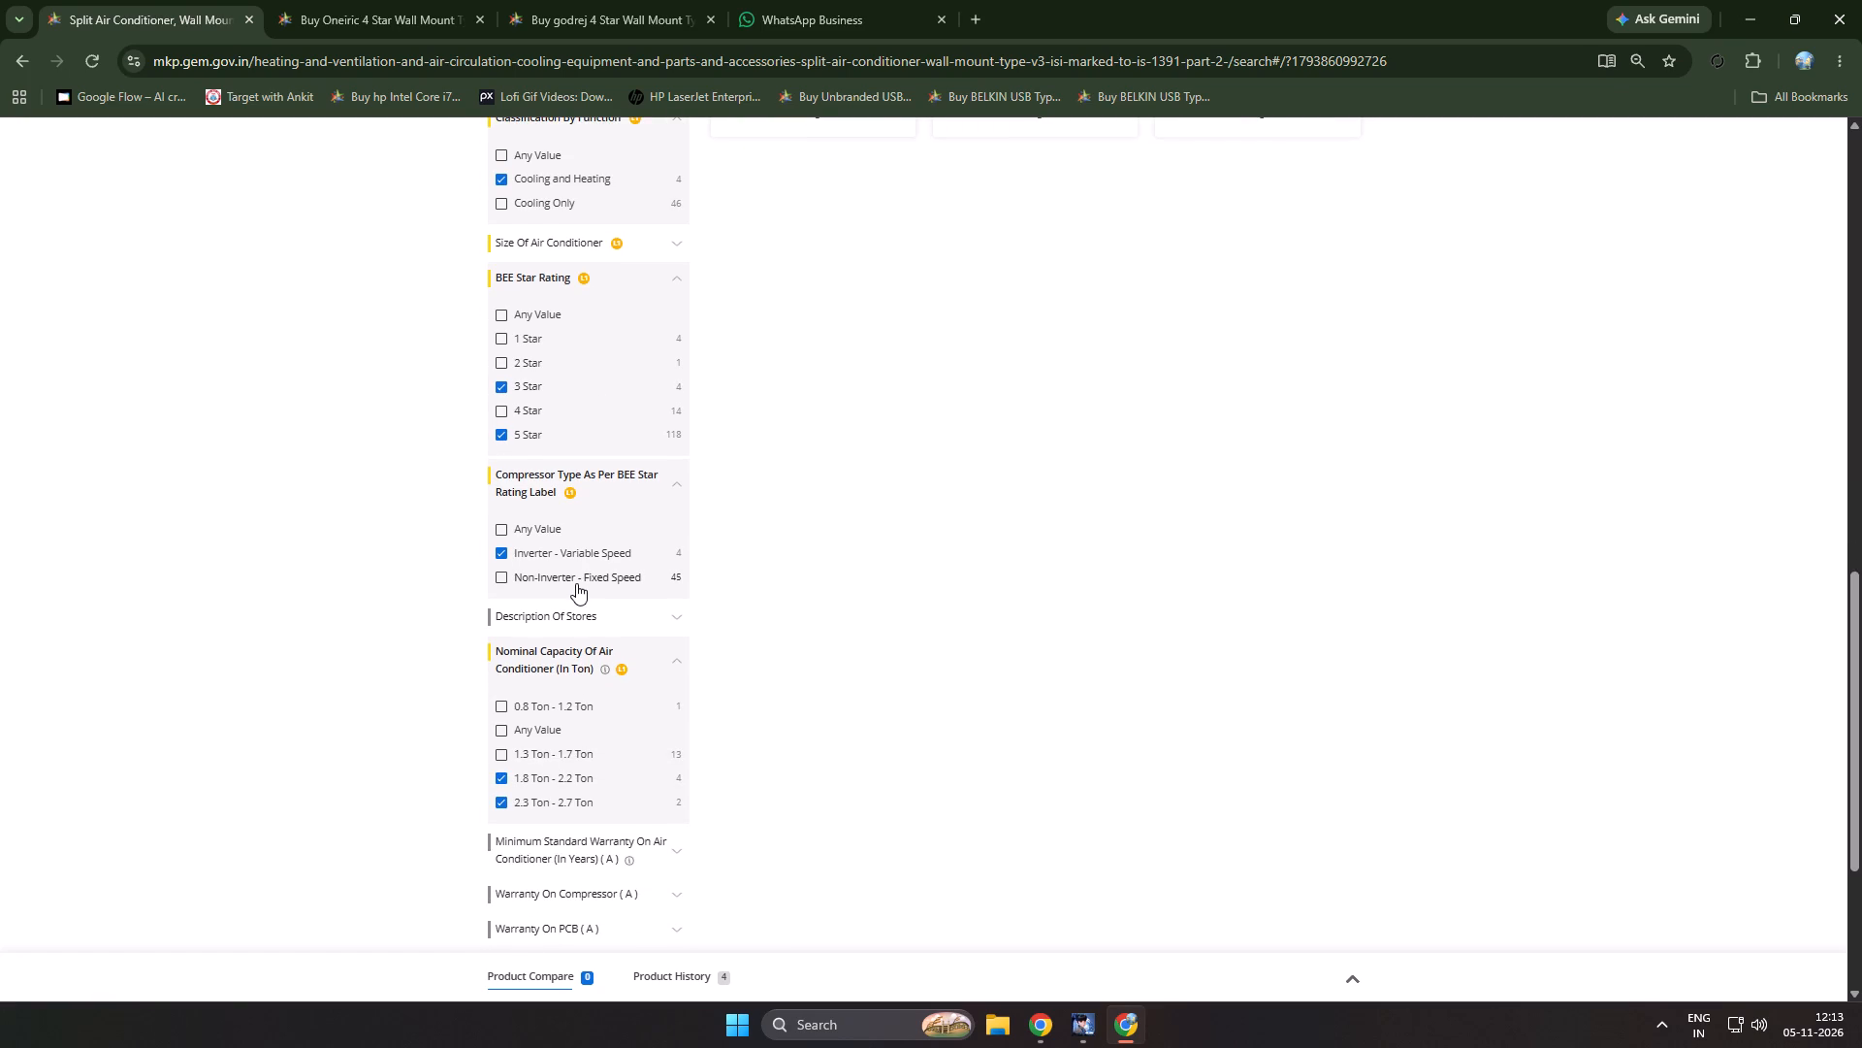
pyautogui.click(568, 429)
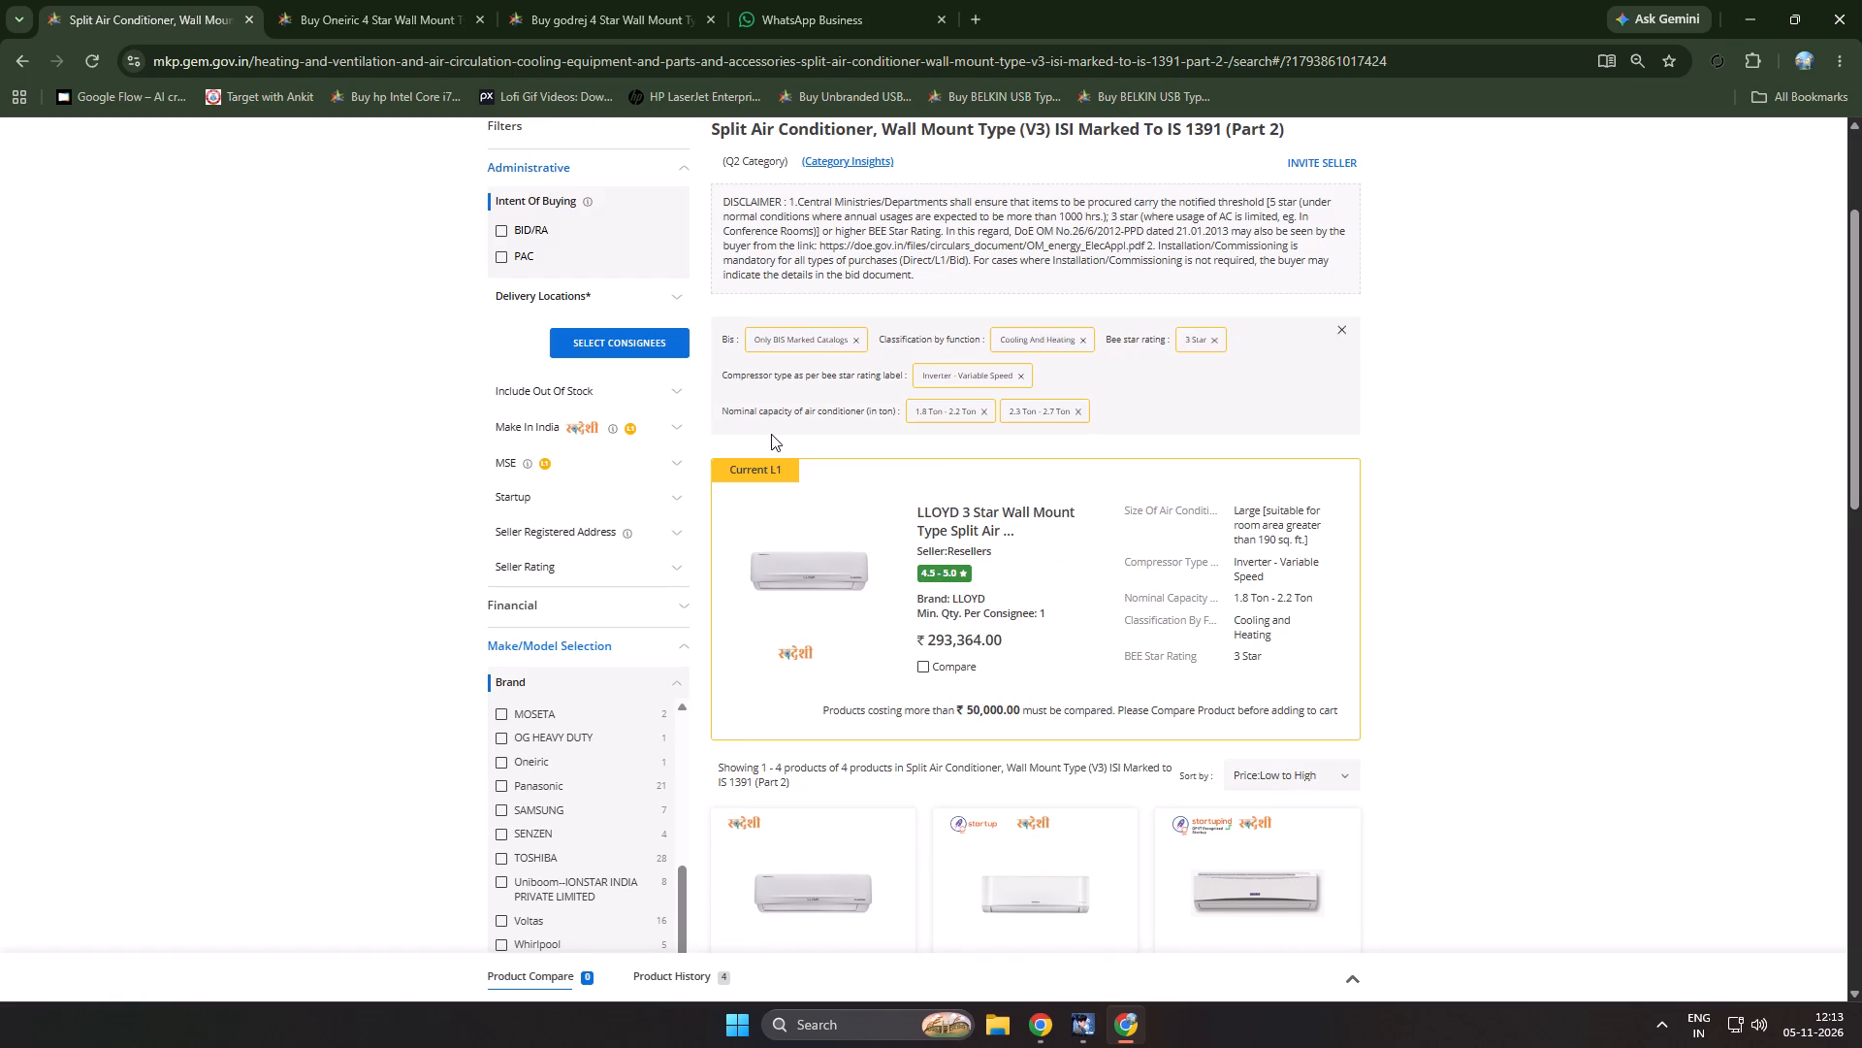
# Open the Current L1 LLOYD 3 Star split air conditioner's product page in a new tab.
pyautogui.scroll(-1, 776, 444)
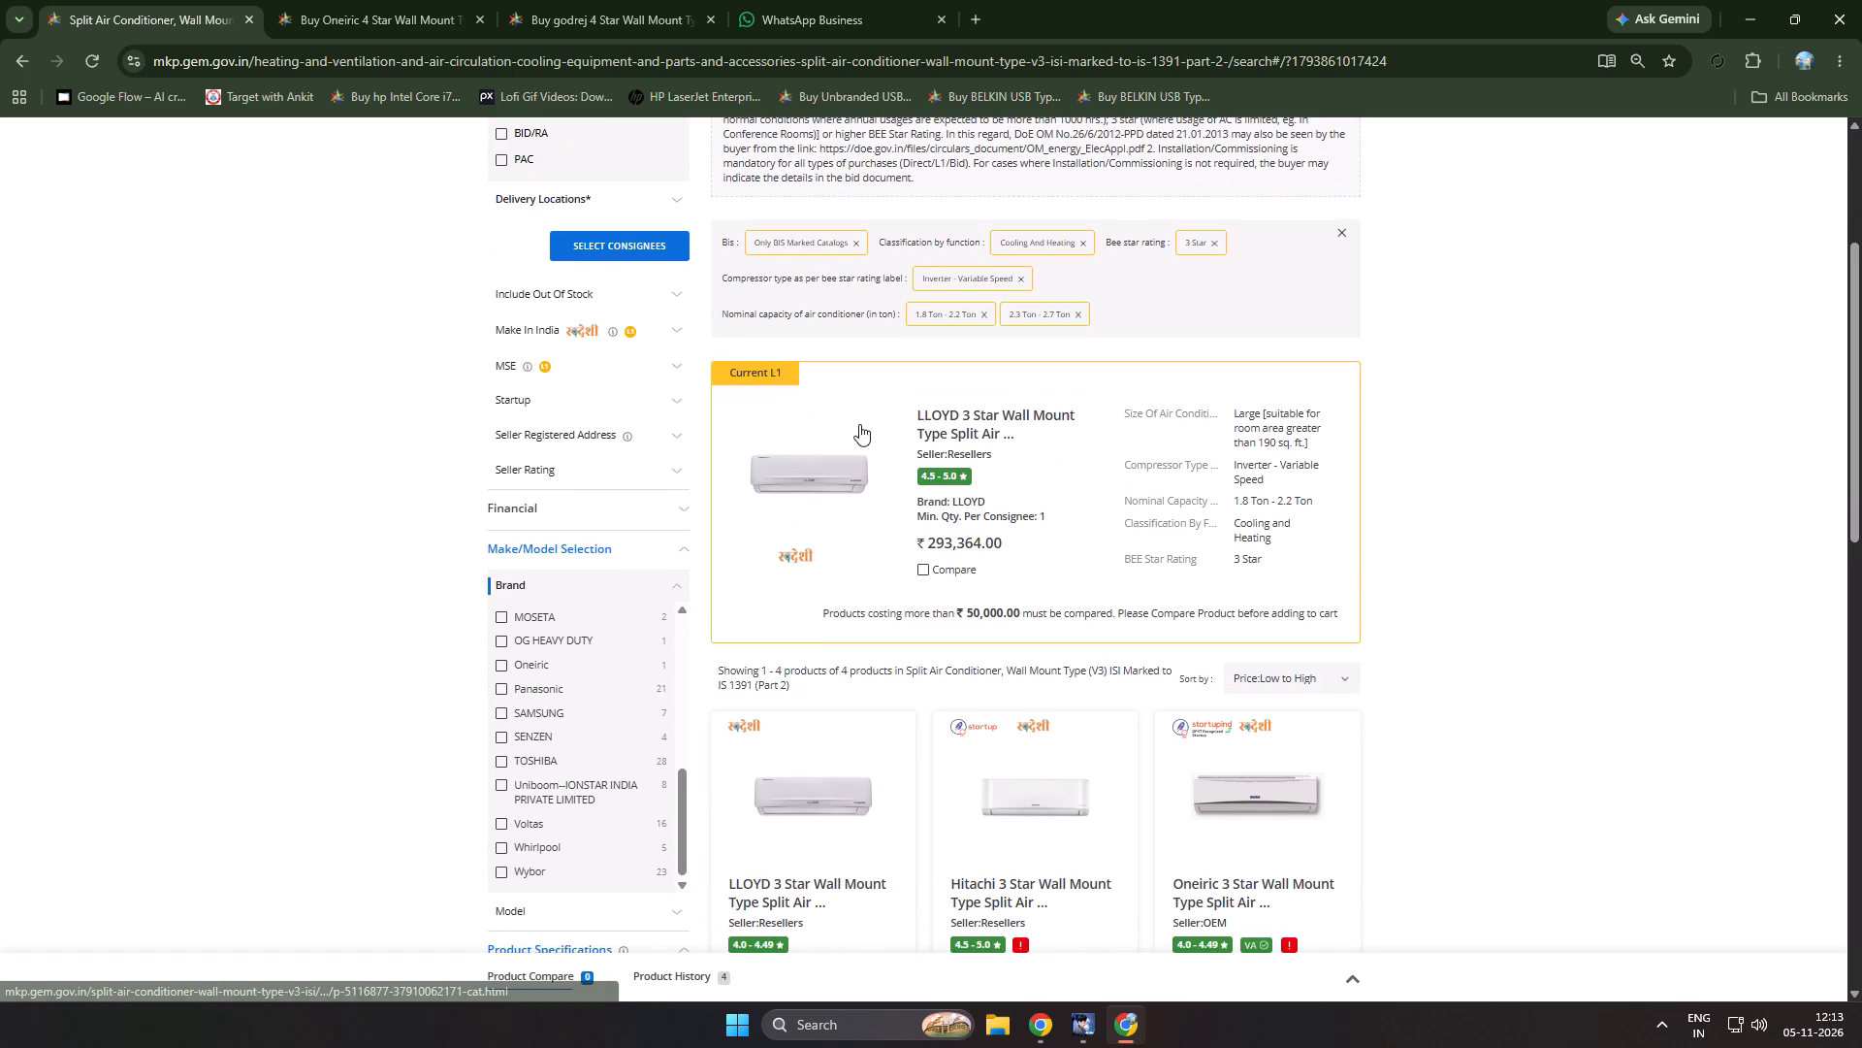
pyautogui.moveTo(957, 418); pyautogui.dragTo(1279, 0)
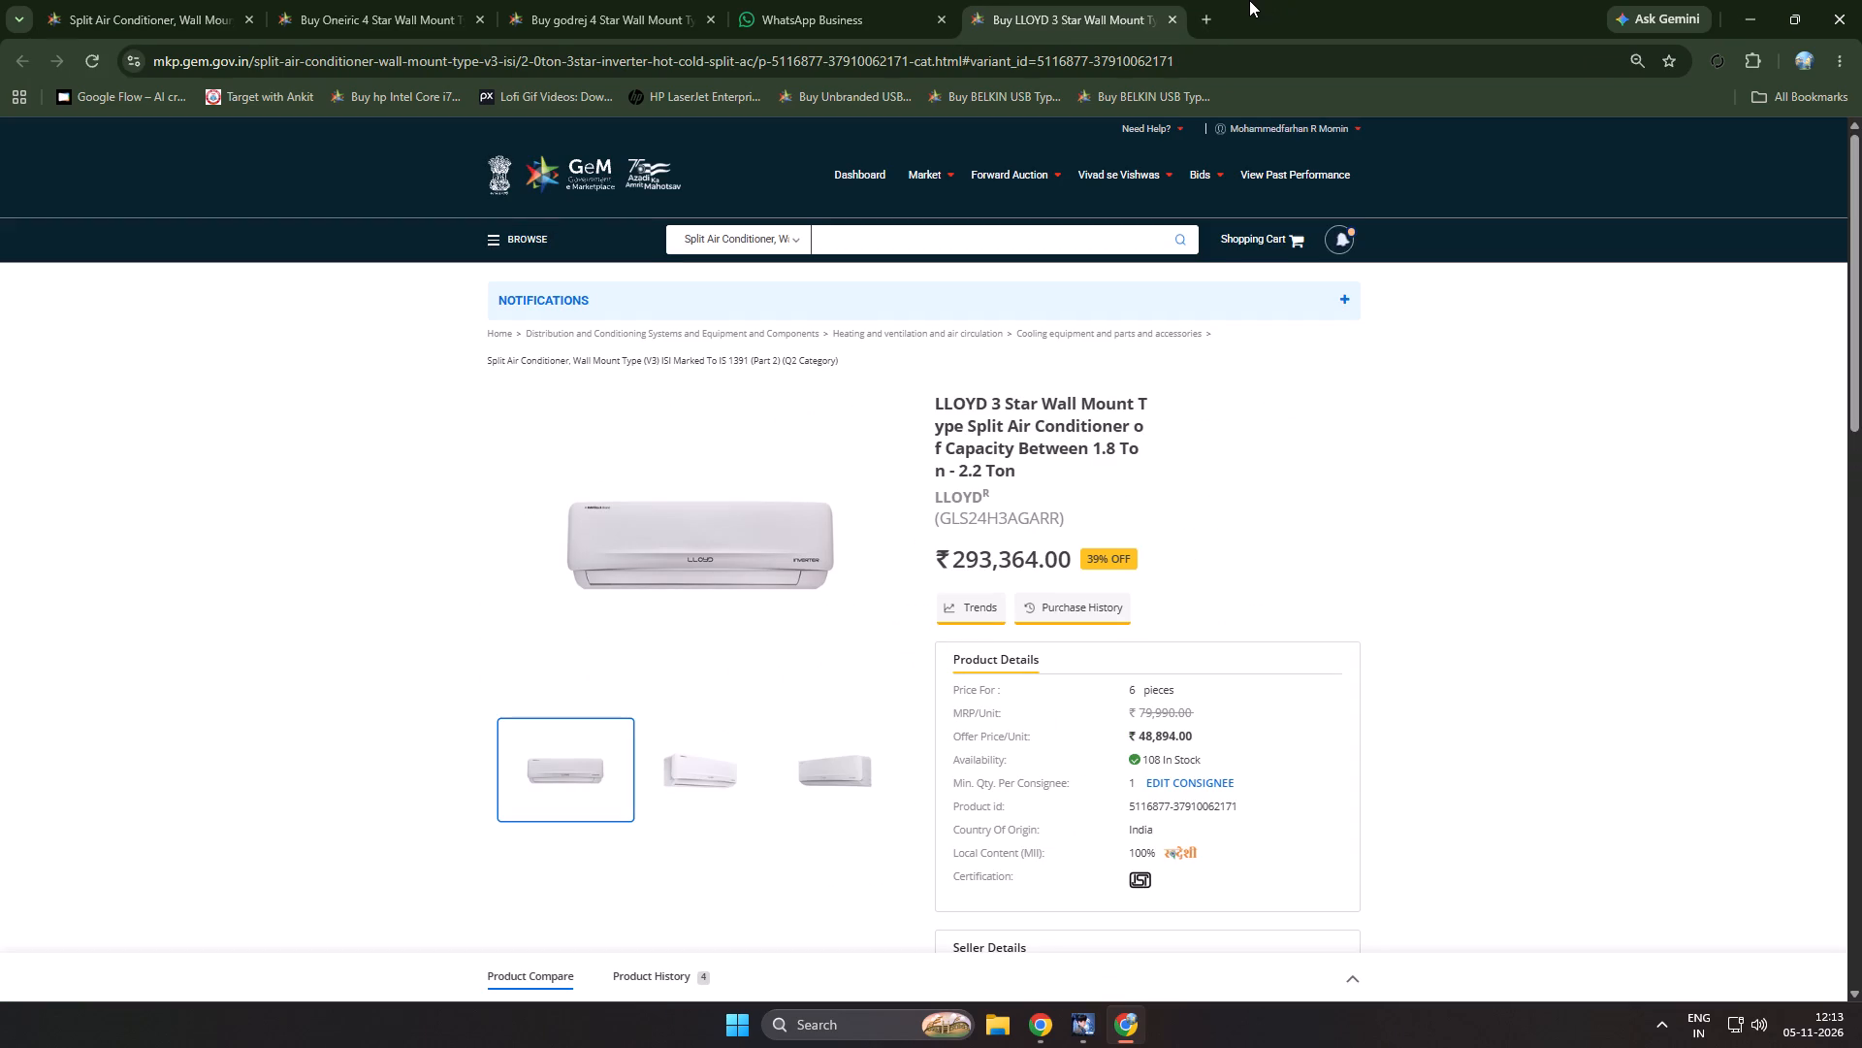
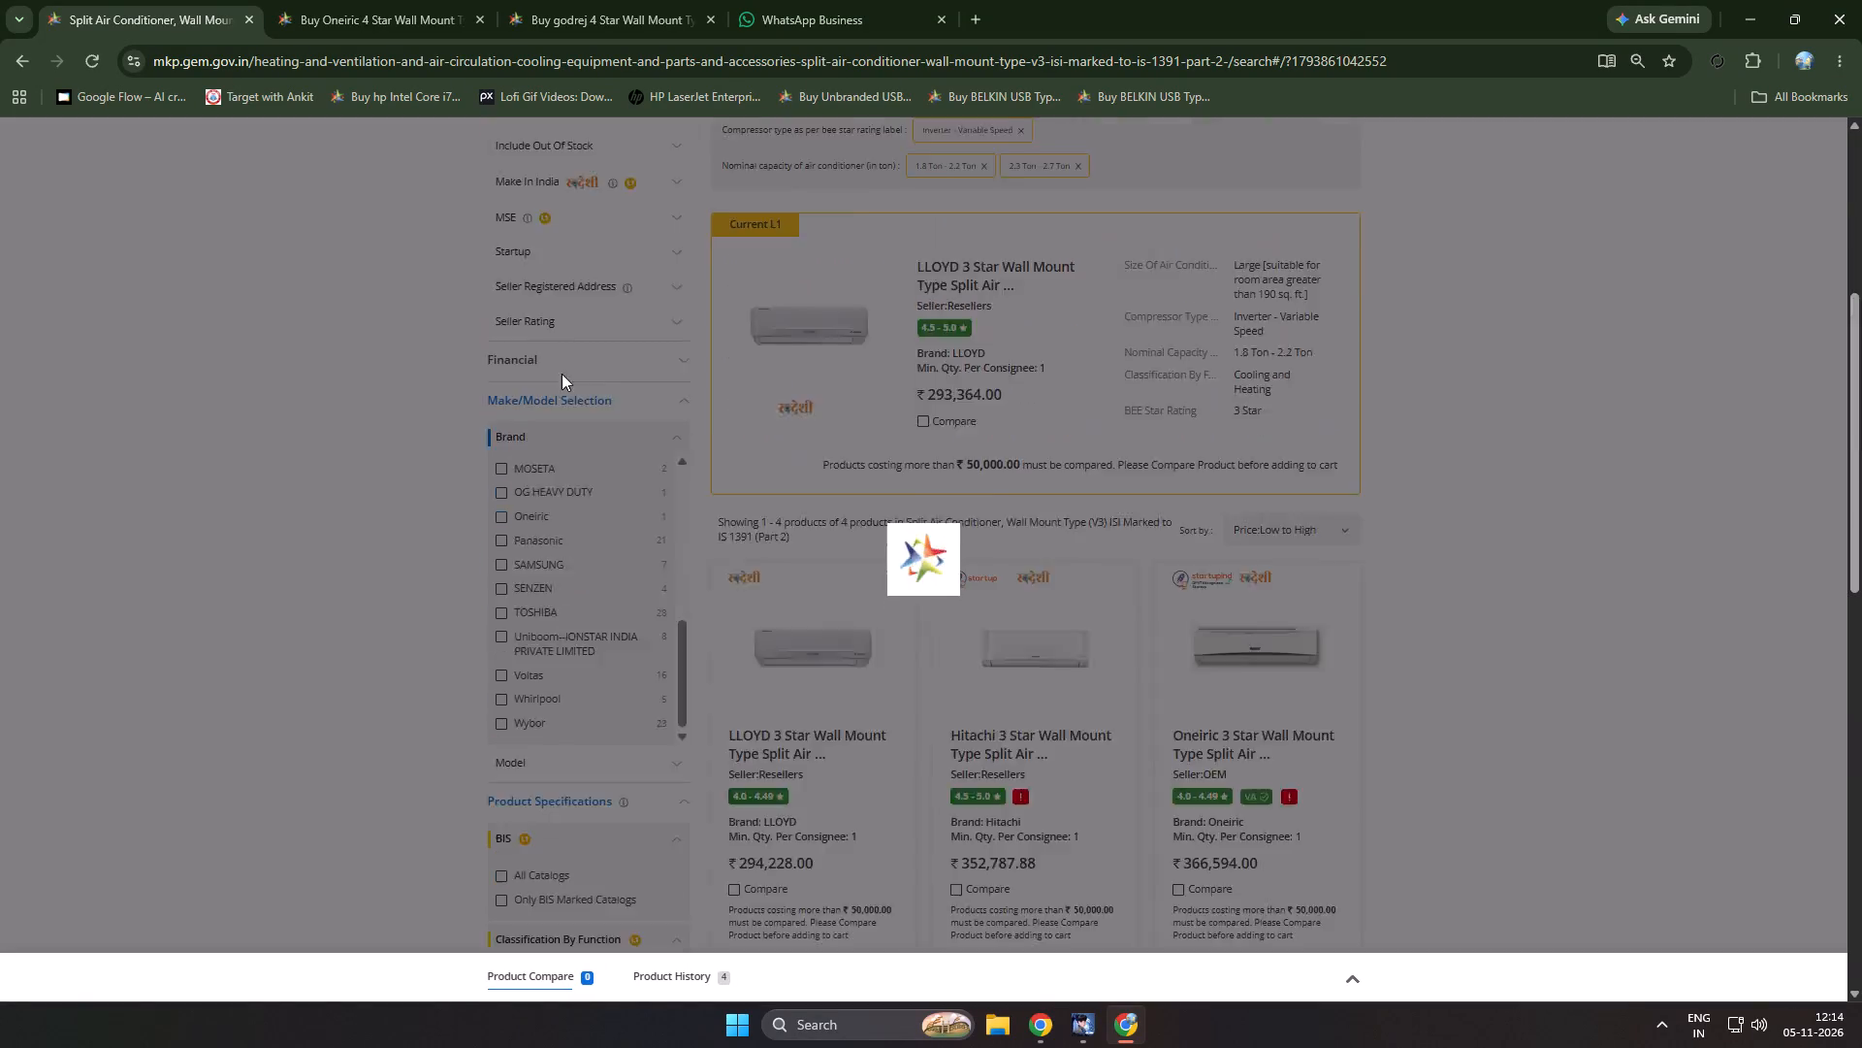
# Switch the BEE star rating filter to 2 Star only by adding 2 Star and removing 3 Star.
pyautogui.scroll(-5, 562, 373)
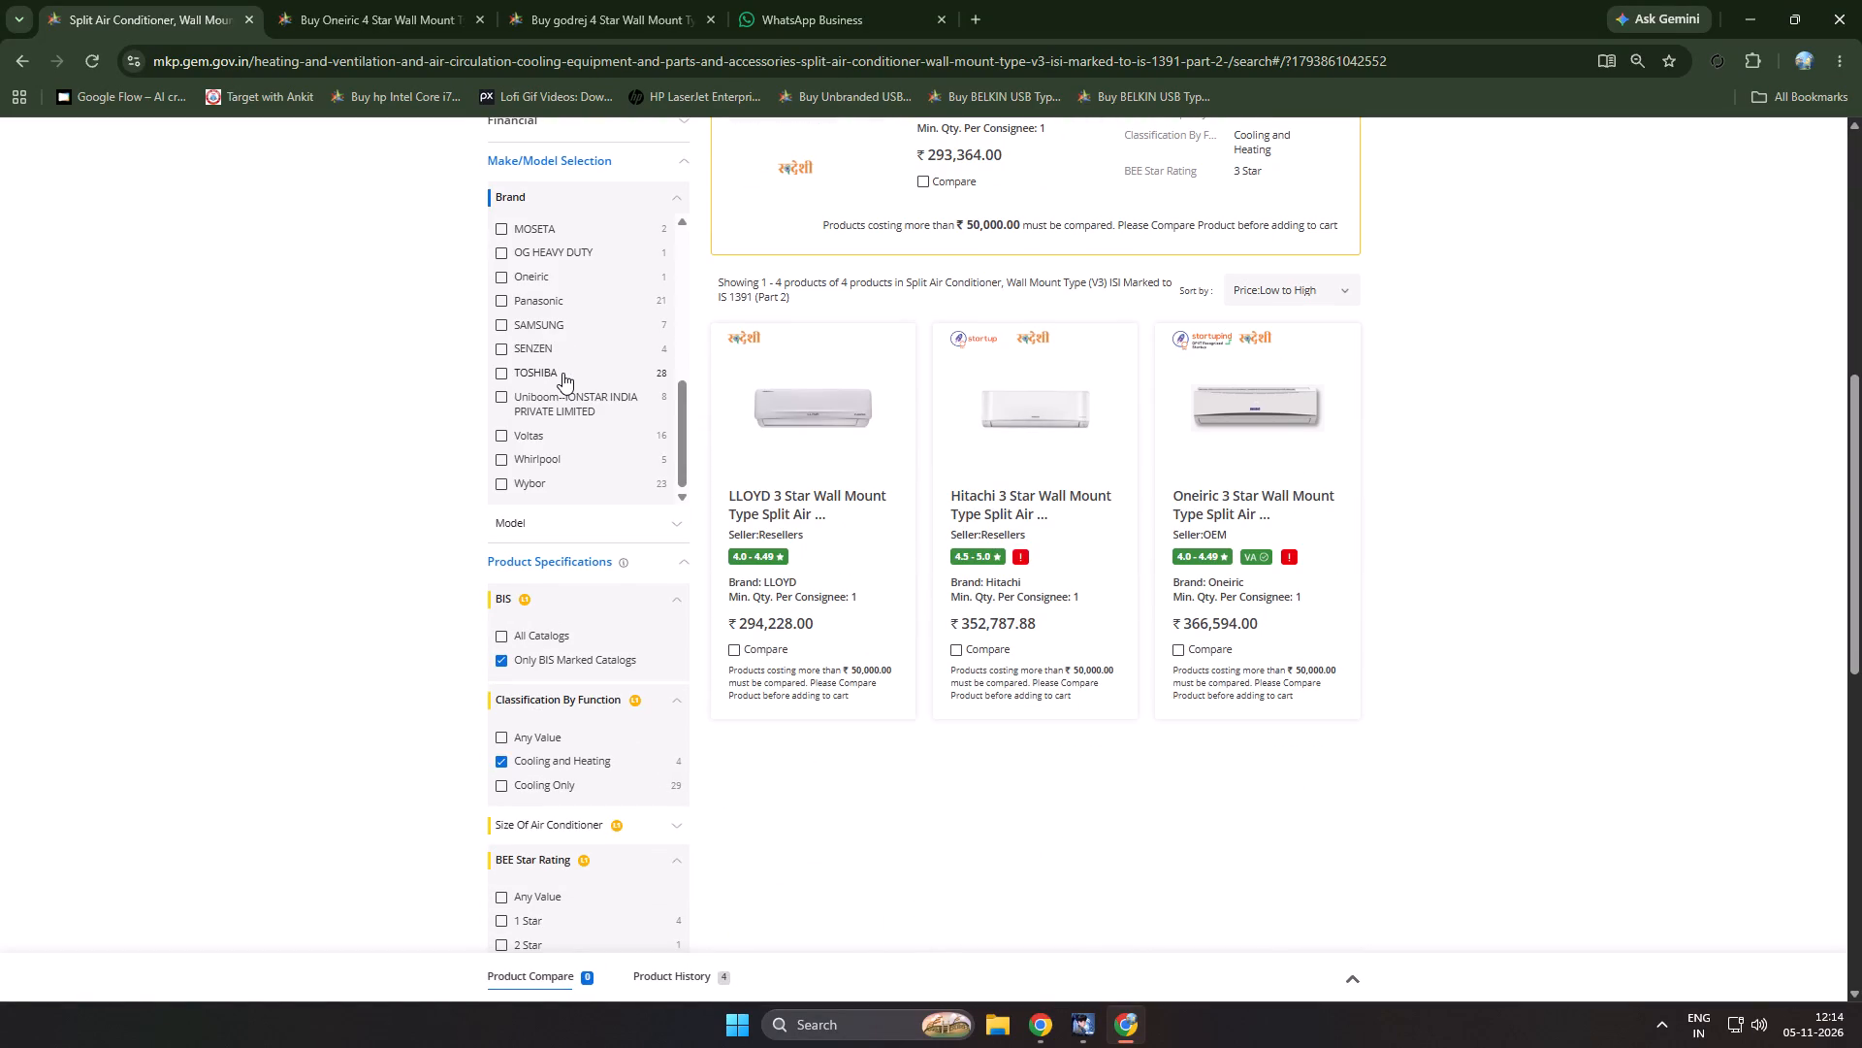
pyautogui.scroll(-5, 562, 374)
pyautogui.click(553, 457)
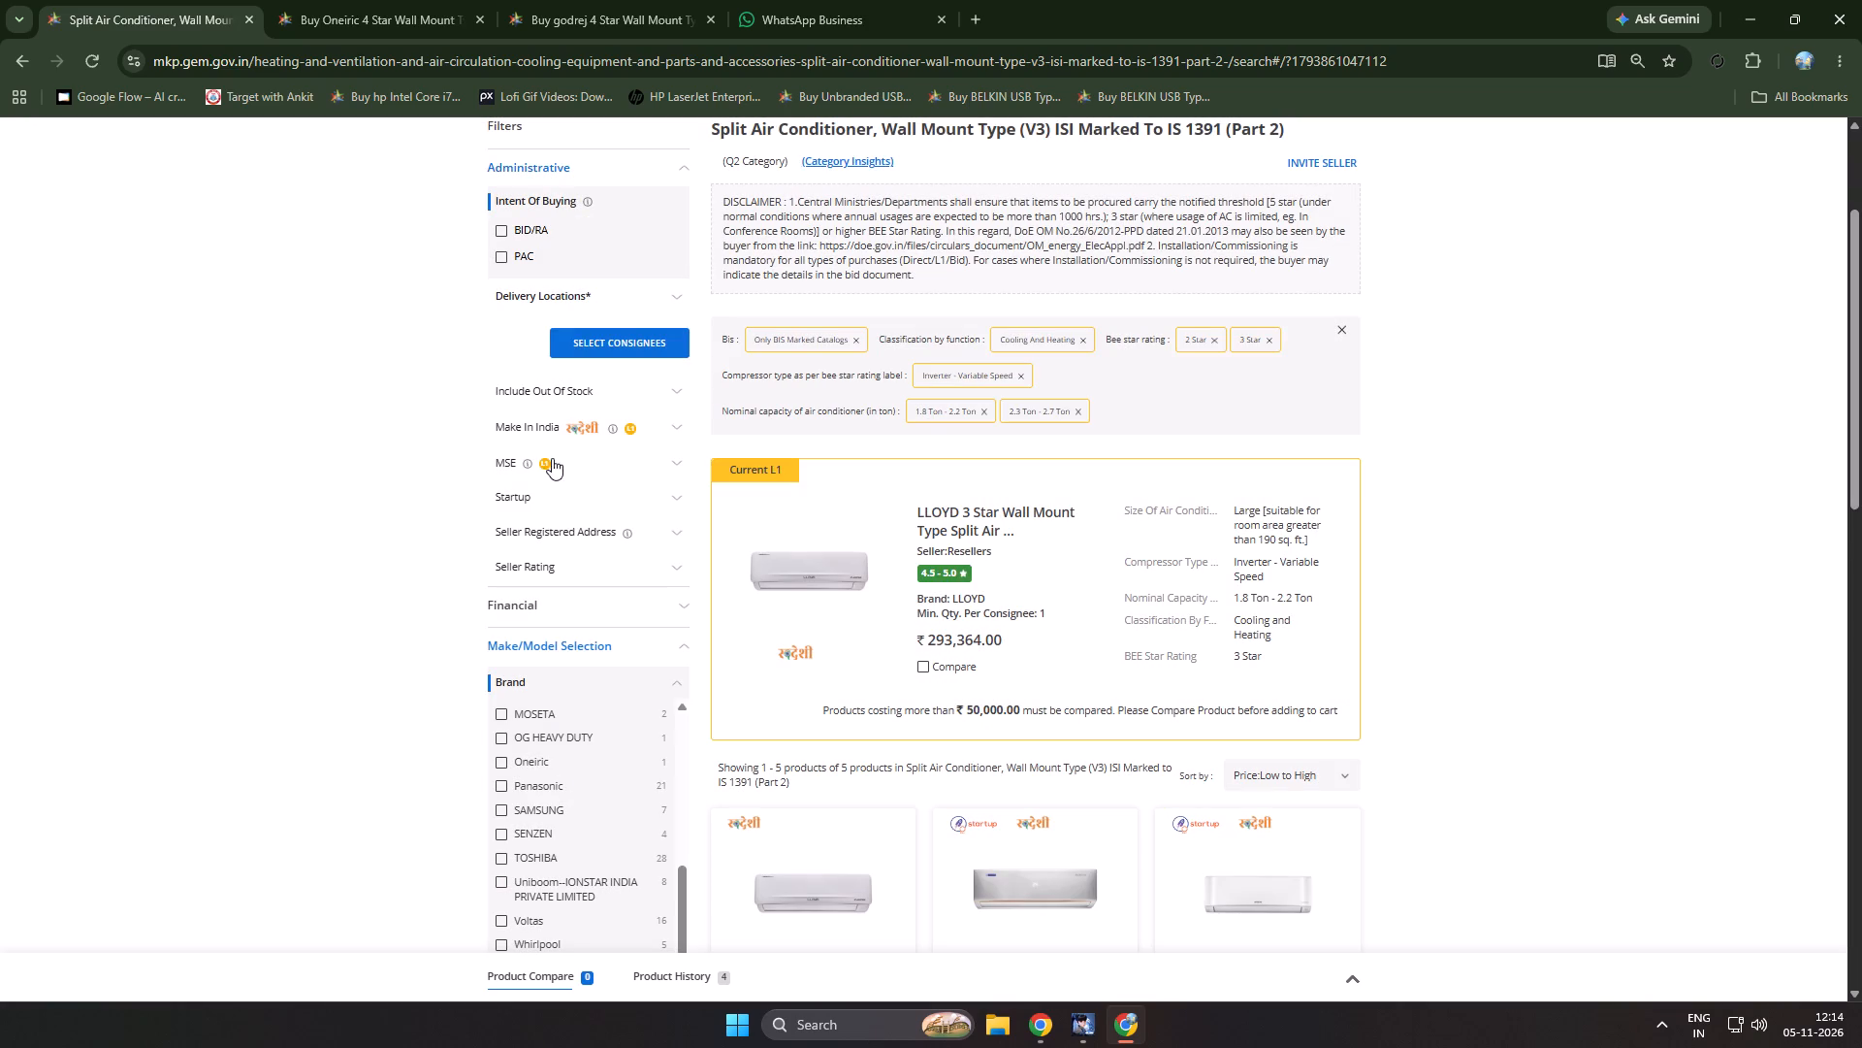
pyautogui.click(1270, 340)
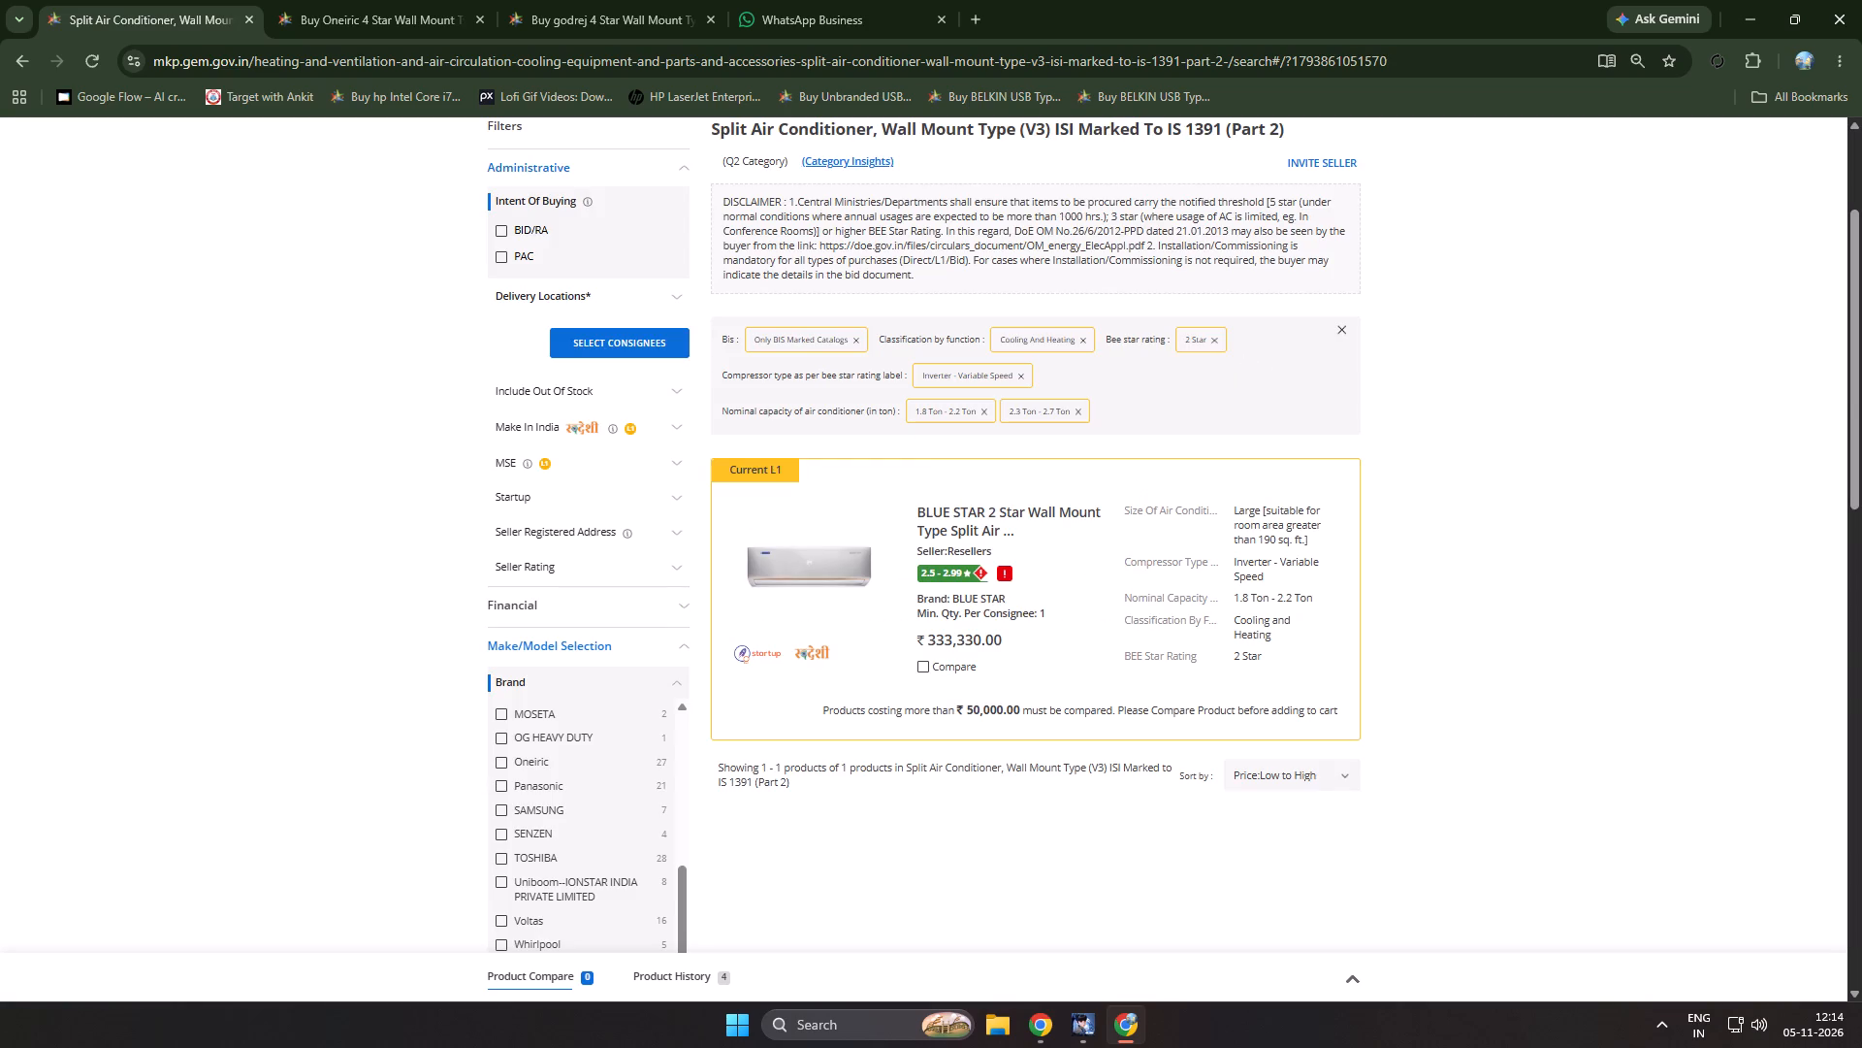
# Add the 4 Star BEE rating filter alongside 2 Star for the inverter listings.
pyautogui.scroll(-6, 781, 649)
pyautogui.scroll(-4, 722, 596)
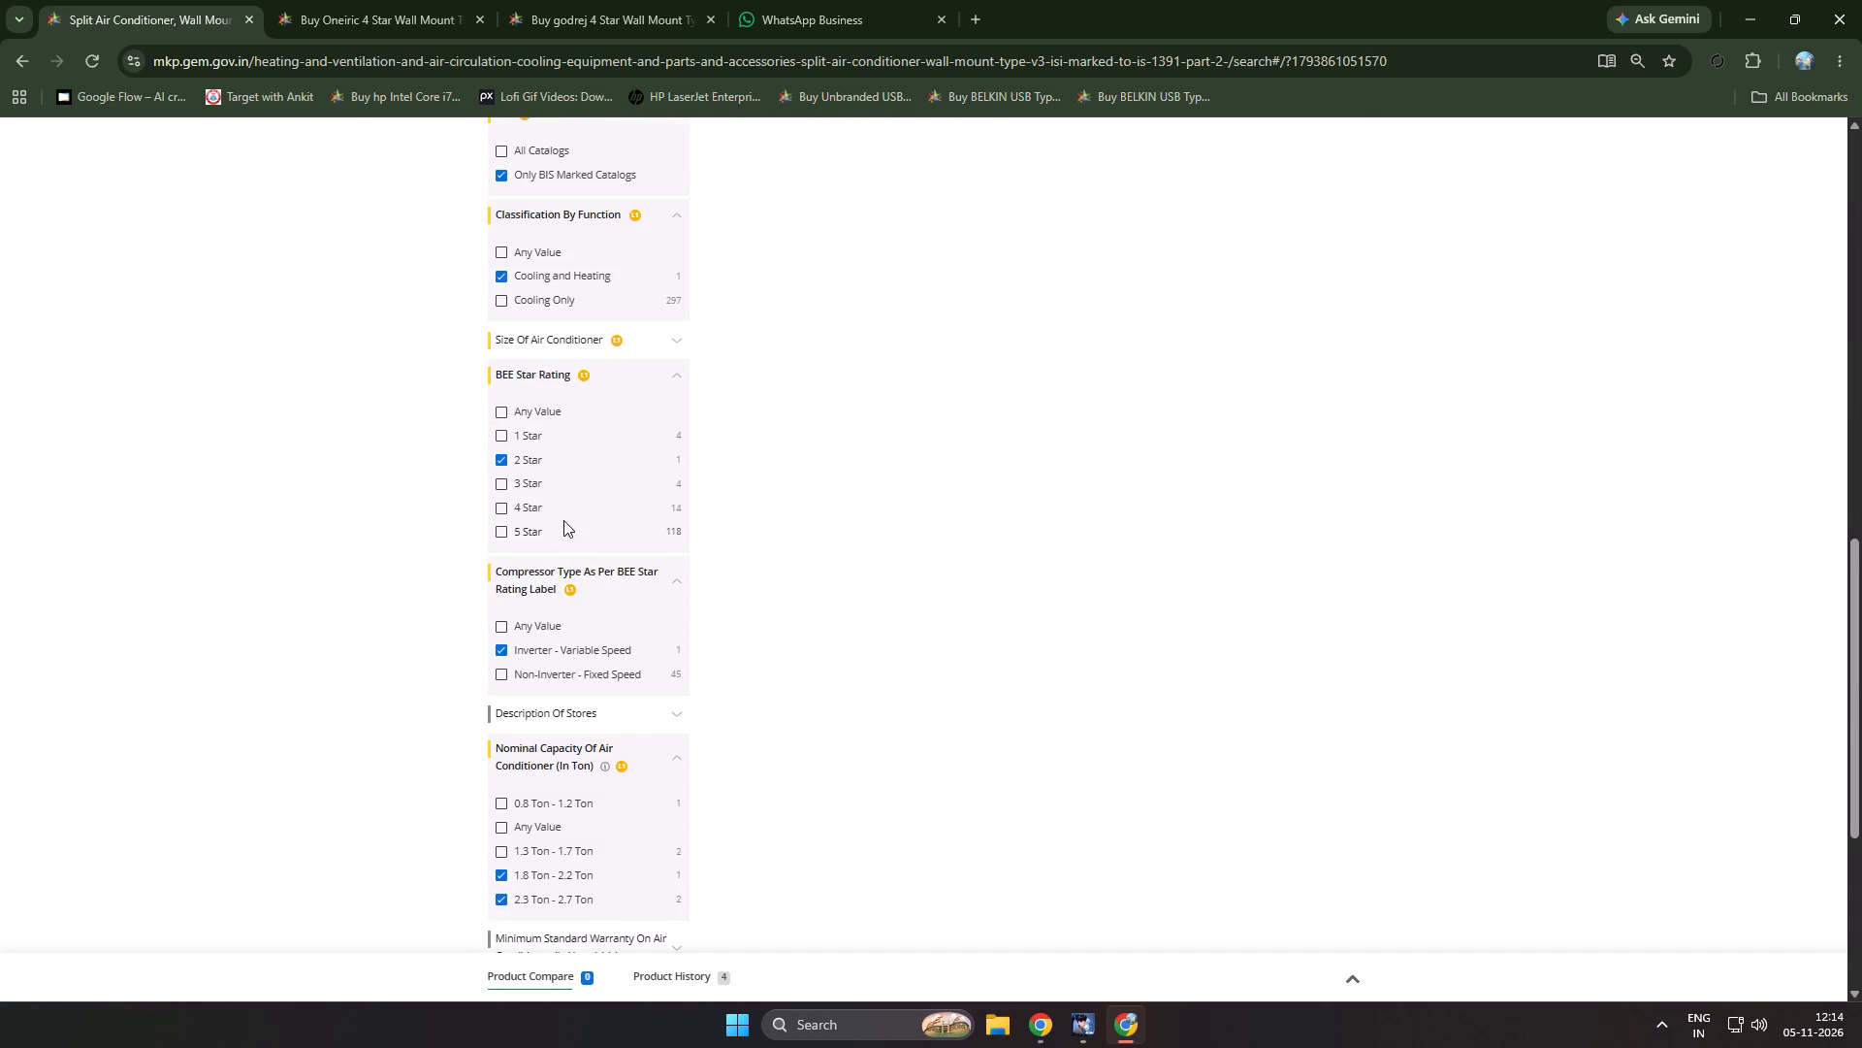
pyautogui.click(554, 507)
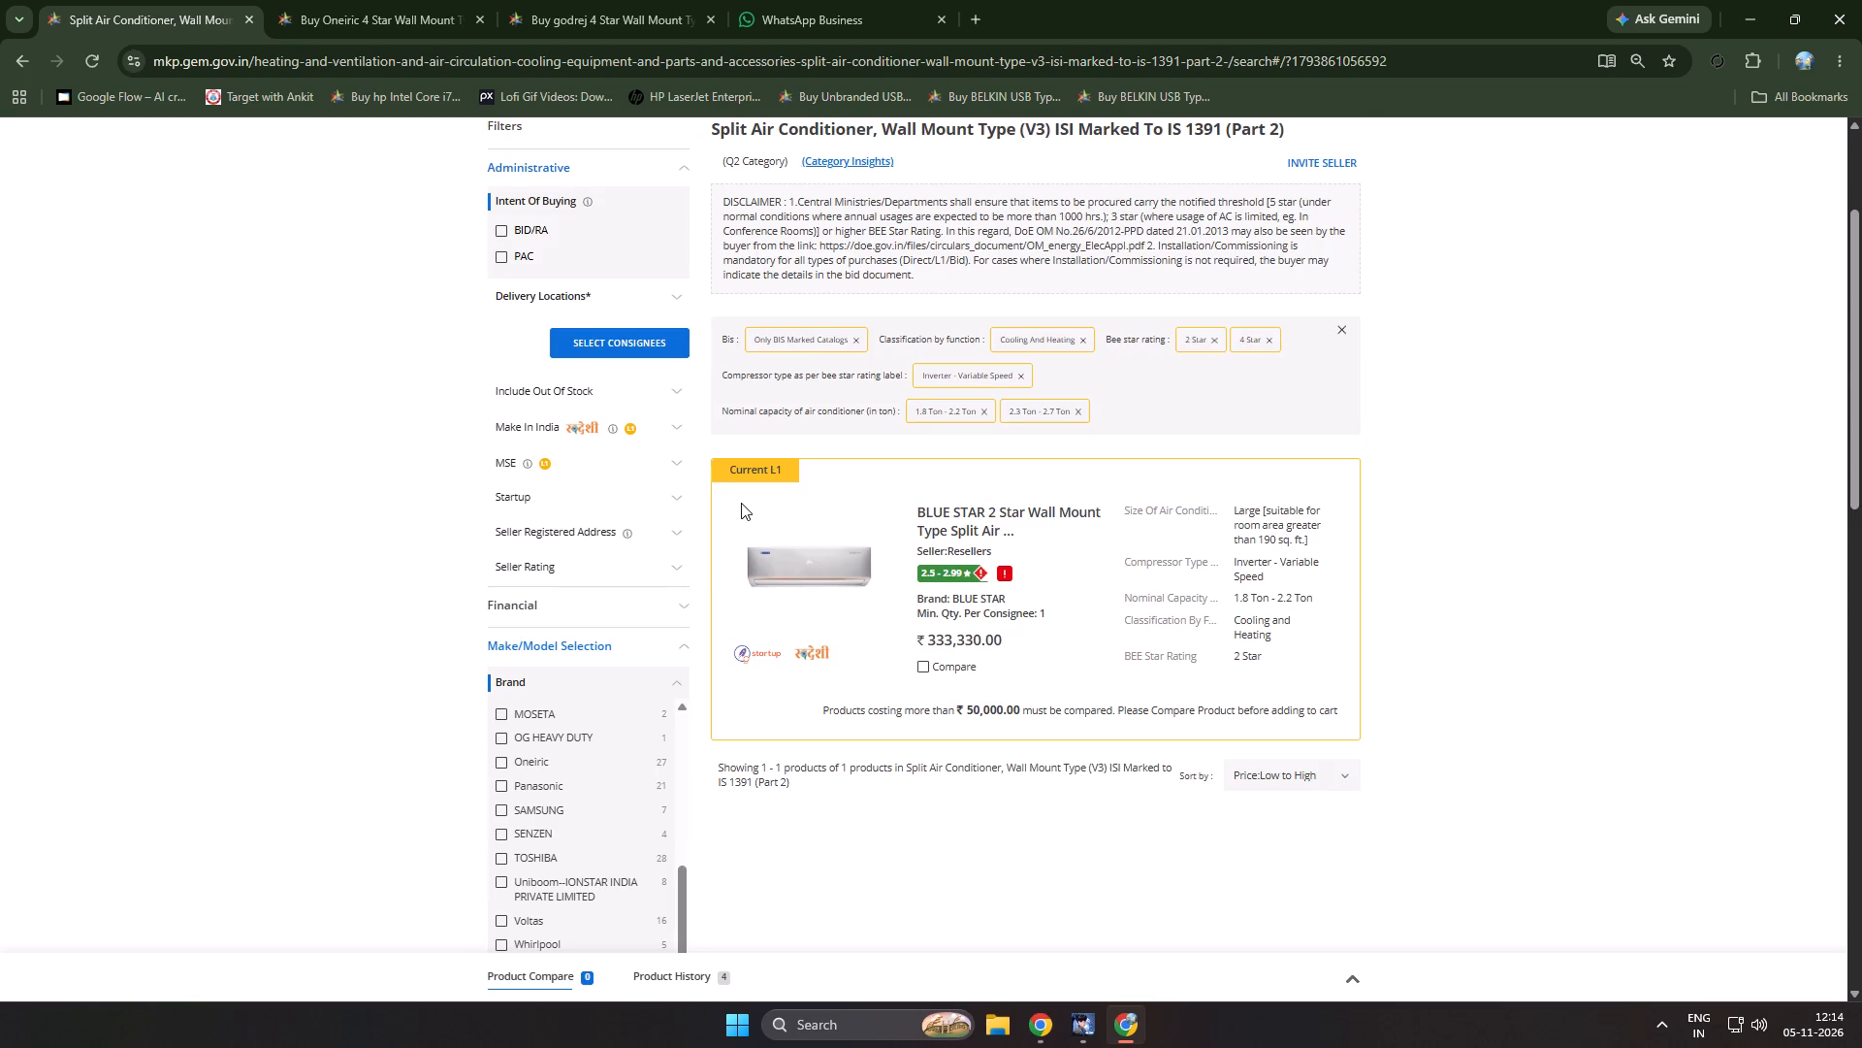
# Remove the Cooling and Heating filter from Classification By Function.
pyautogui.scroll(-5, 741, 503)
pyautogui.click(562, 758)
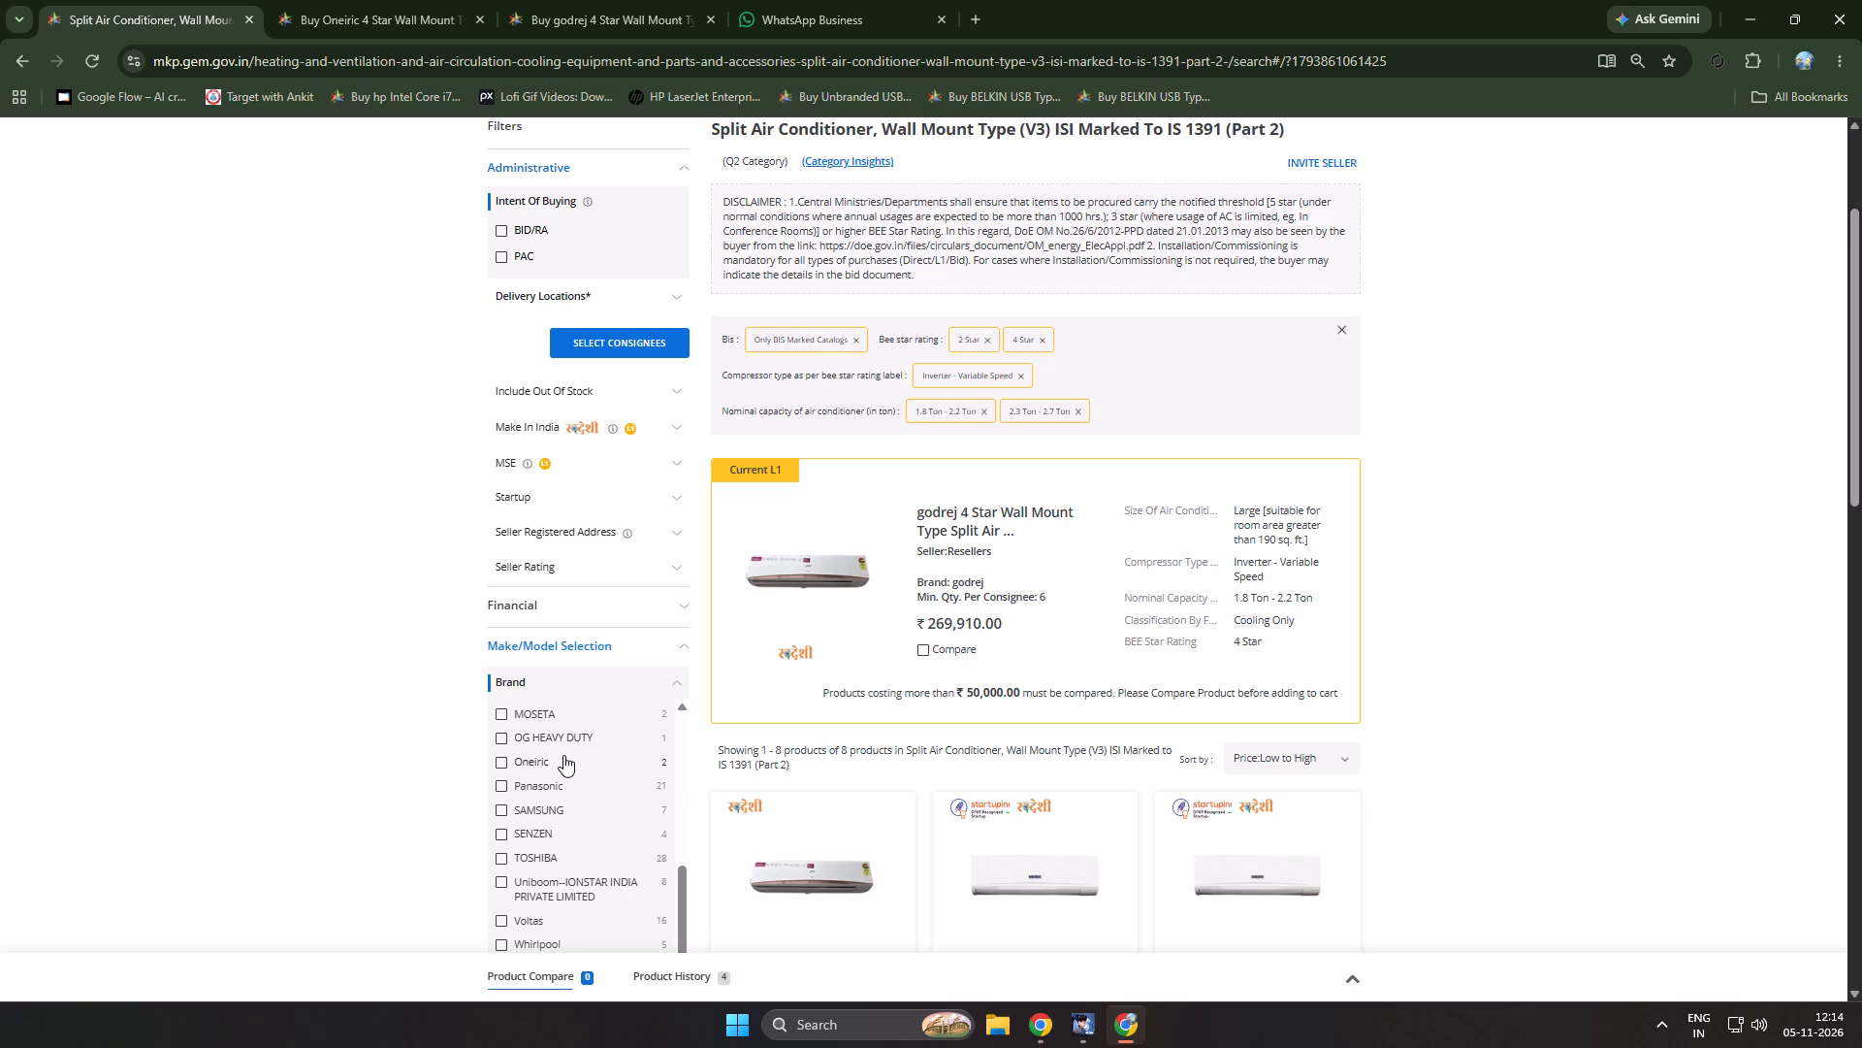
# Switch to the Poppo Live window, close the open party room, glance at the Live and Party pages, and close the window.
pyautogui.click(1043, 1033)
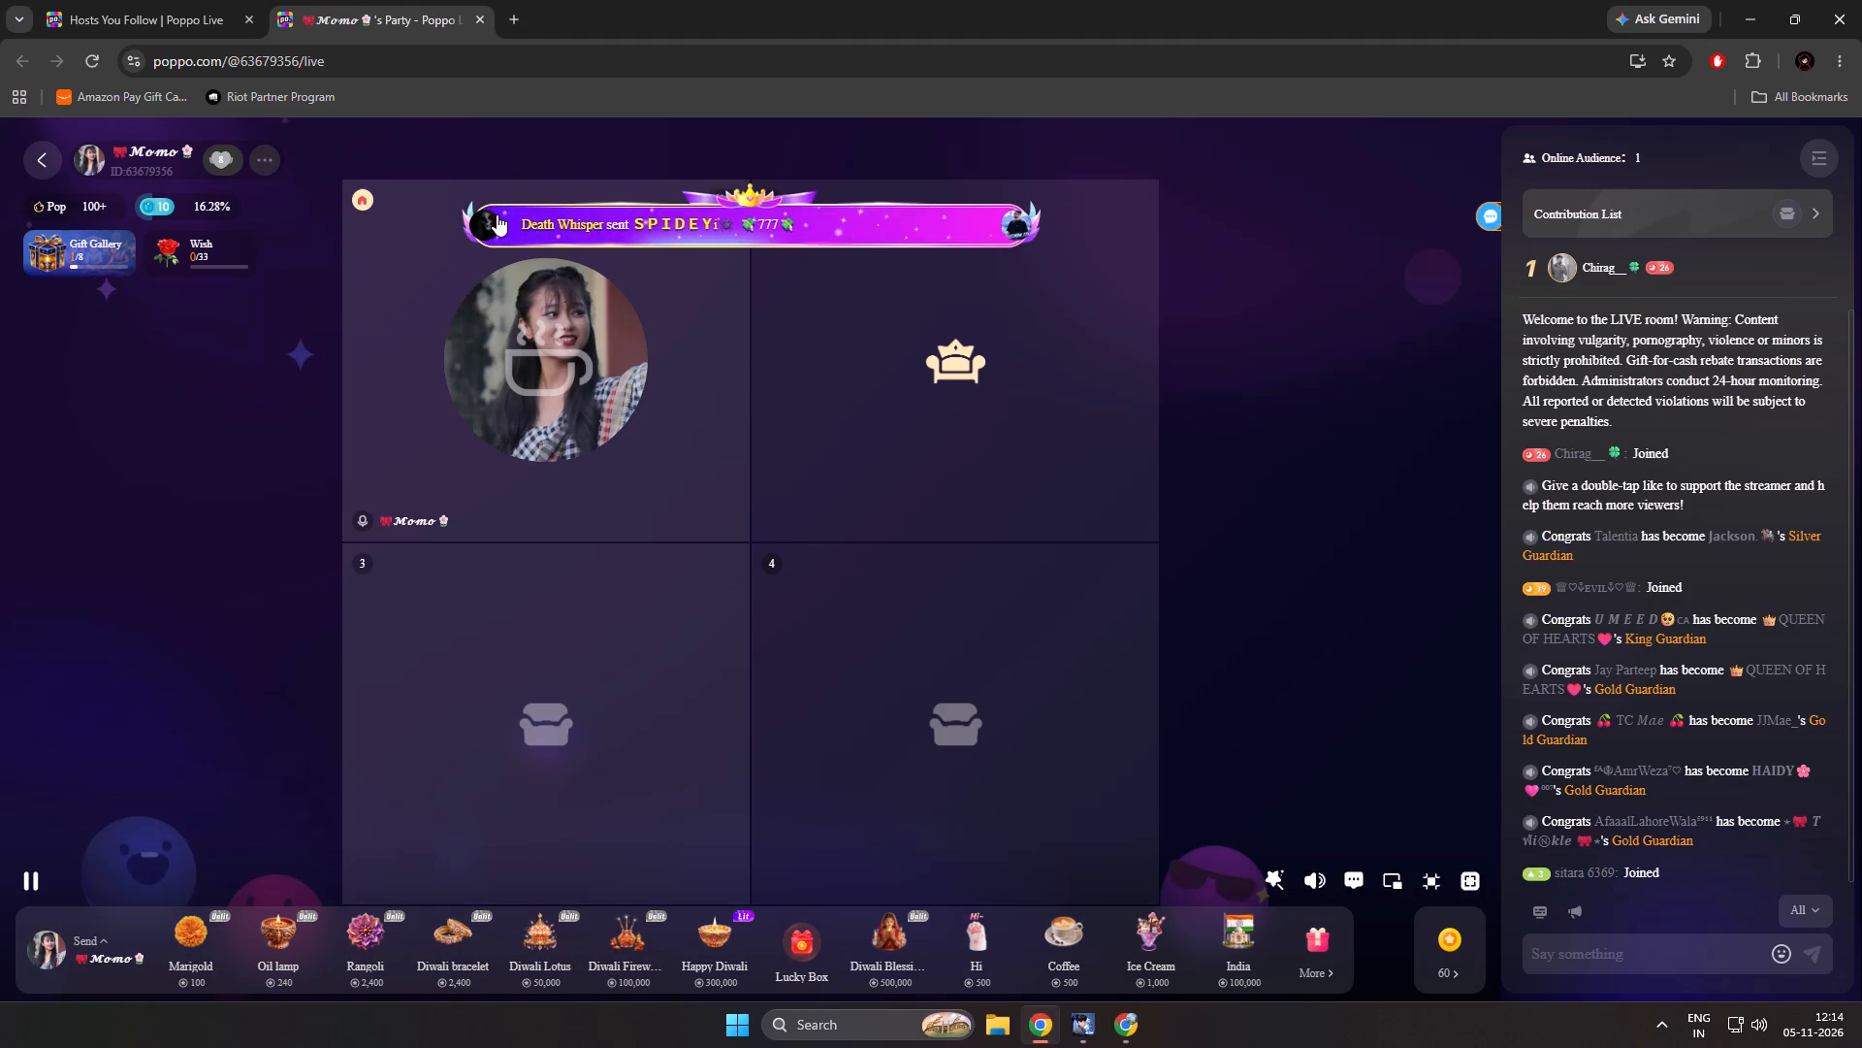
pyautogui.click(478, 20)
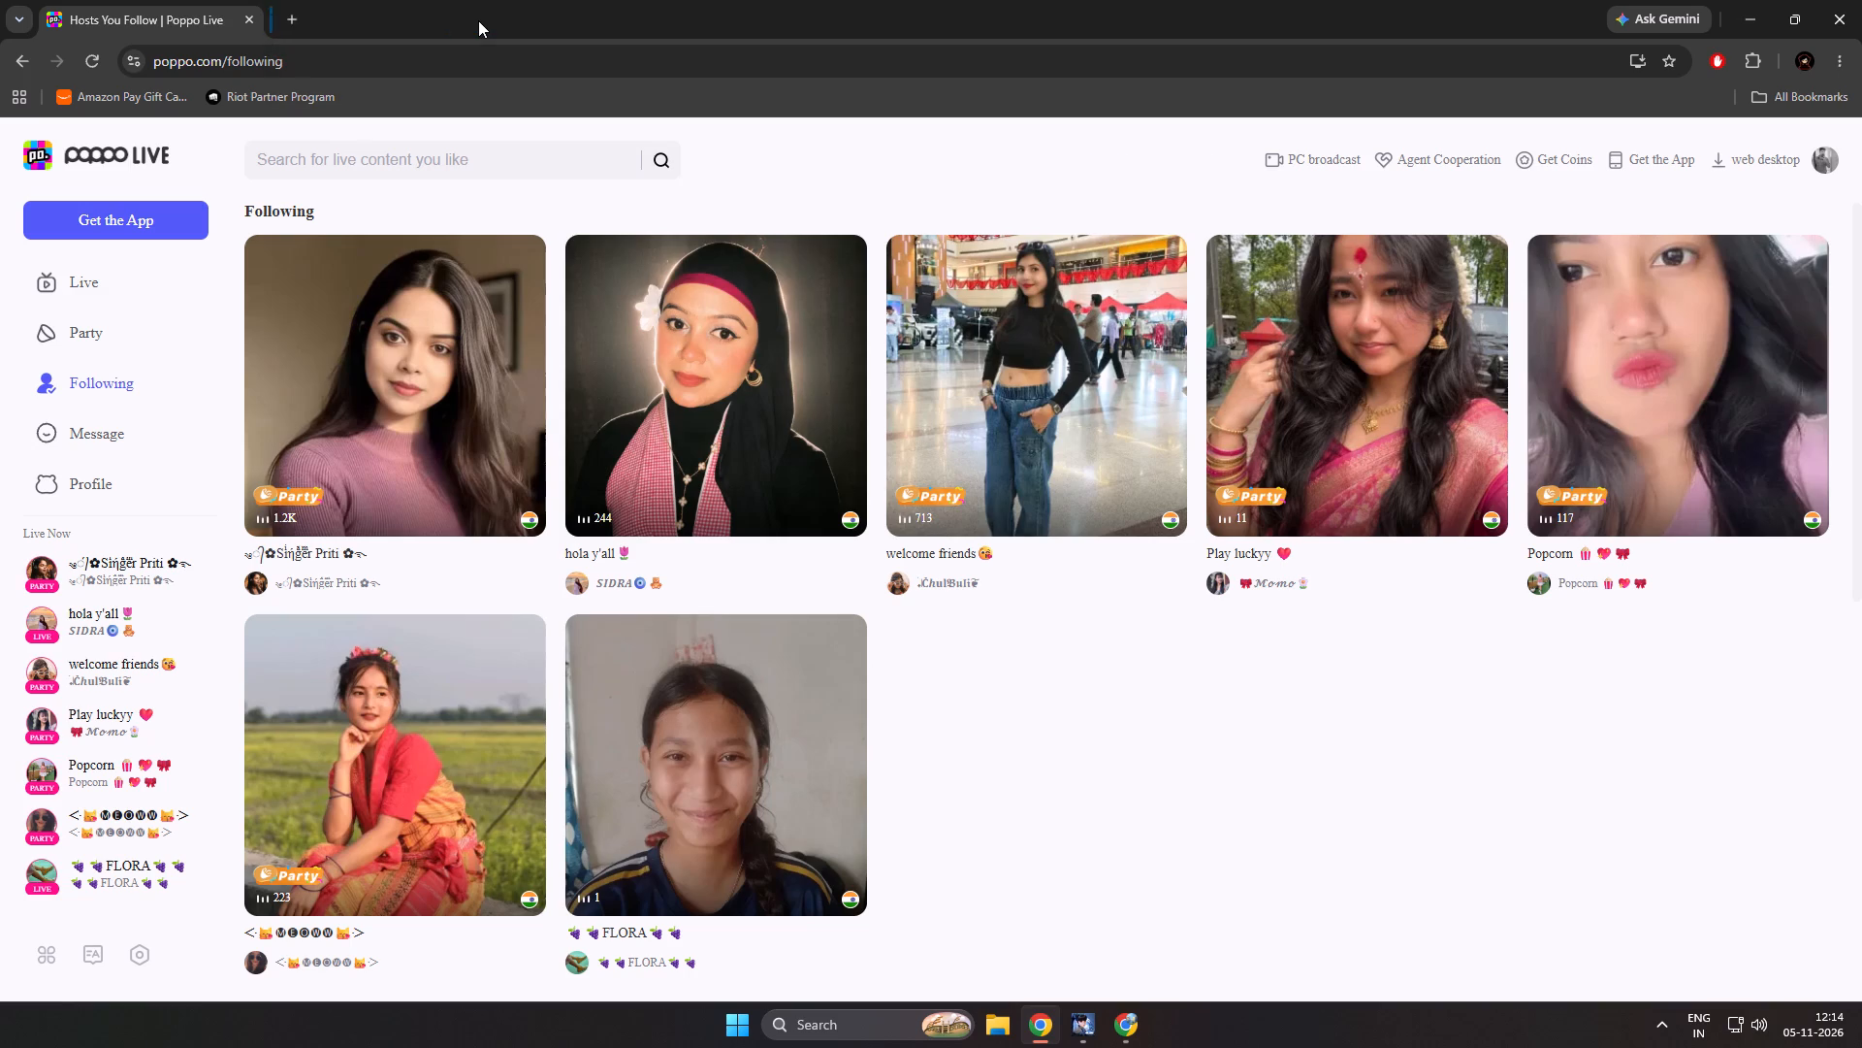
pyautogui.click(108, 280)
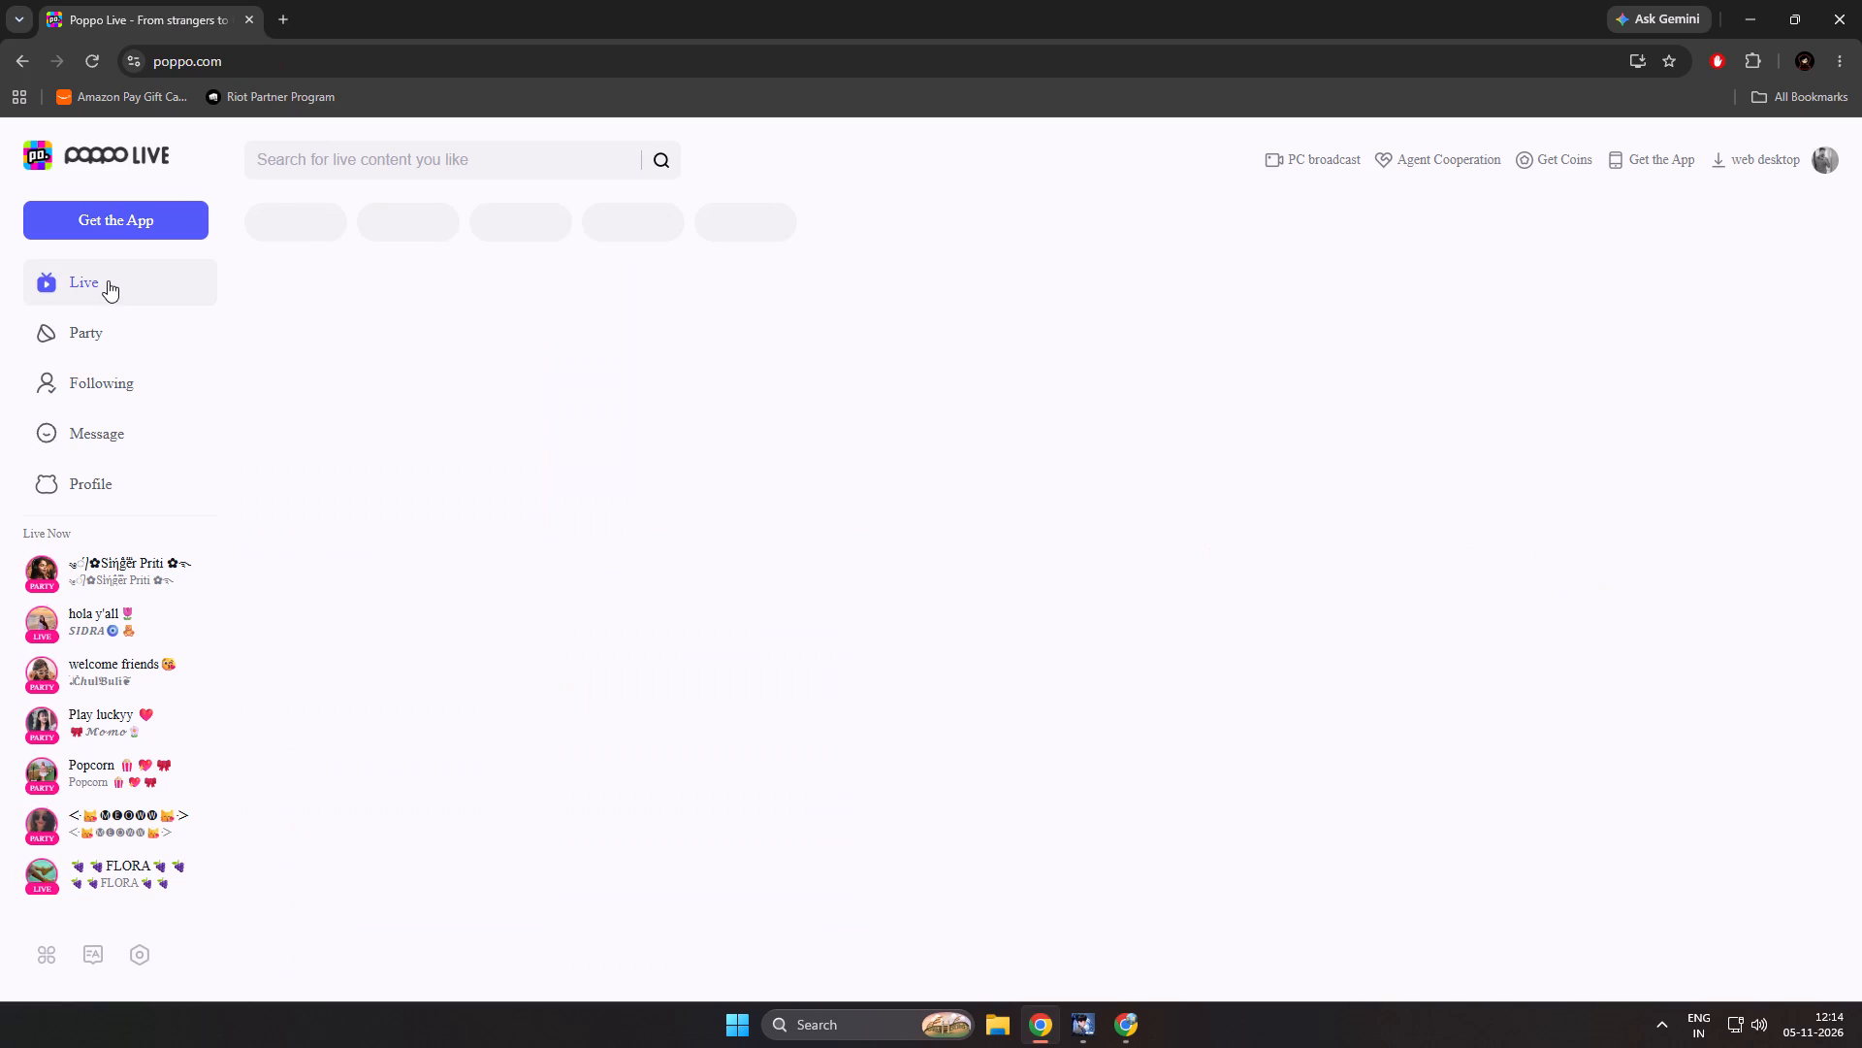
pyautogui.click(94, 337)
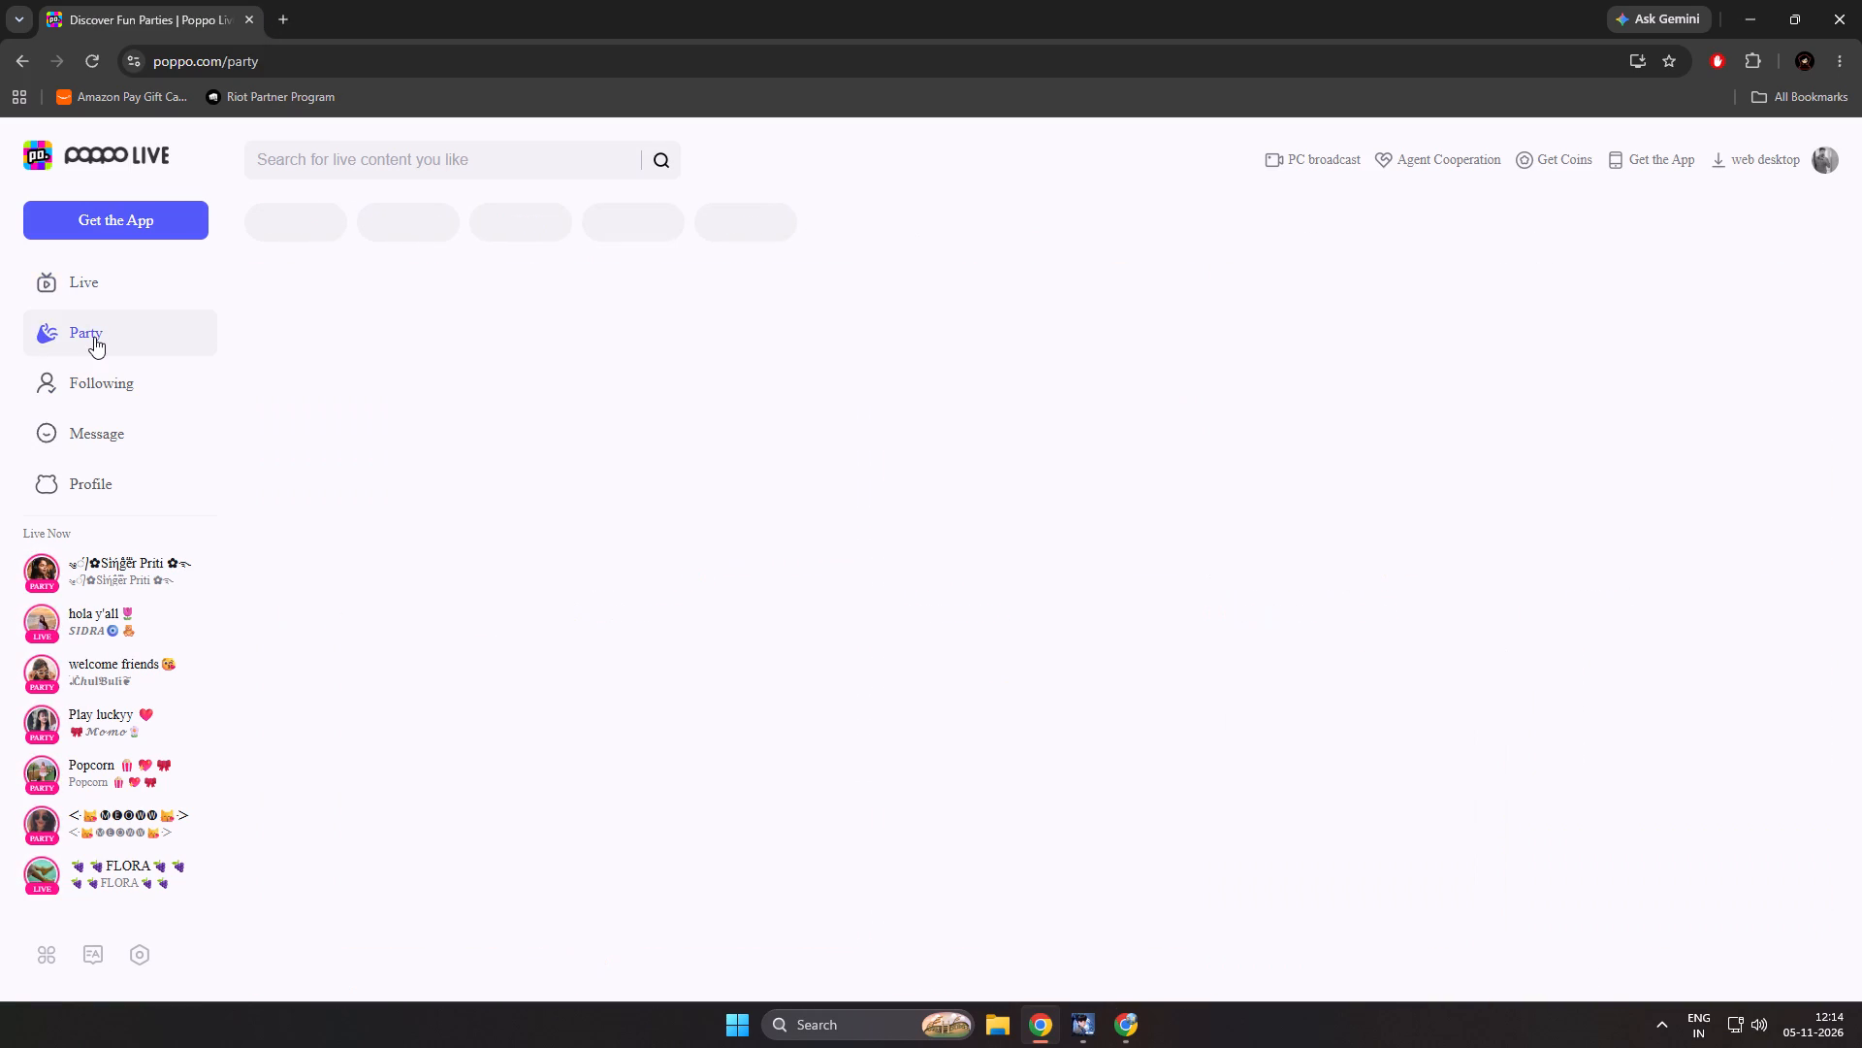
pyautogui.click(1861, 0)
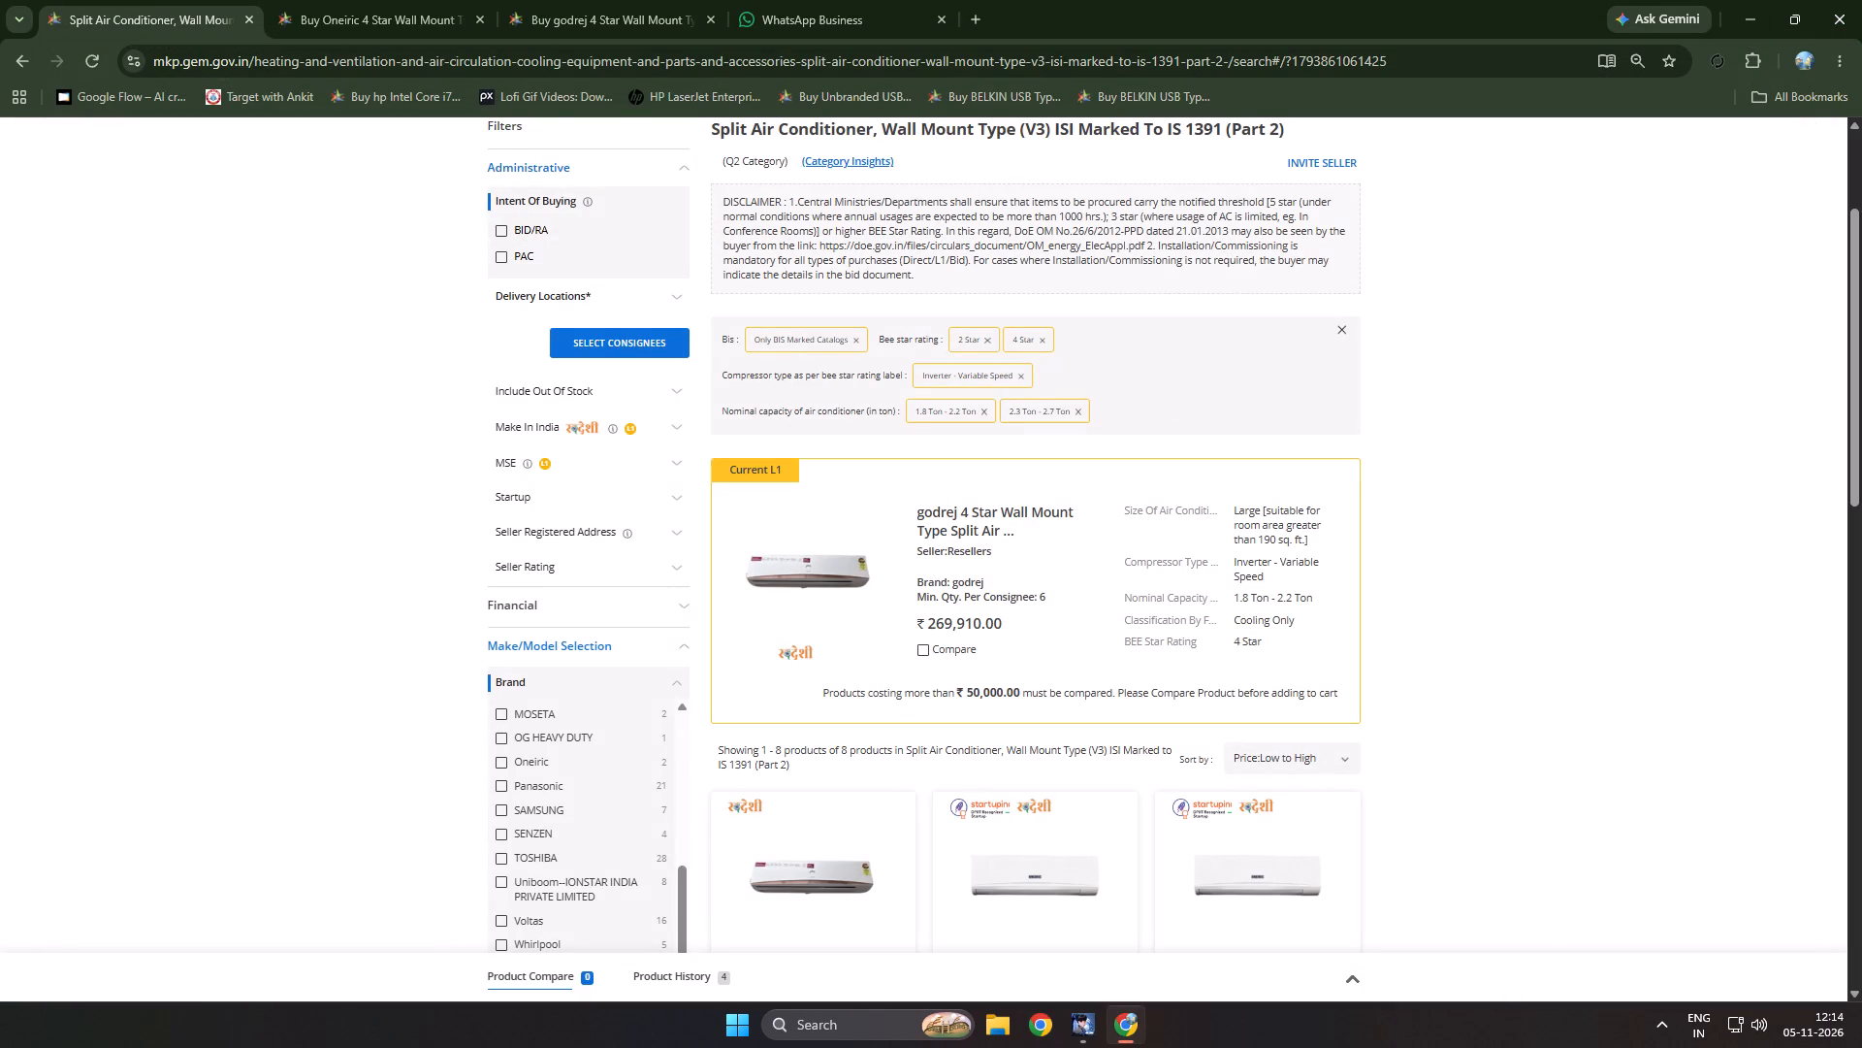
# Open the search category selector beside the marketplace search box.
pyautogui.scroll(6, 885, 413)
pyautogui.click(761, 245)
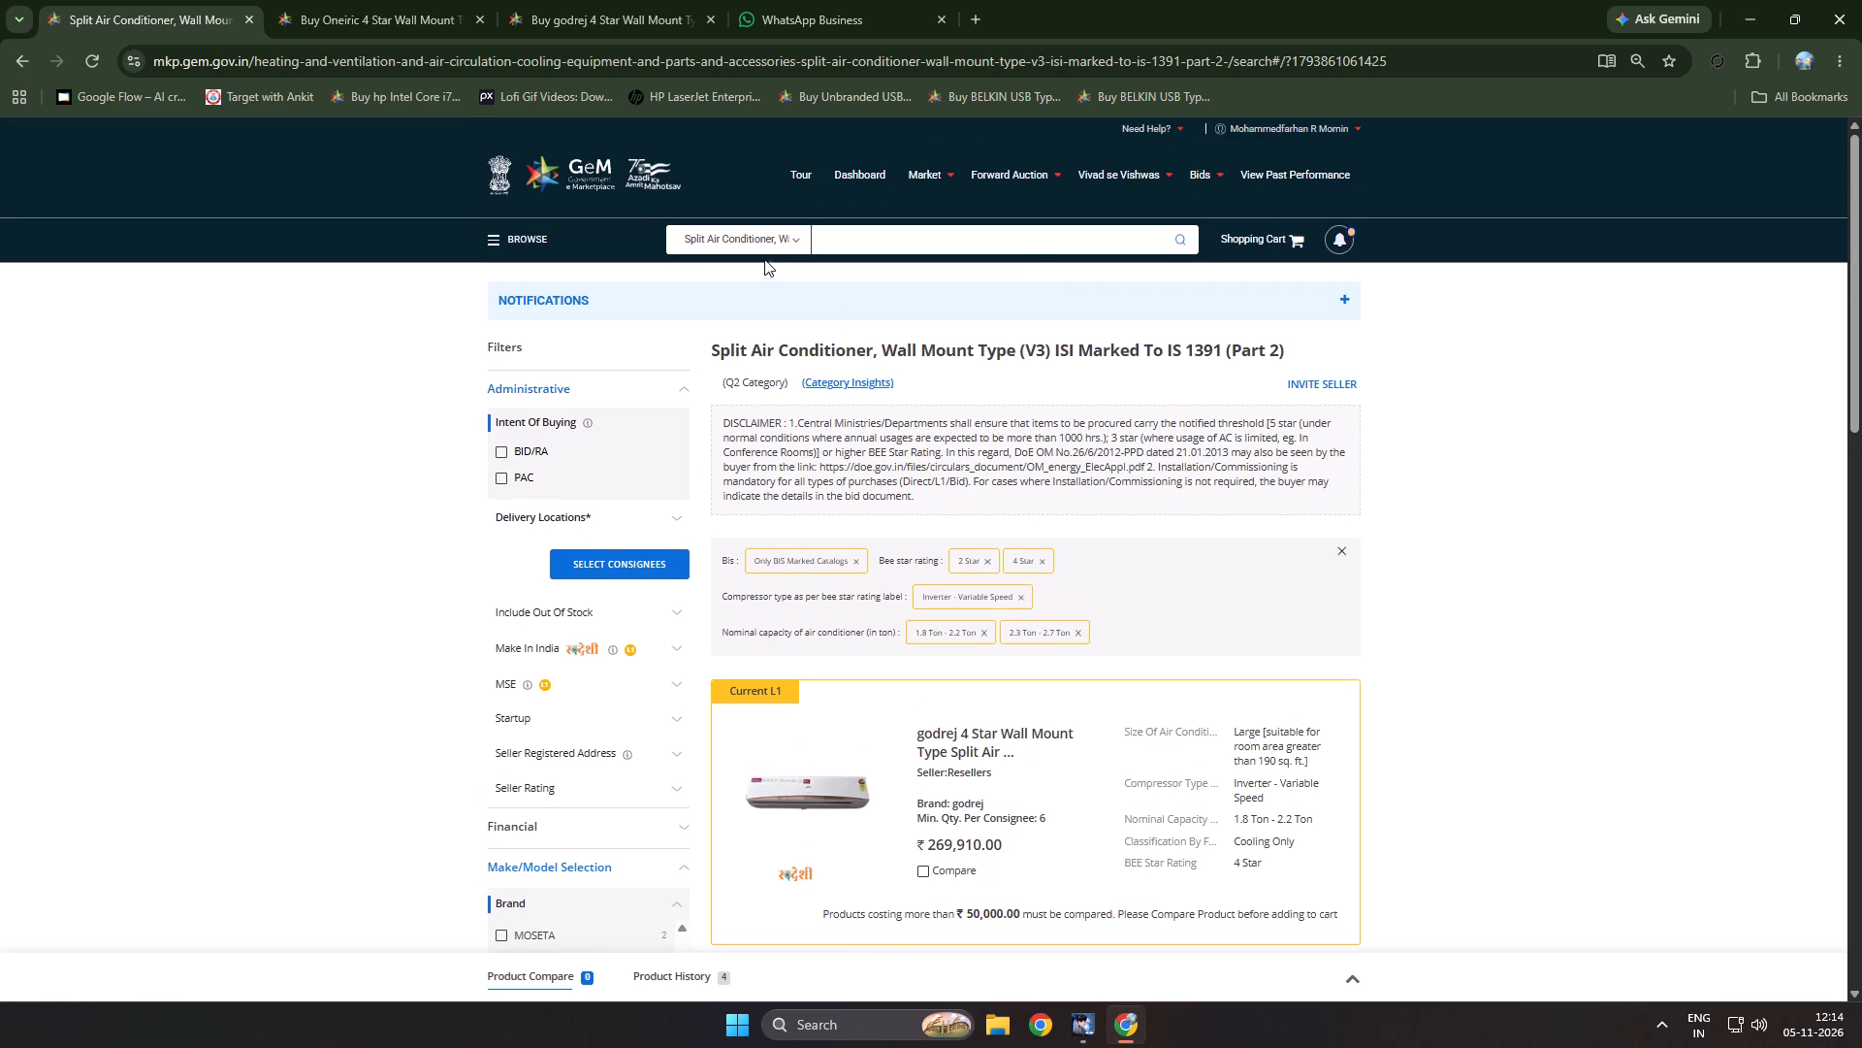
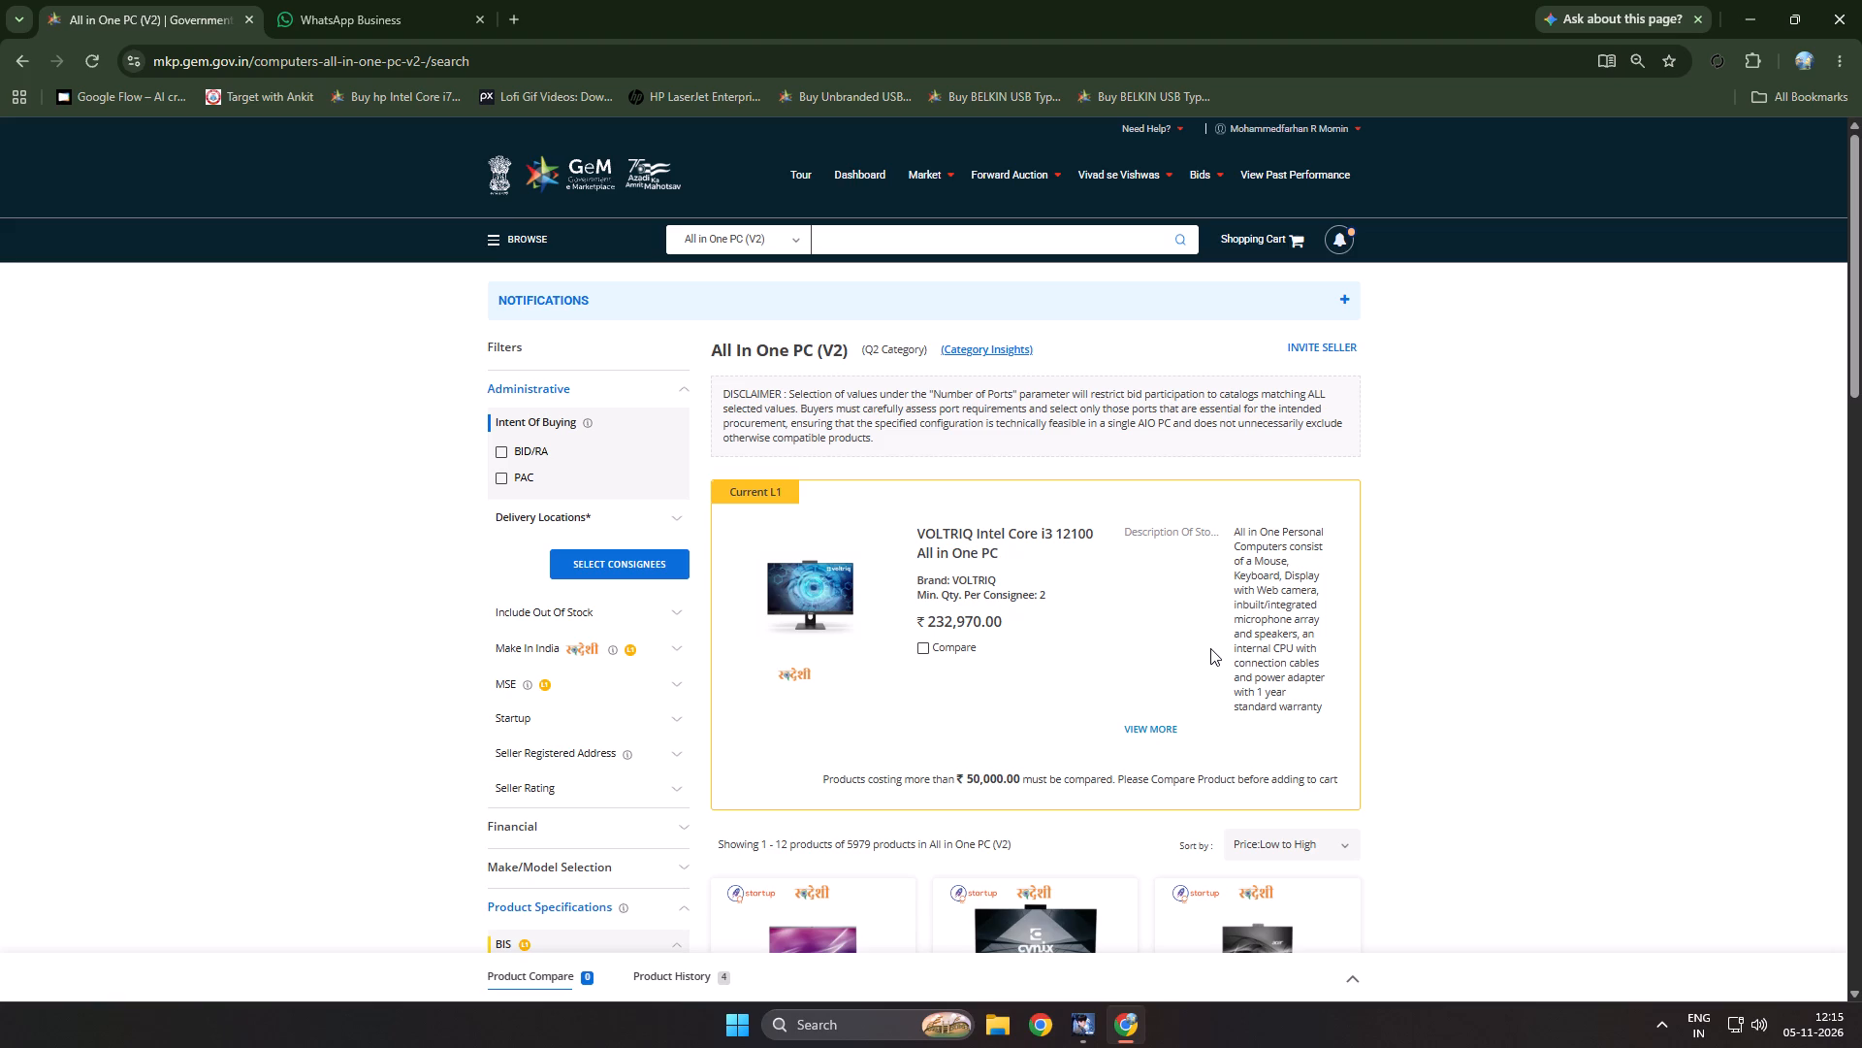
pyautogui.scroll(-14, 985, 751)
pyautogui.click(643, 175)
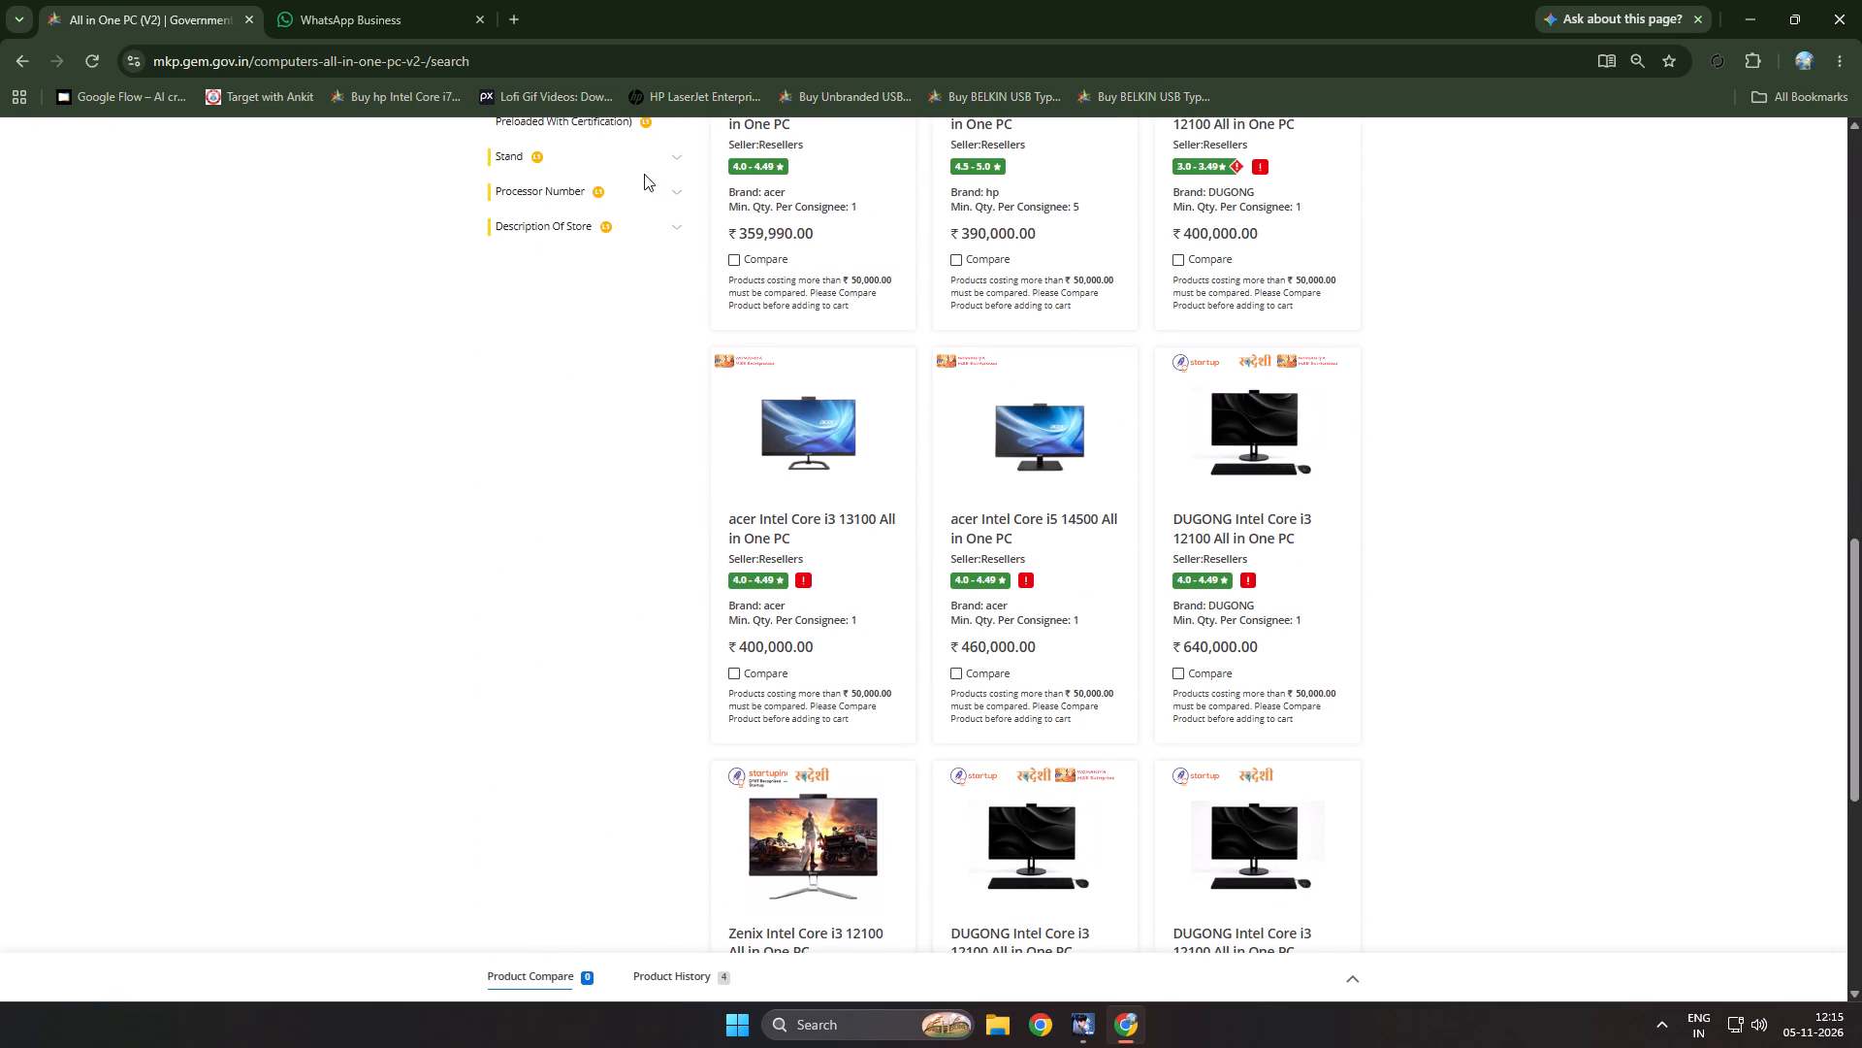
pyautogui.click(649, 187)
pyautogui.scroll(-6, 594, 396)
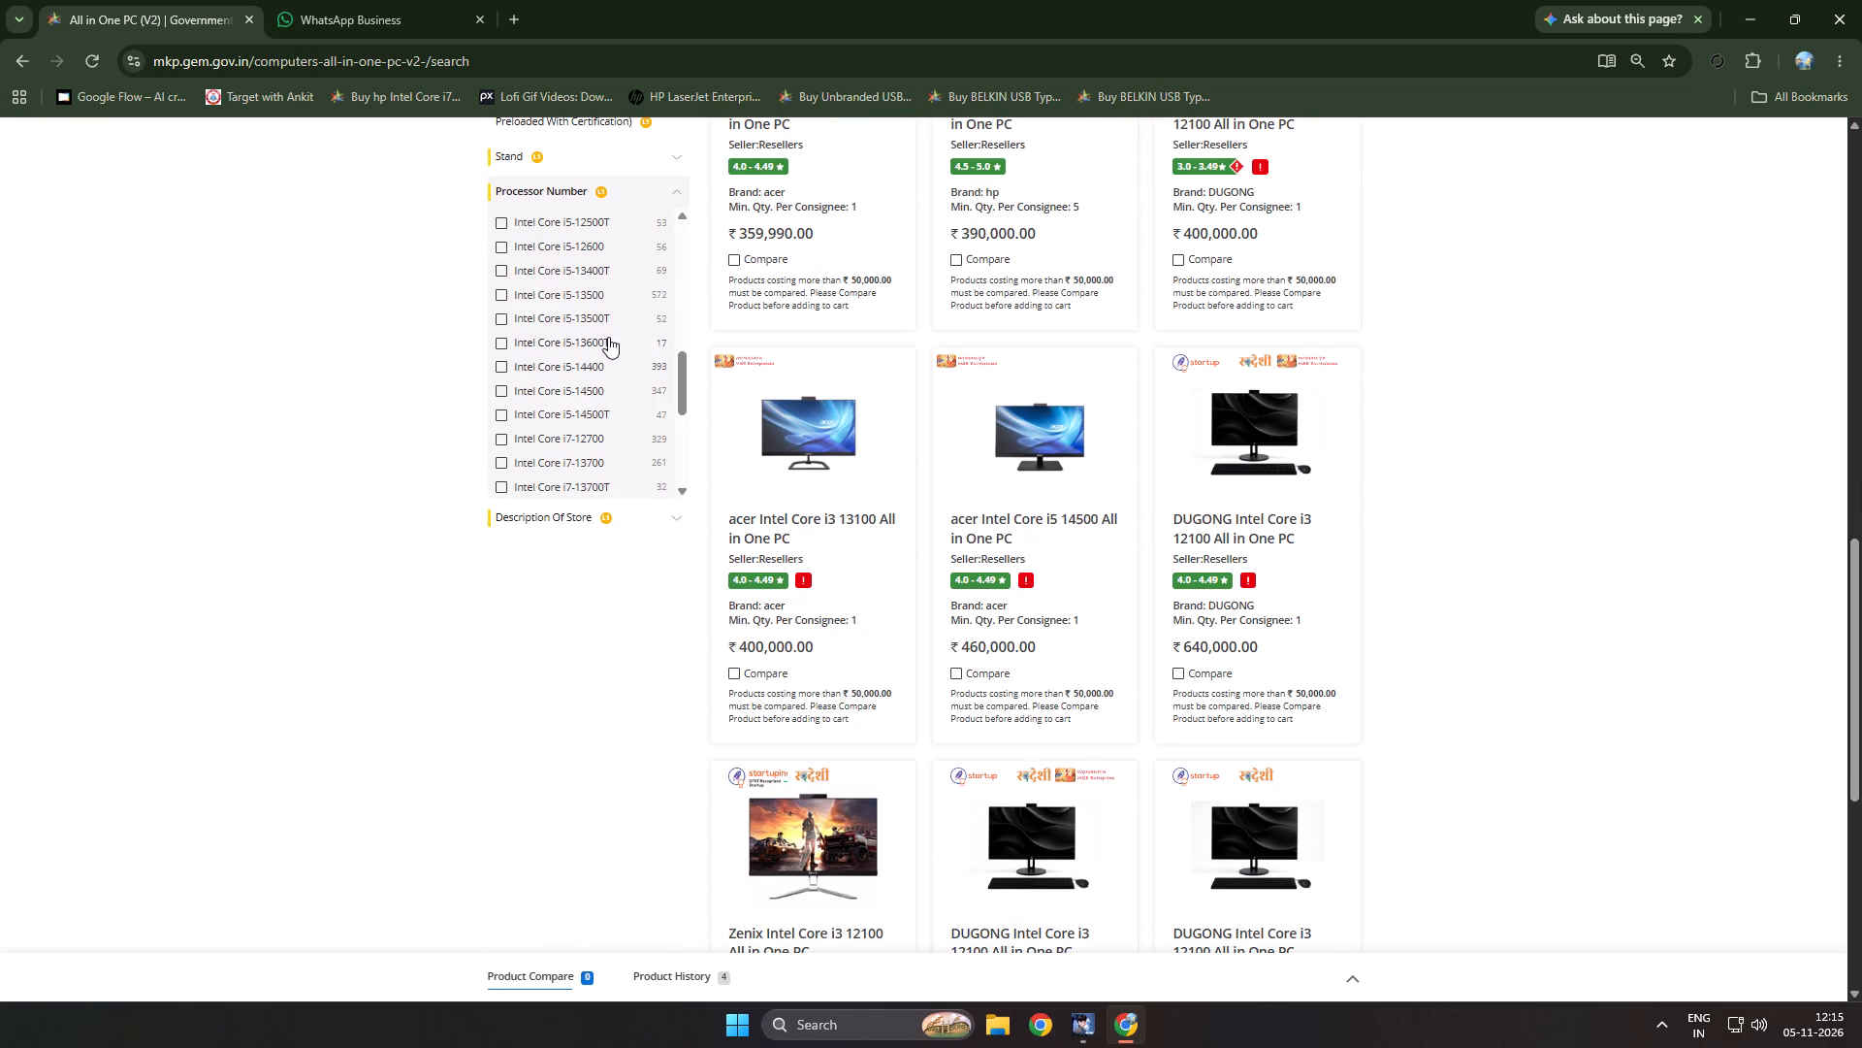
# Set the consignee quantity for the All in One PC search to 4, keeping the Odisha delivery location.
pyautogui.scroll(18, 698, 473)
pyautogui.scroll(-1, 687, 506)
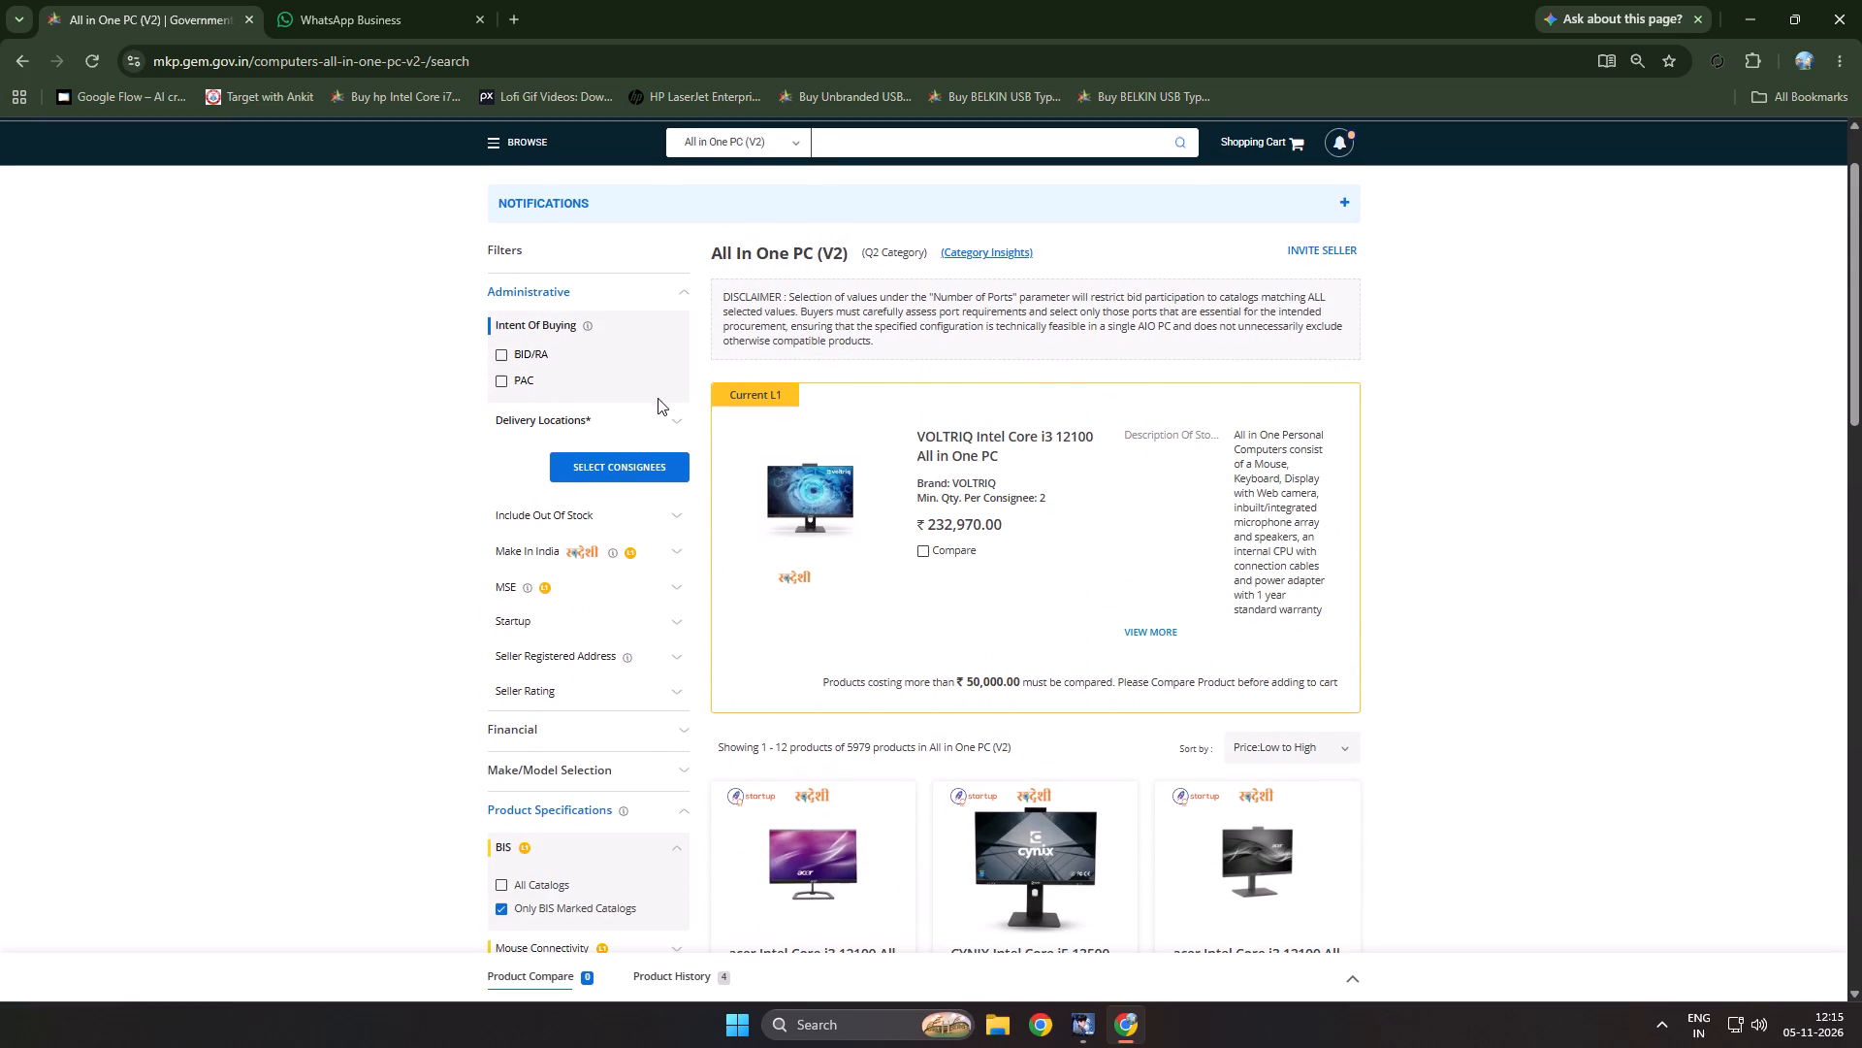
pyautogui.click(648, 414)
pyautogui.click(650, 566)
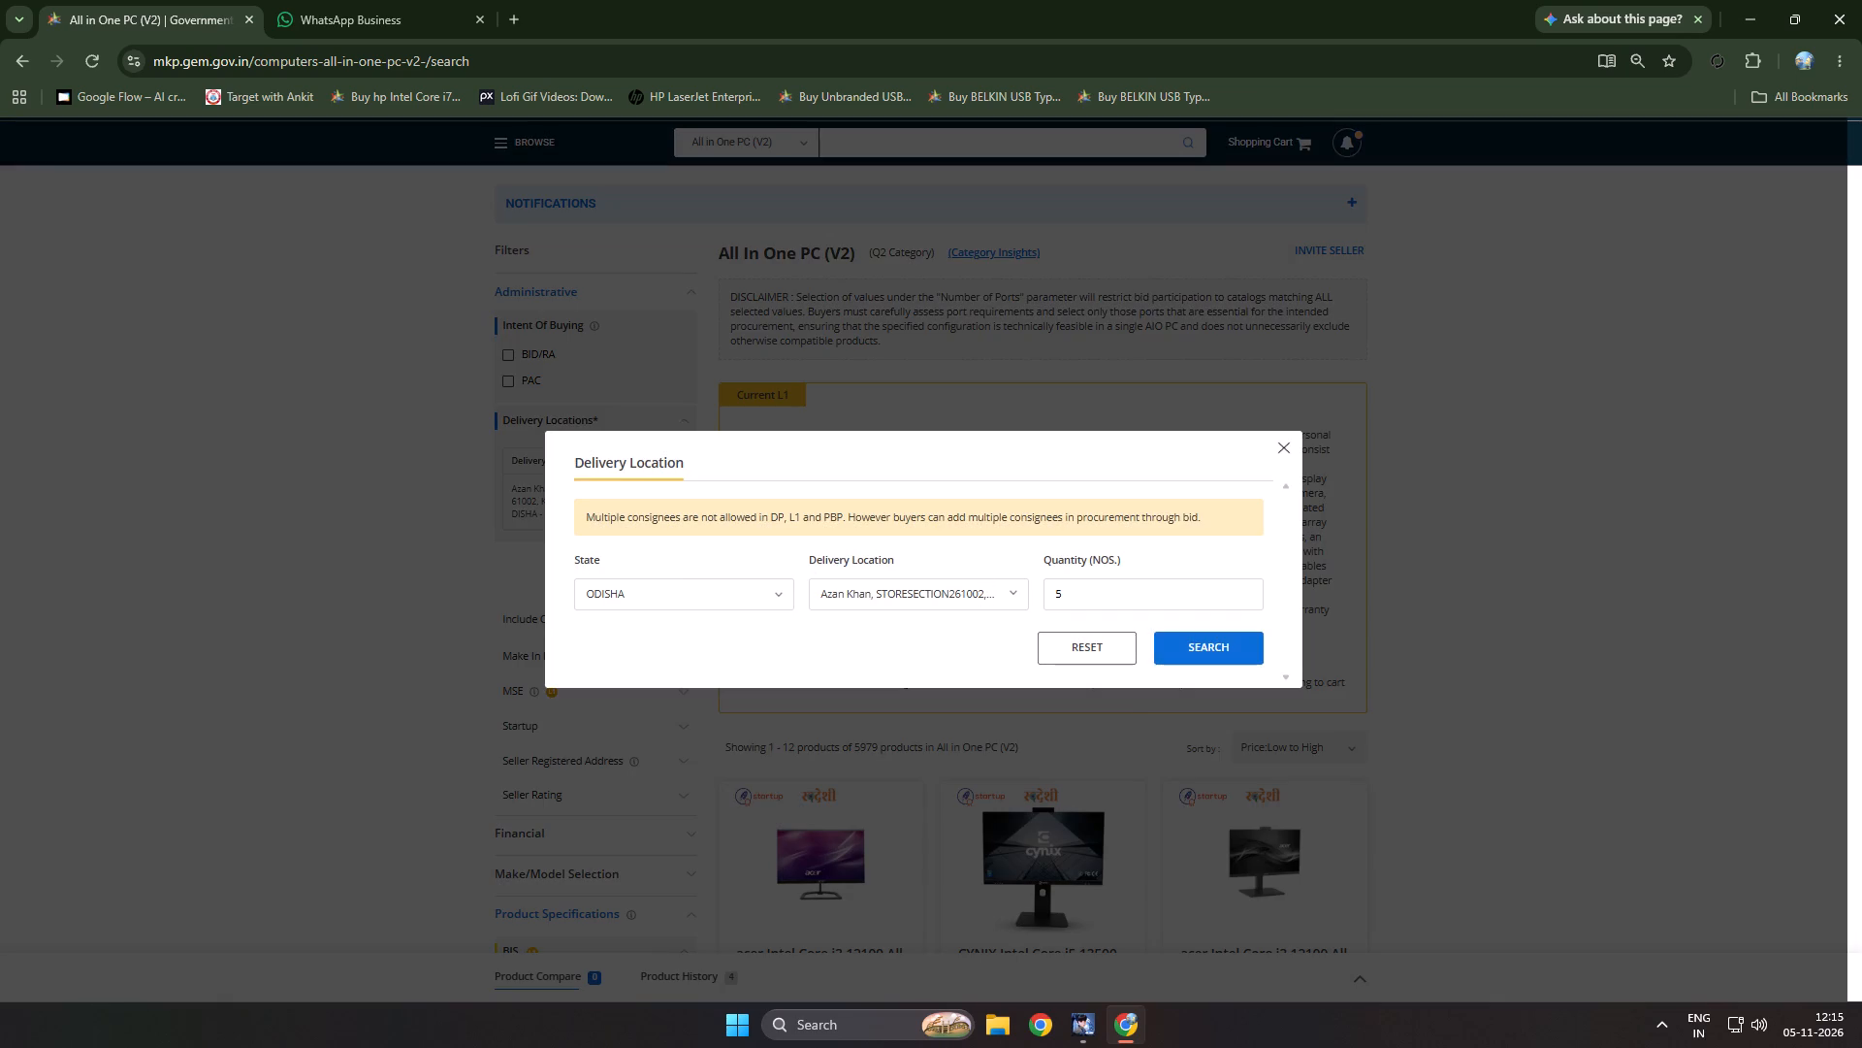
pyautogui.moveTo(1088, 584); pyautogui.dragTo(1002, 584)
pyautogui.press('4')
pyautogui.click(885, 623)
pyautogui.click(1225, 642)
# Filter the All in One PC listings by processor number Intel Core i5-14500T.
pyautogui.scroll(-15, 654, 460)
pyautogui.scroll(4, 645, 458)
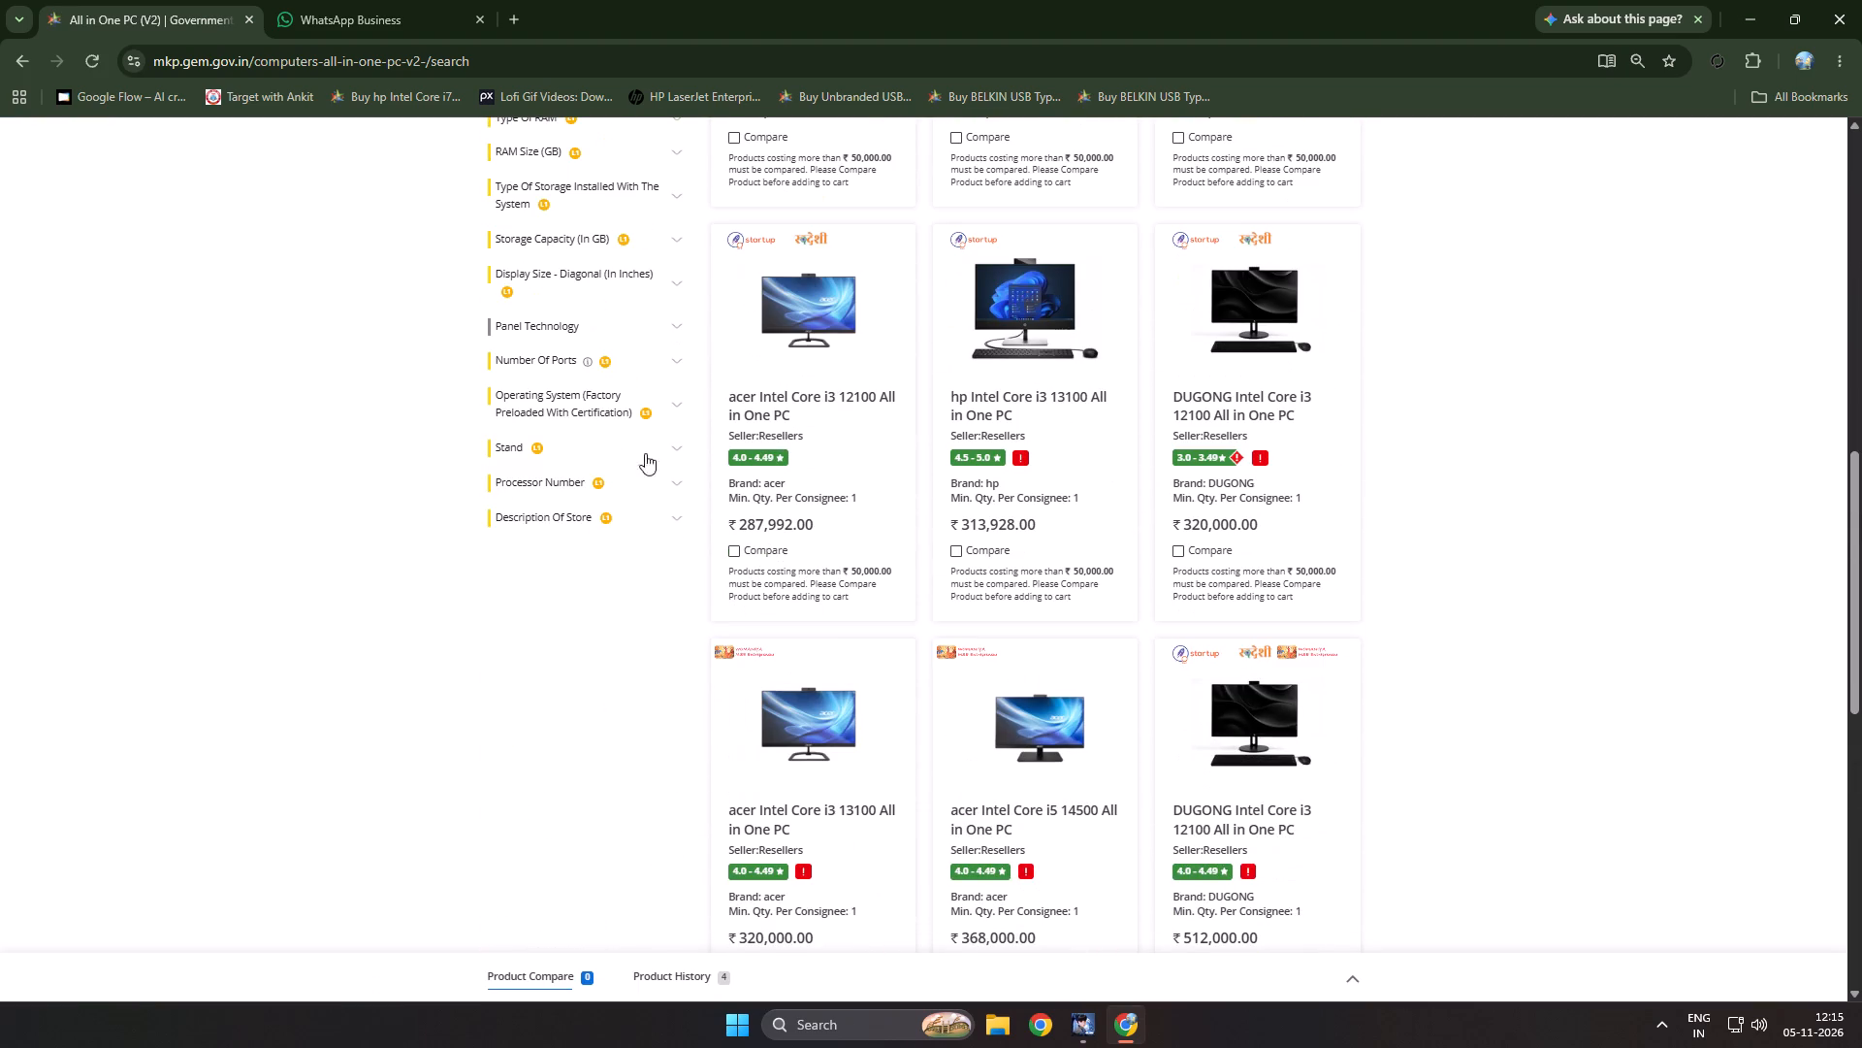
pyautogui.click(629, 475)
pyautogui.scroll(-7, 635, 459)
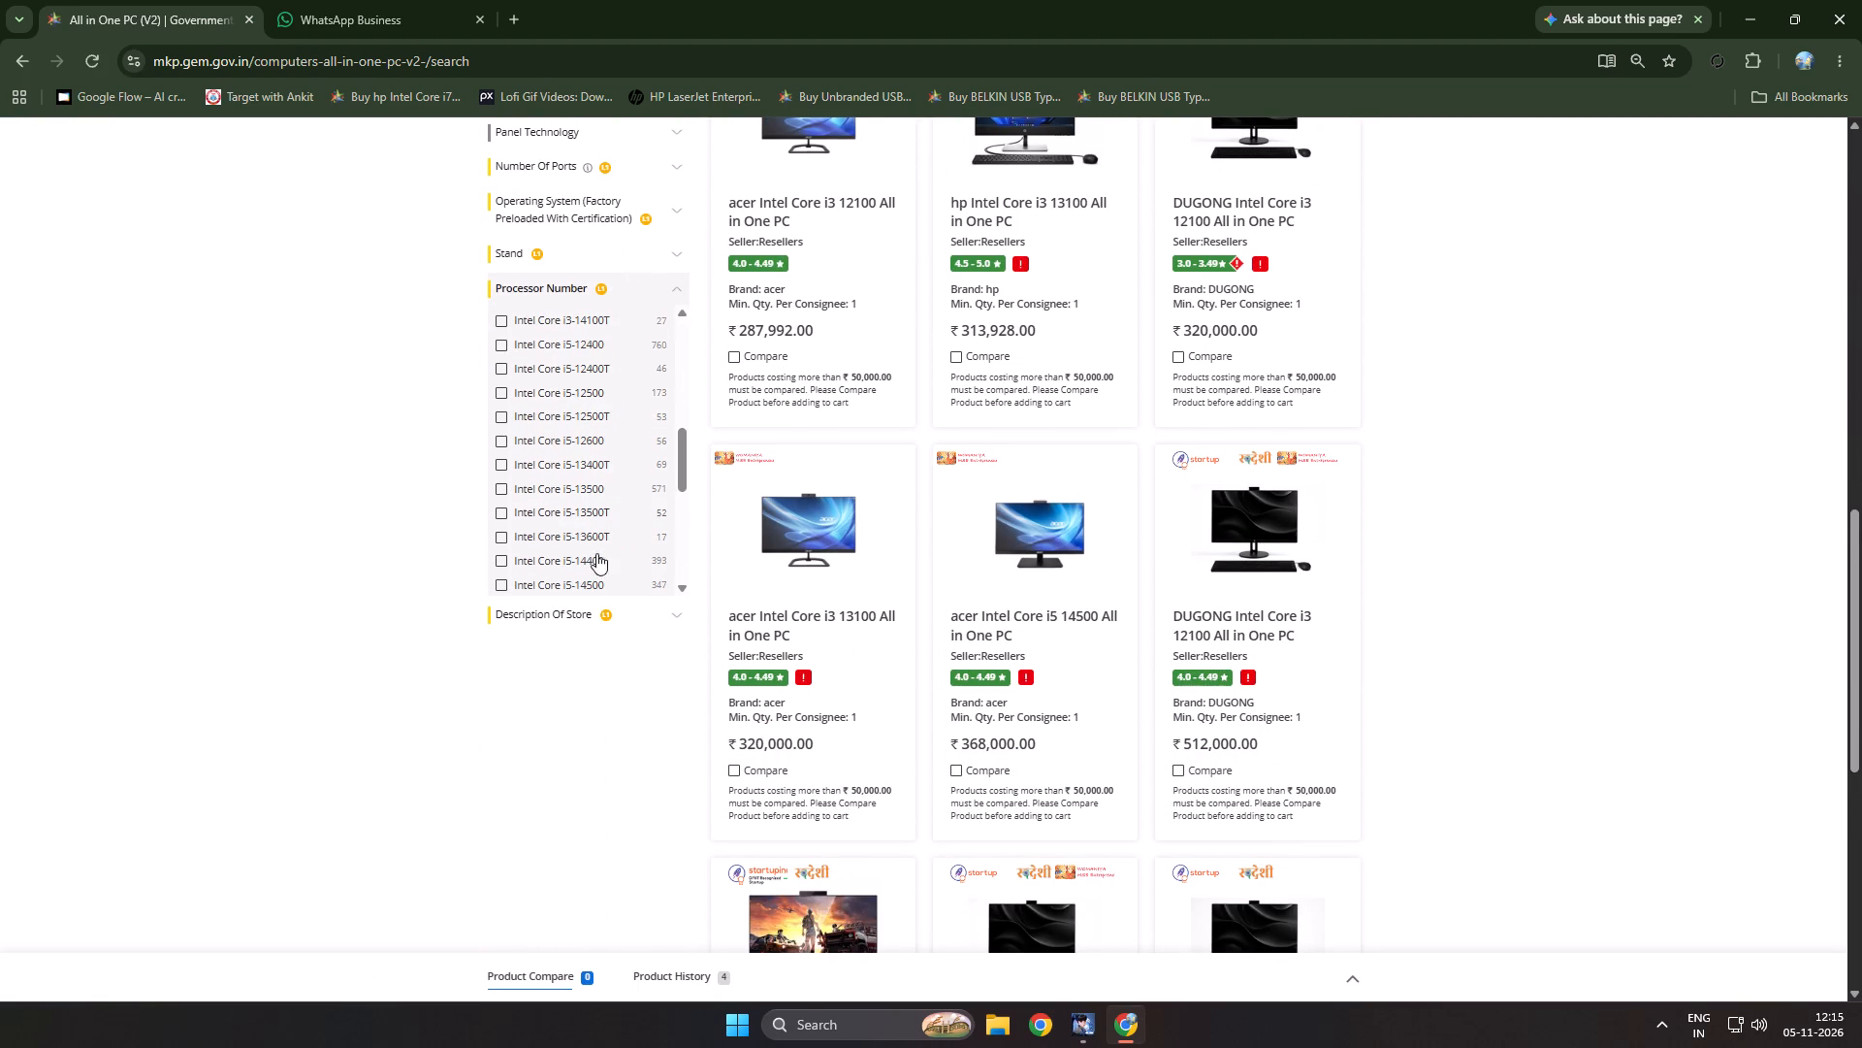
pyautogui.scroll(-2, 596, 563)
pyautogui.click(612, 412)
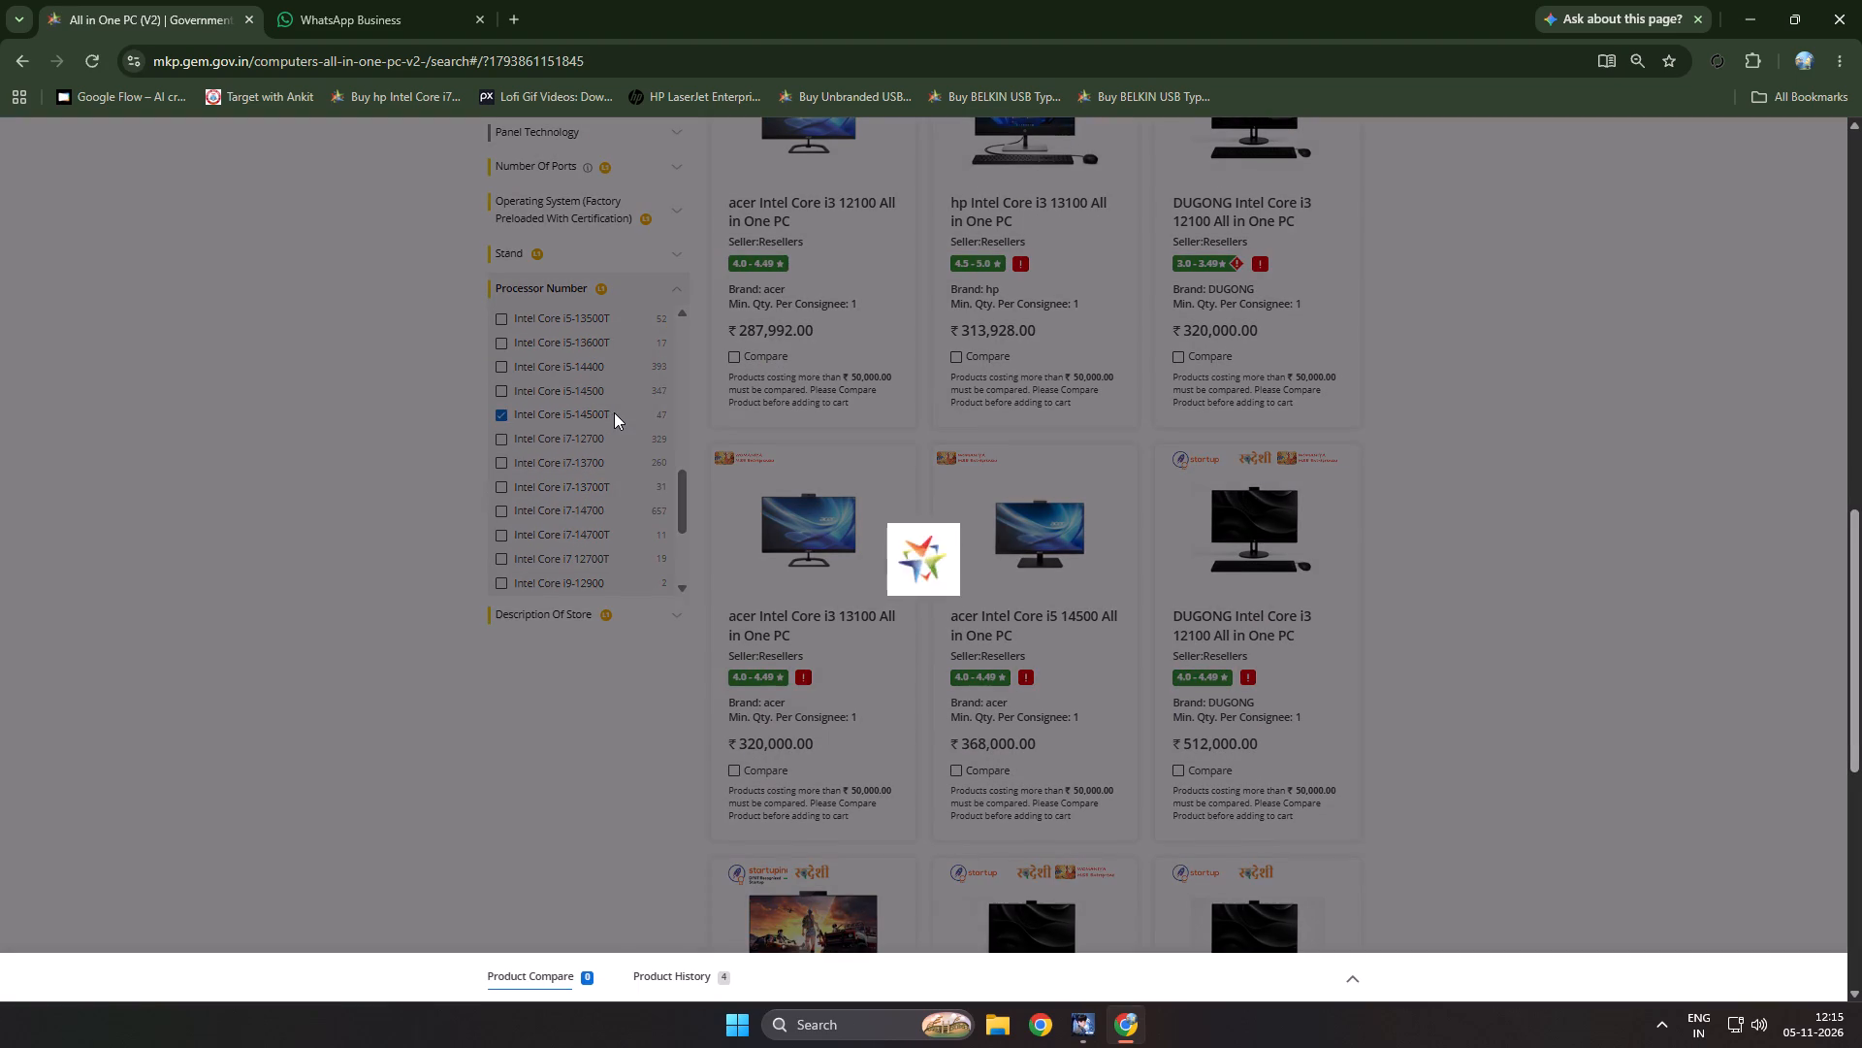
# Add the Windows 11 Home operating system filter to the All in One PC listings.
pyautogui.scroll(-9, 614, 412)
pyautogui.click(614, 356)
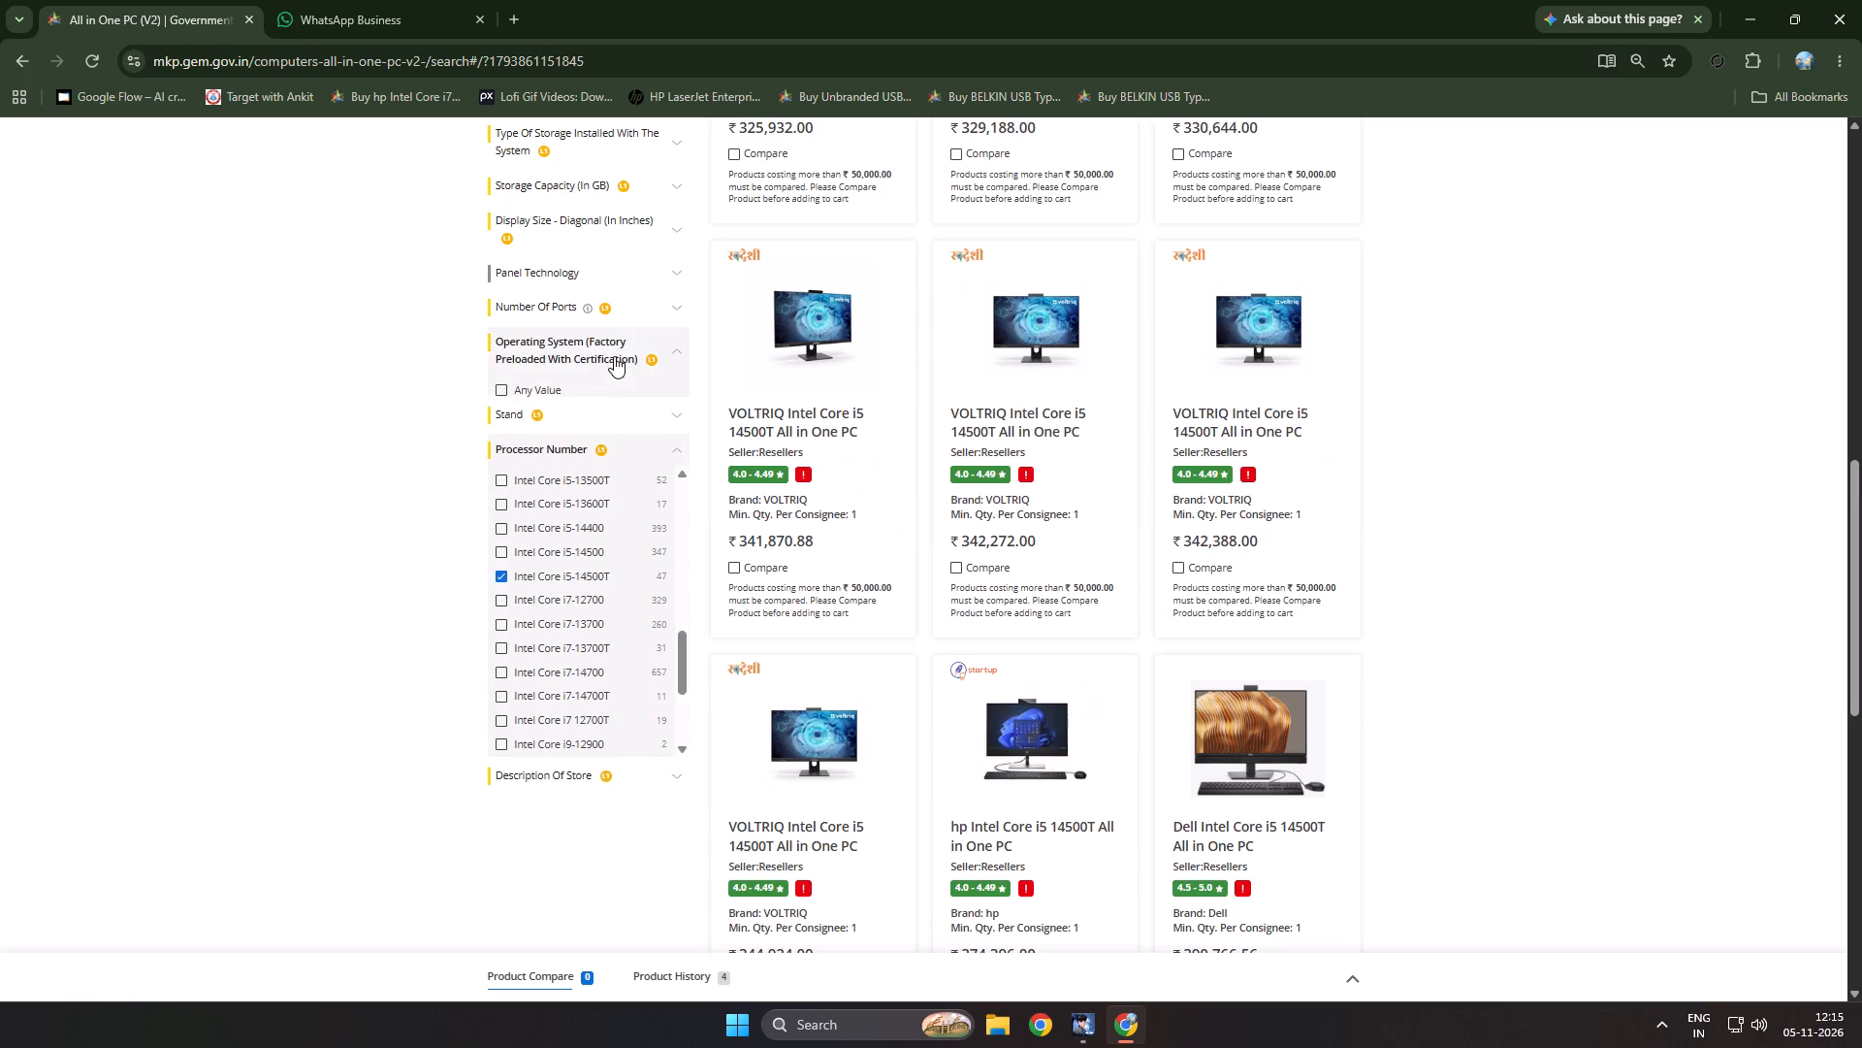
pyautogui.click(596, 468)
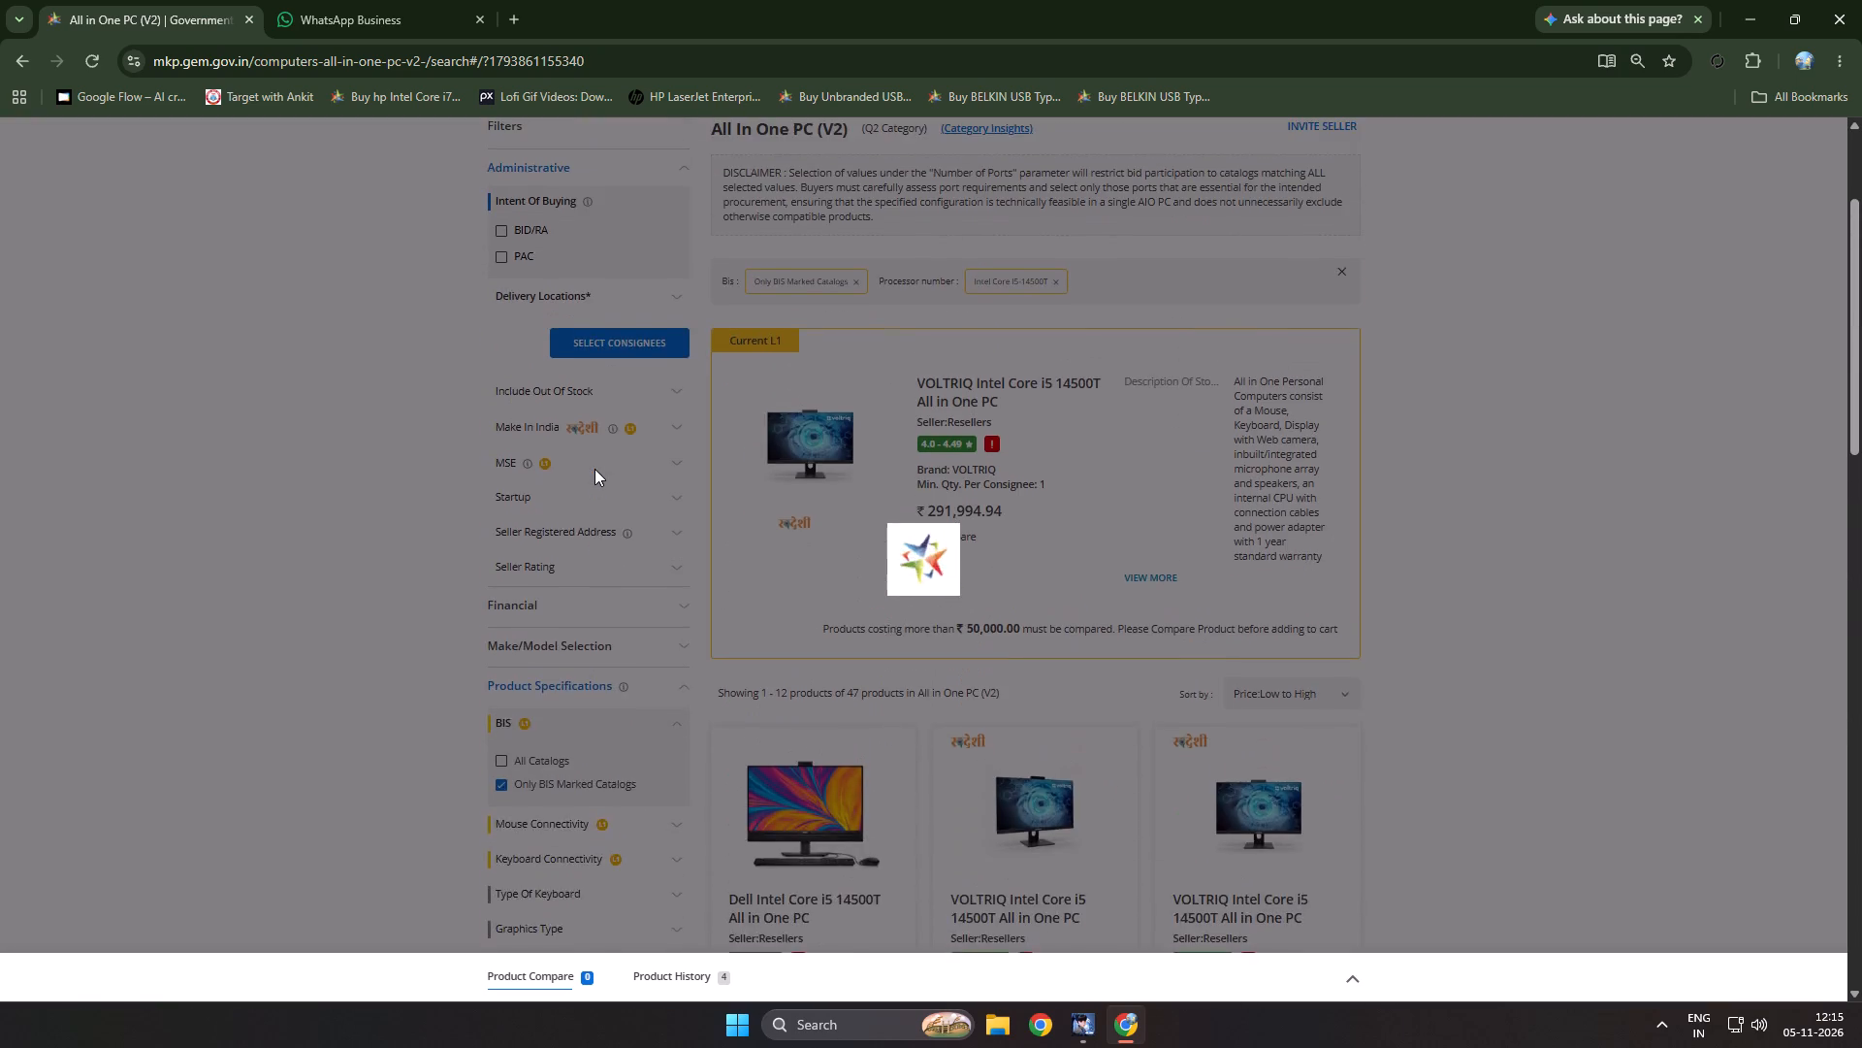
# Expand the port, storage capacity and RAM size filters and restrict the listings to 8 GB RAM.
pyautogui.scroll(-6, 594, 469)
pyautogui.click(573, 609)
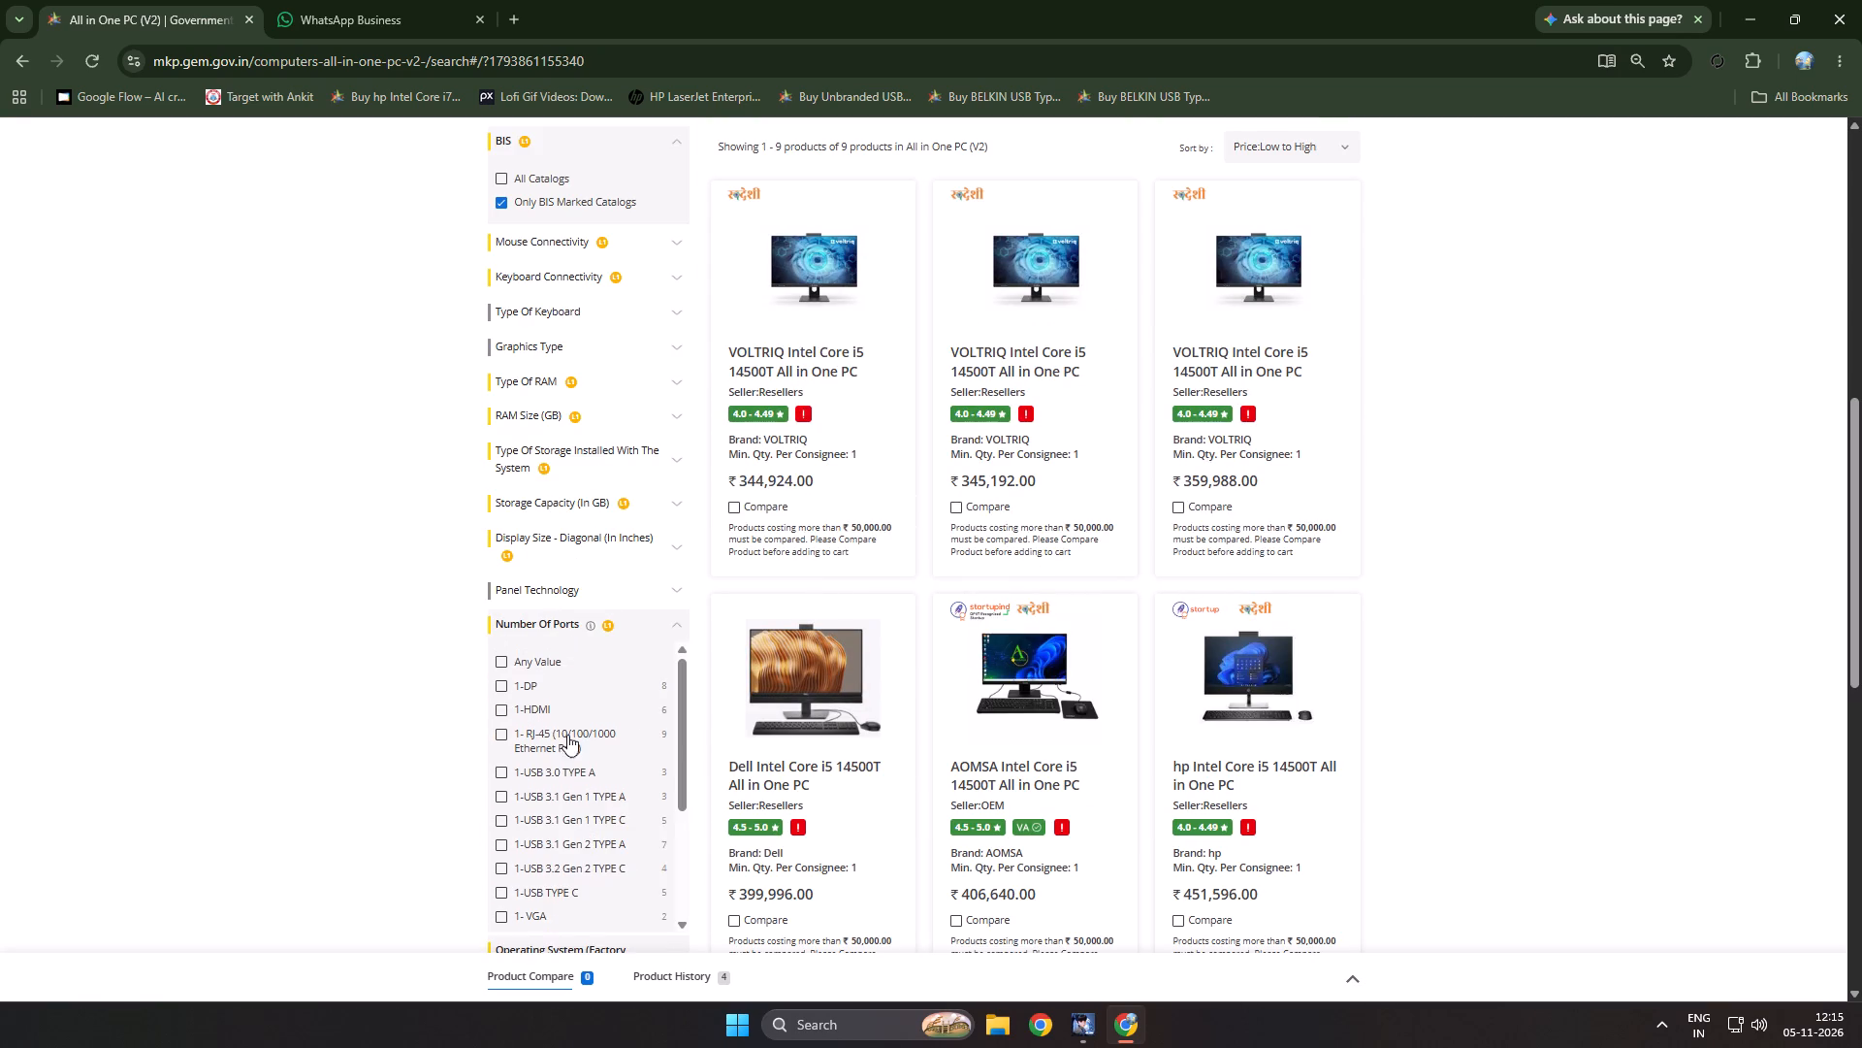
pyautogui.click(579, 508)
pyautogui.click(595, 417)
pyautogui.click(561, 554)
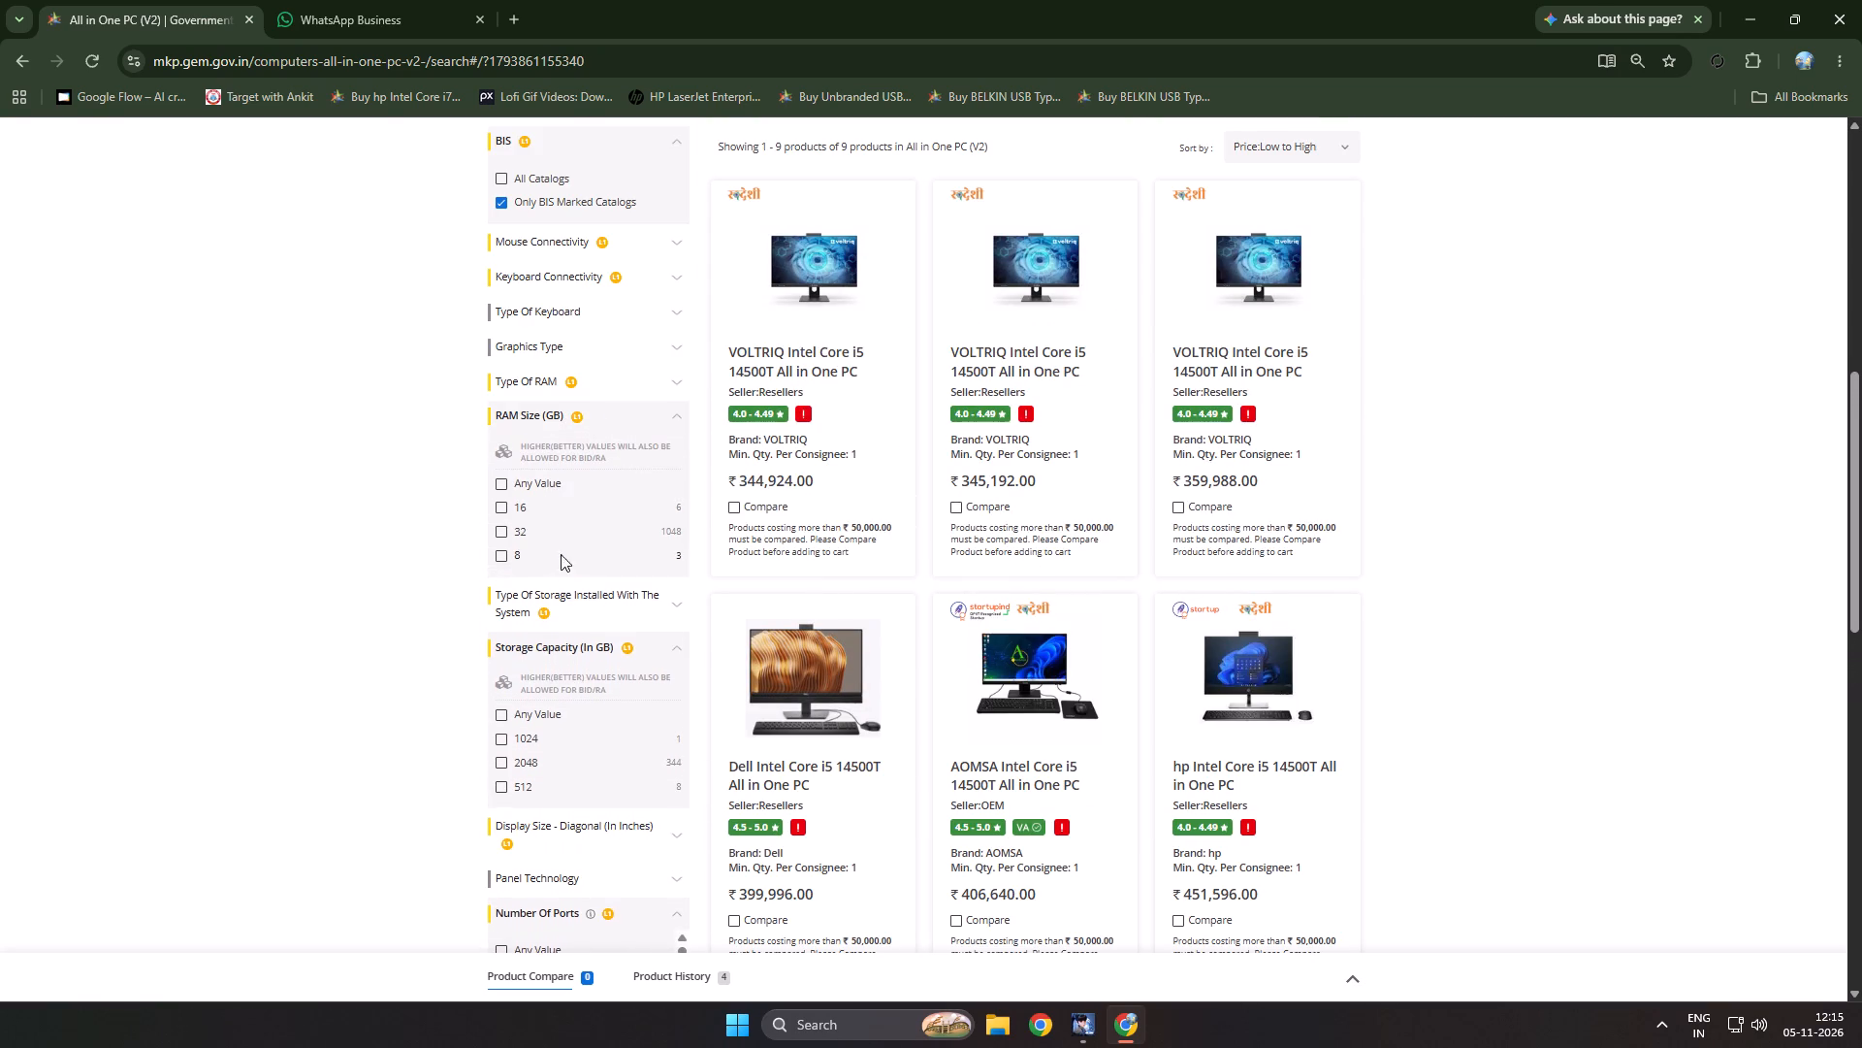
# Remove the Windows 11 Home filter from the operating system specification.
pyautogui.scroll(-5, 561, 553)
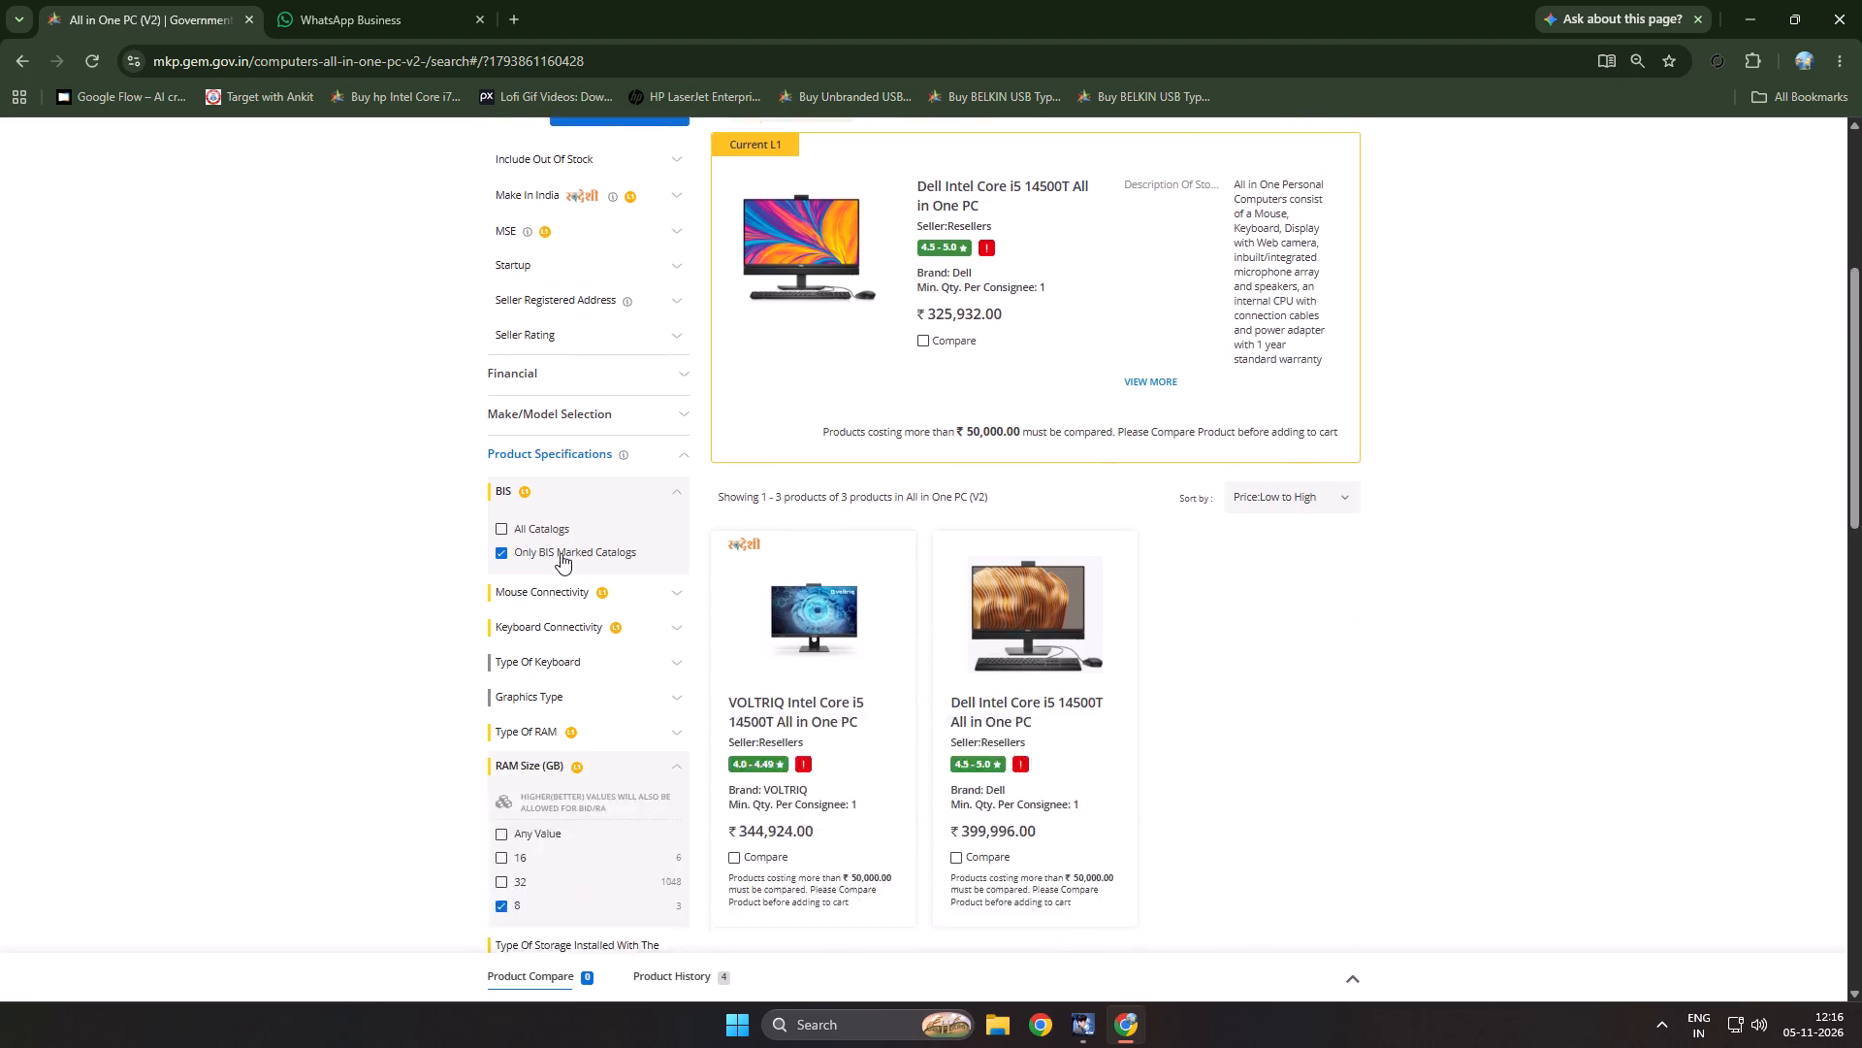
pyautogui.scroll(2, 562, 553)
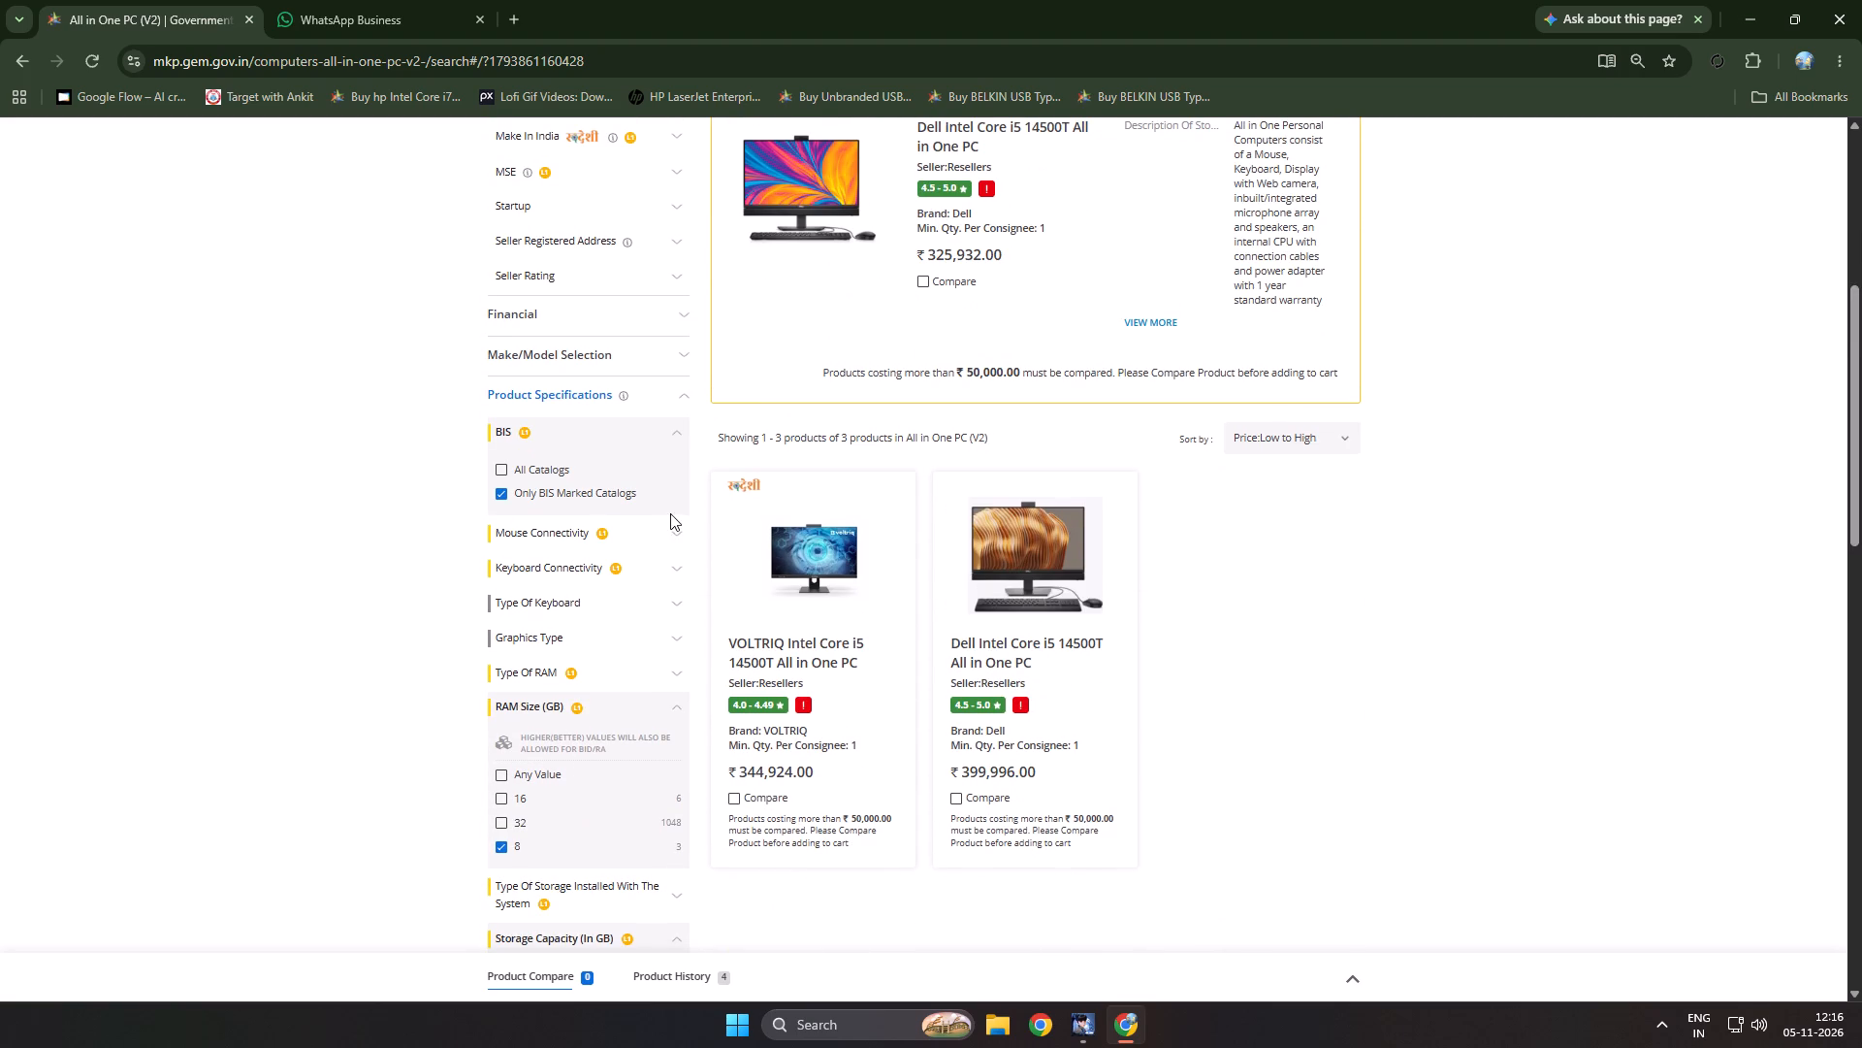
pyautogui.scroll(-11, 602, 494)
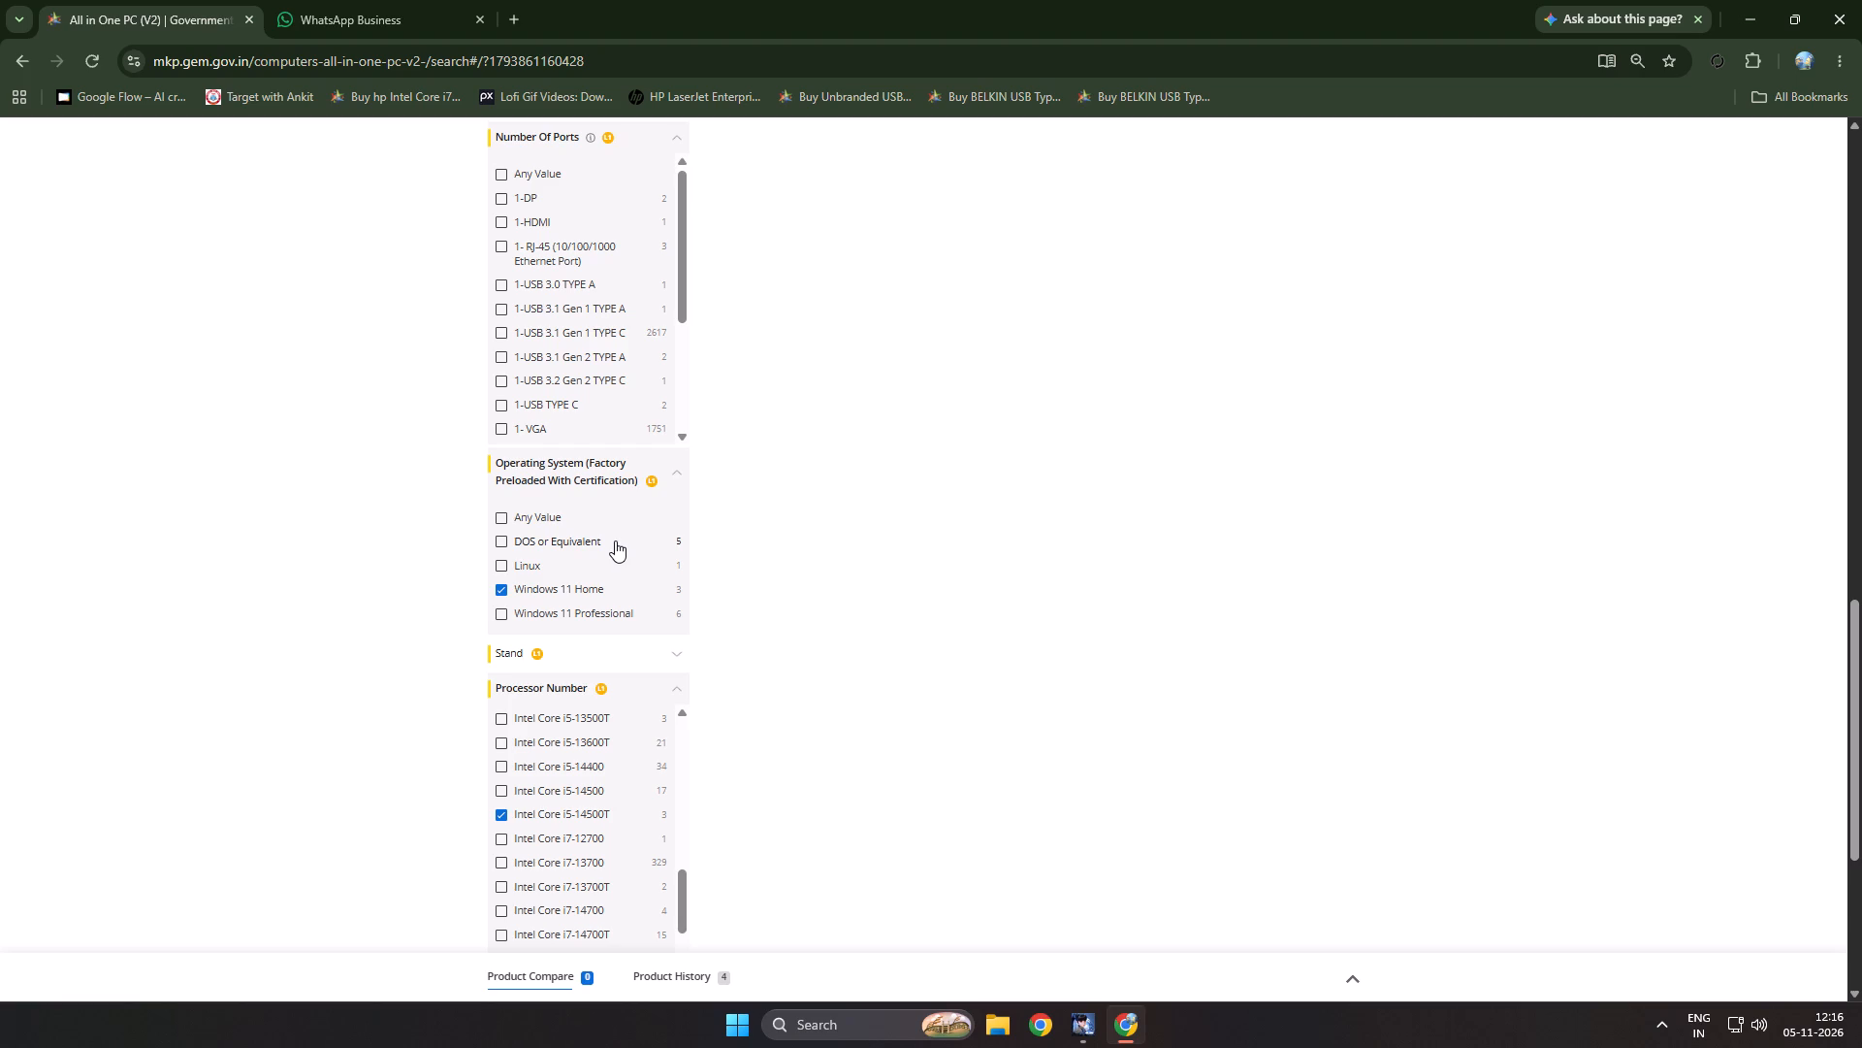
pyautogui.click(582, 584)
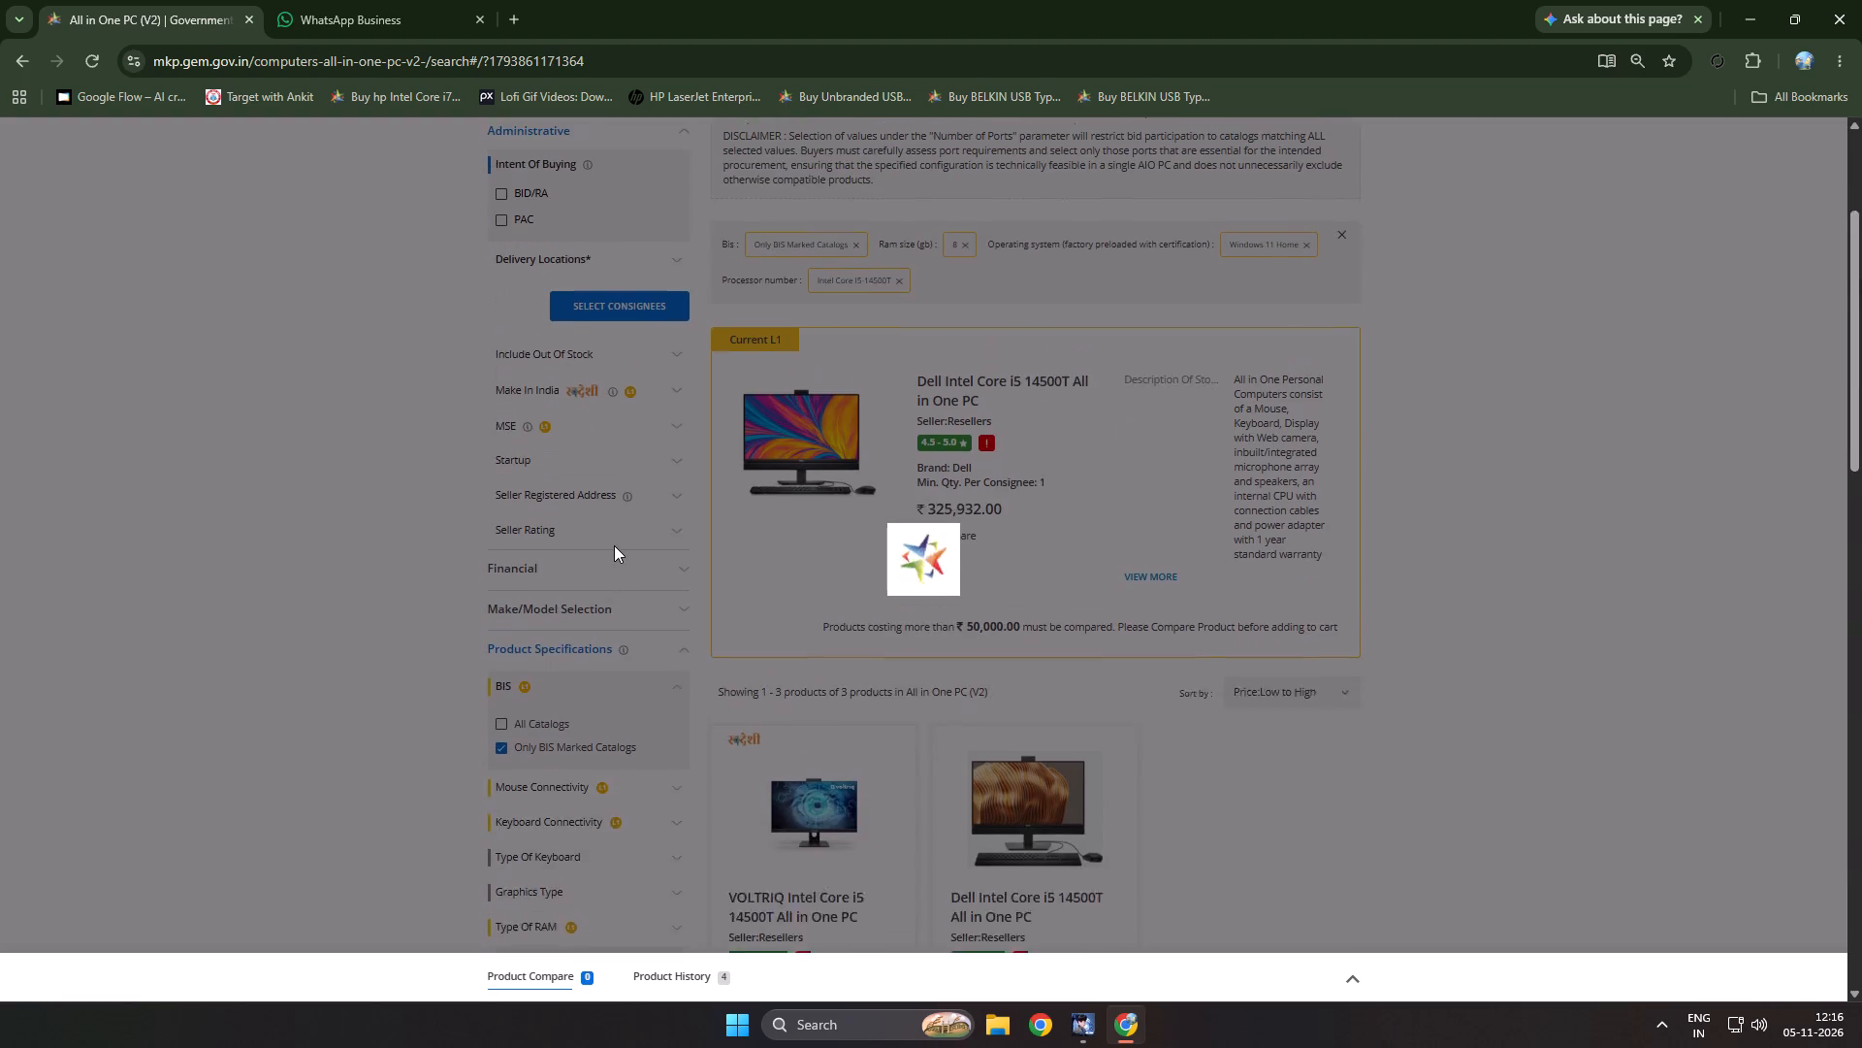
# Open the hp Intel Core i5 14500T listing priced at ₹396,000 and examine its specifications on the product page.
pyautogui.scroll(-5, 617, 544)
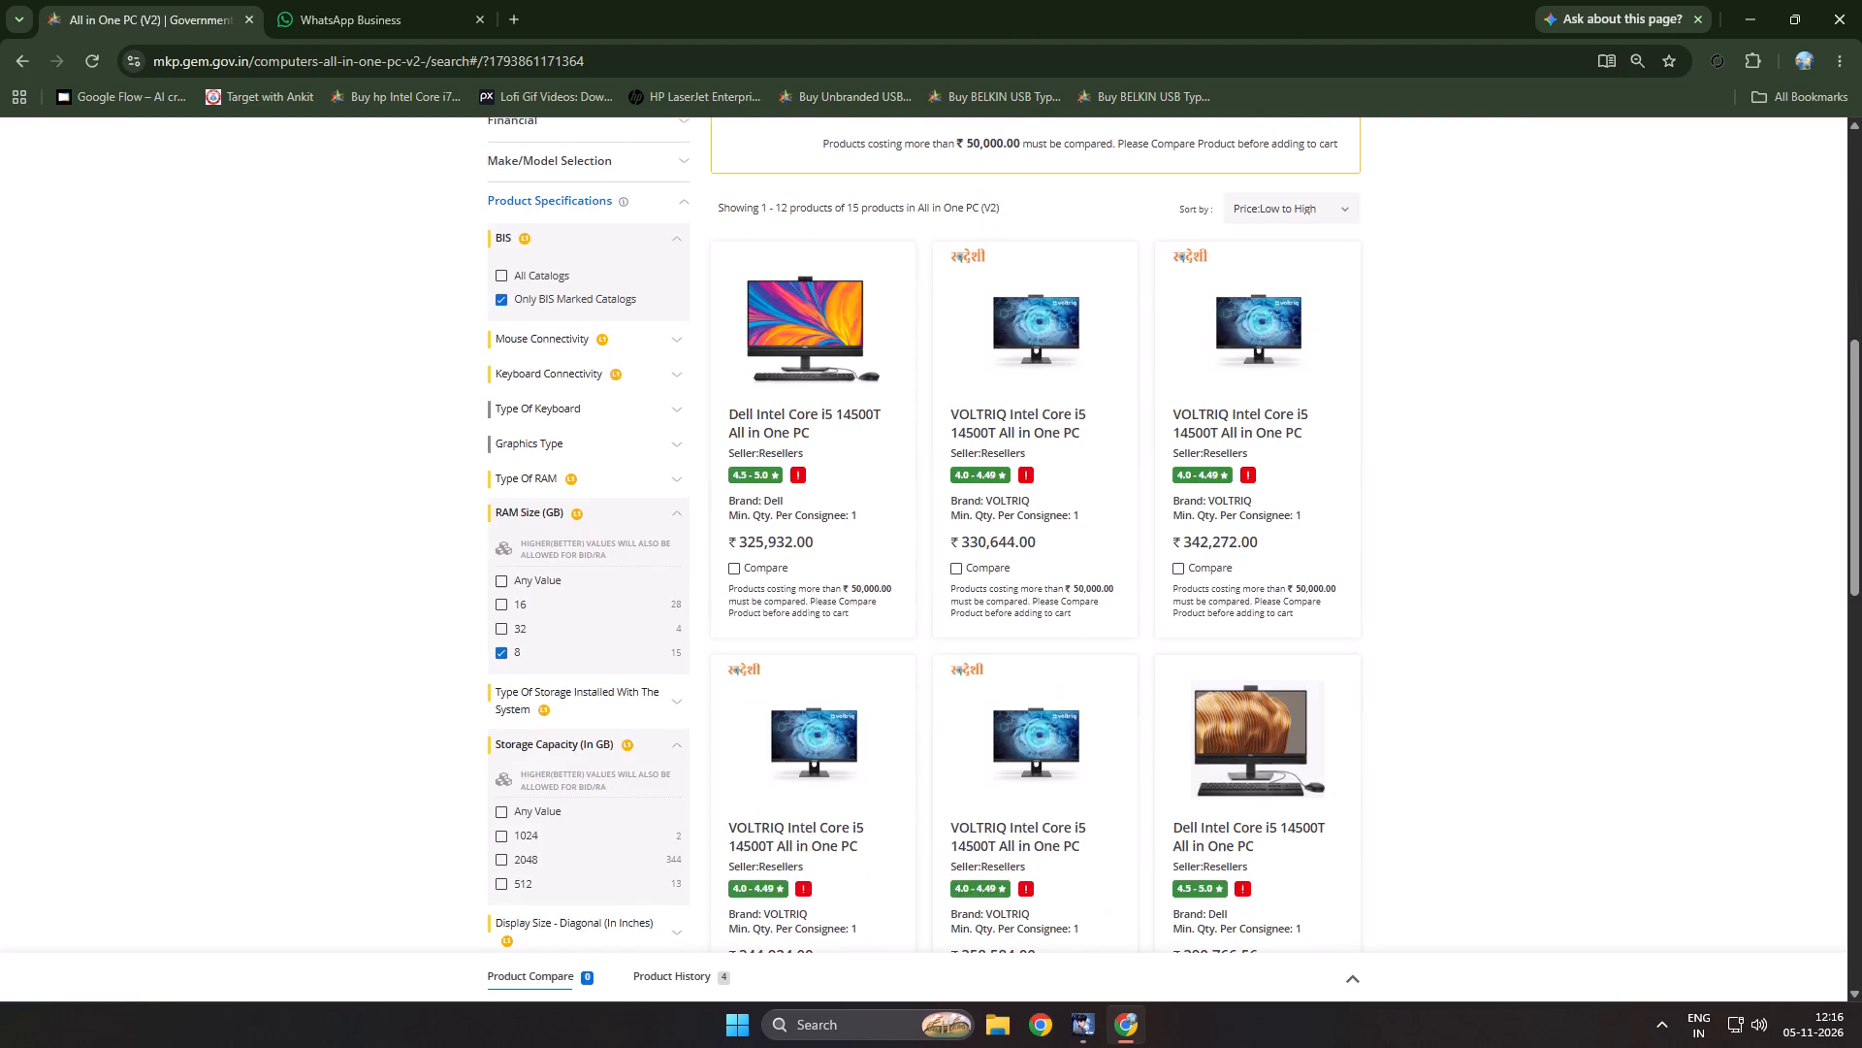
pyautogui.scroll(-6, 633, 535)
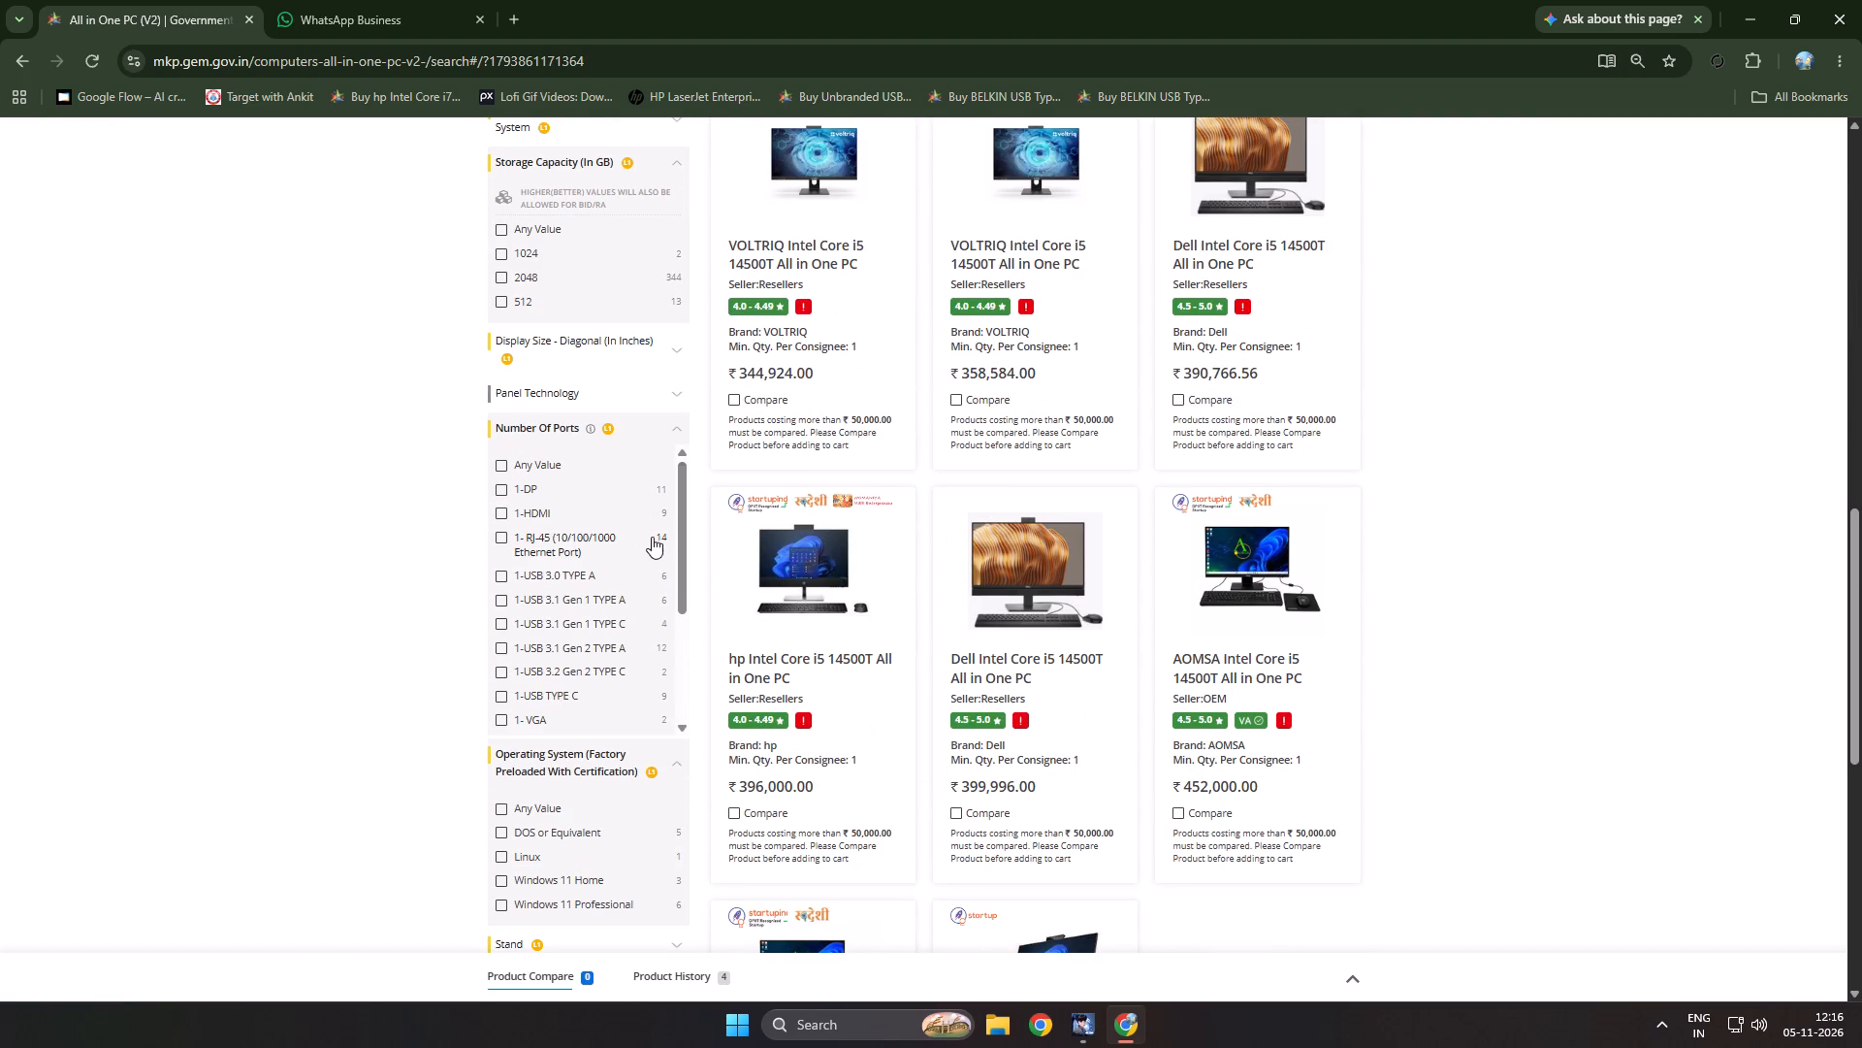
pyautogui.keyDown('ctrl'); pyautogui.click(818, 563); pyautogui.keyUp('ctrl')
pyautogui.click(395, 0)
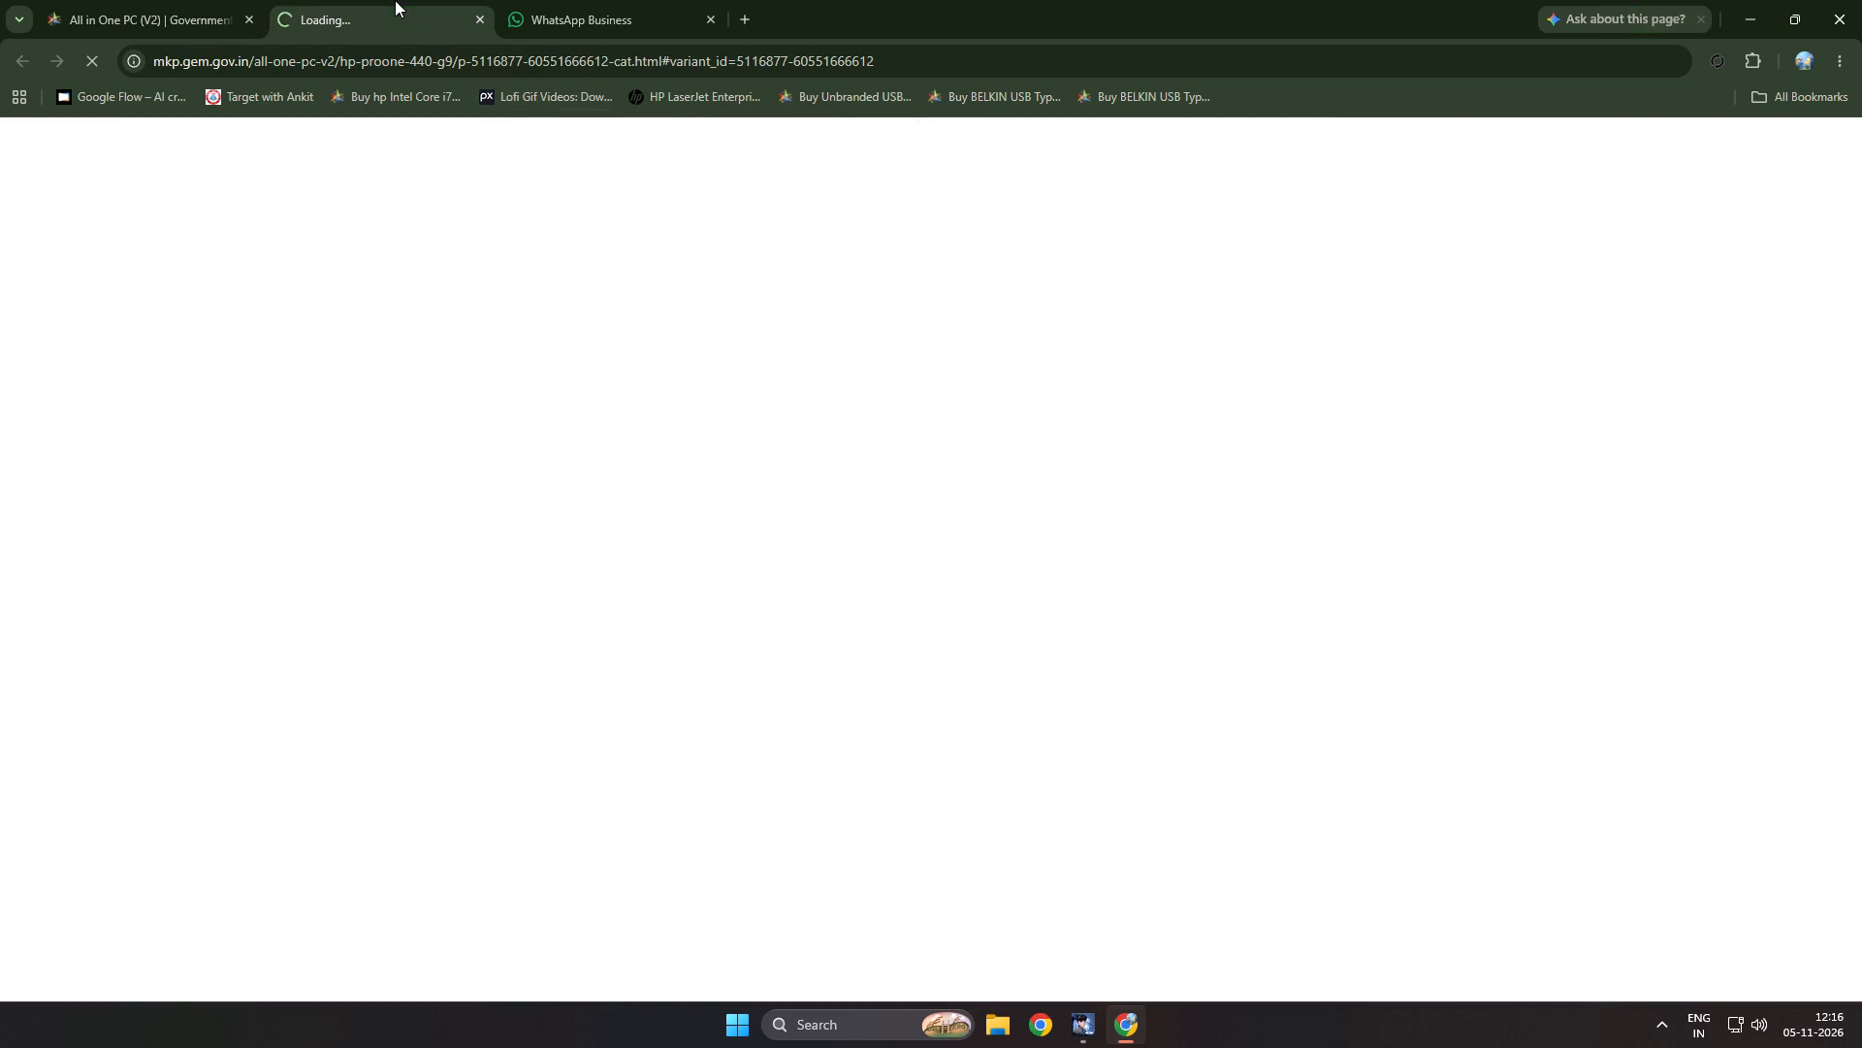
pyautogui.scroll(-5, 697, 419)
pyautogui.scroll(-6, 783, 506)
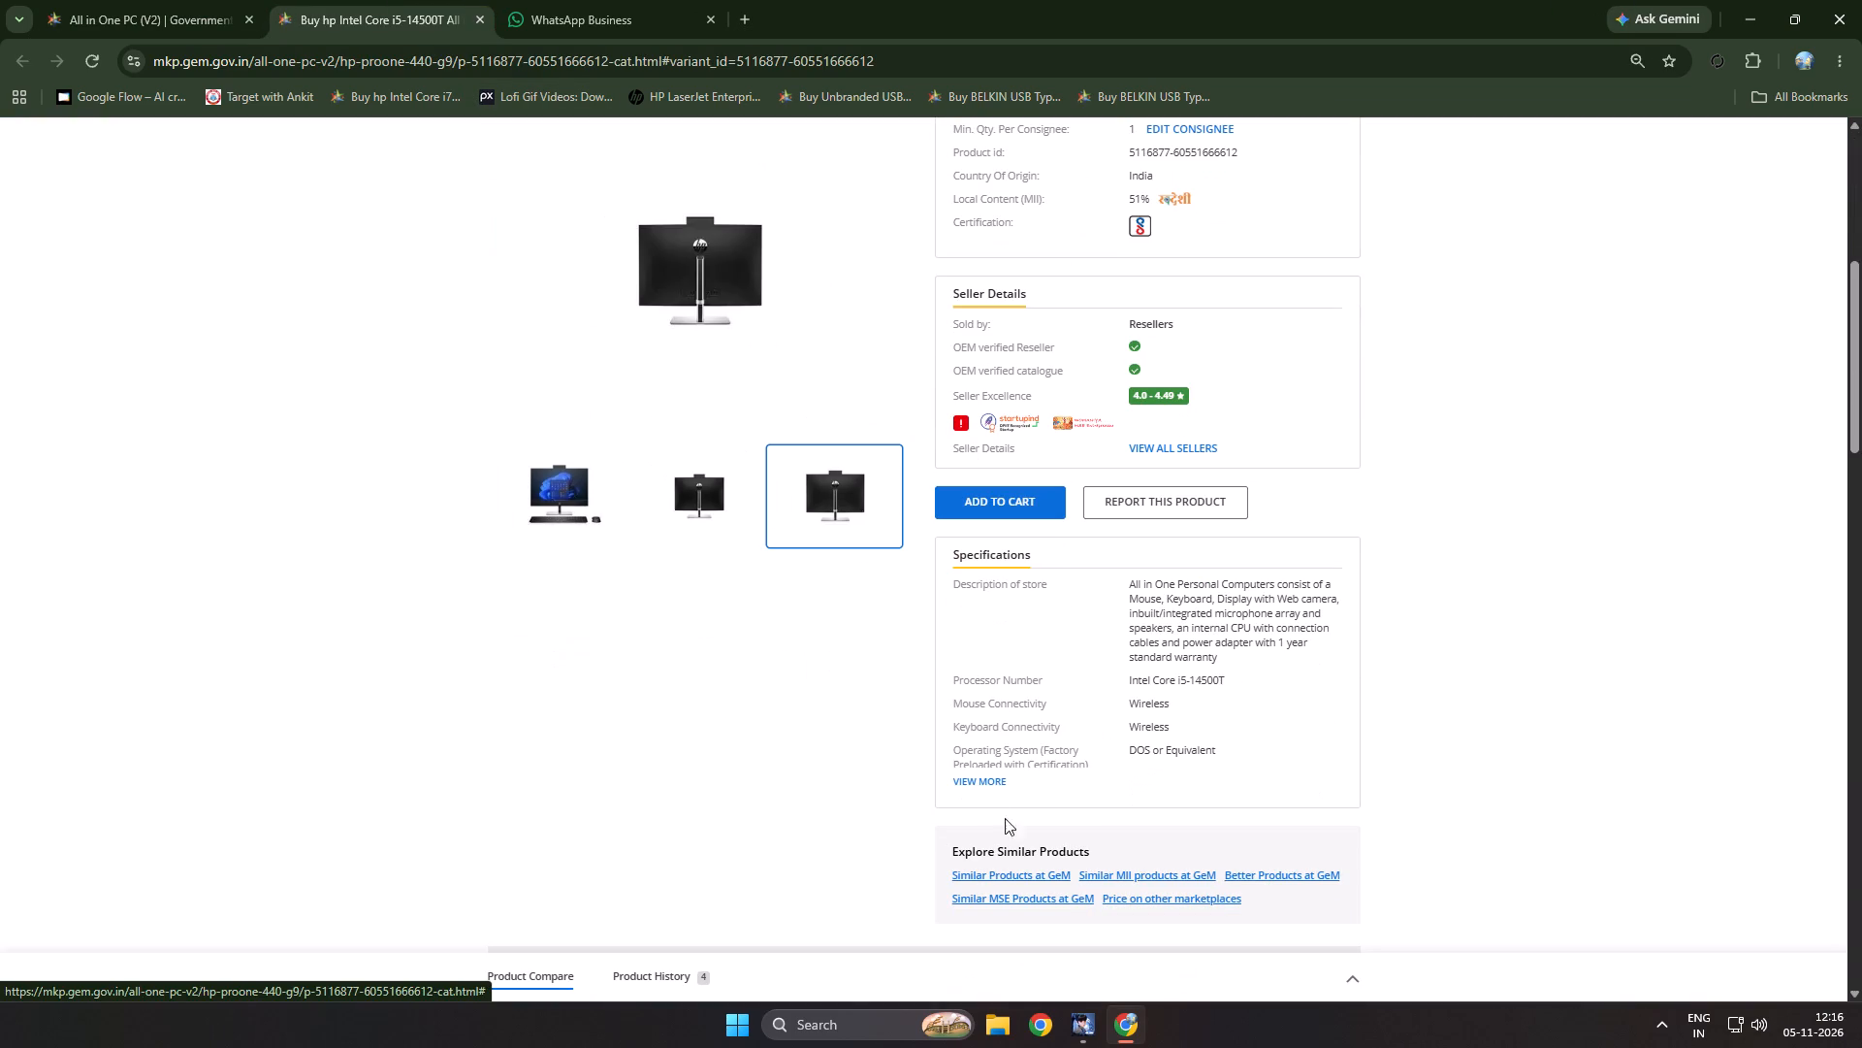
# Expand the full specifications of the hp Intel Core i5-14500T All in One PC.
pyautogui.click(991, 787)
# Return to the All in One PC listings and restrict the operating system to DOS or Equivalent.
pyautogui.click(95, 0)
pyautogui.scroll(-3, 768, 730)
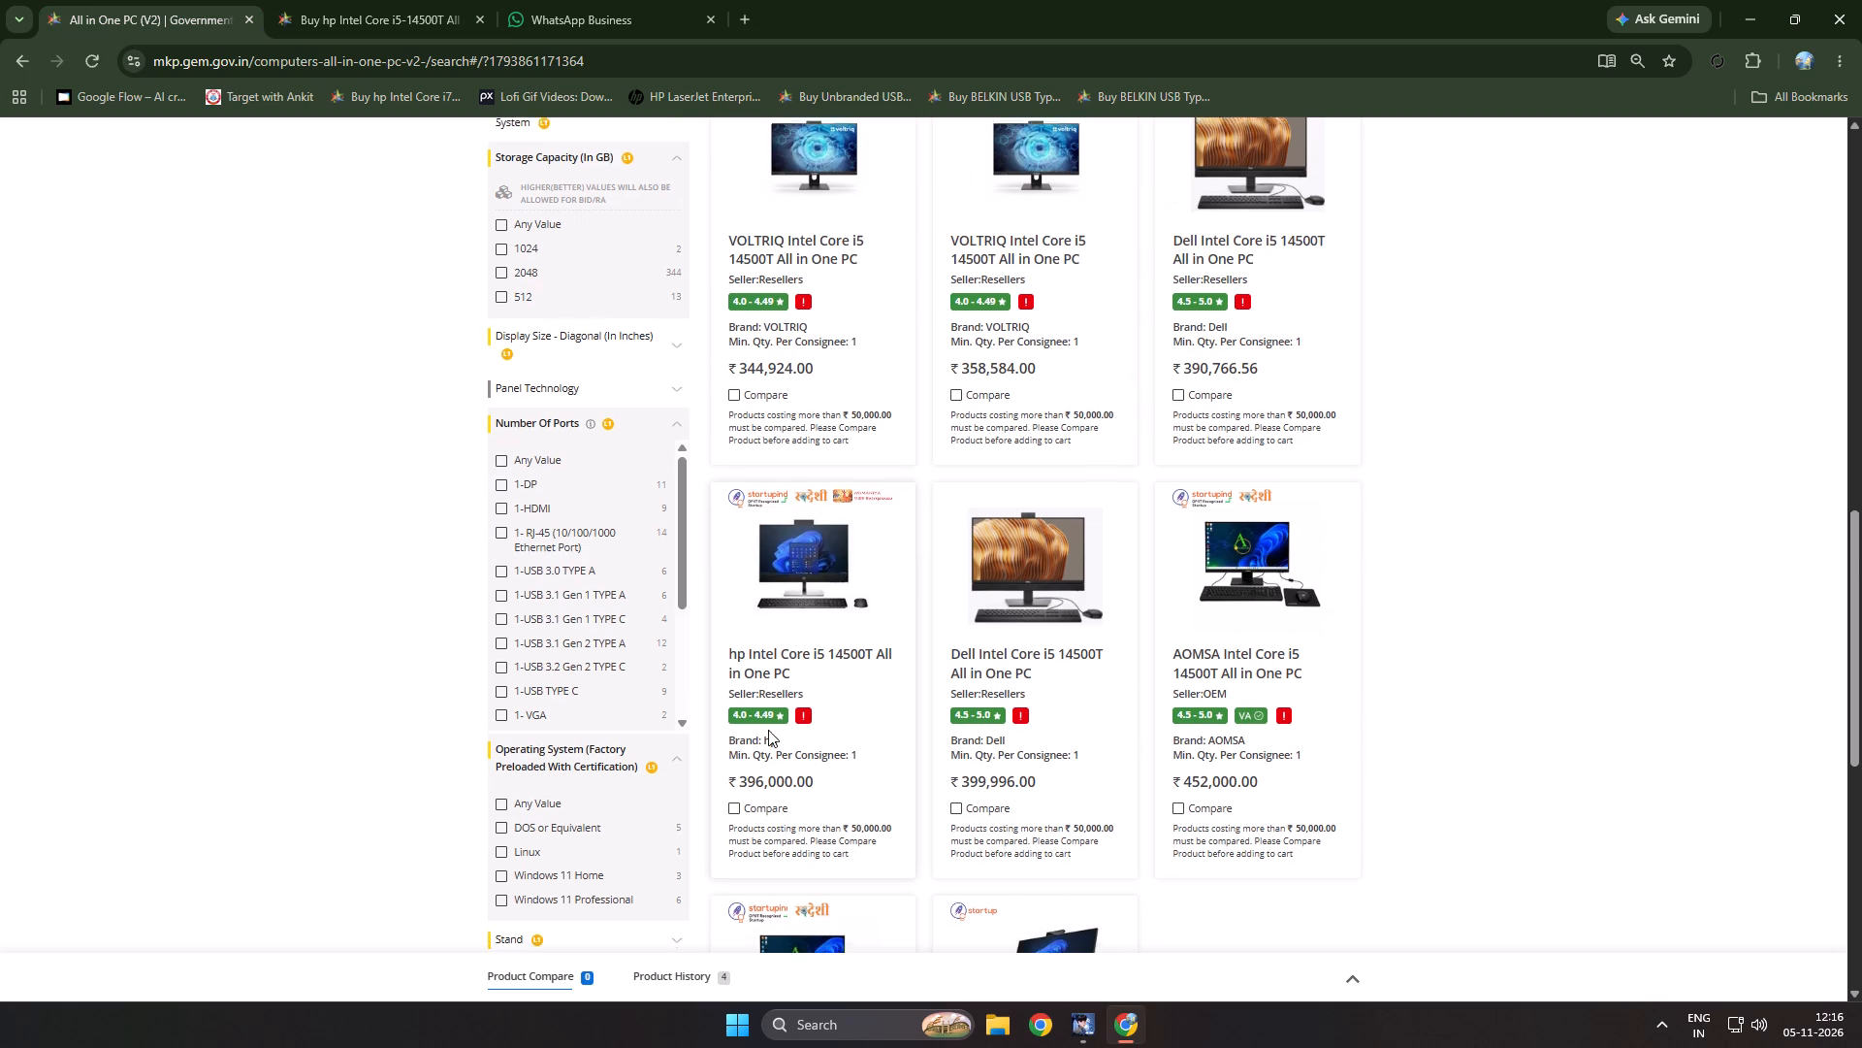
pyautogui.scroll(-2, 768, 730)
pyautogui.click(561, 345)
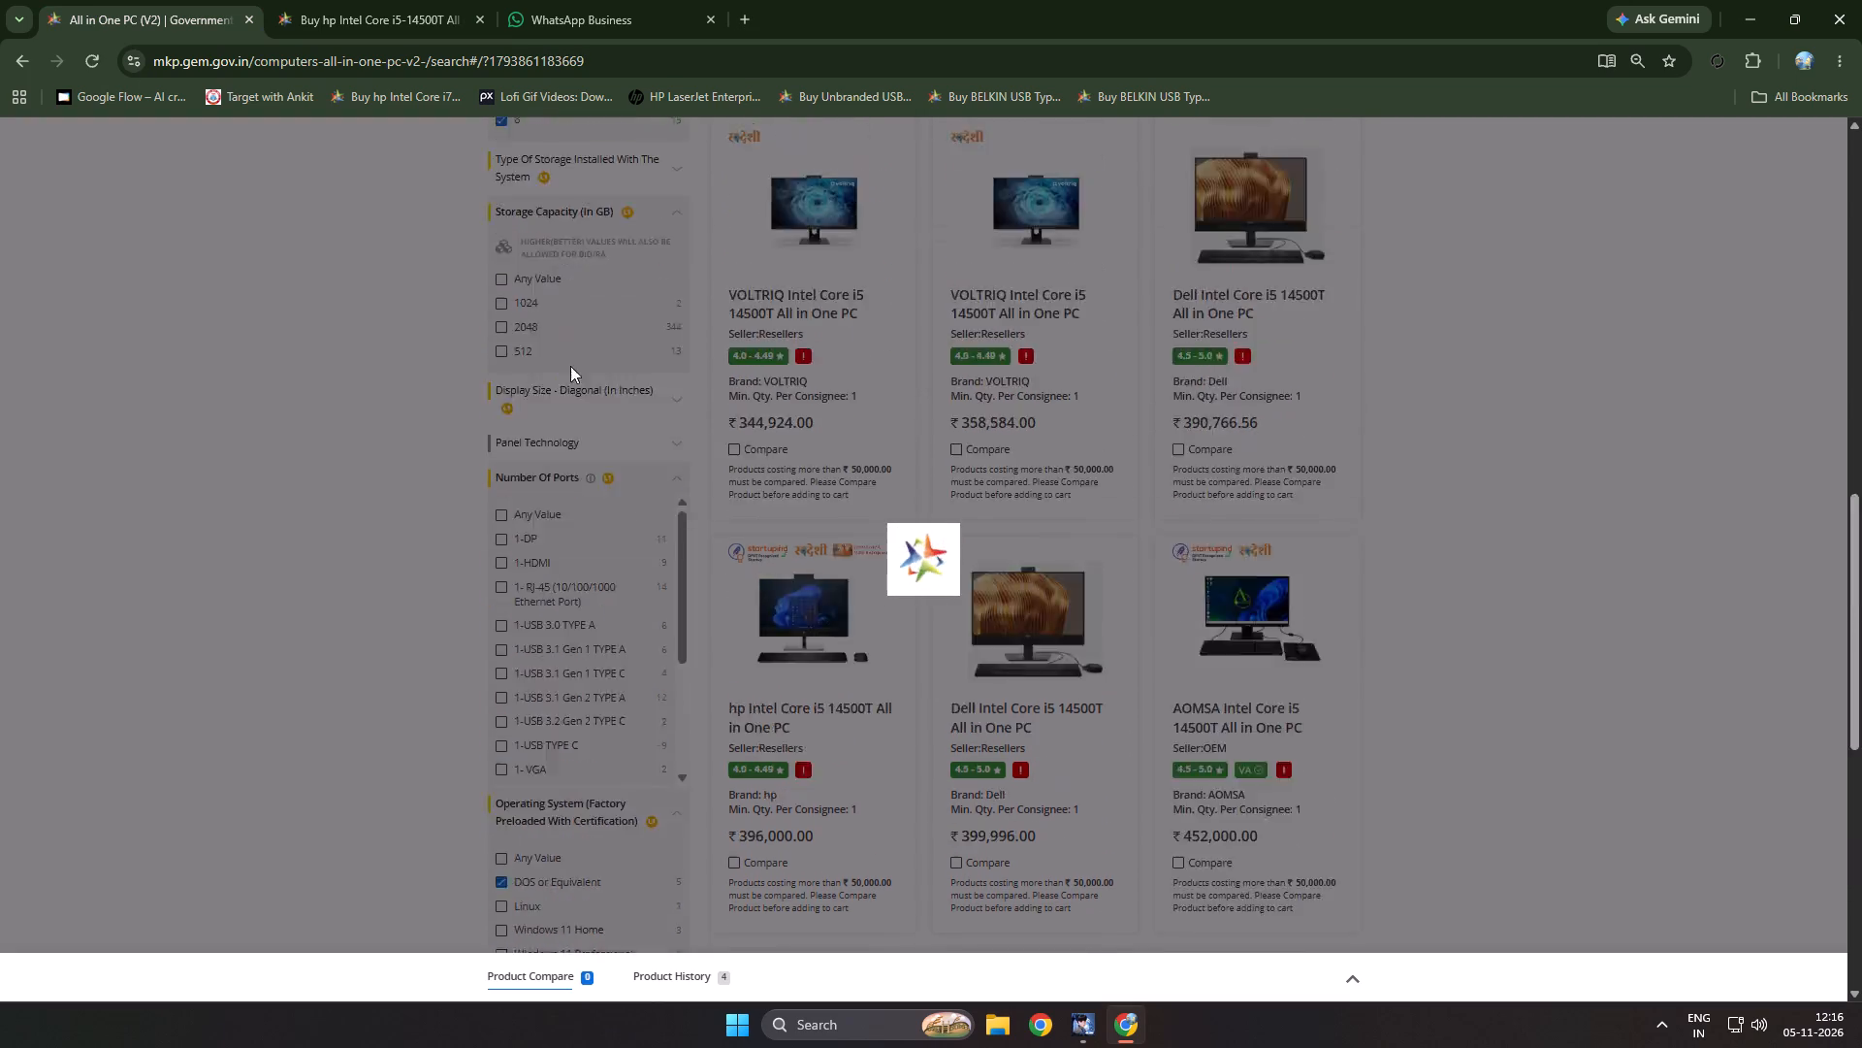
# Expand the keyboard connectivity specification and restrict the listings to Wireless.
pyautogui.scroll(-10, 611, 489)
pyautogui.click(642, 372)
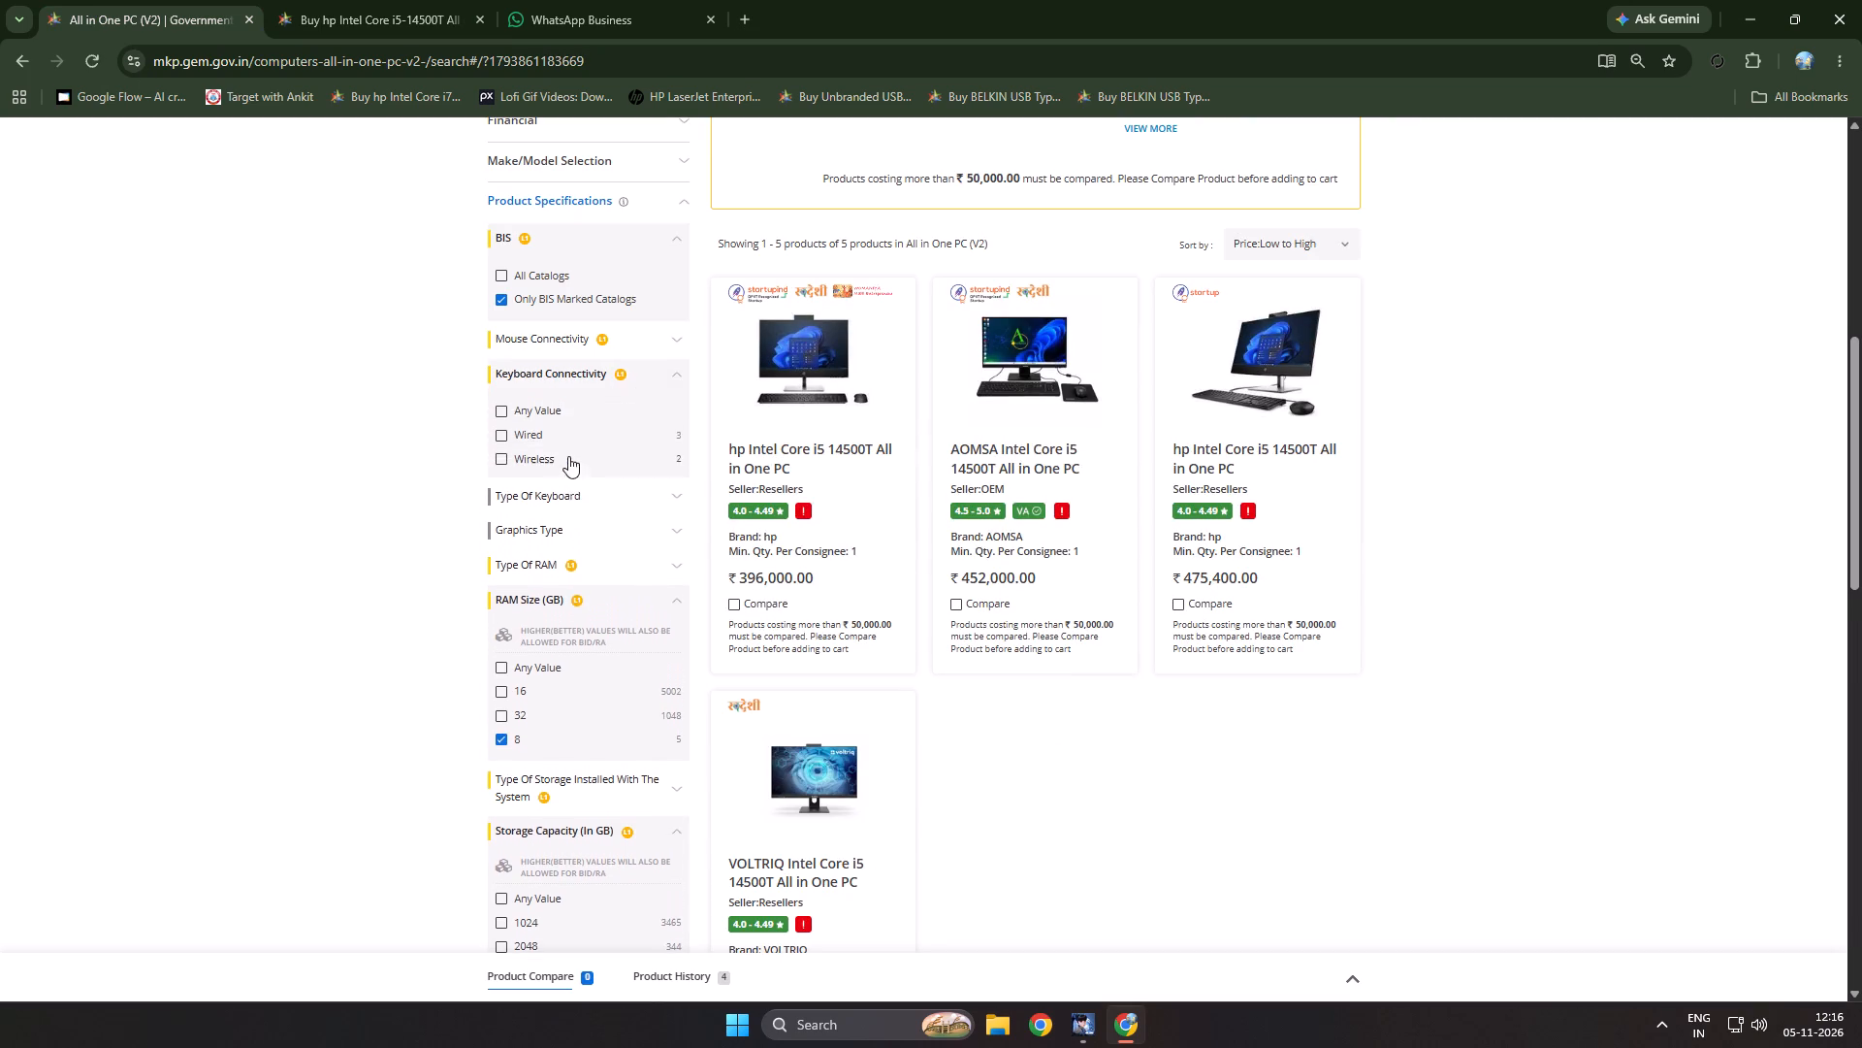
pyautogui.click(564, 455)
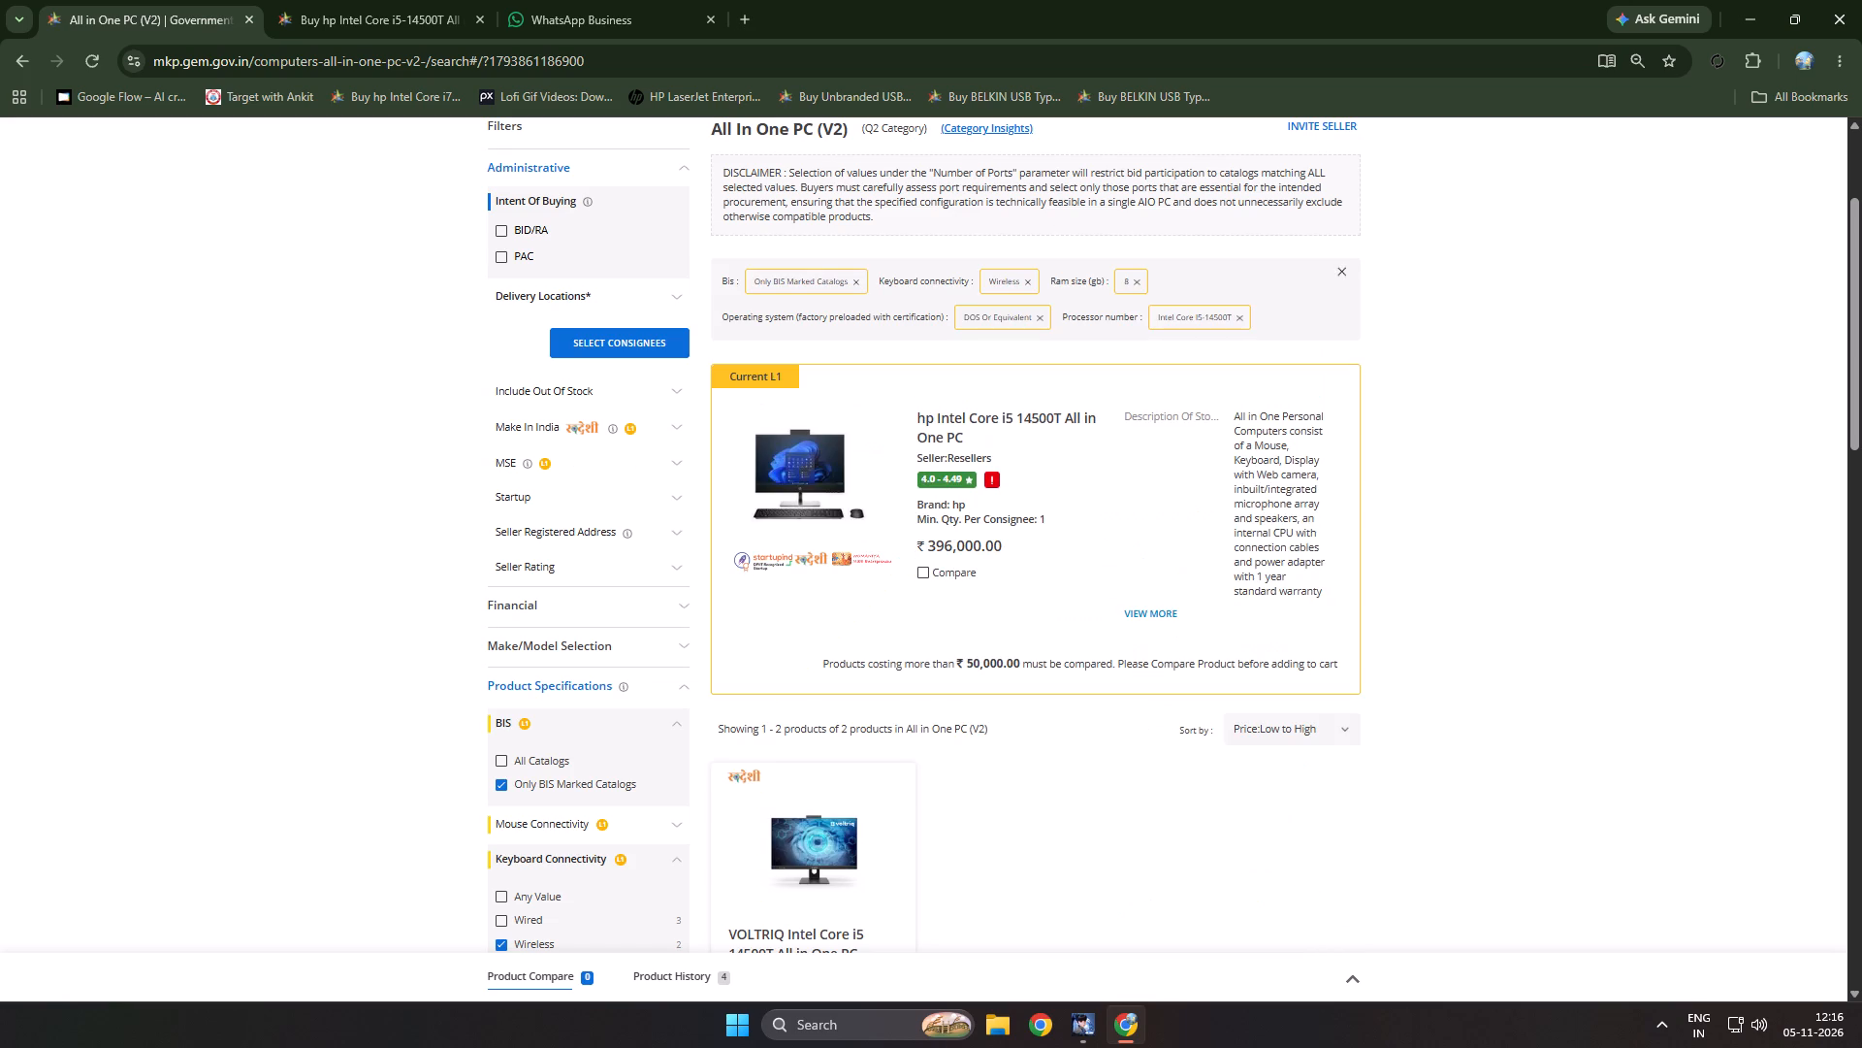
# Review the filtered listings and open the current L1 hp Intel Core i5 14500T product page in a new tab.
pyautogui.scroll(-5, 1021, 536)
pyautogui.scroll(3, 1021, 536)
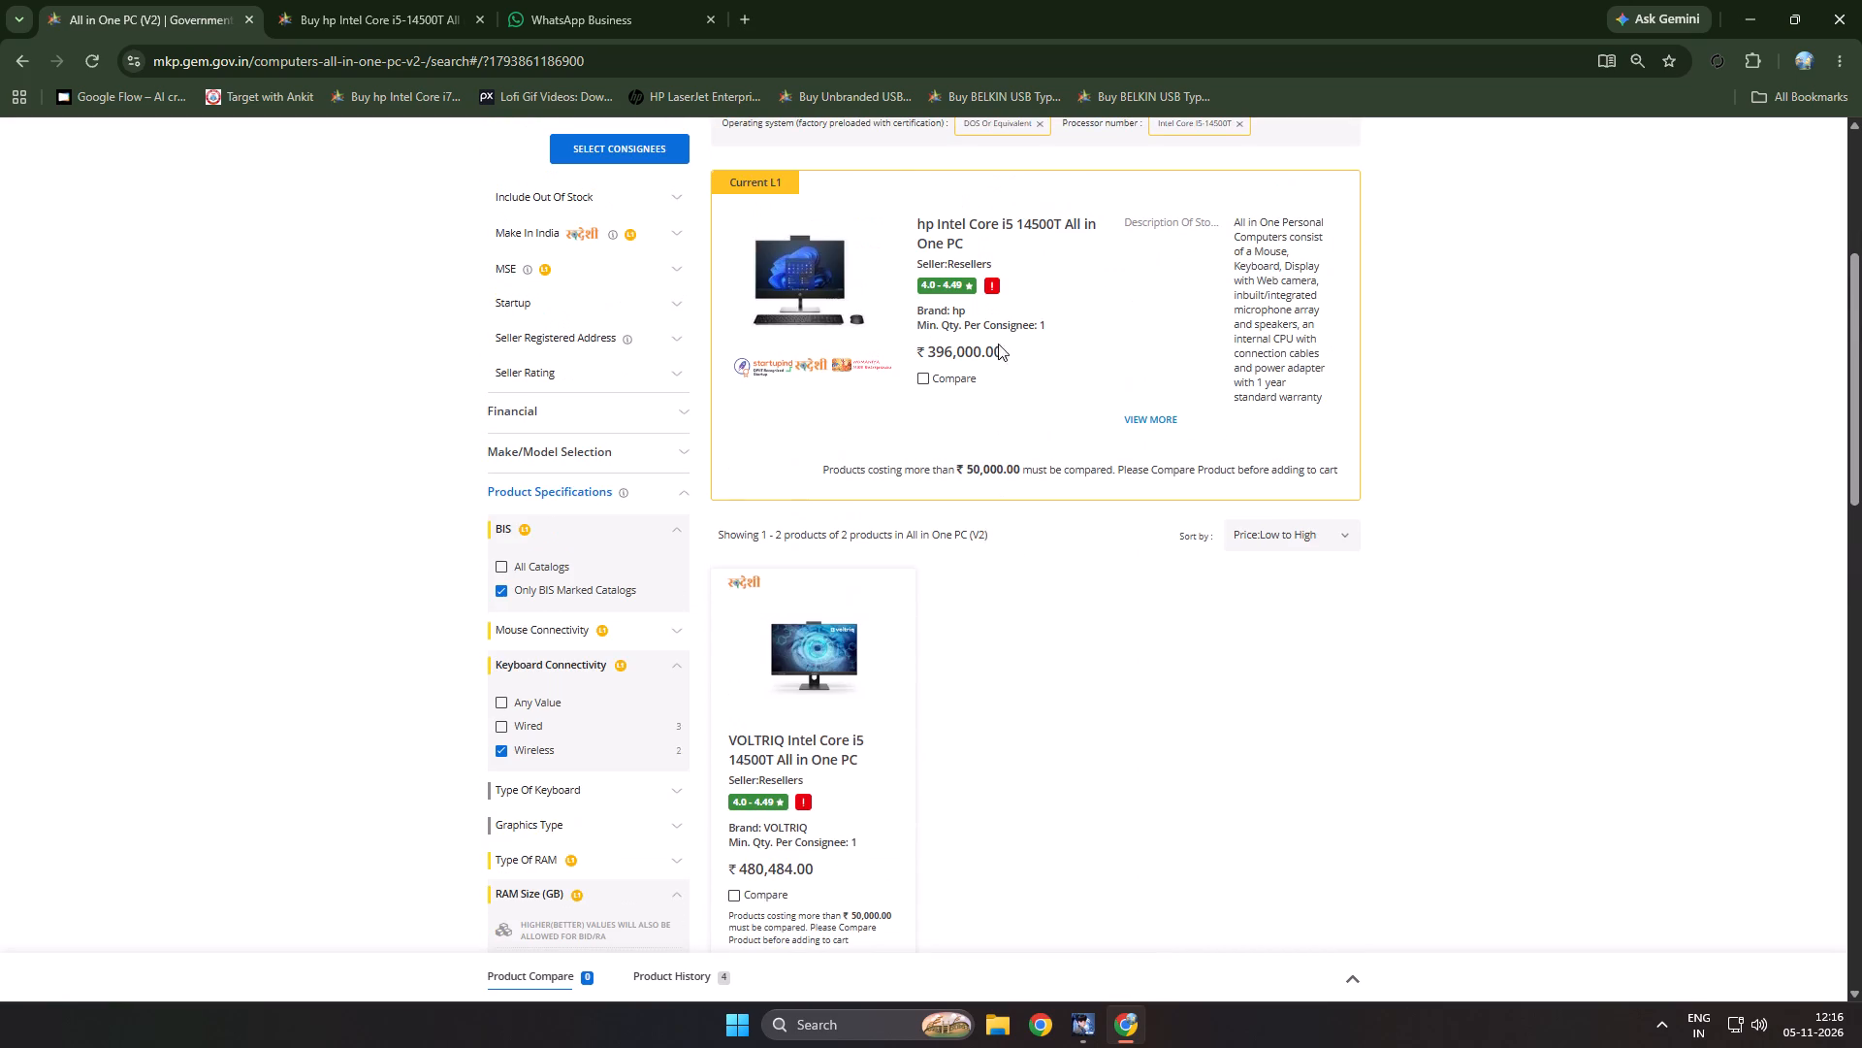
pyautogui.keyDown('ctrl'); pyautogui.click(1015, 219); pyautogui.keyUp('ctrl')
pyautogui.click(630, 0)
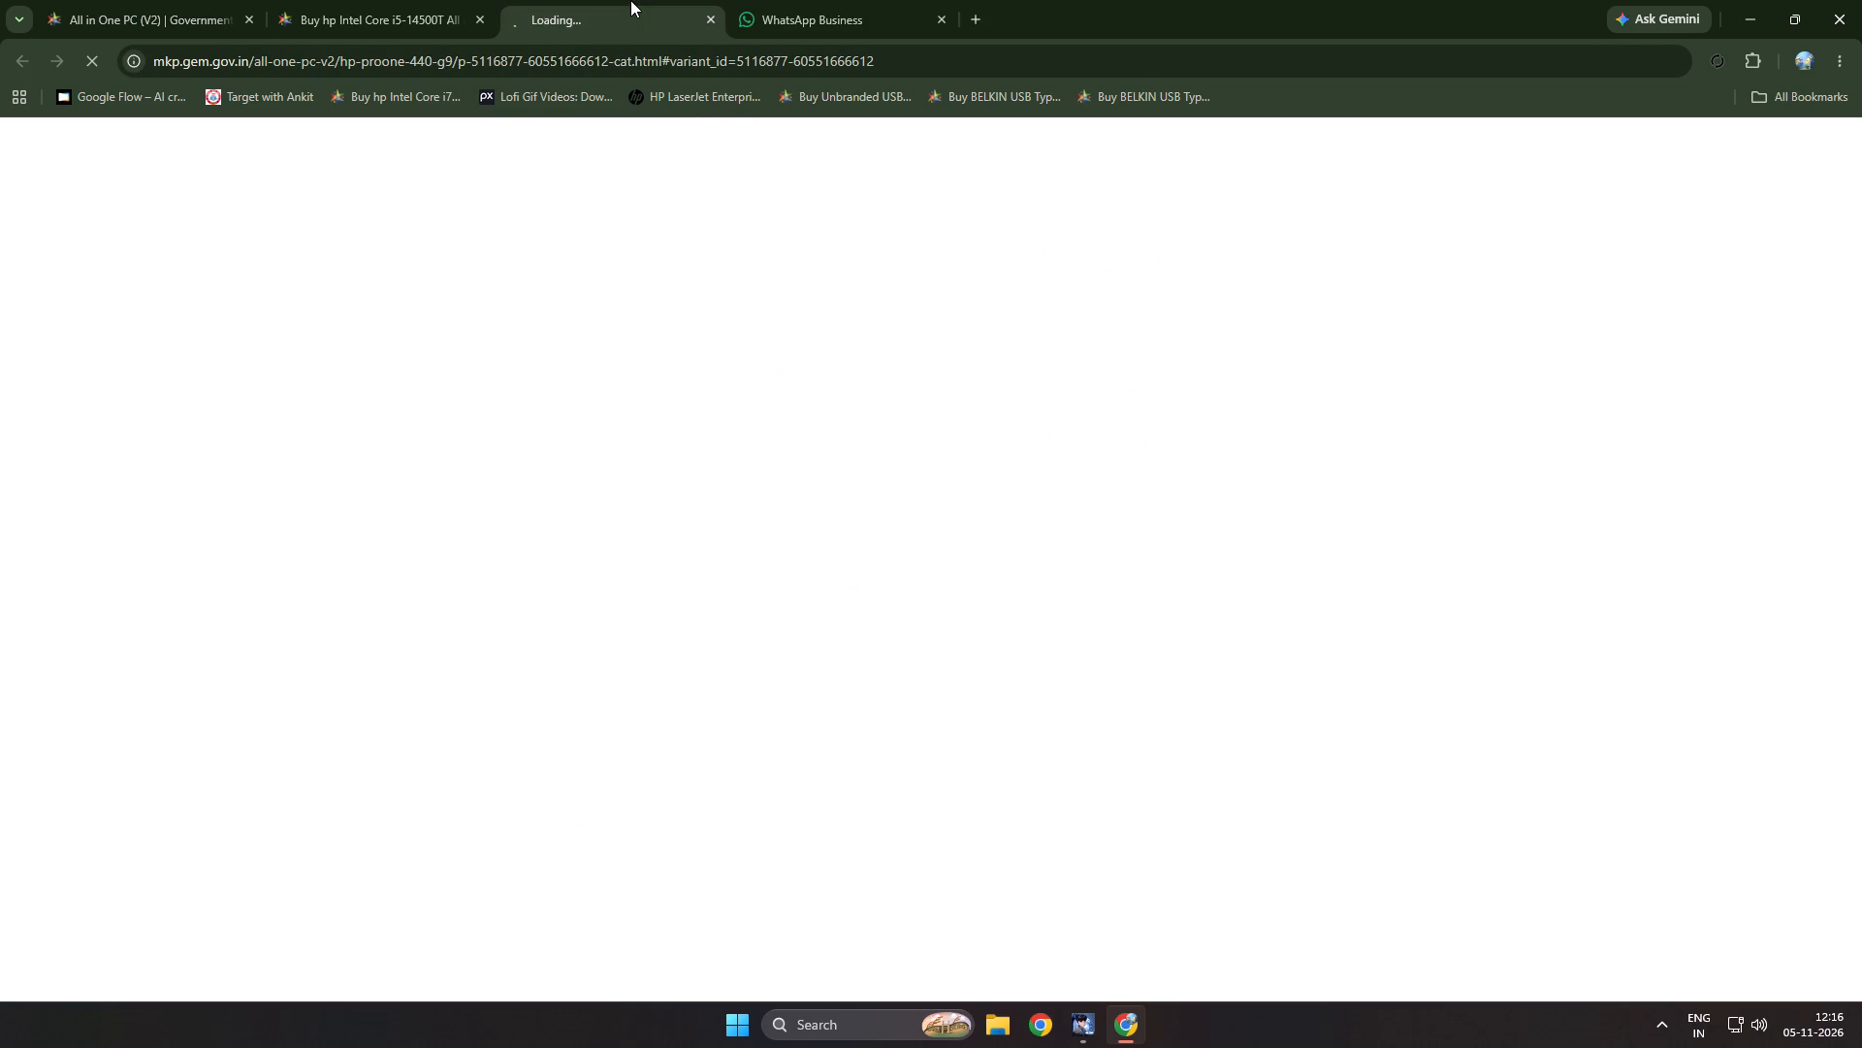
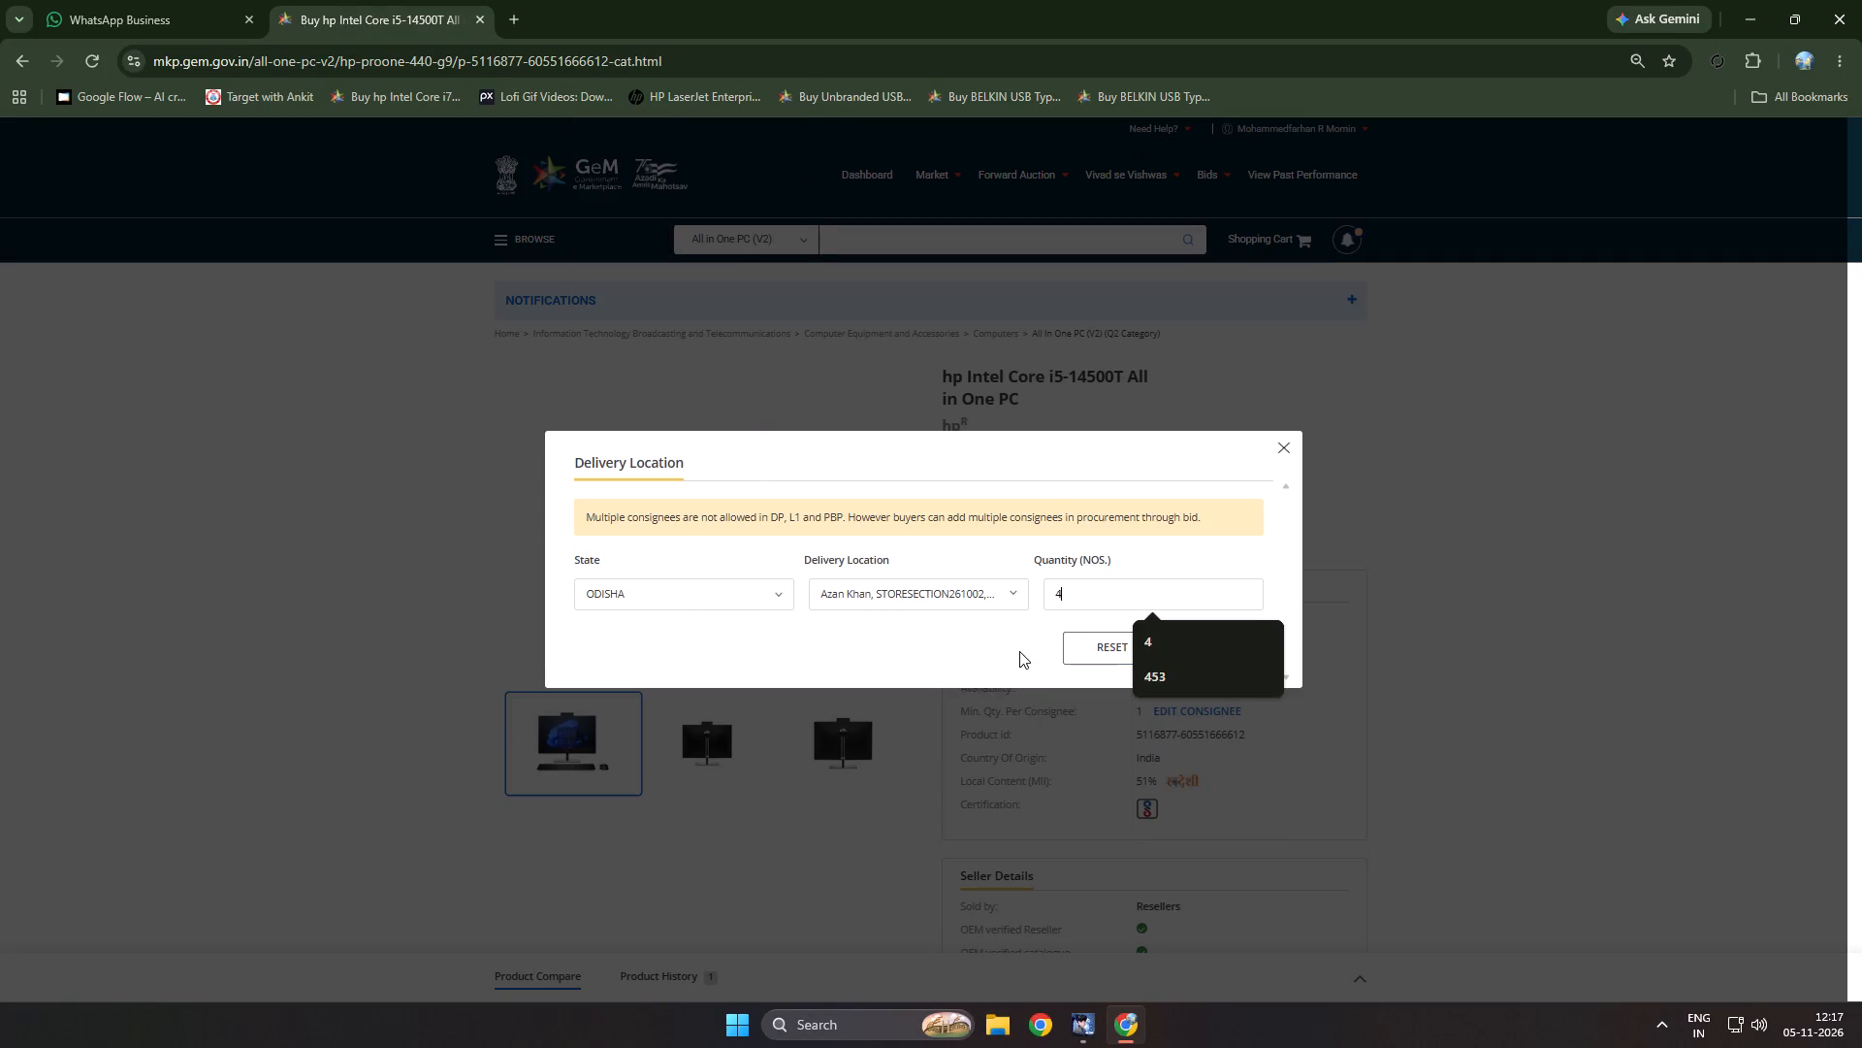
# Submit the Odisha delivery location with a quantity of 4 for the hp Intel Core i5-14500T All in One PC.
pyautogui.click(1019, 650)
pyautogui.click(1223, 635)
pyautogui.scroll(-4, 1225, 635)
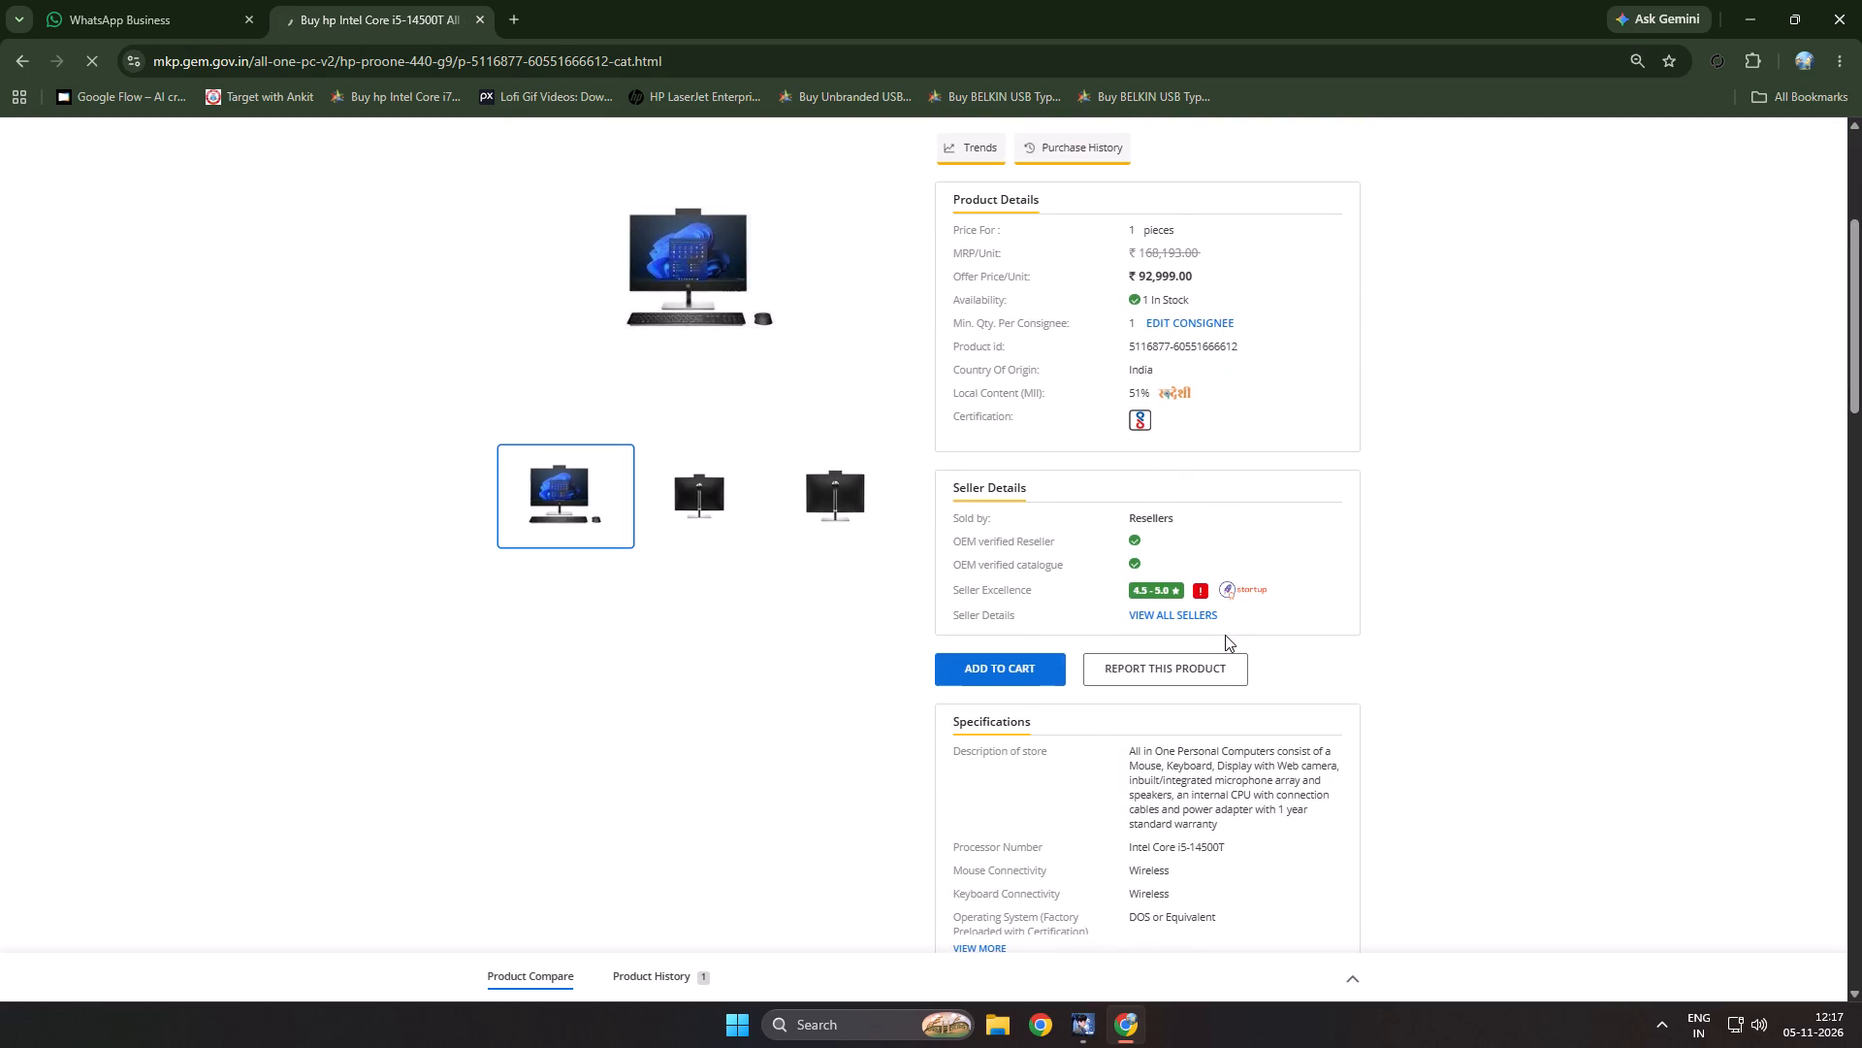
# Open the All In One PC (V2) category listings in a new tab from the i5-14500T product page.
pyautogui.scroll(-3, 1225, 635)
pyautogui.scroll(5, 1101, 673)
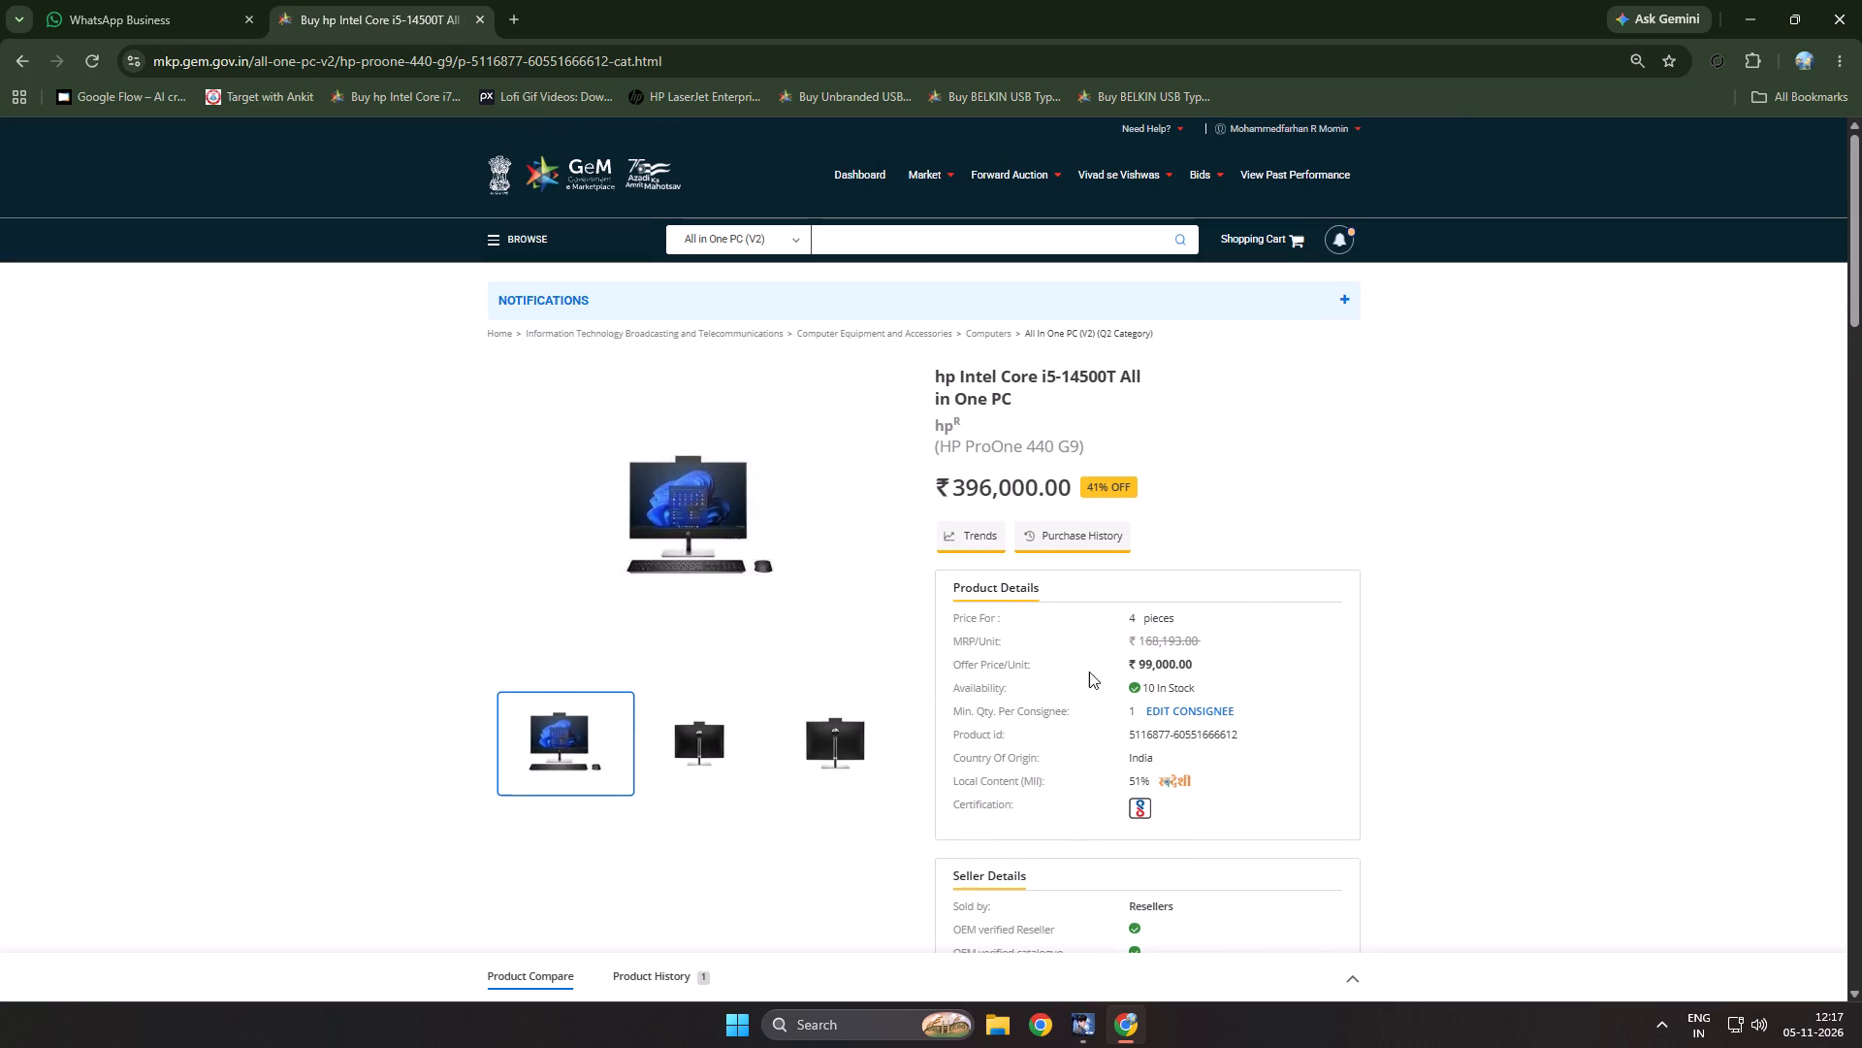
pyautogui.moveTo(1085, 334); pyautogui.dragTo(857, 0)
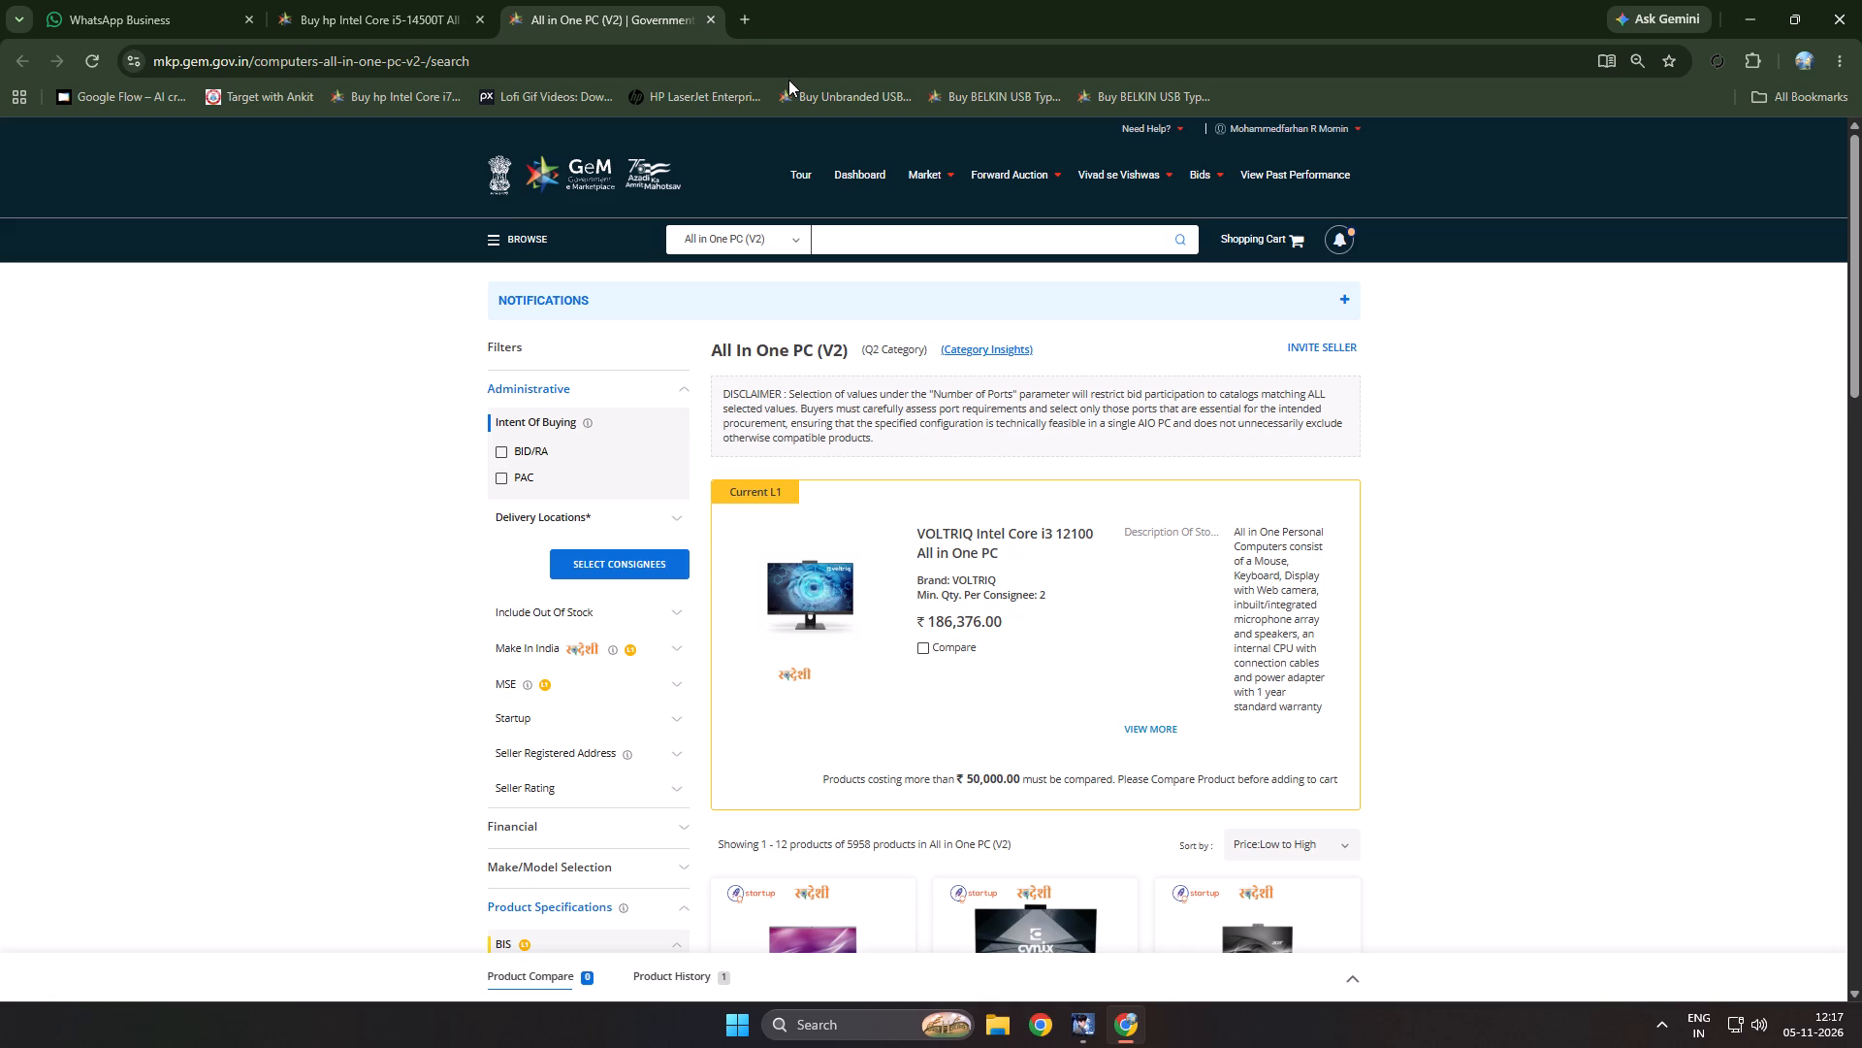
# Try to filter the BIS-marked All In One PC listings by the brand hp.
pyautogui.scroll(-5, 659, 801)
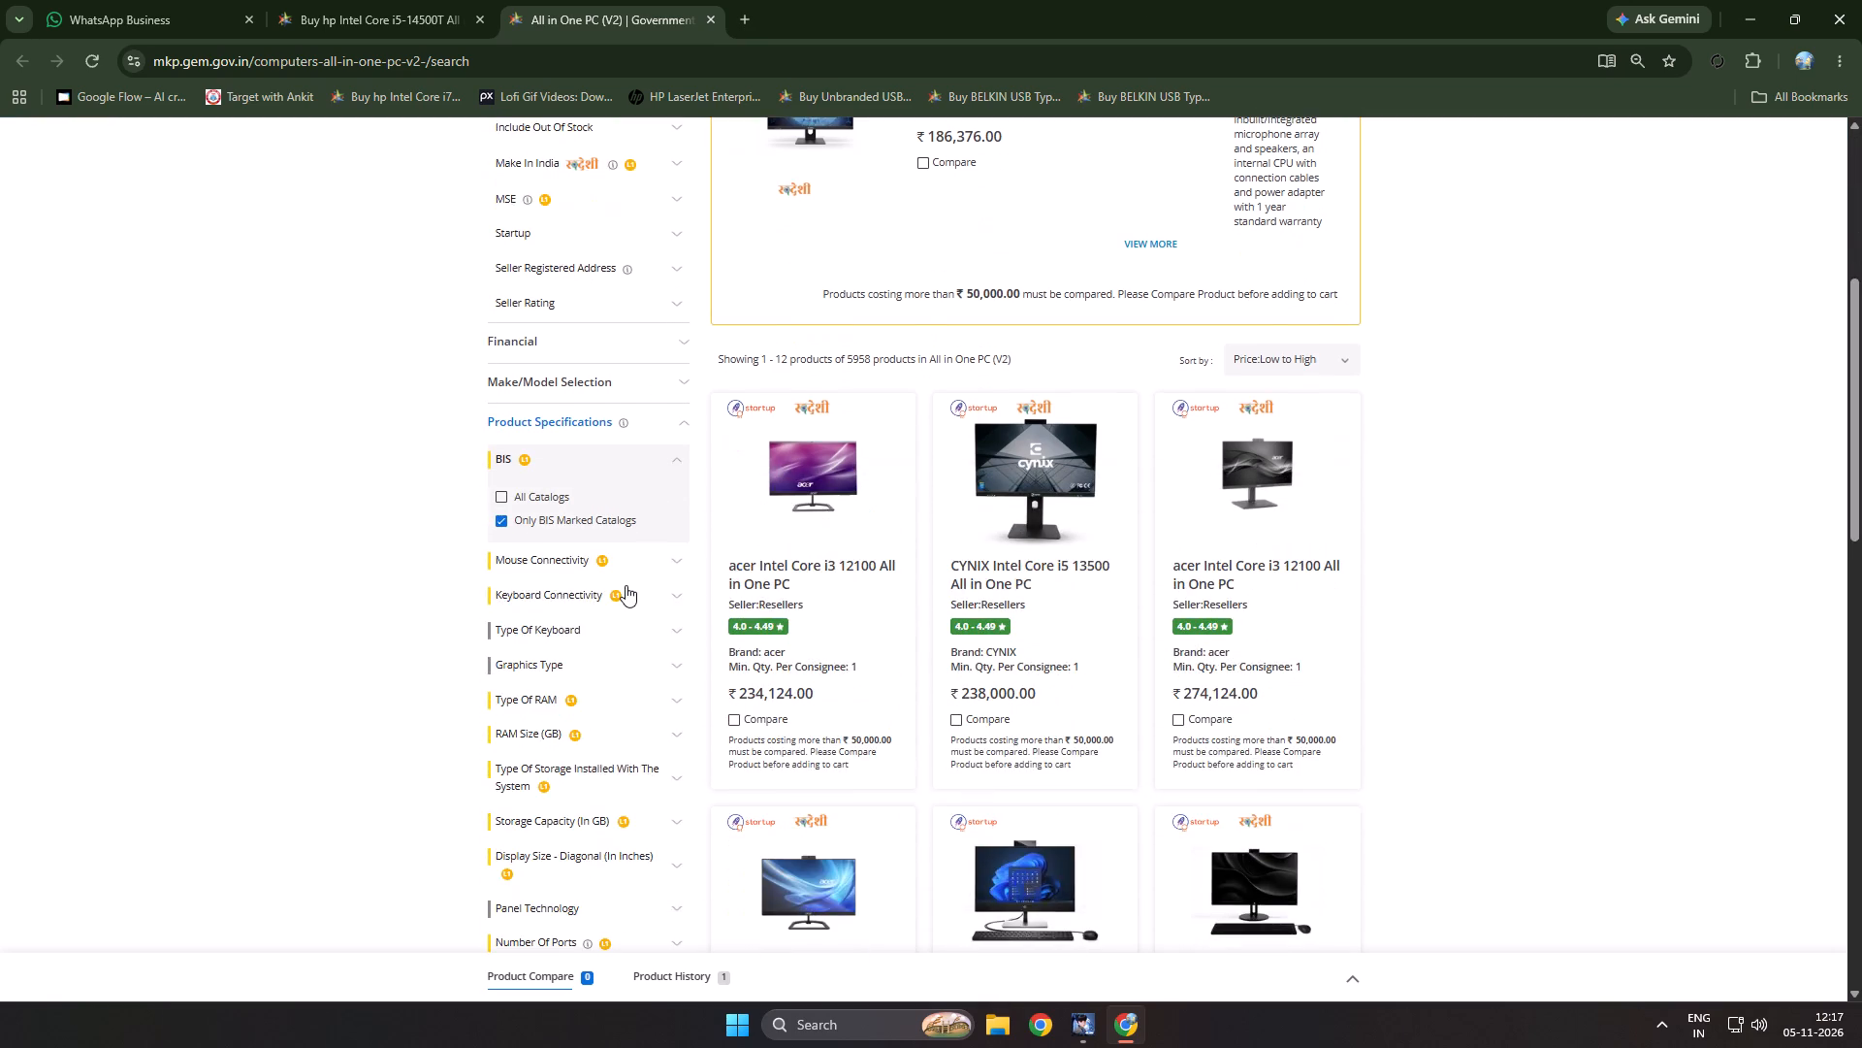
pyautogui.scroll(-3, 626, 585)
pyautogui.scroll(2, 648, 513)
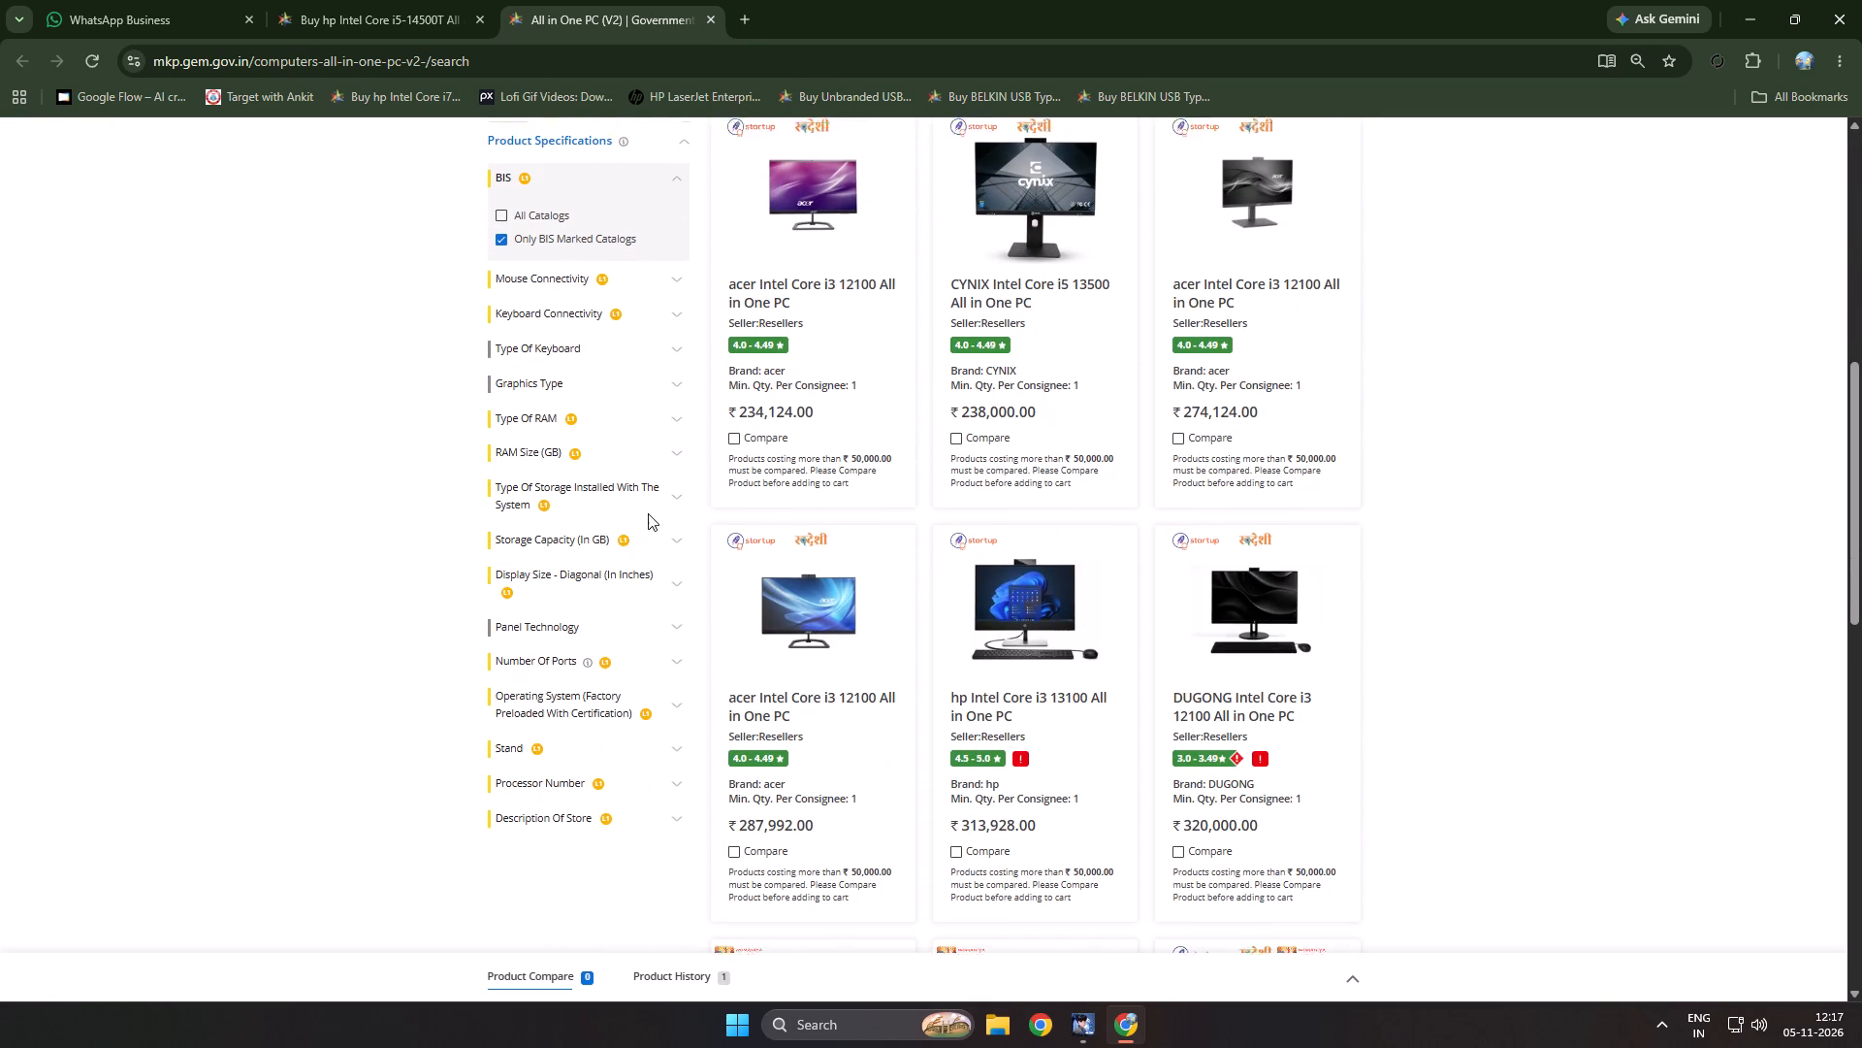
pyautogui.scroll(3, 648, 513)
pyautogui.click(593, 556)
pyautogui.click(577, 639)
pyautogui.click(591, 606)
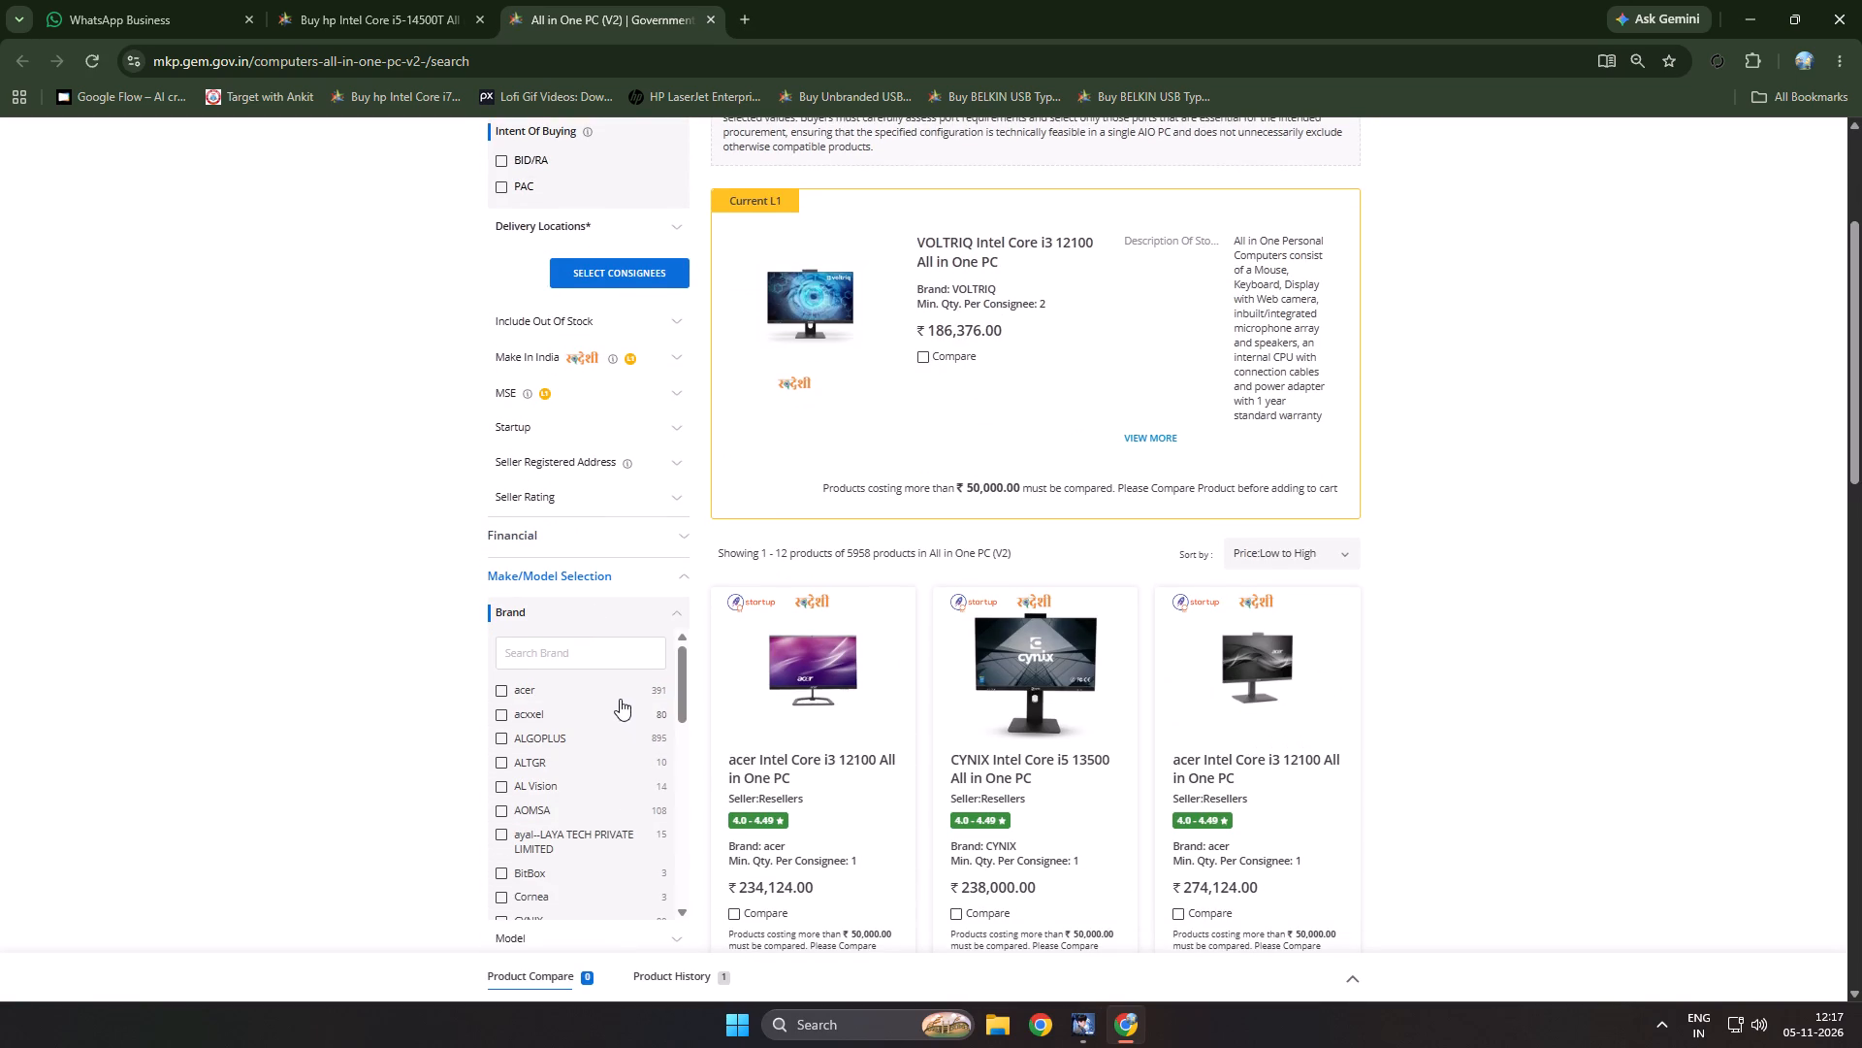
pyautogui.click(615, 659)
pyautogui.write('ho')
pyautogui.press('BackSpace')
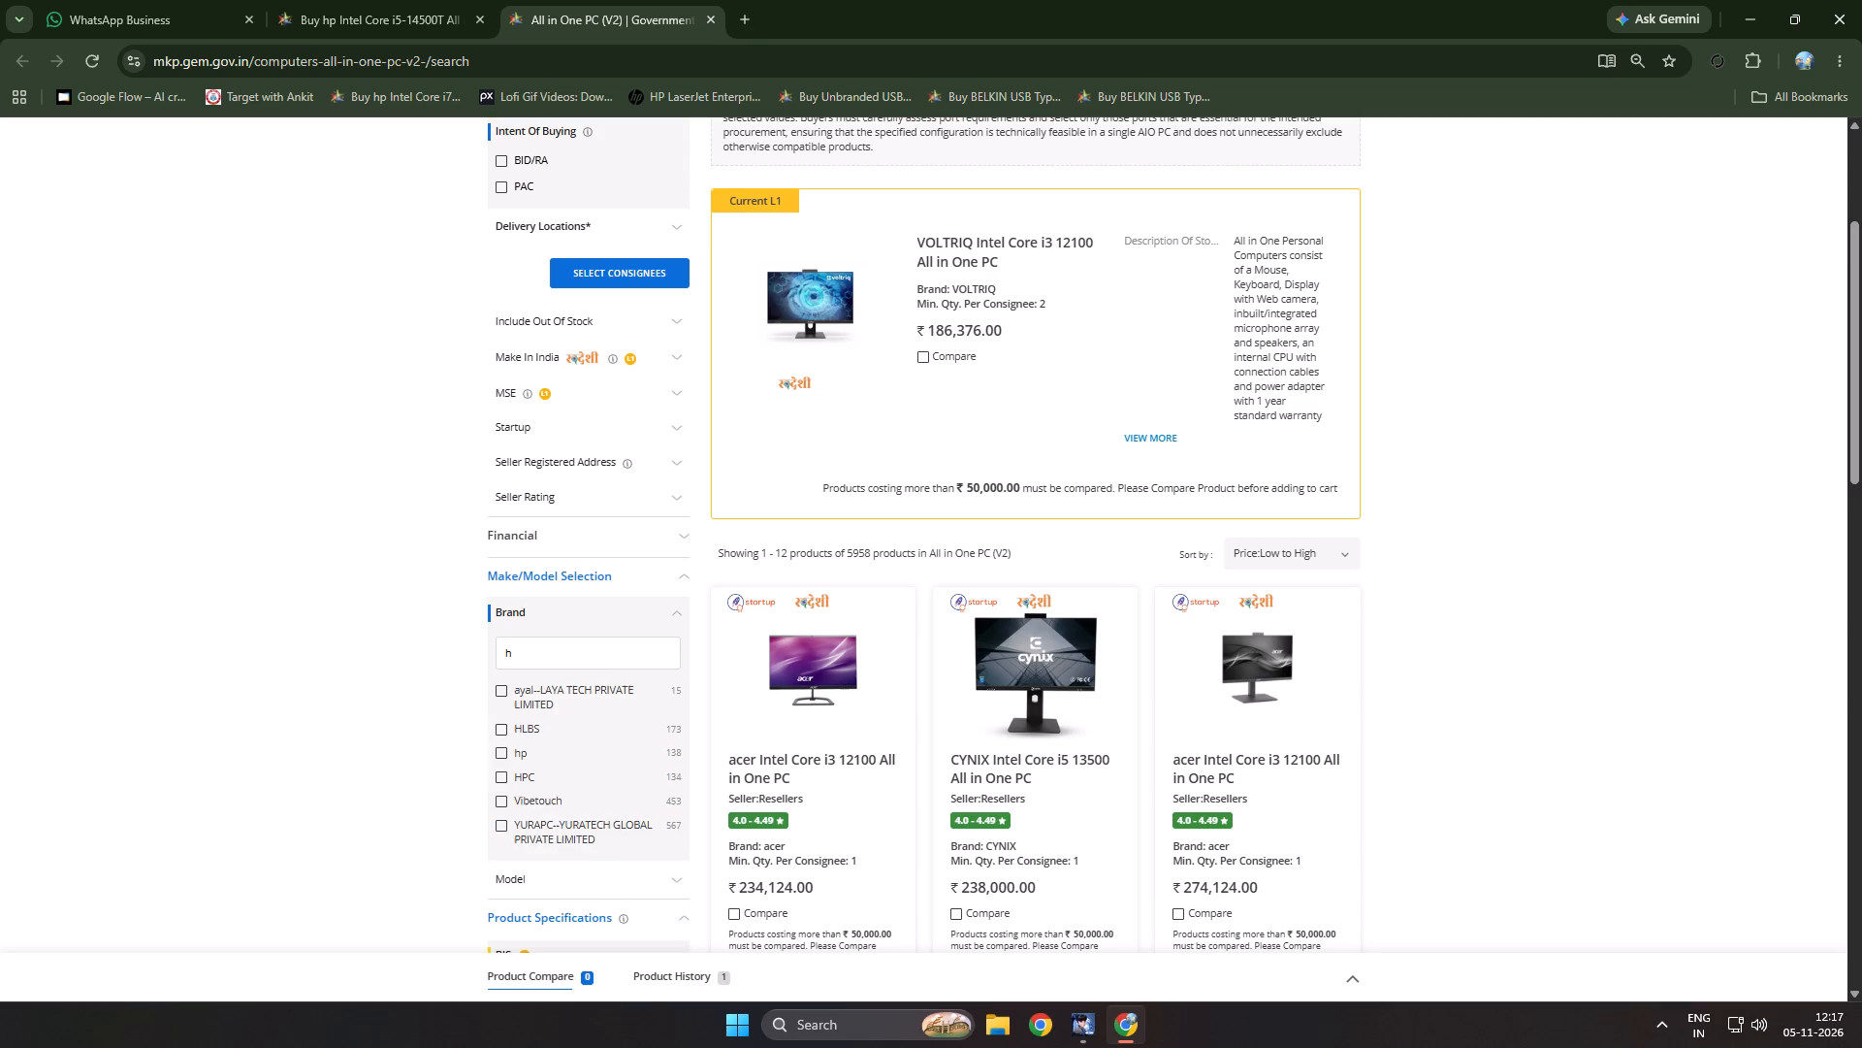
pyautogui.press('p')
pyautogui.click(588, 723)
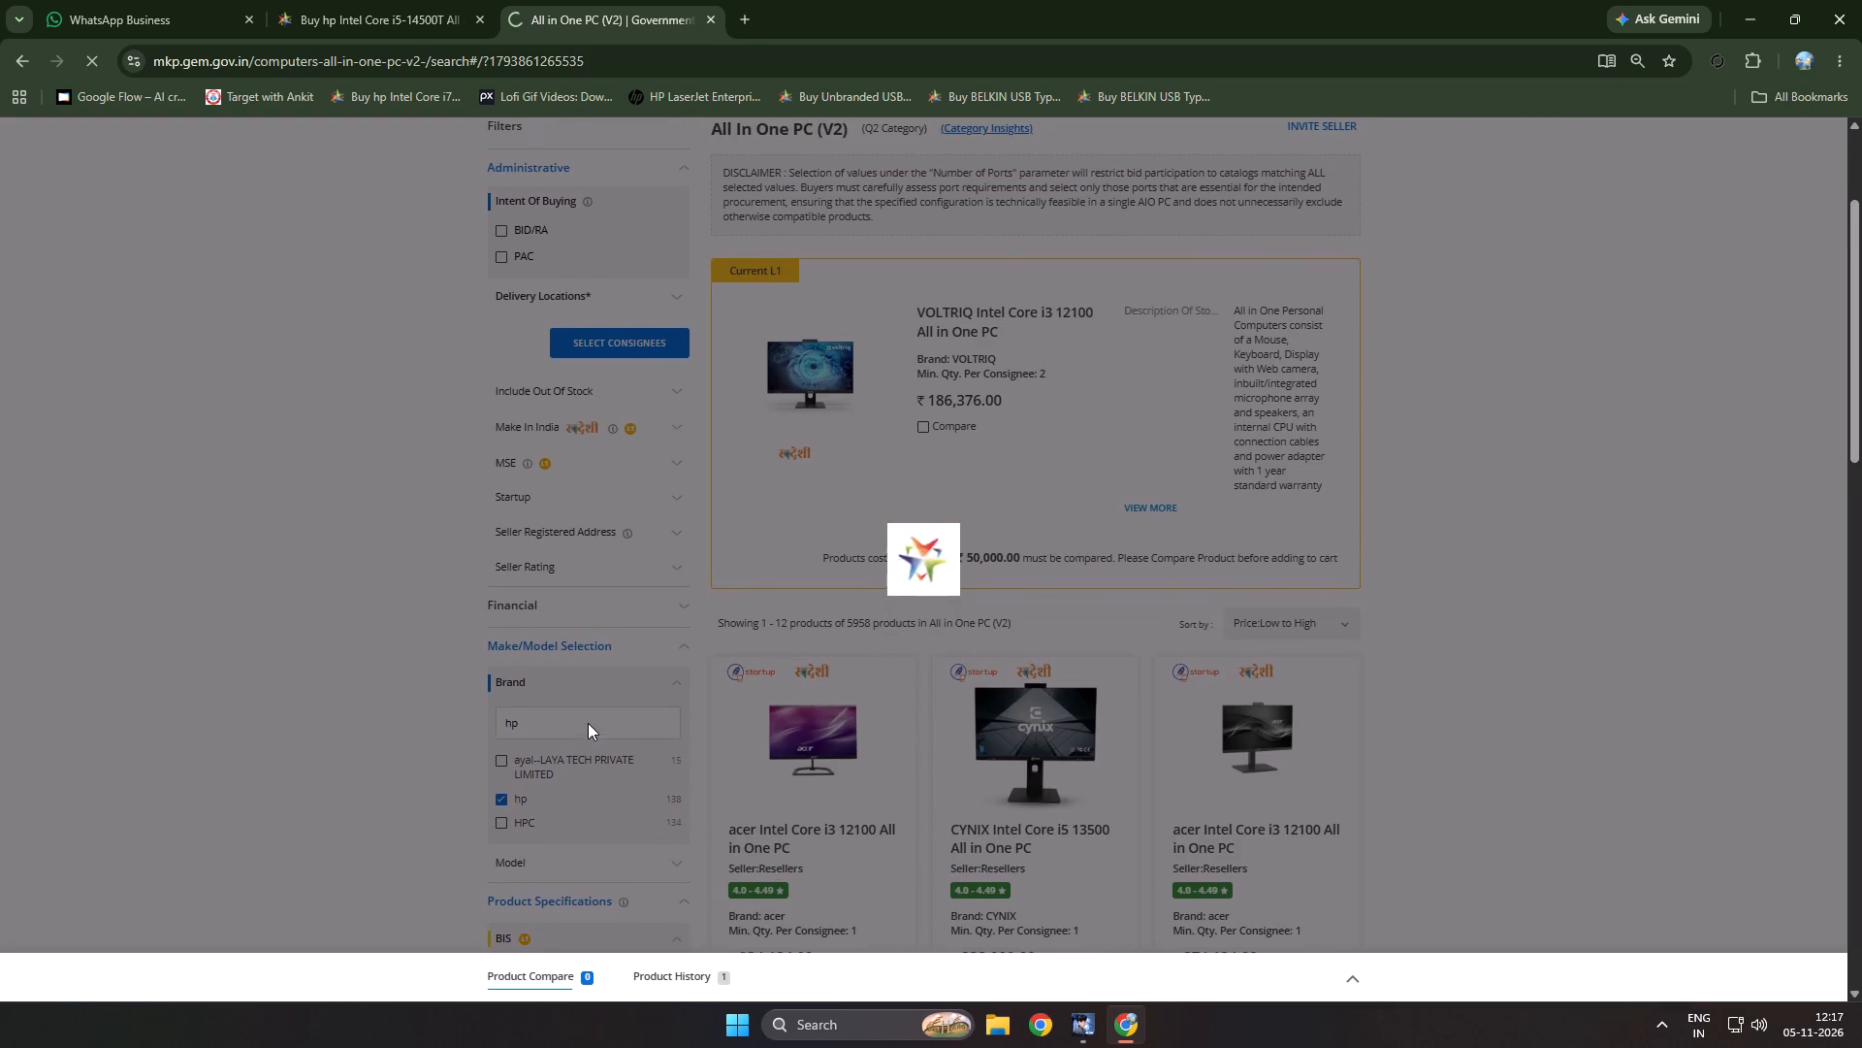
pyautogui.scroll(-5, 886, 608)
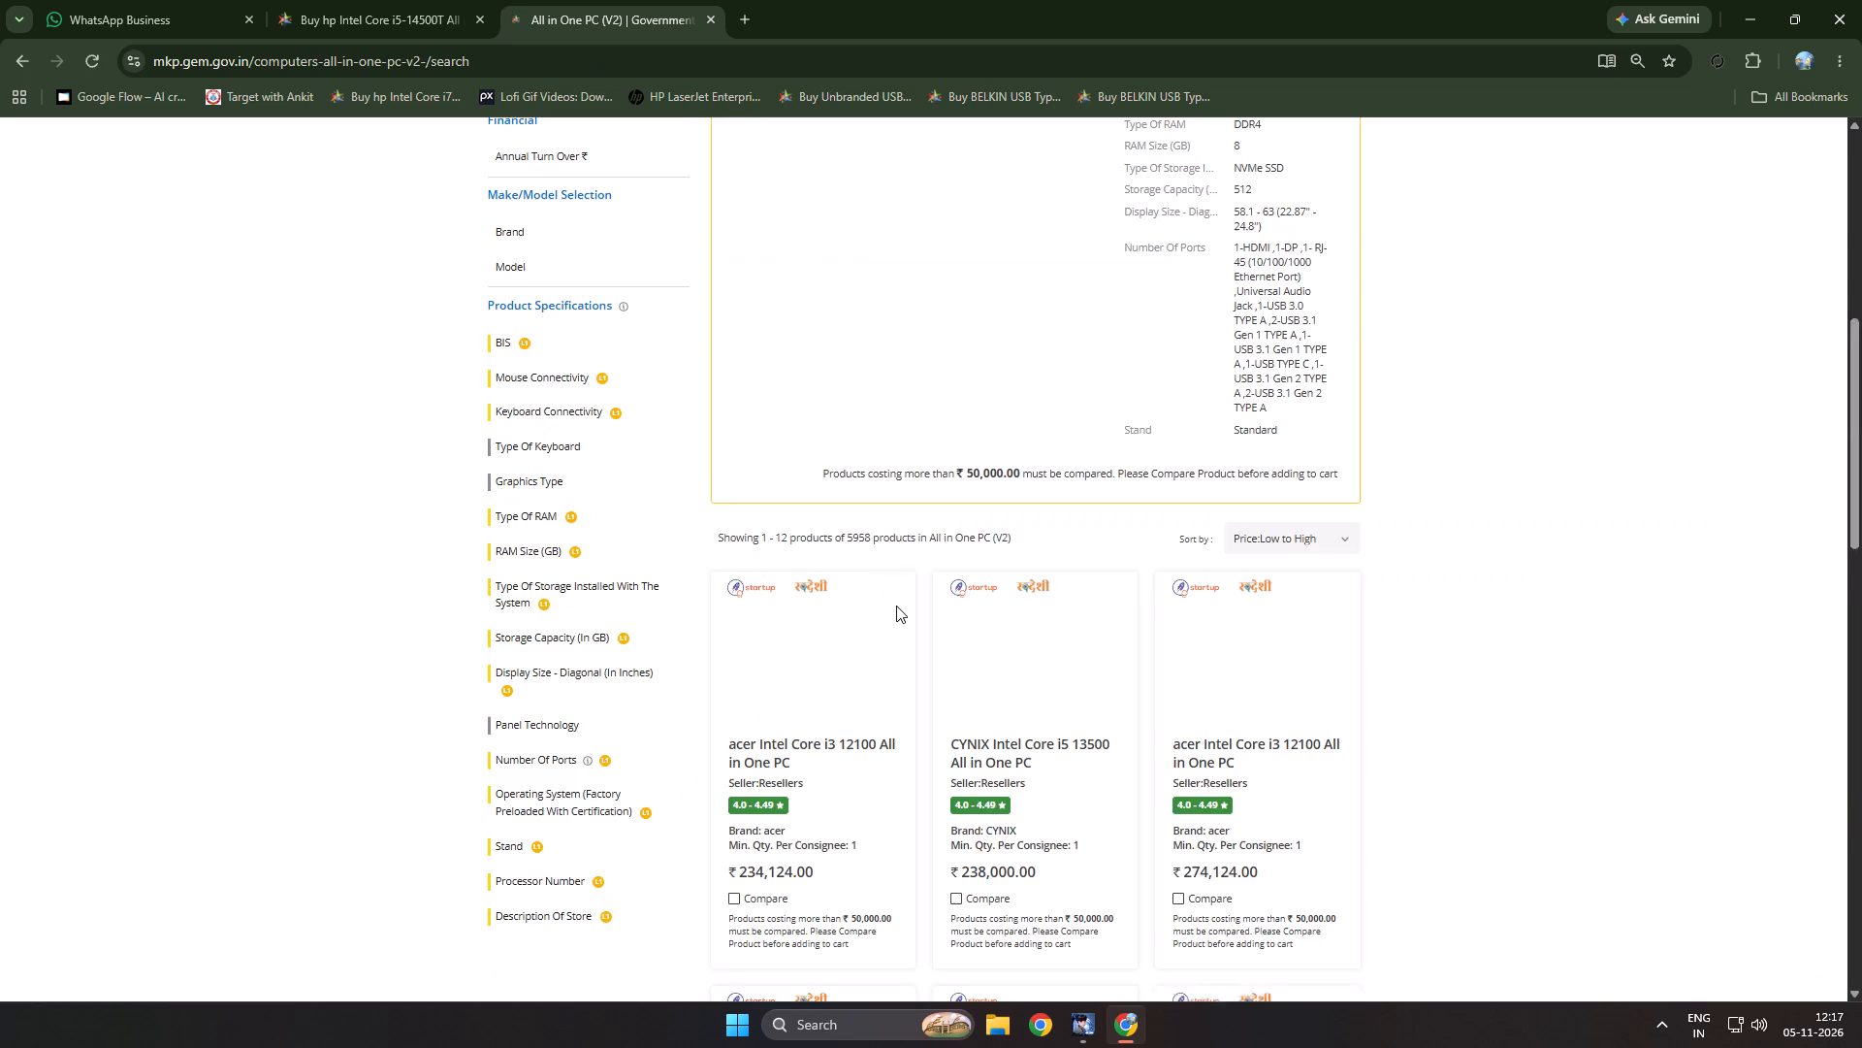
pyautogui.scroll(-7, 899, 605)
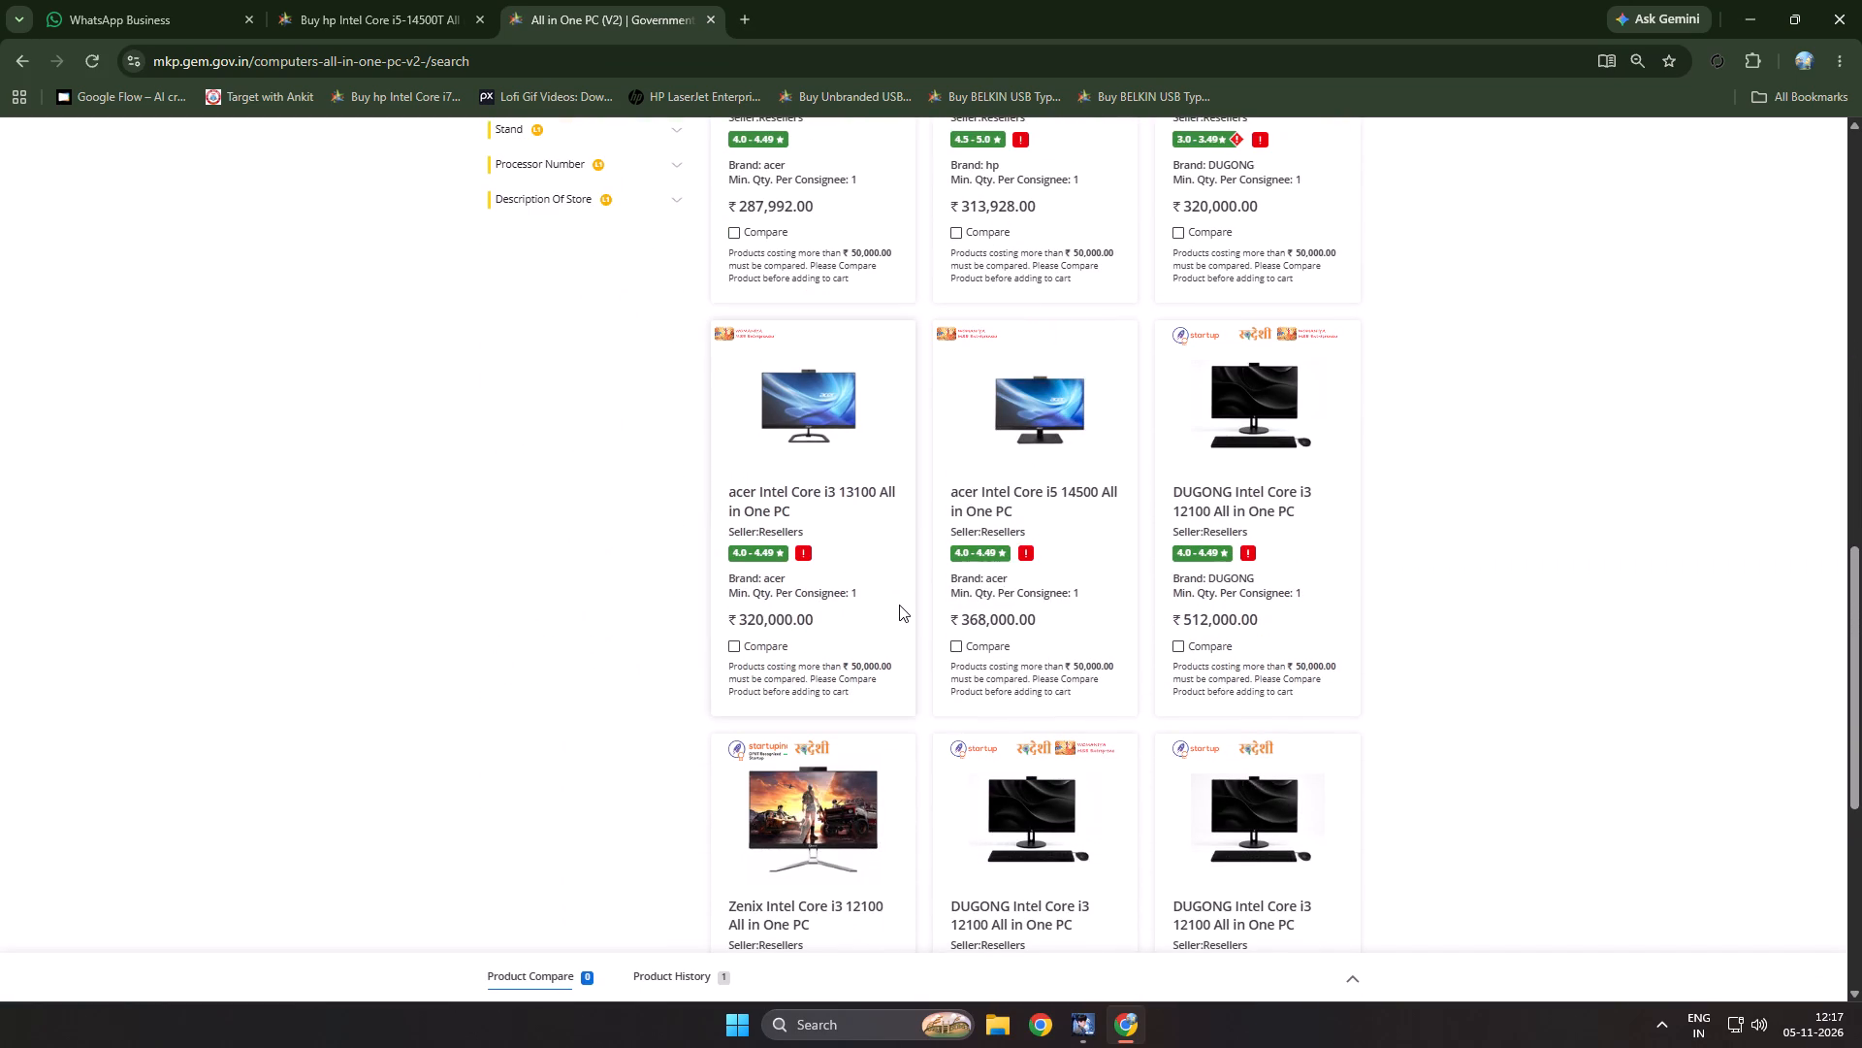
# Search the brand filter for hp and restrict the All In One PC listings to that brand.
pyautogui.scroll(11, 586, 608)
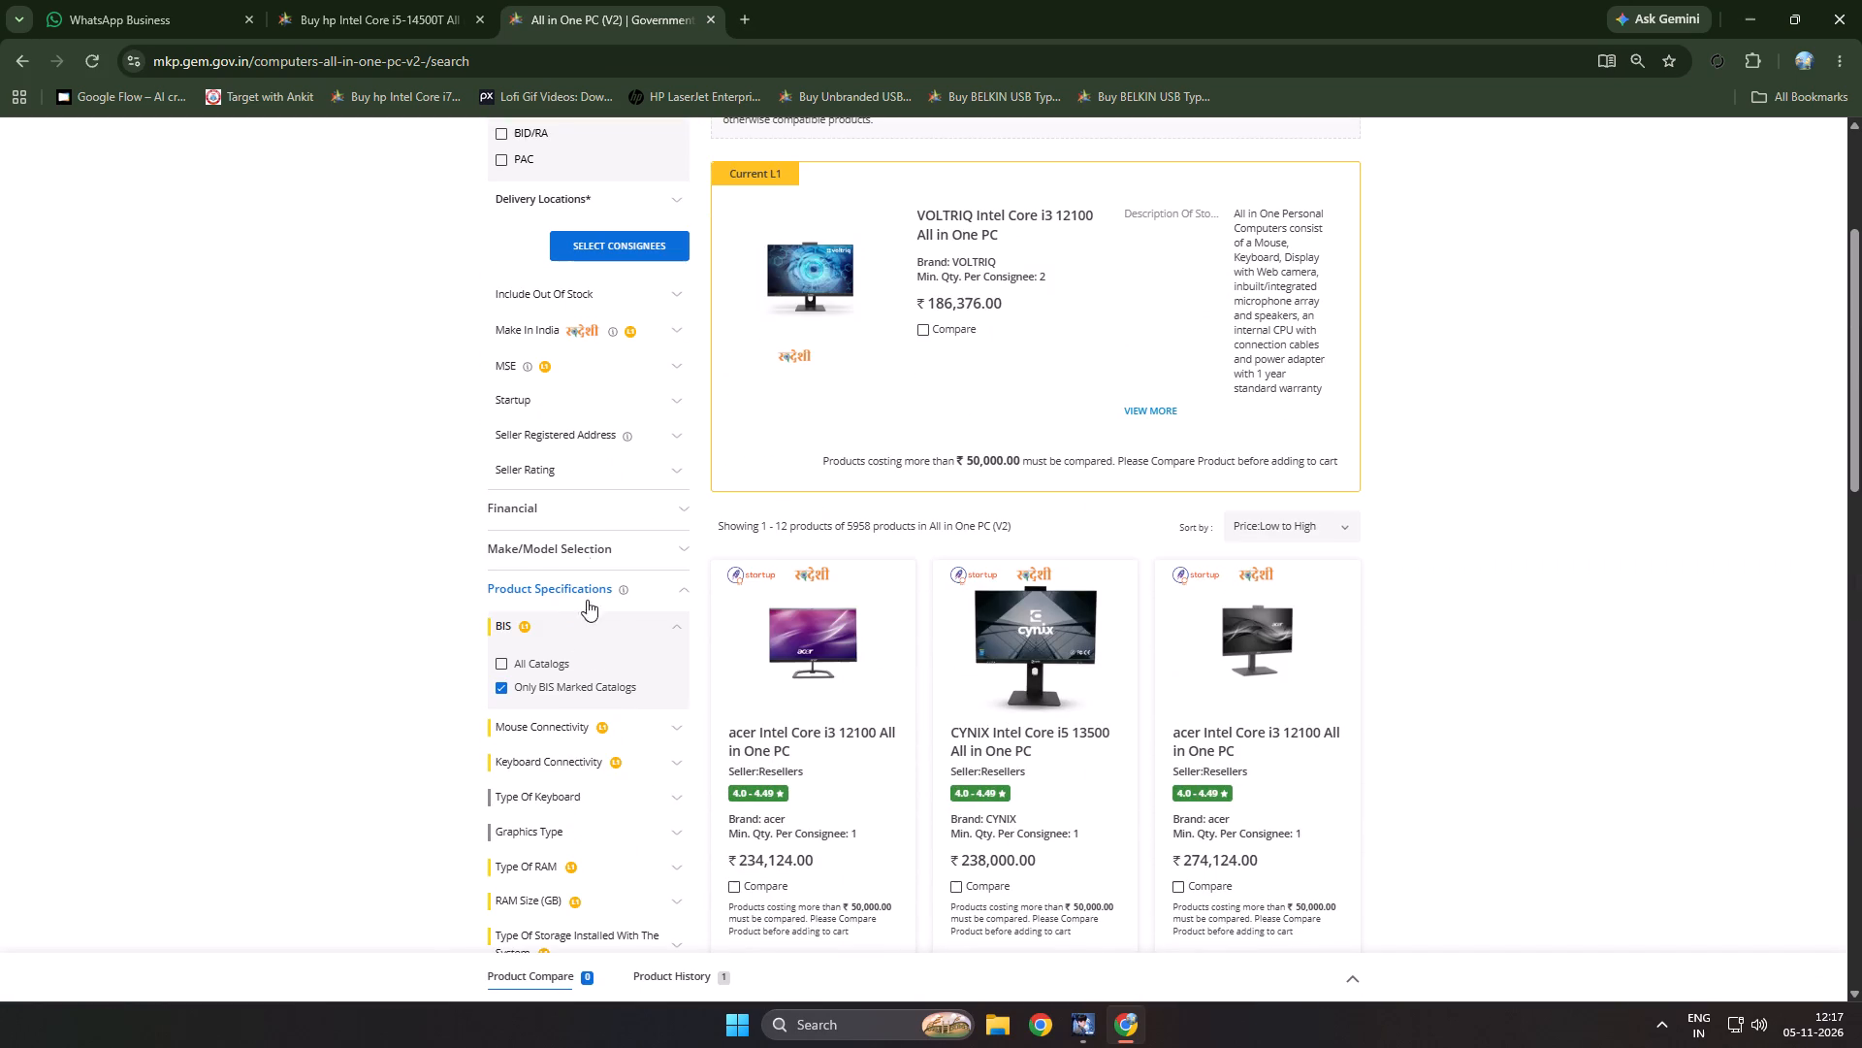
pyautogui.click(592, 549)
pyautogui.click(599, 577)
pyautogui.click(581, 625)
pyautogui.press('h')
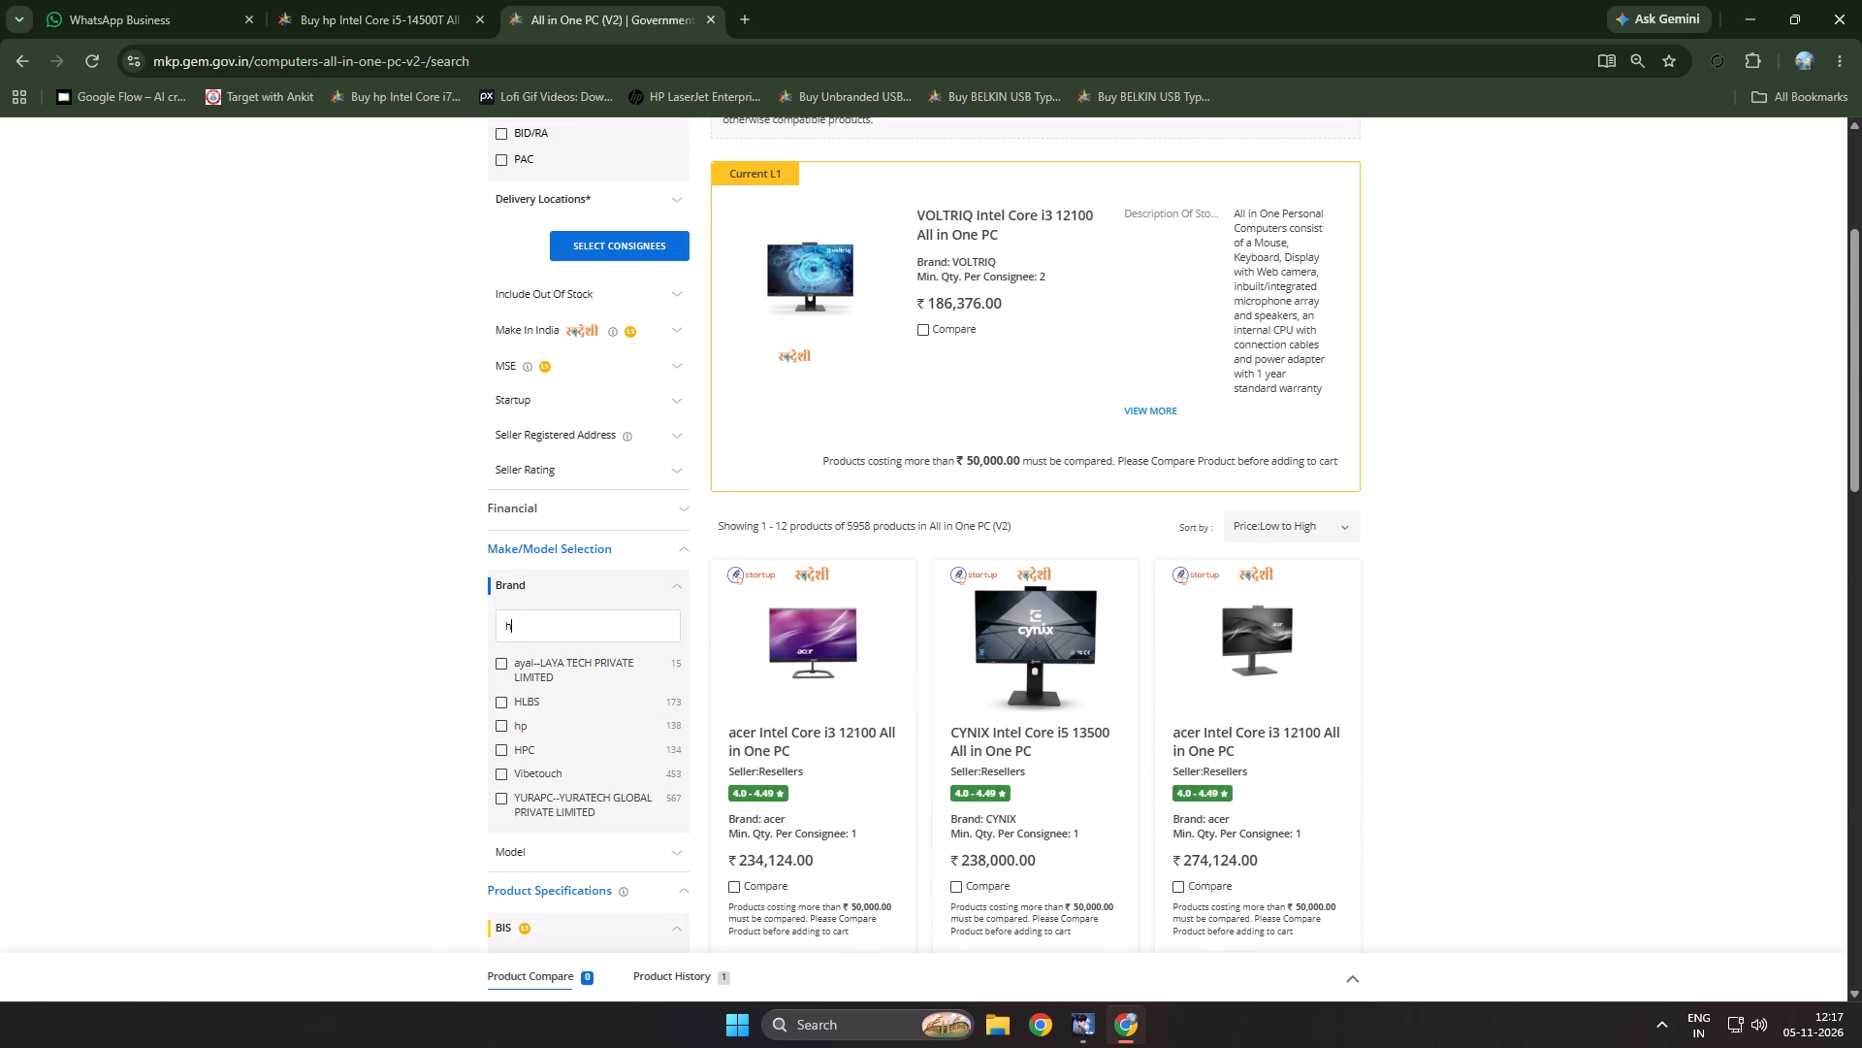
pyautogui.press('p')
pyautogui.click(532, 700)
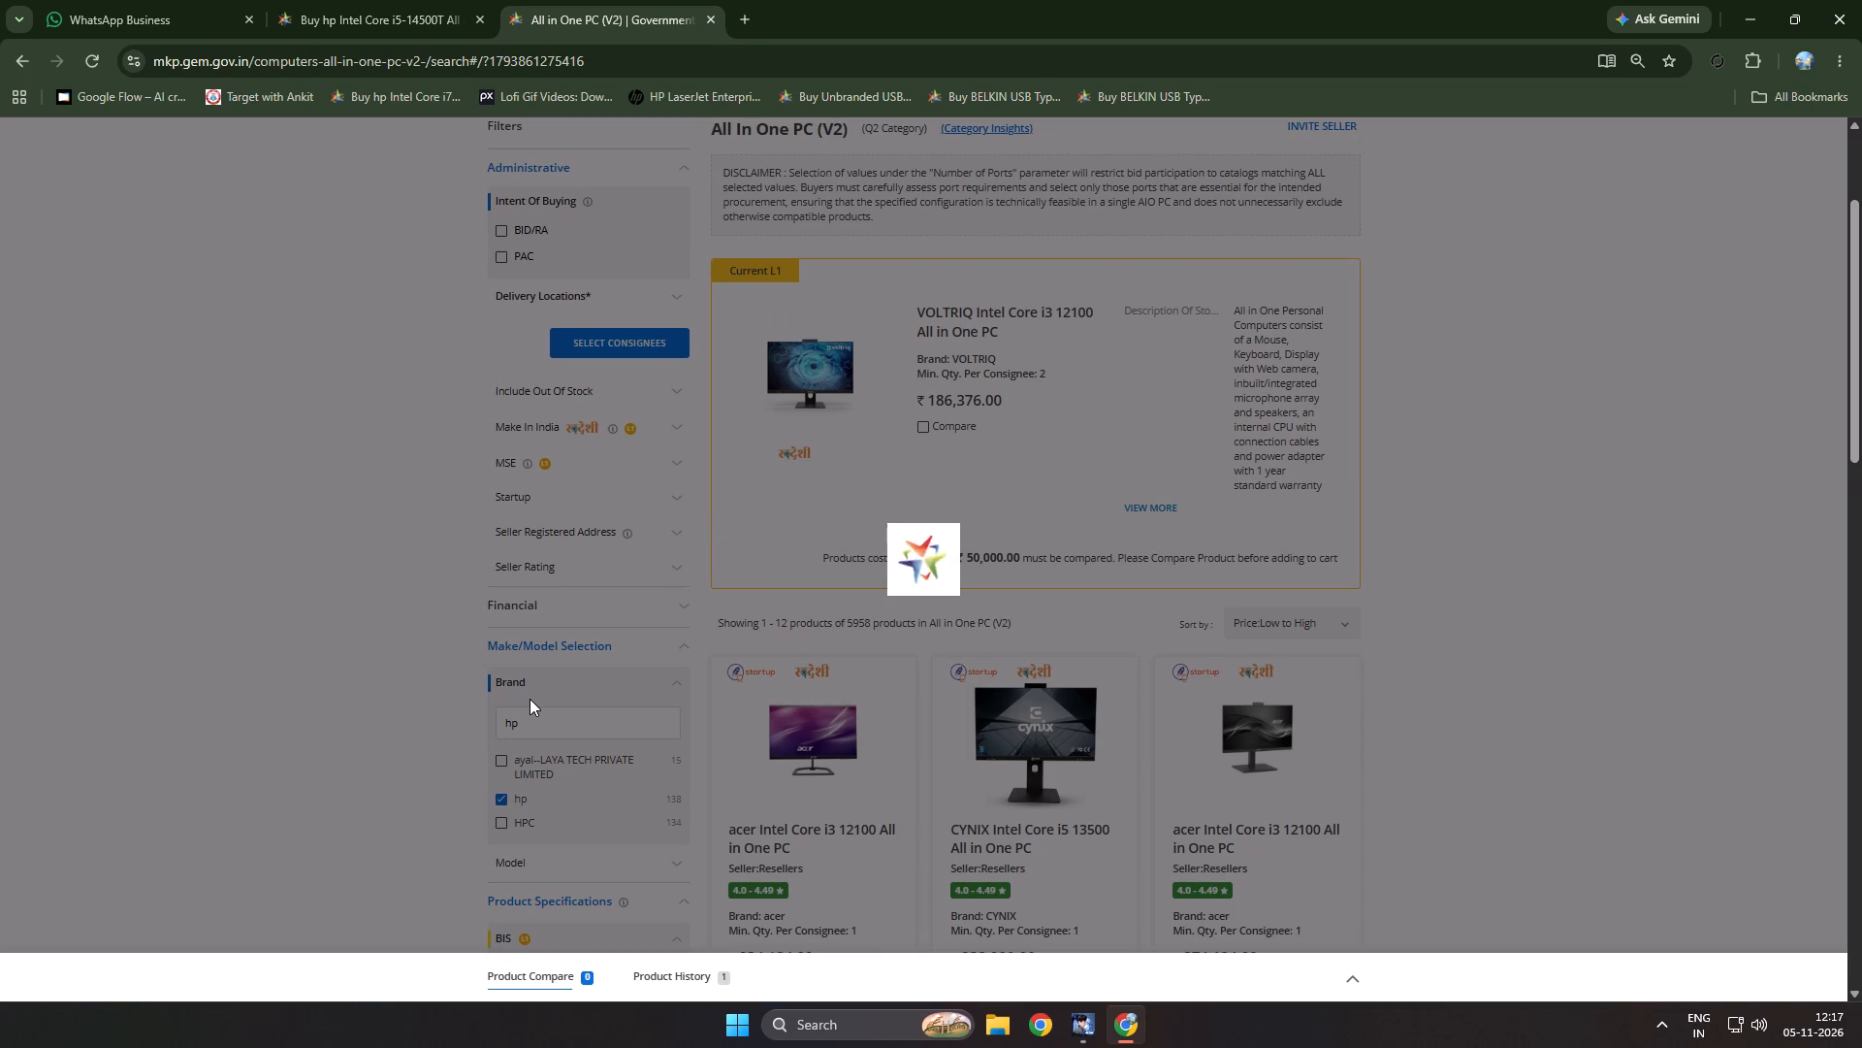
# Examine the hp All In One PC listings on result pages 1 and 2, checking processors and prices.
pyautogui.scroll(-4, 1160, 536)
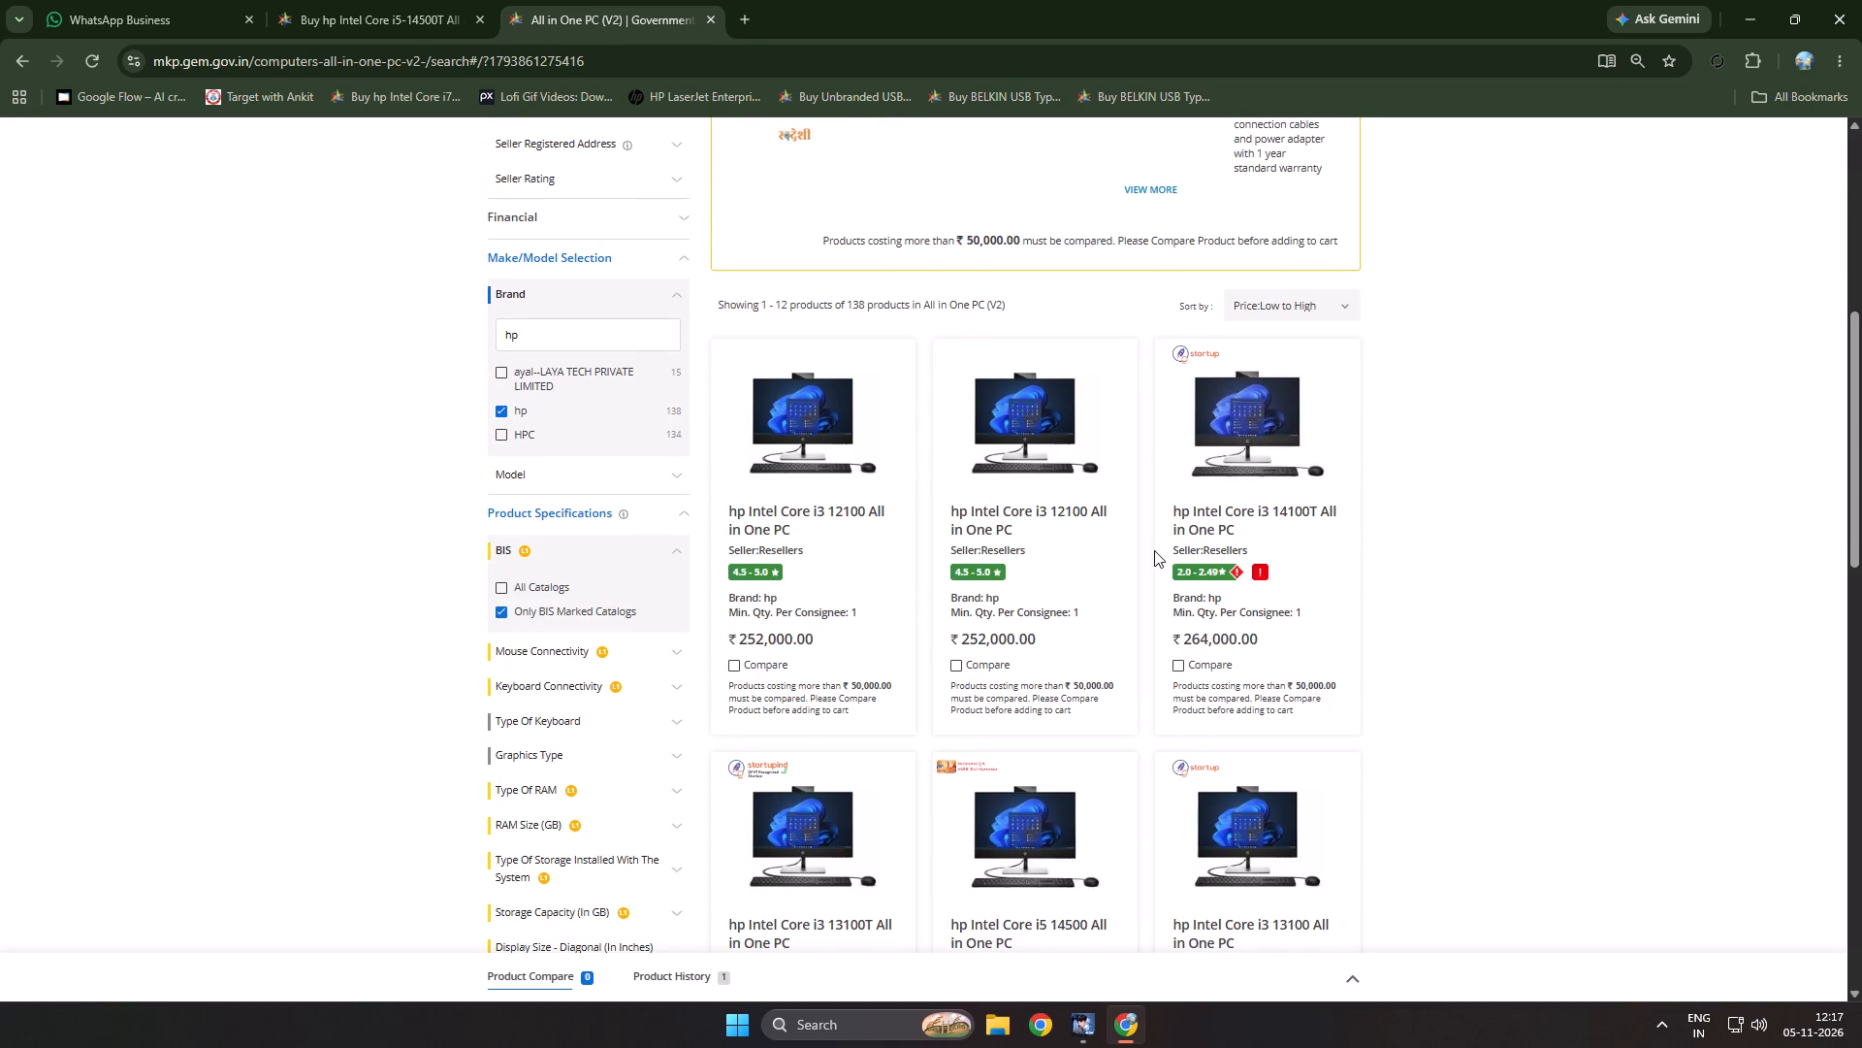
pyautogui.scroll(-6, 1154, 550)
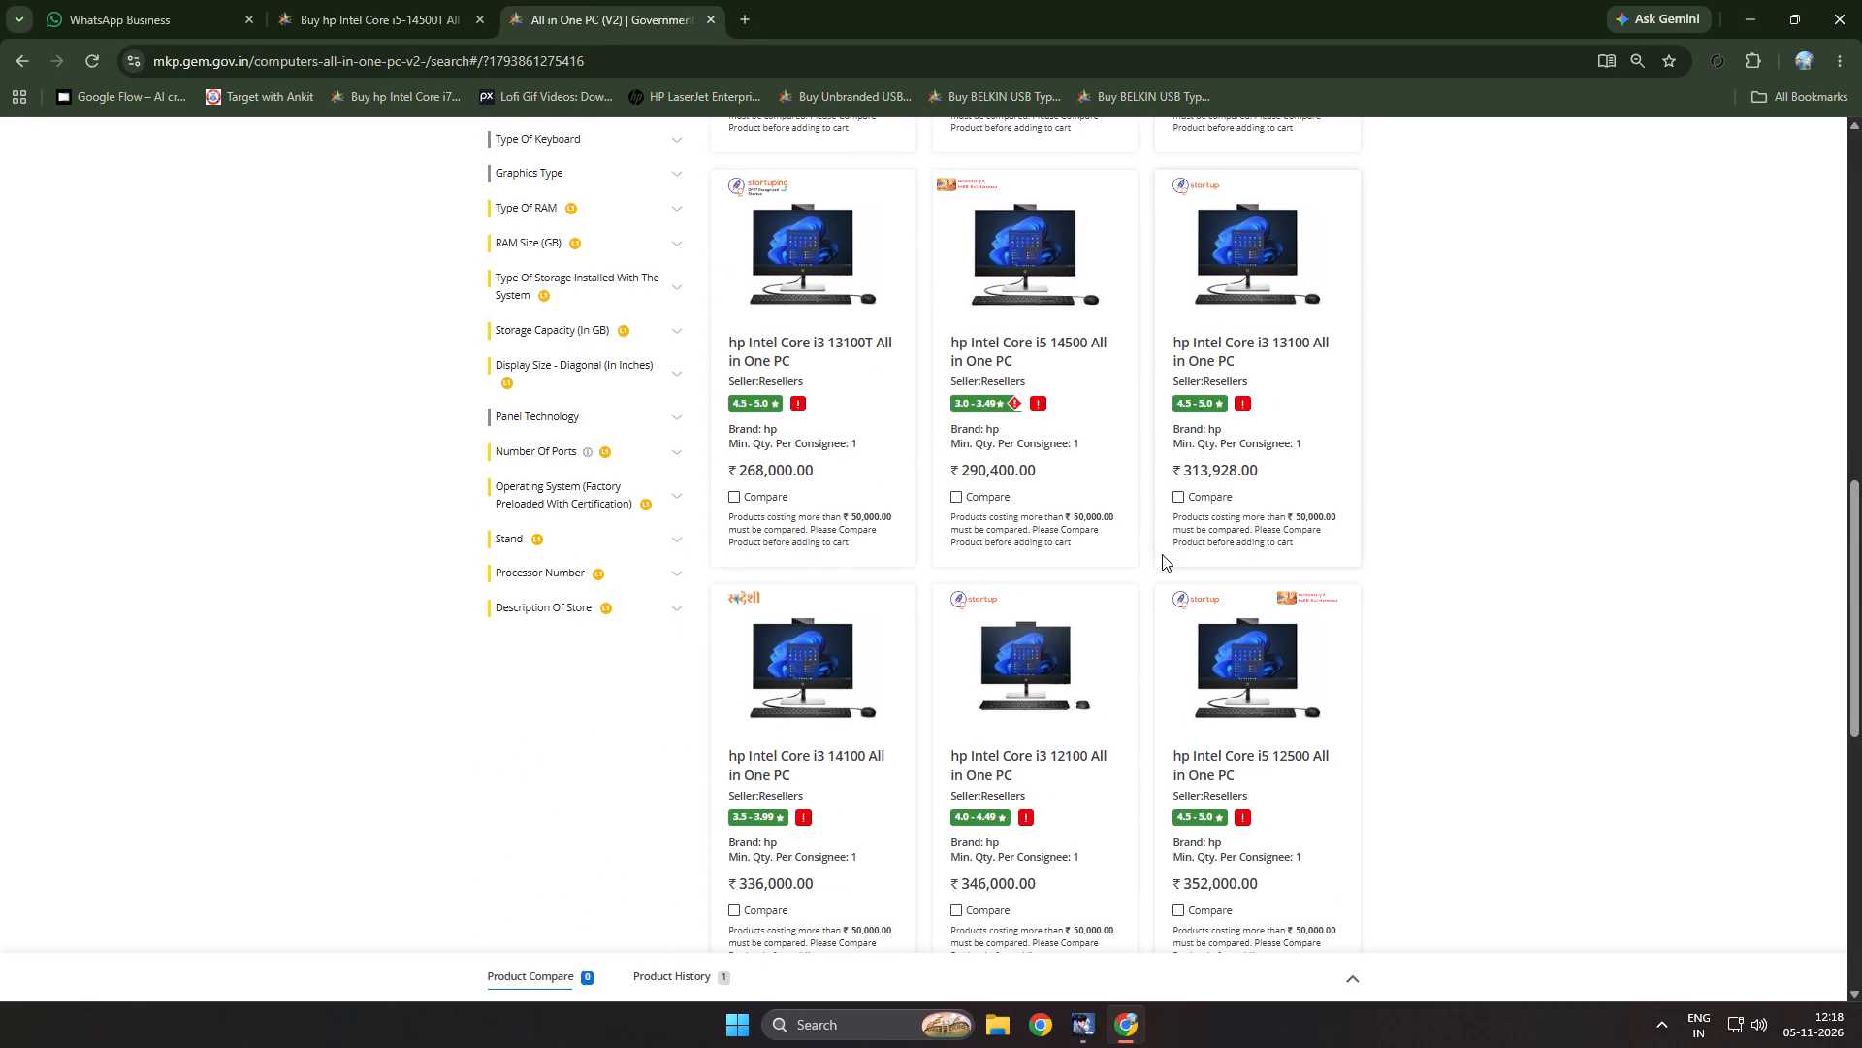
pyautogui.scroll(-5, 1162, 554)
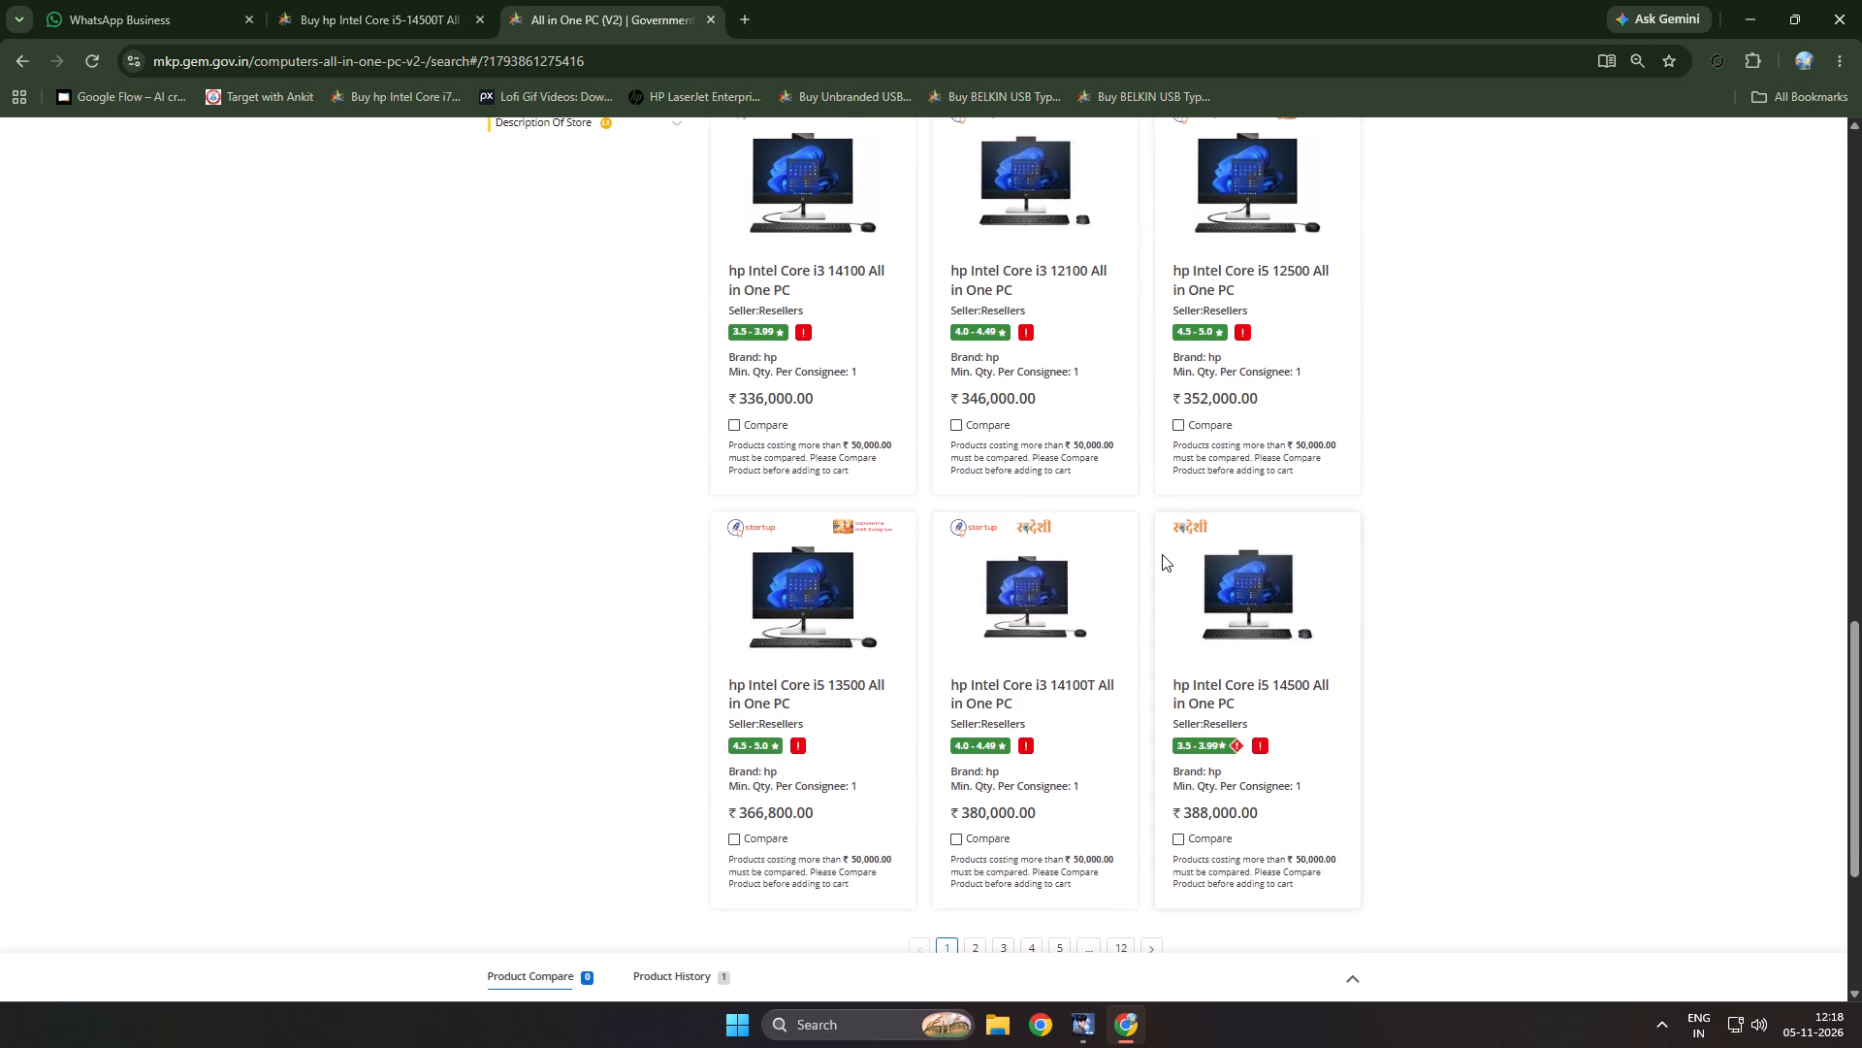
pyautogui.scroll(-4, 1162, 554)
pyautogui.click(977, 585)
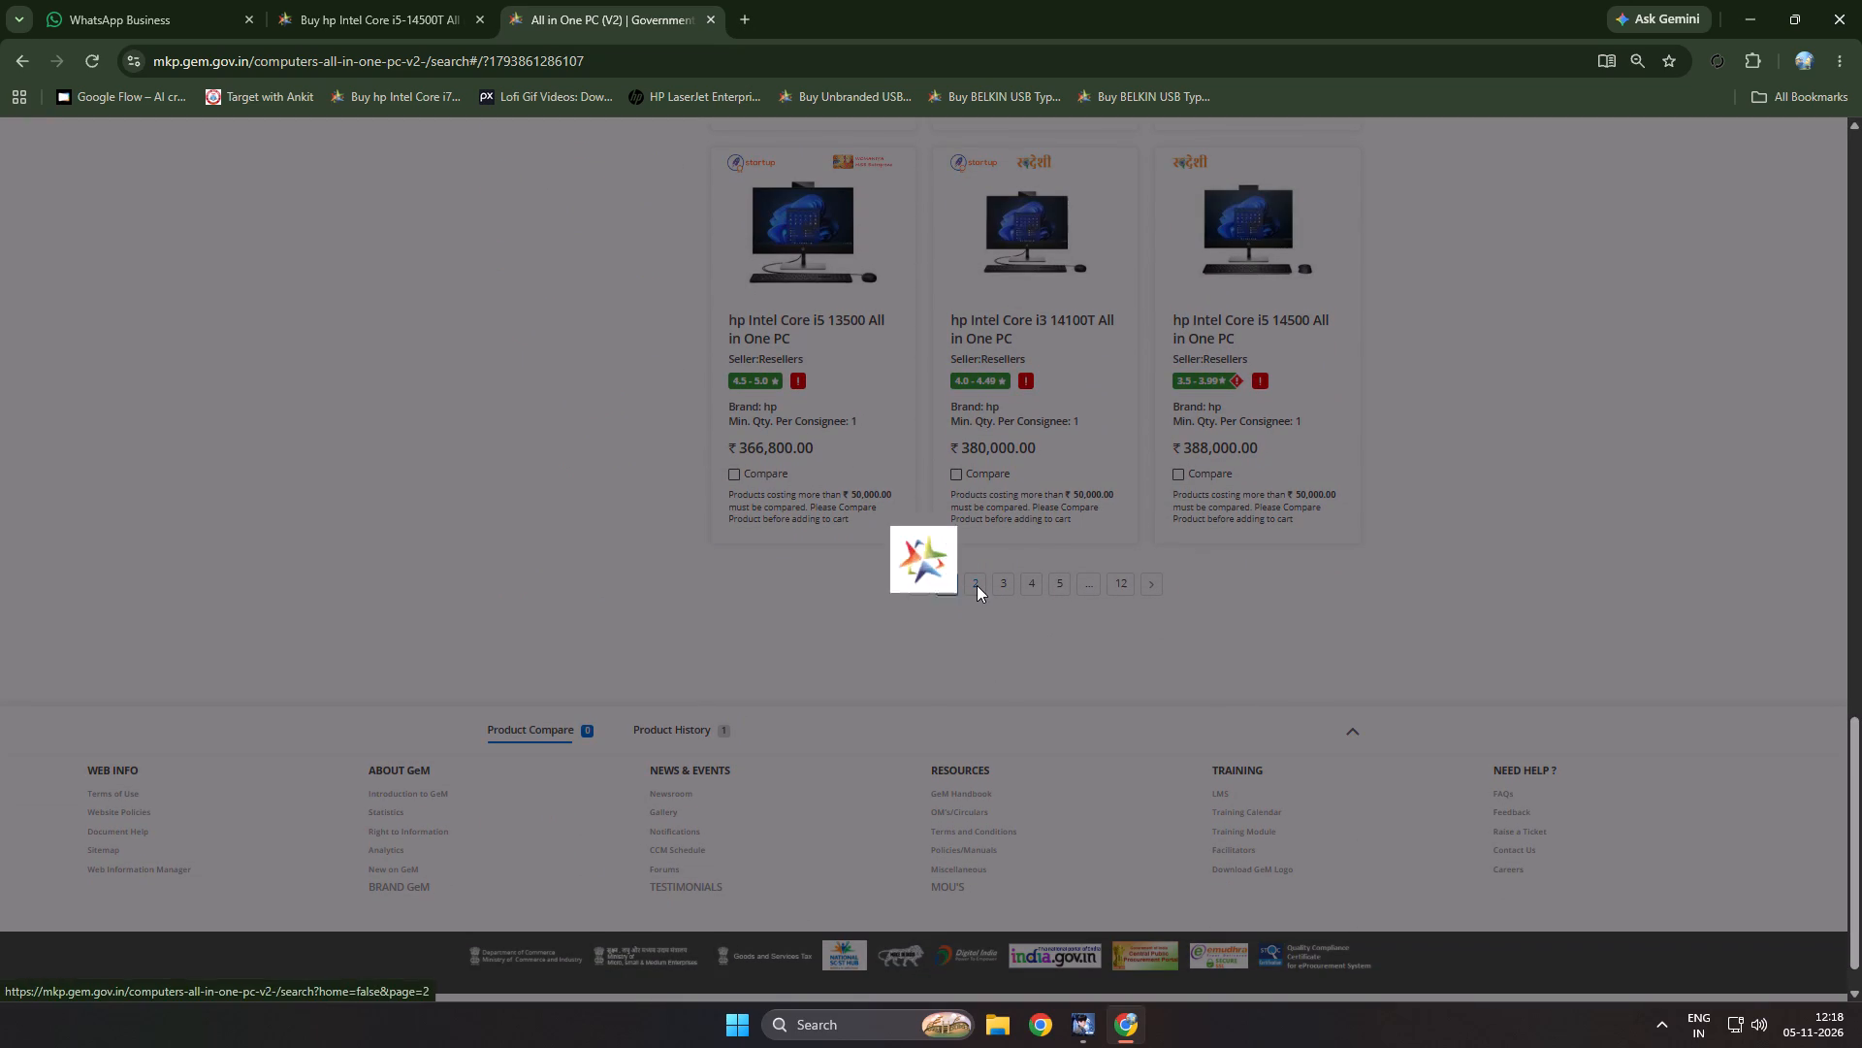
pyautogui.scroll(-1, 978, 583)
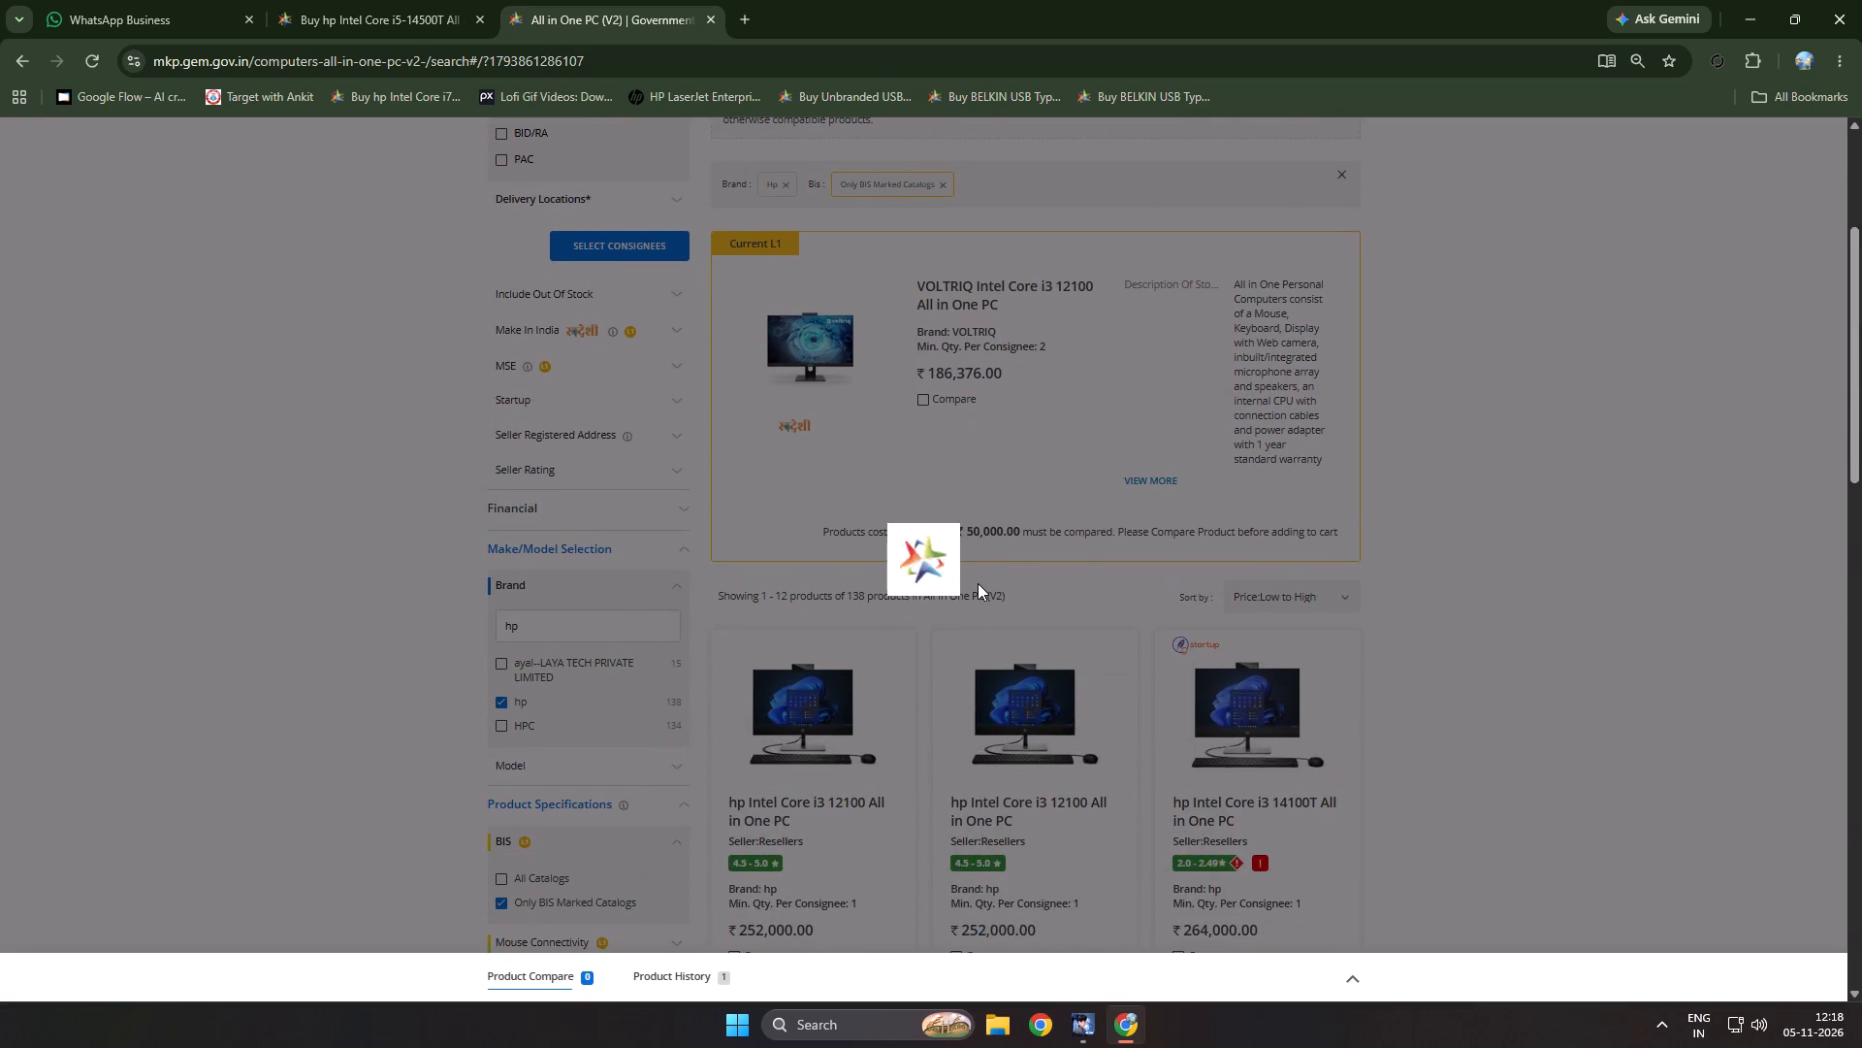
pyautogui.scroll(-5, 978, 583)
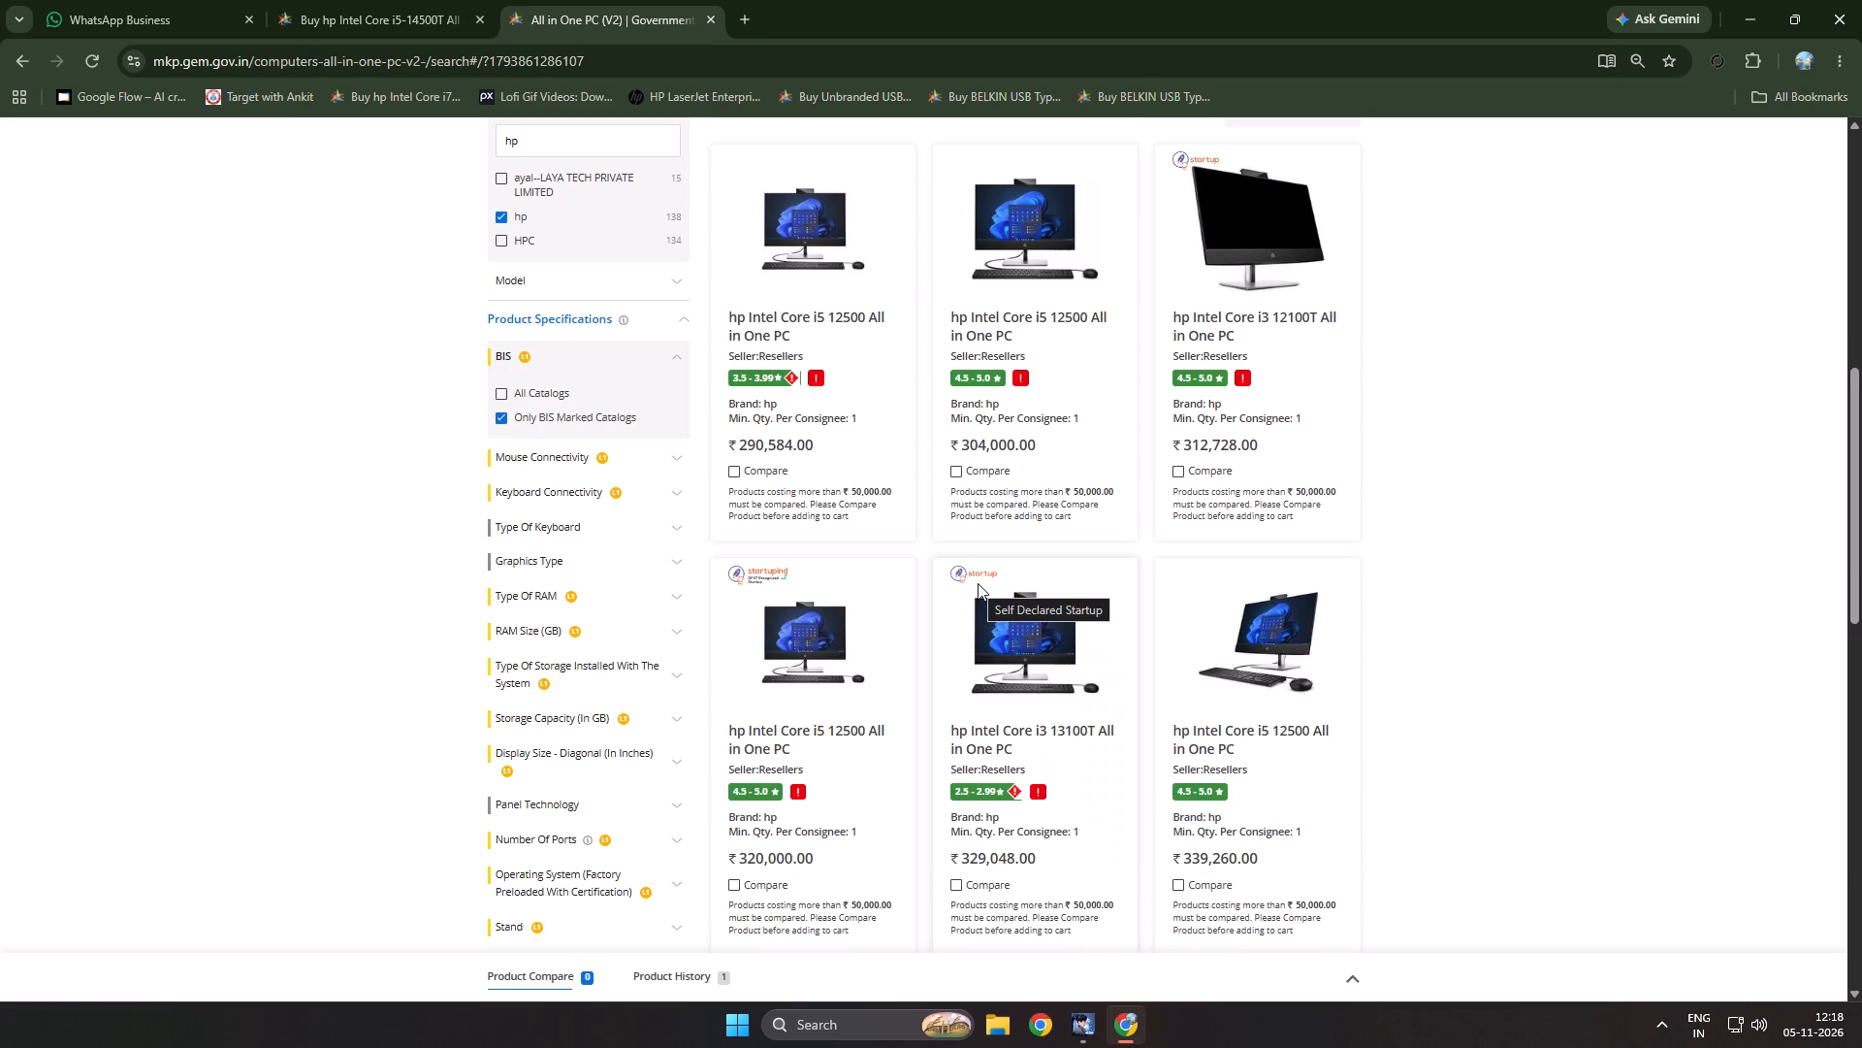
pyautogui.scroll(-6, 978, 583)
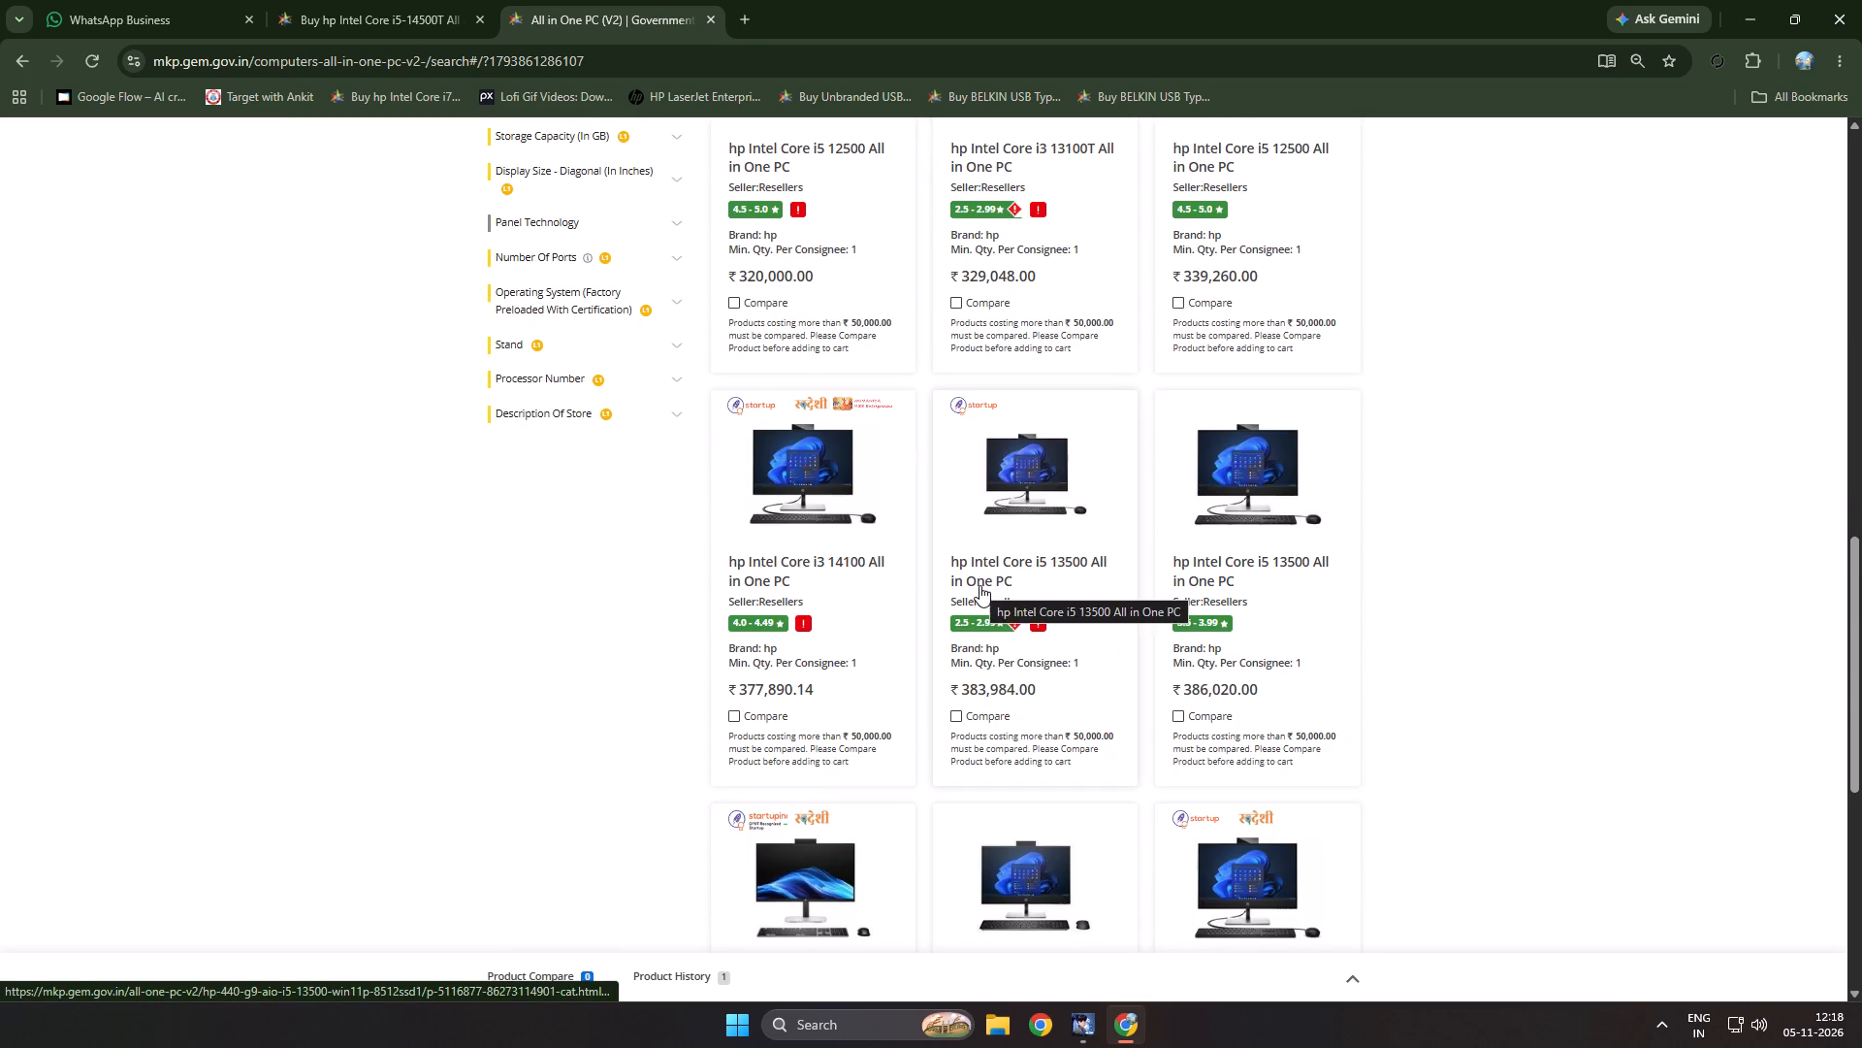
pyautogui.scroll(-6, 979, 585)
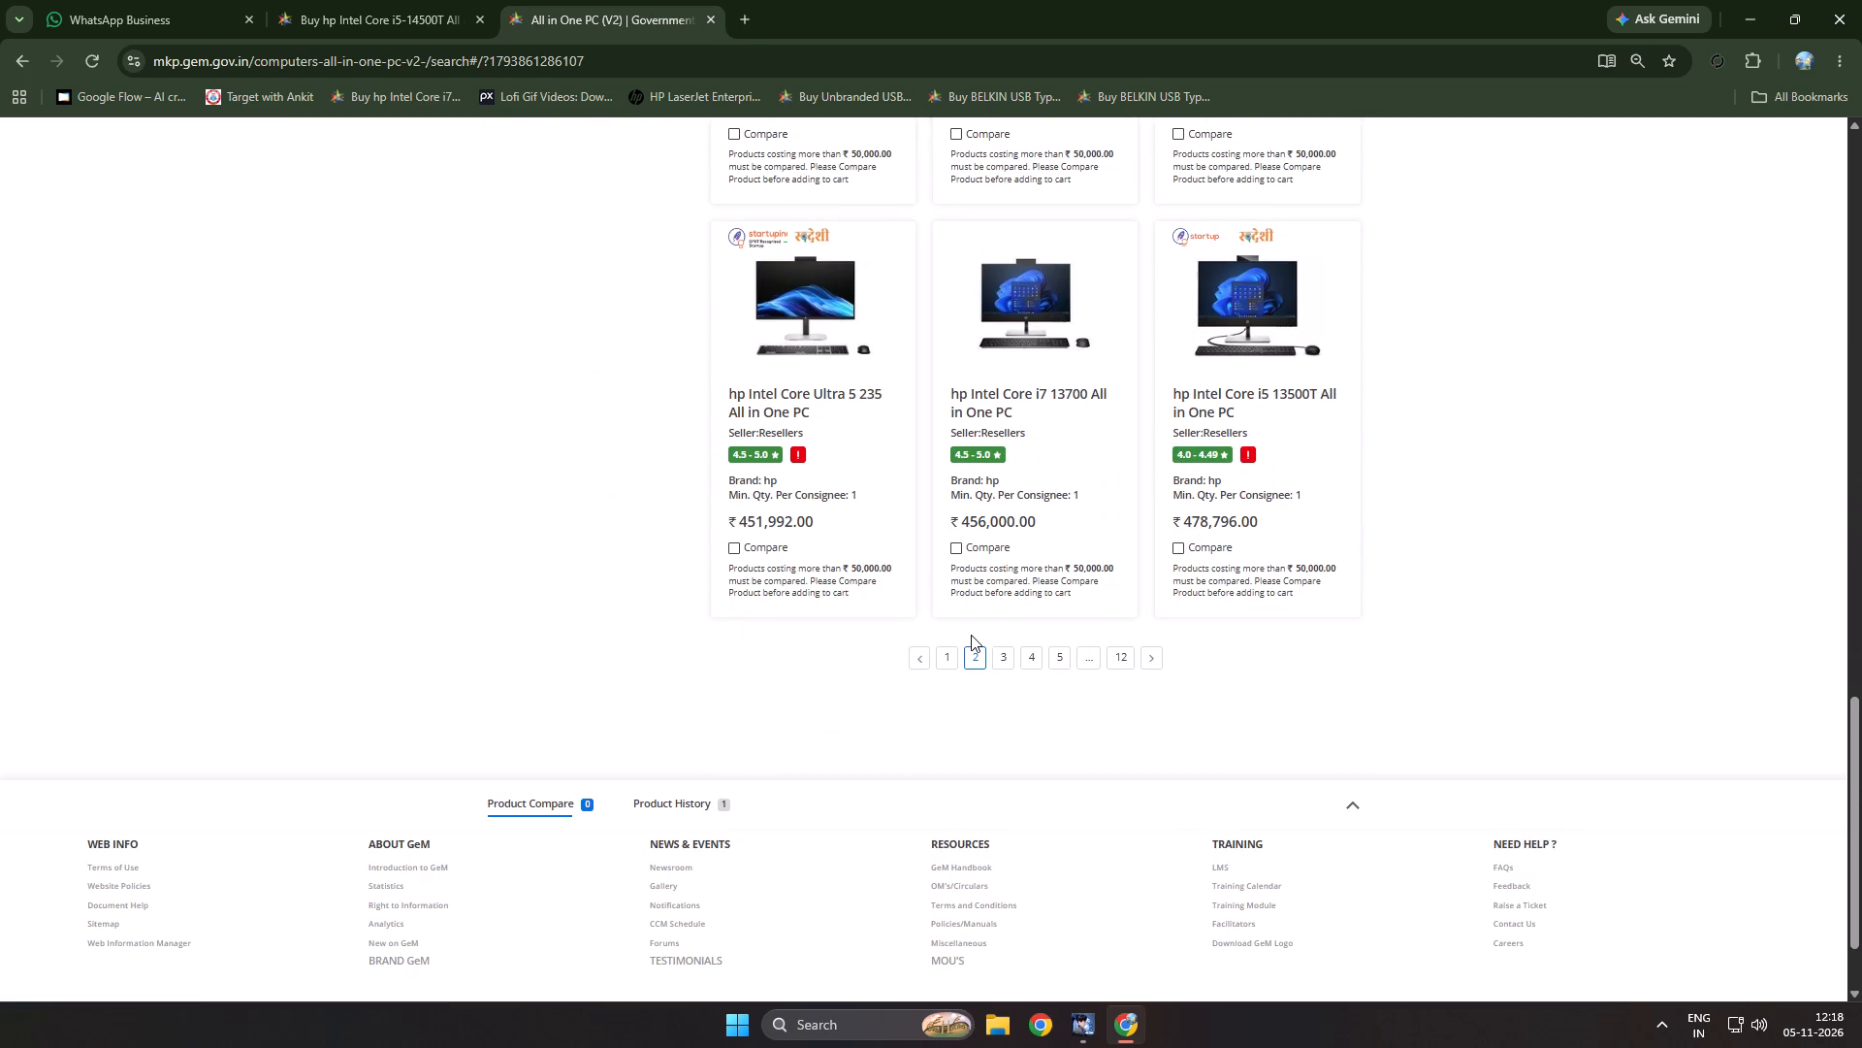
# Open the hp Intel Core i5 13500T listing priced at ₹478,796 and expand its full specifications.
pyautogui.keyDown('ctrl'); pyautogui.click(1238, 398); pyautogui.keyUp('ctrl')
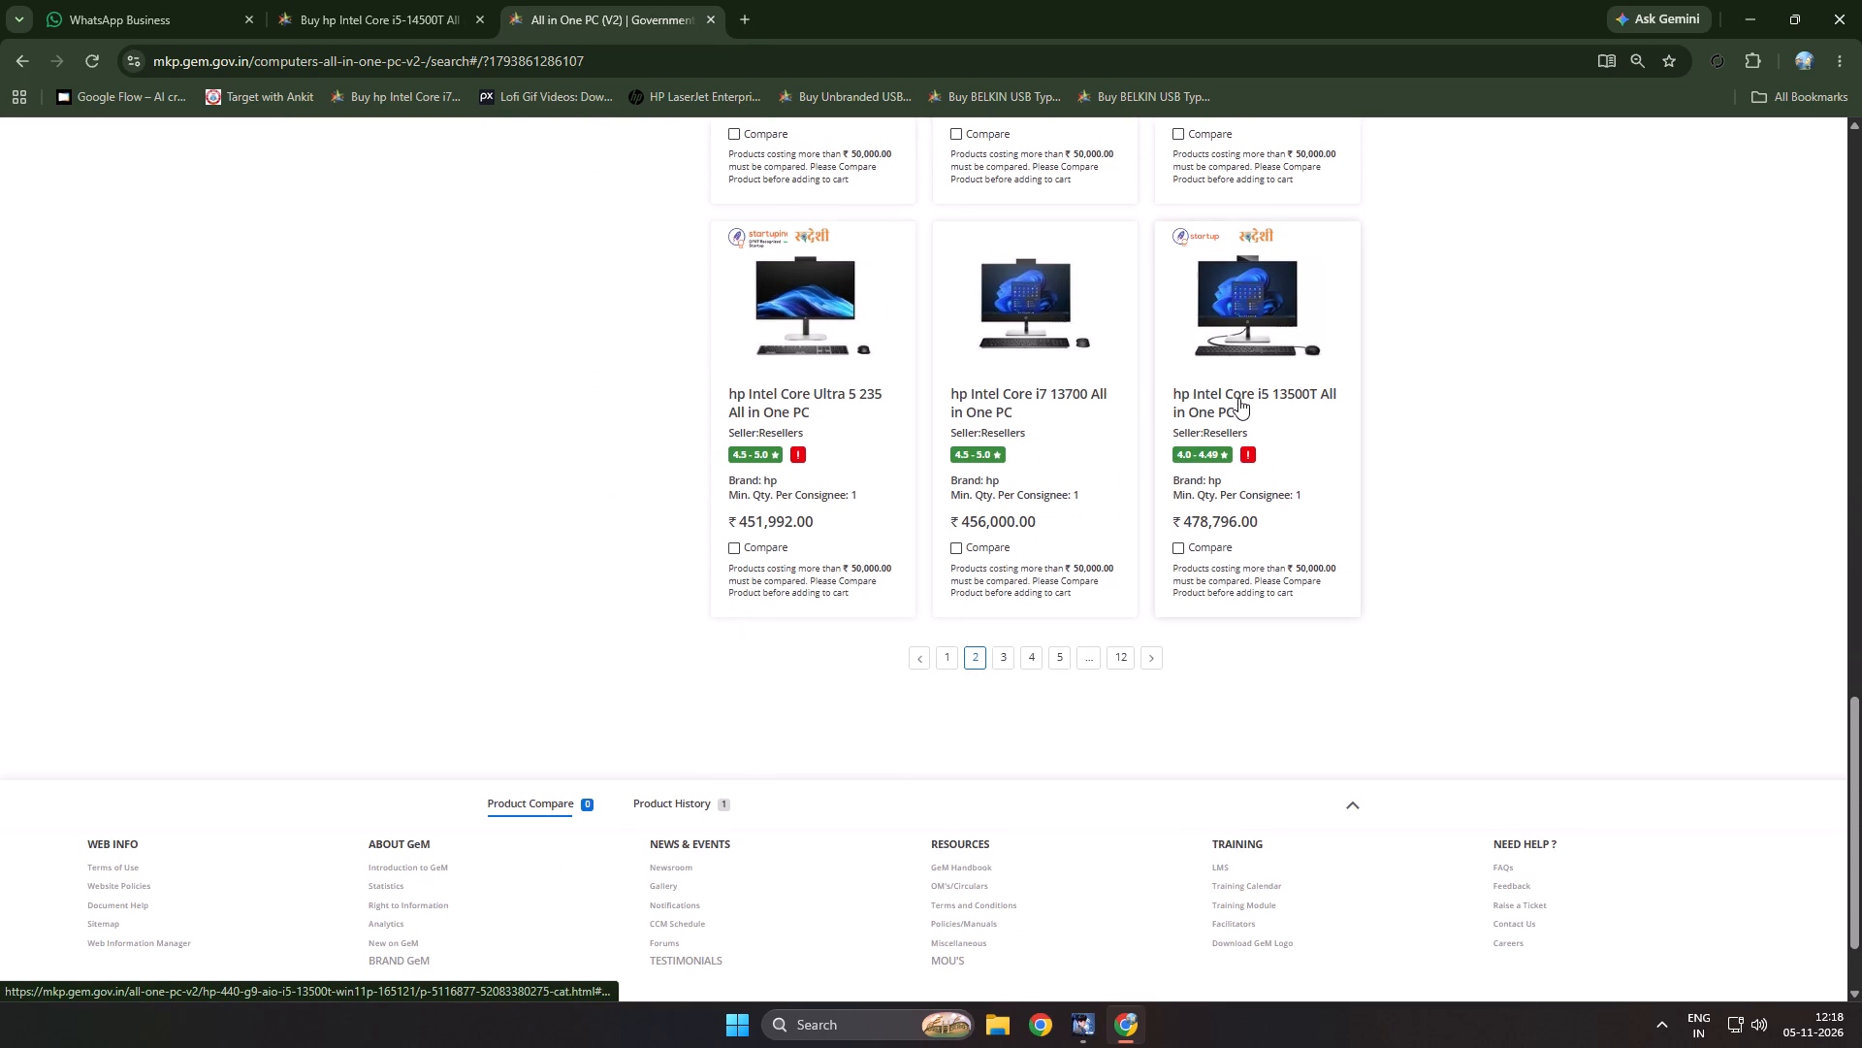
pyautogui.click(884, 17)
pyautogui.scroll(-6, 1085, 597)
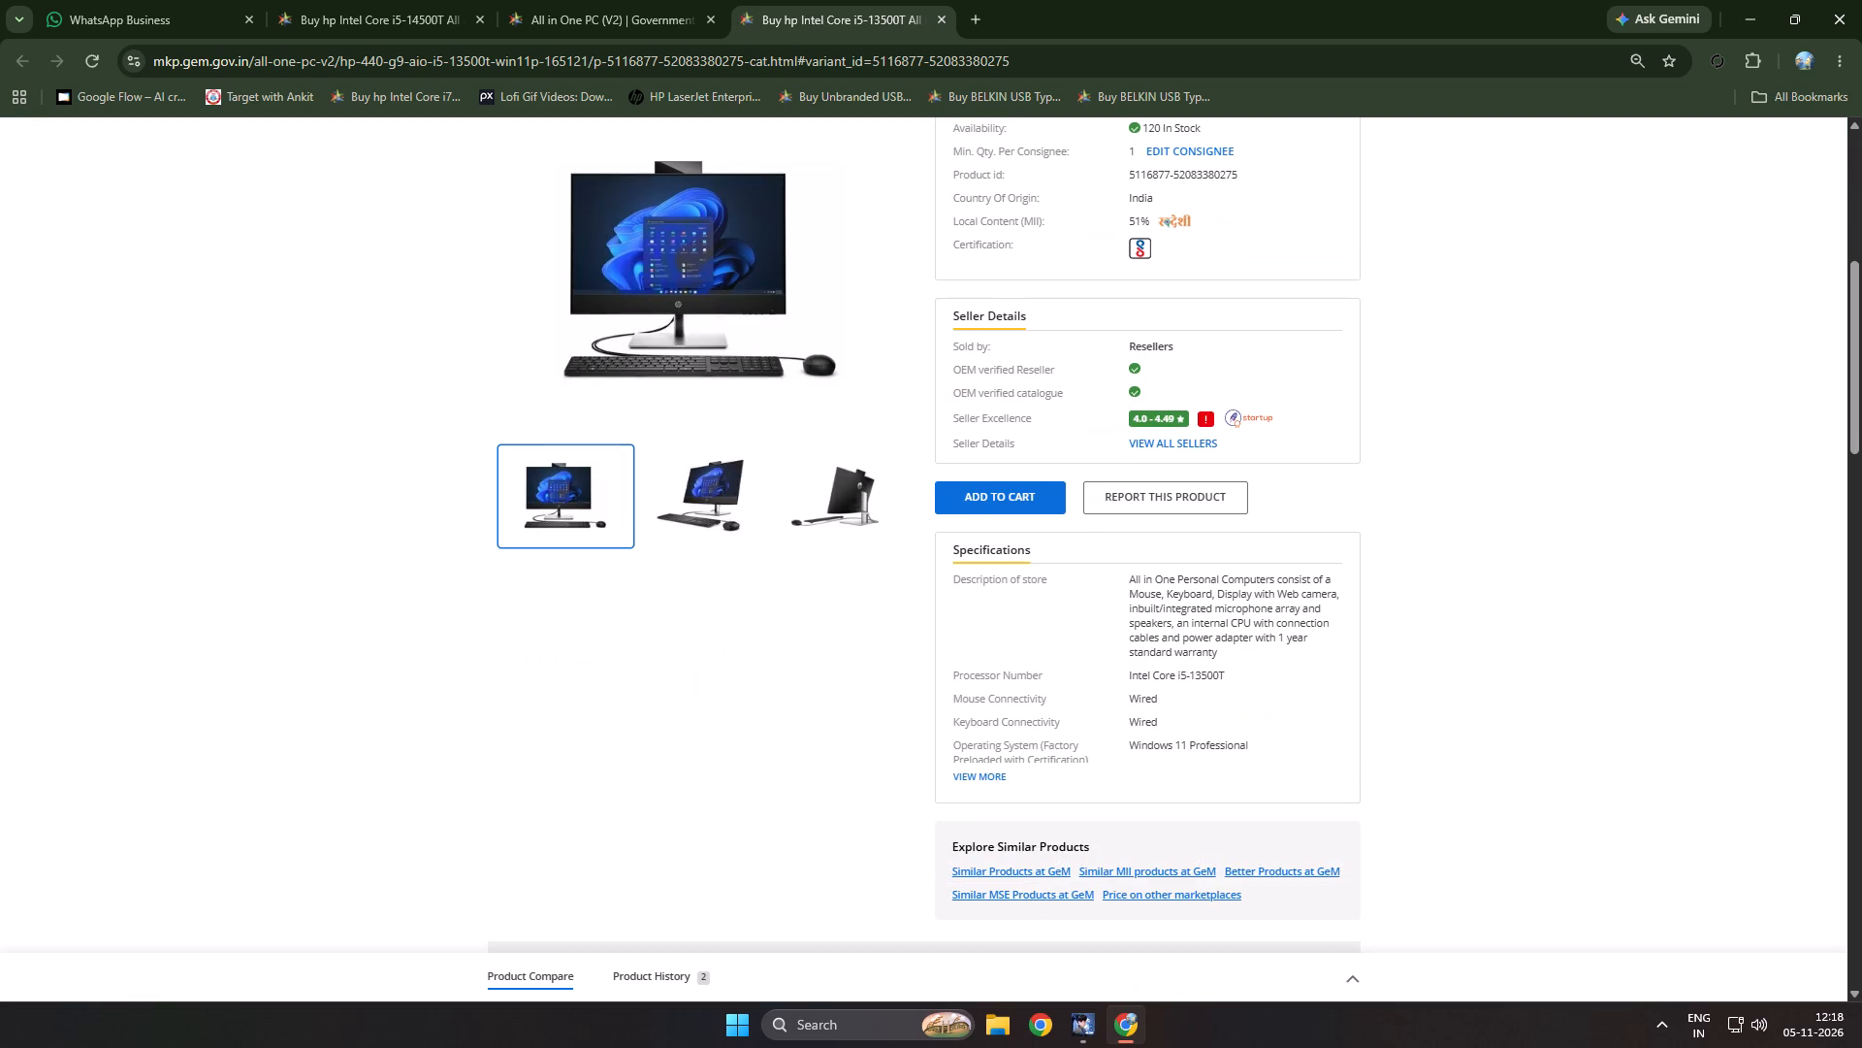
pyautogui.click(991, 785)
# Browse page 3 of the hp listings and open the Intel Core i3 14100 listing priced at ₹448,400.
pyautogui.click(601, 0)
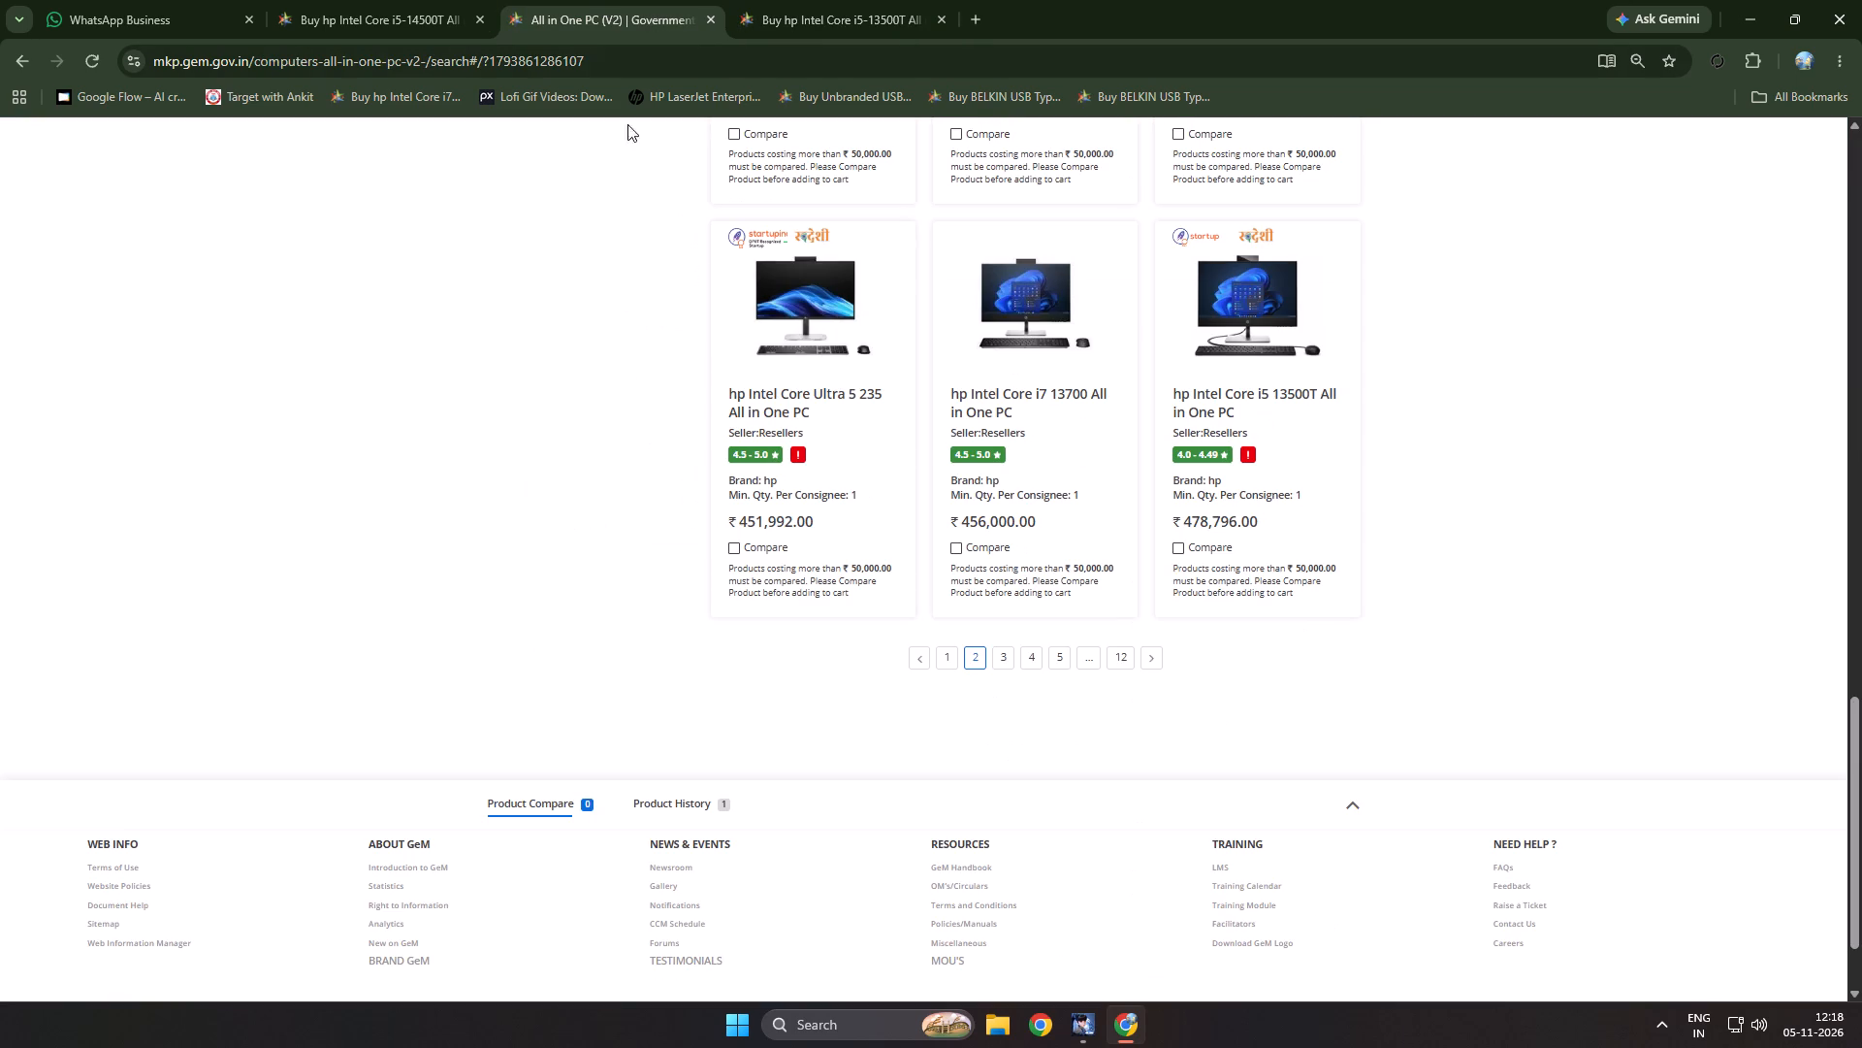
pyautogui.click(1001, 655)
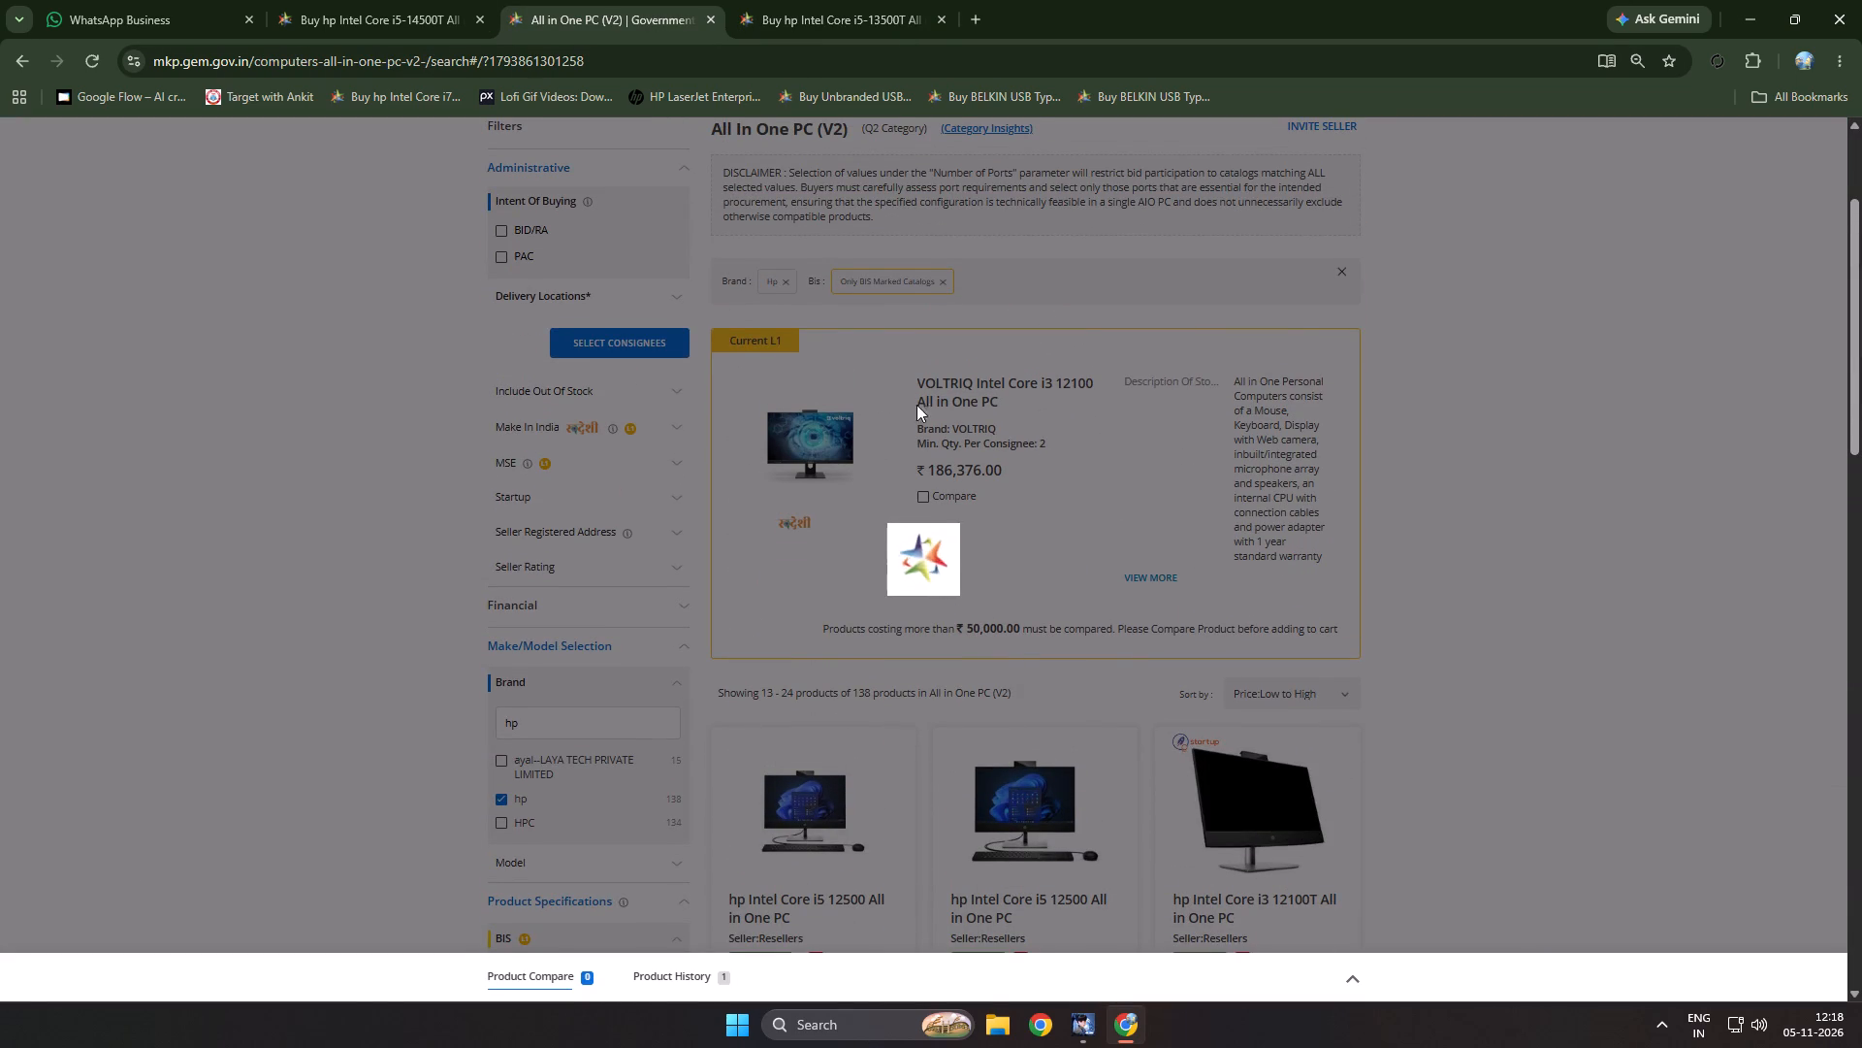
pyautogui.scroll(-5, 966, 364)
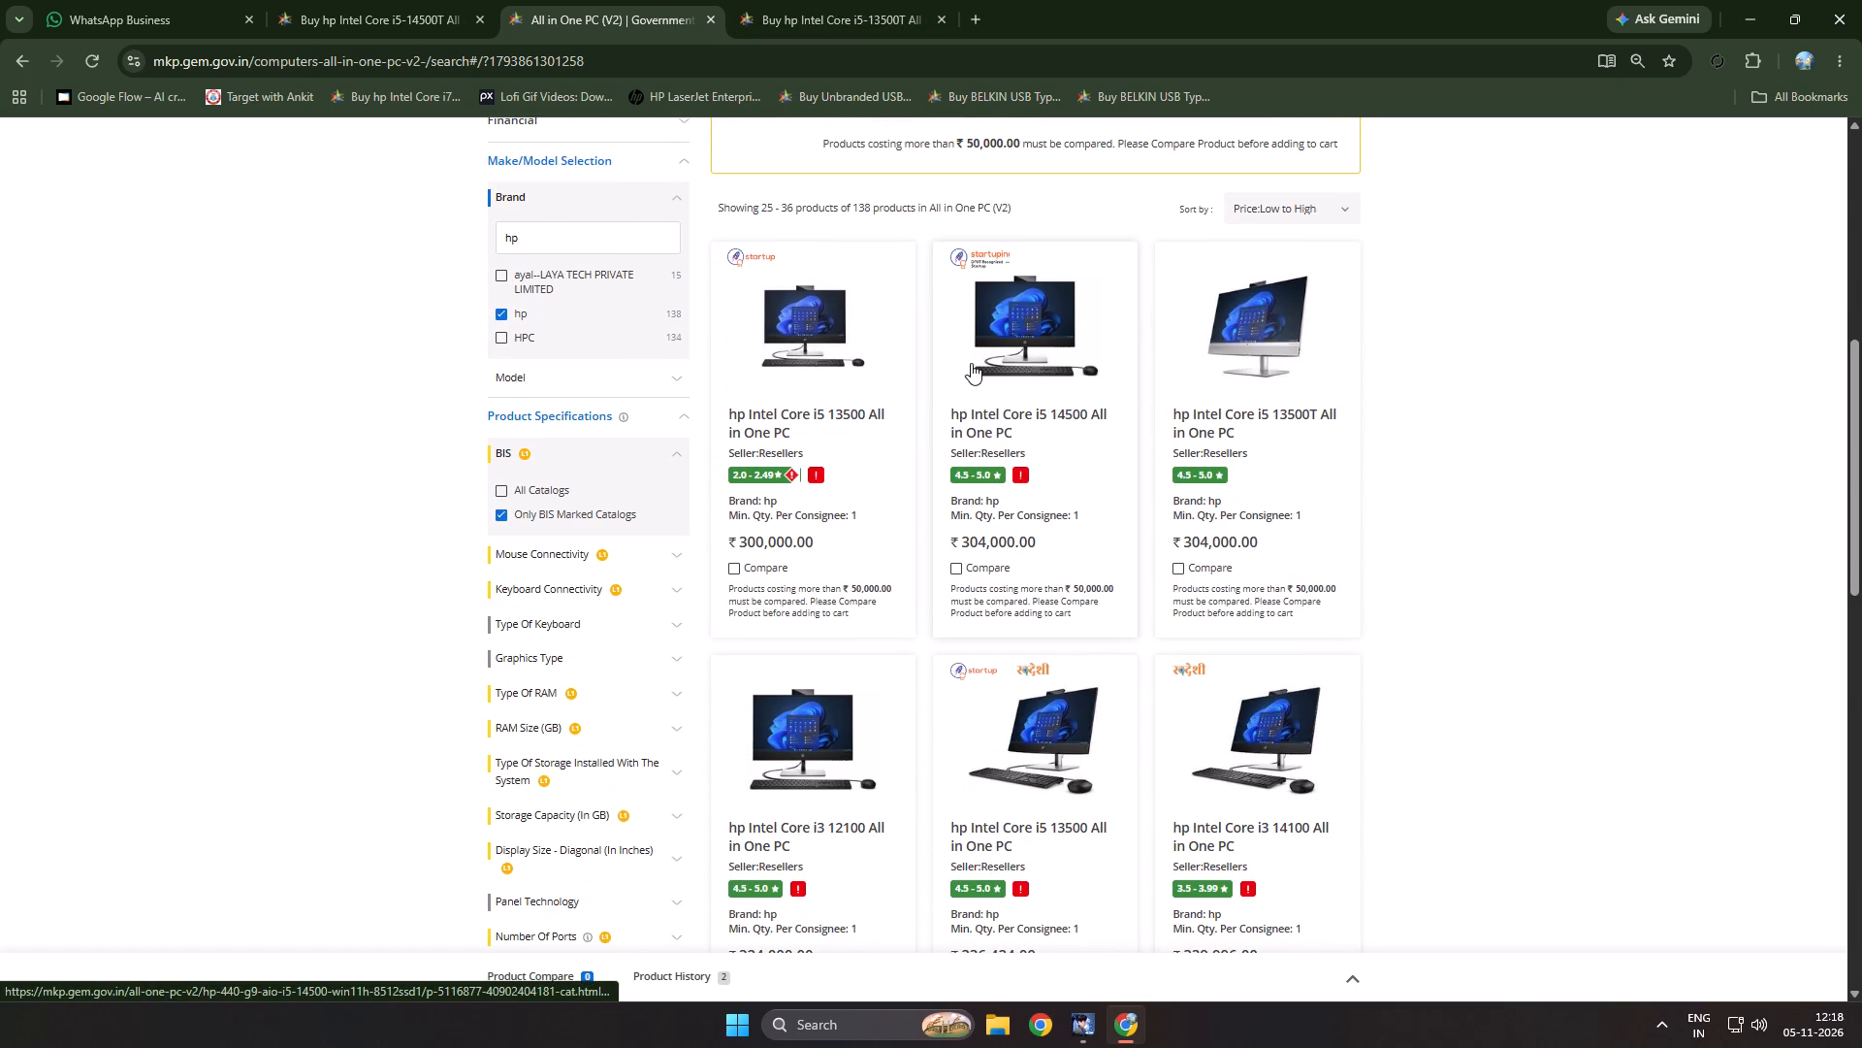
pyautogui.scroll(-6, 971, 363)
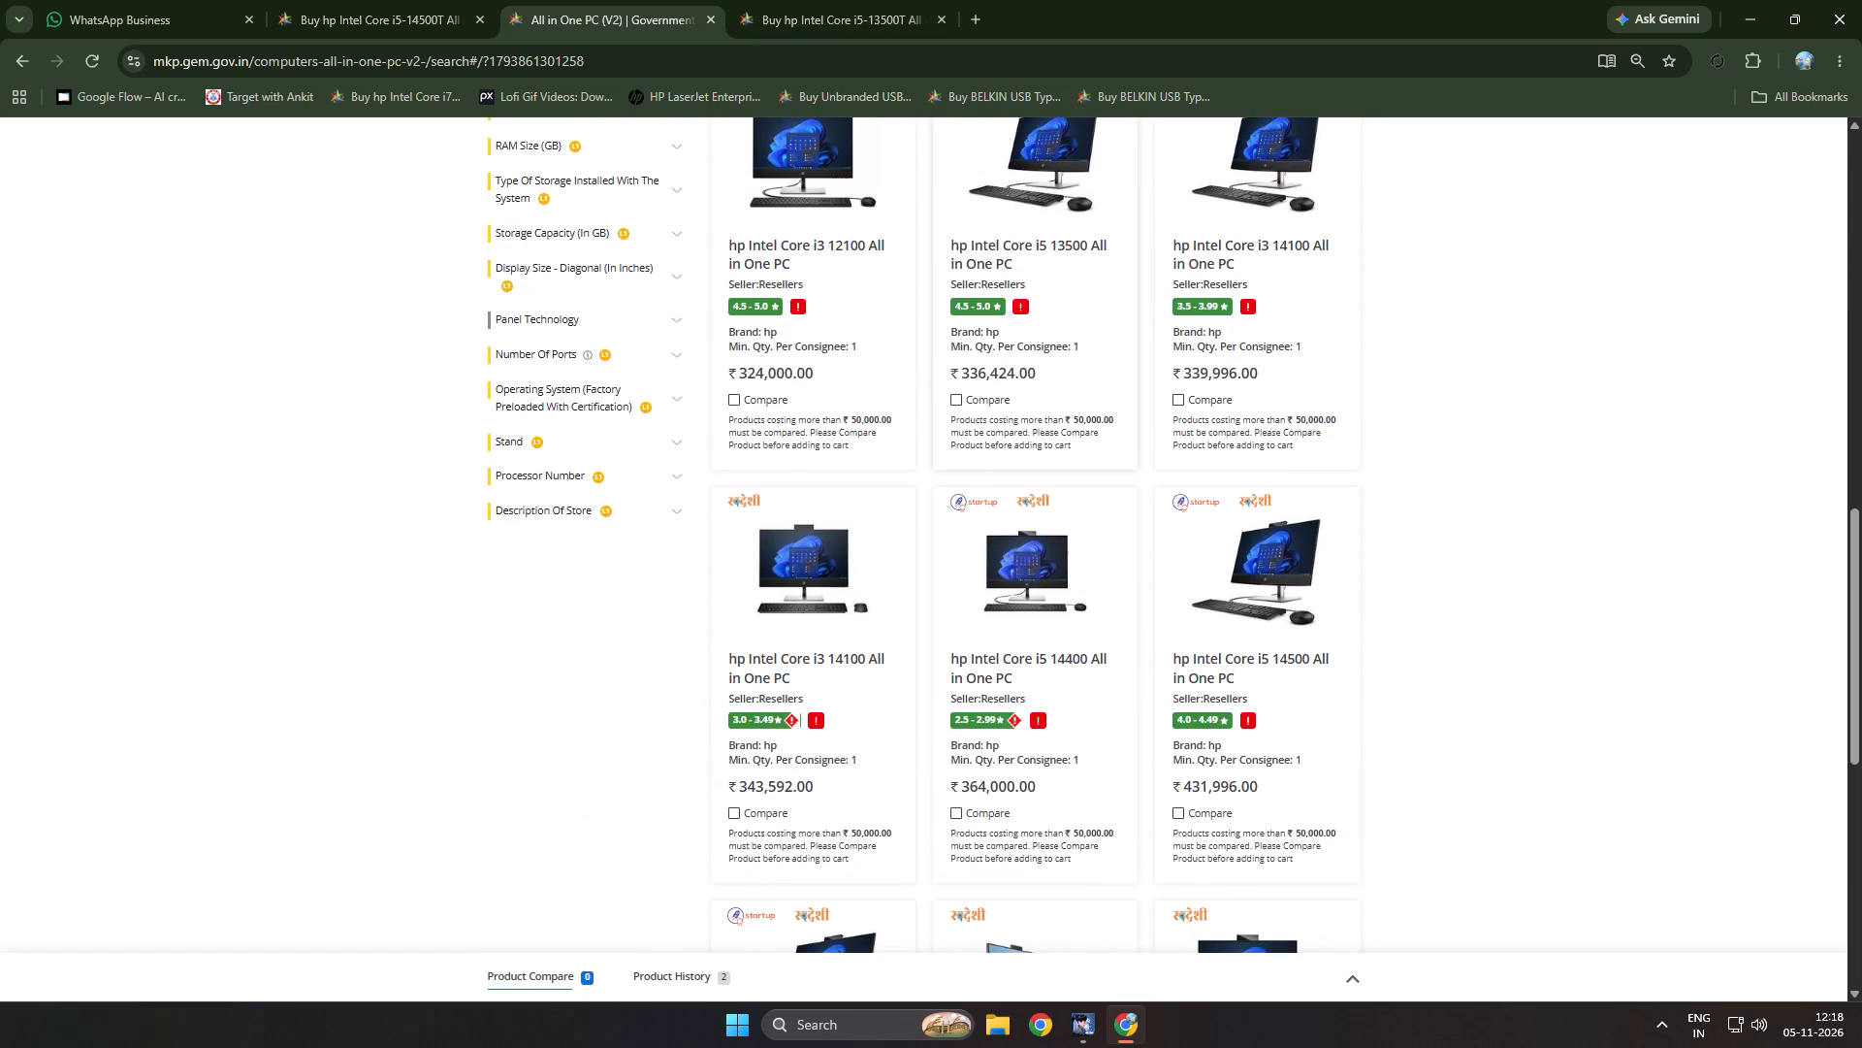
pyautogui.scroll(-7, 980, 352)
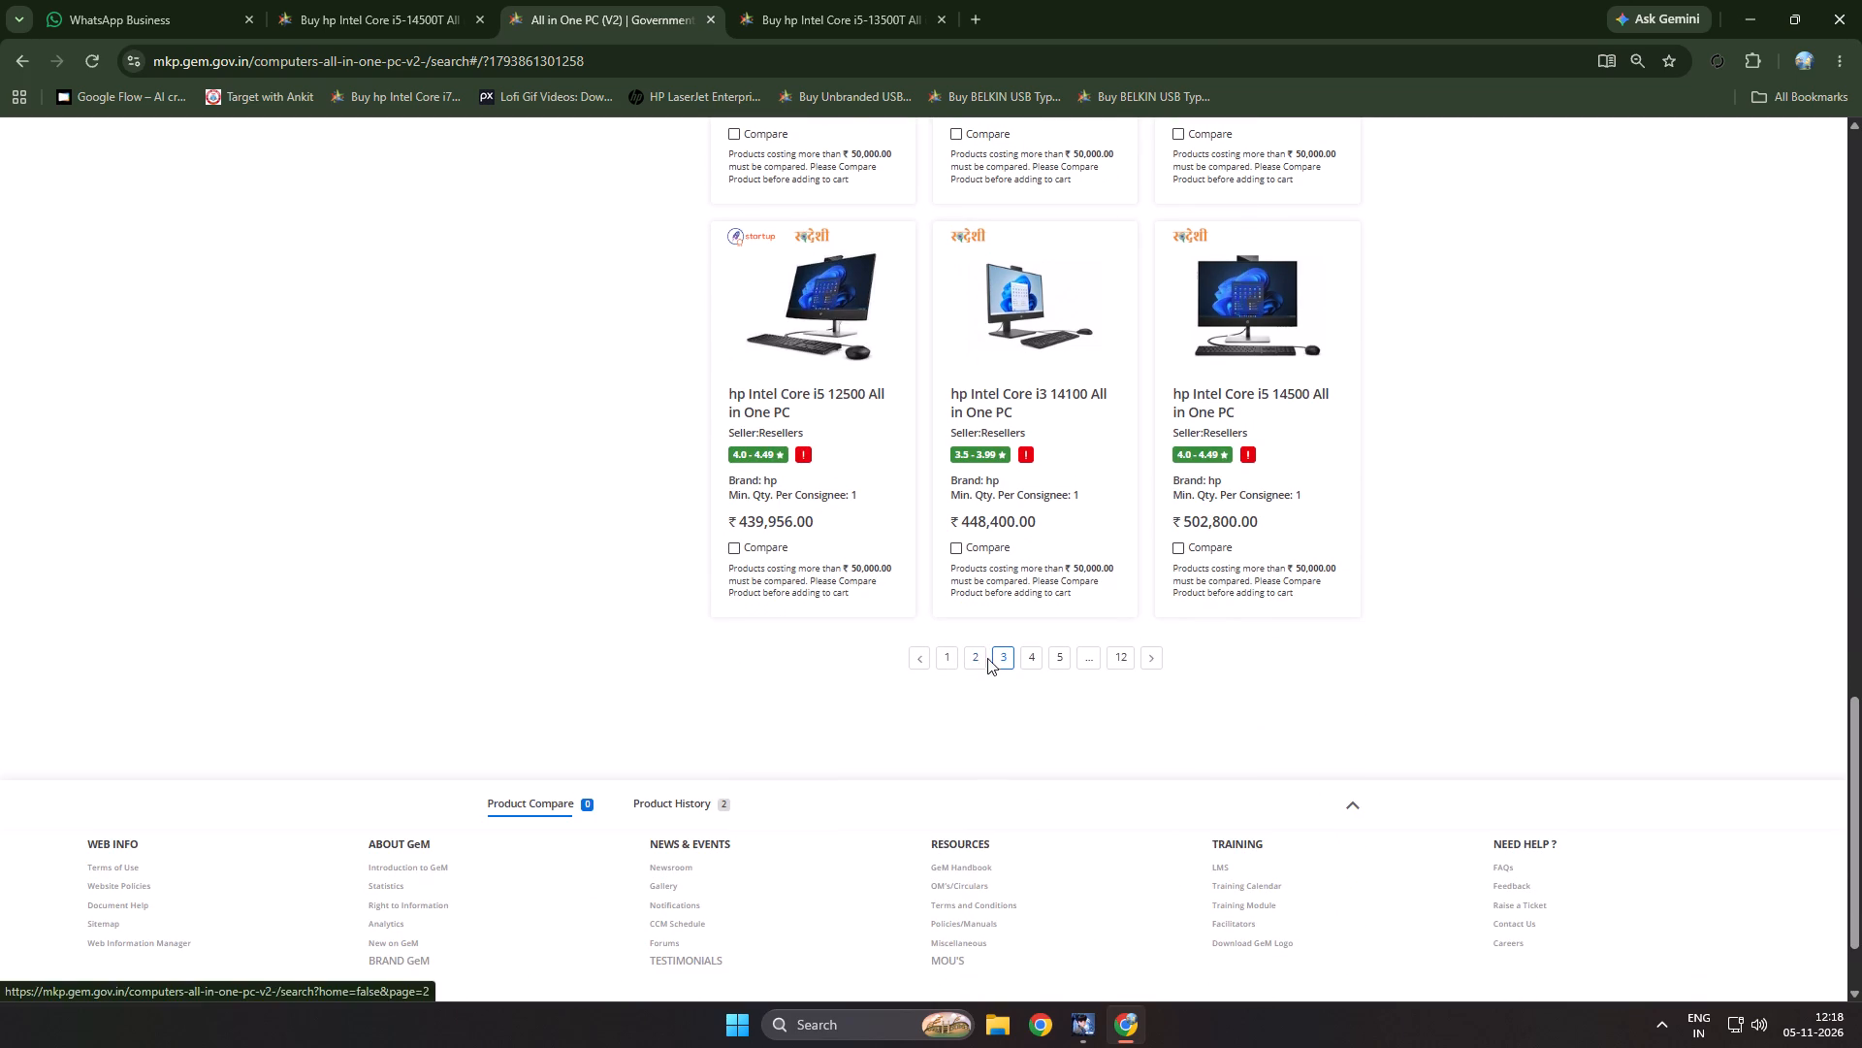
pyautogui.keyDown('ctrl'); pyautogui.click(1054, 391); pyautogui.keyUp('ctrl')
# Advance the hp listings to result page 4 and review the opened i3-14100 and i5-13500T product pages.
pyautogui.click(1029, 652)
pyautogui.click(1069, 0)
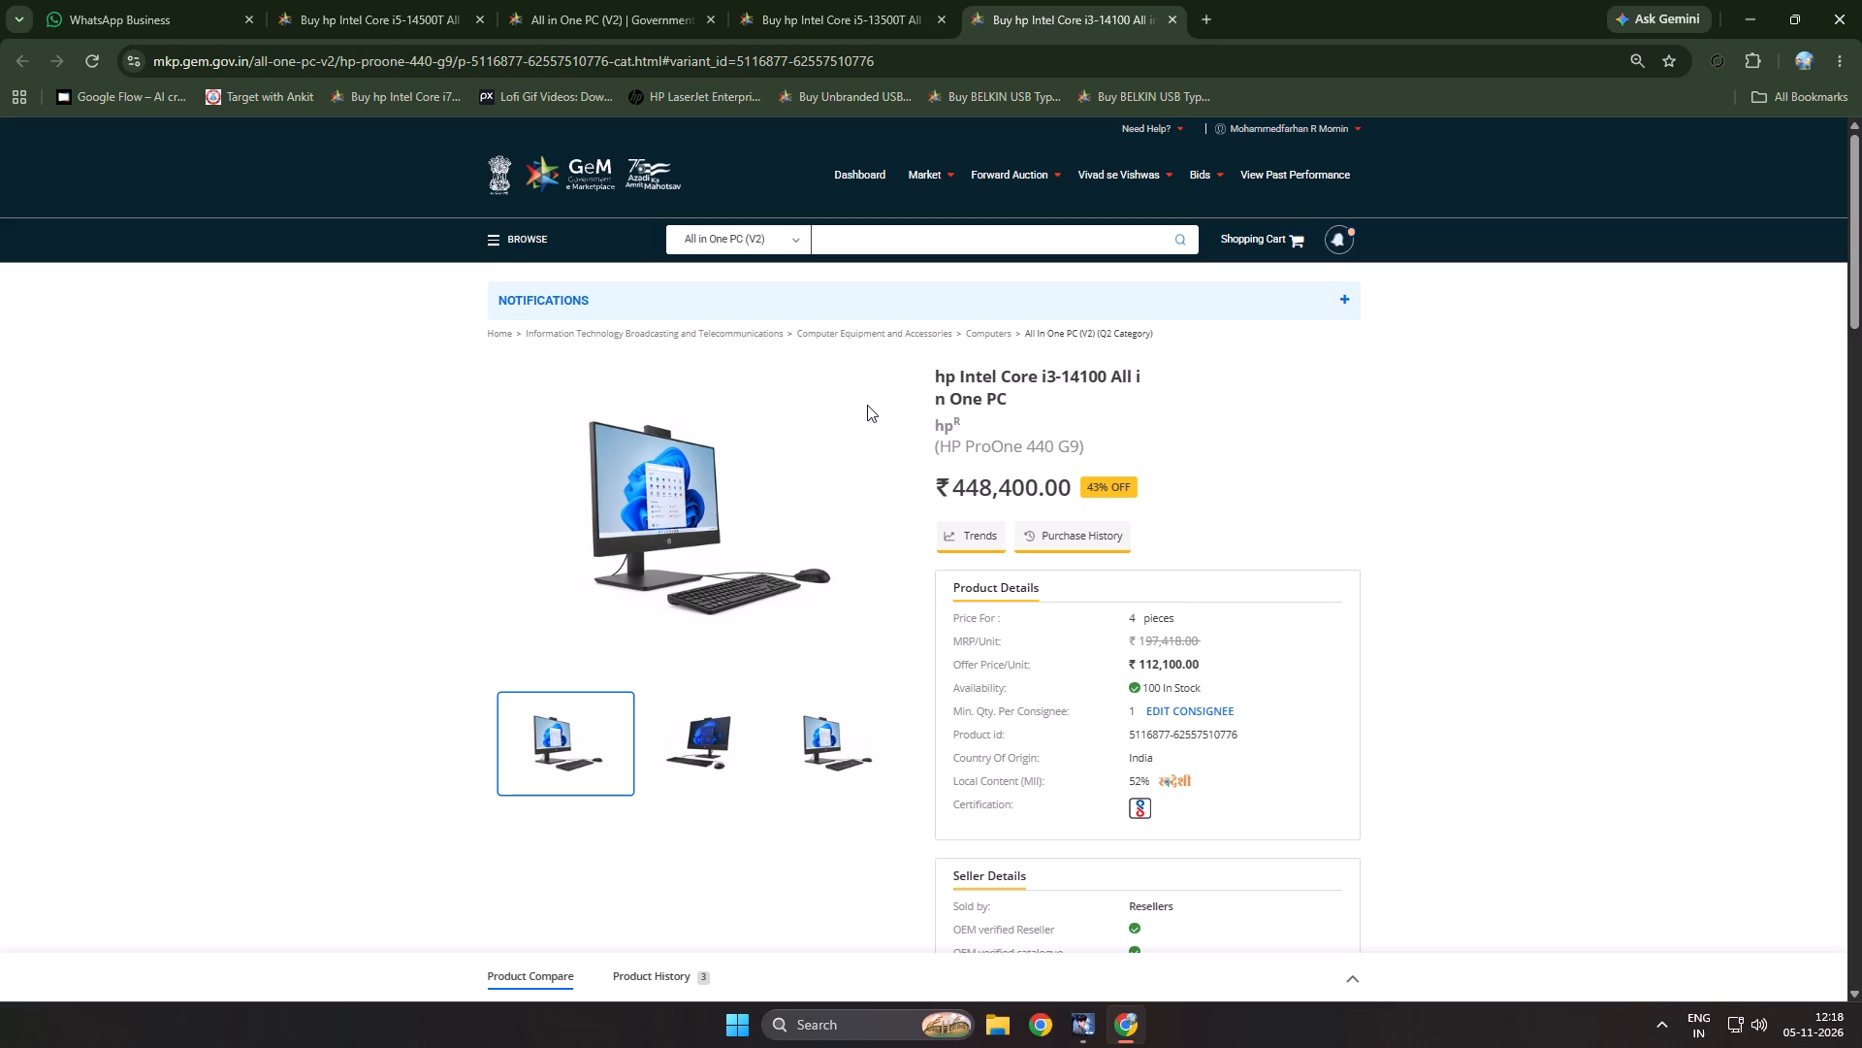
pyautogui.click(811, 0)
pyautogui.scroll(-6, 917, 422)
pyautogui.scroll(5, 918, 422)
pyautogui.click(626, 0)
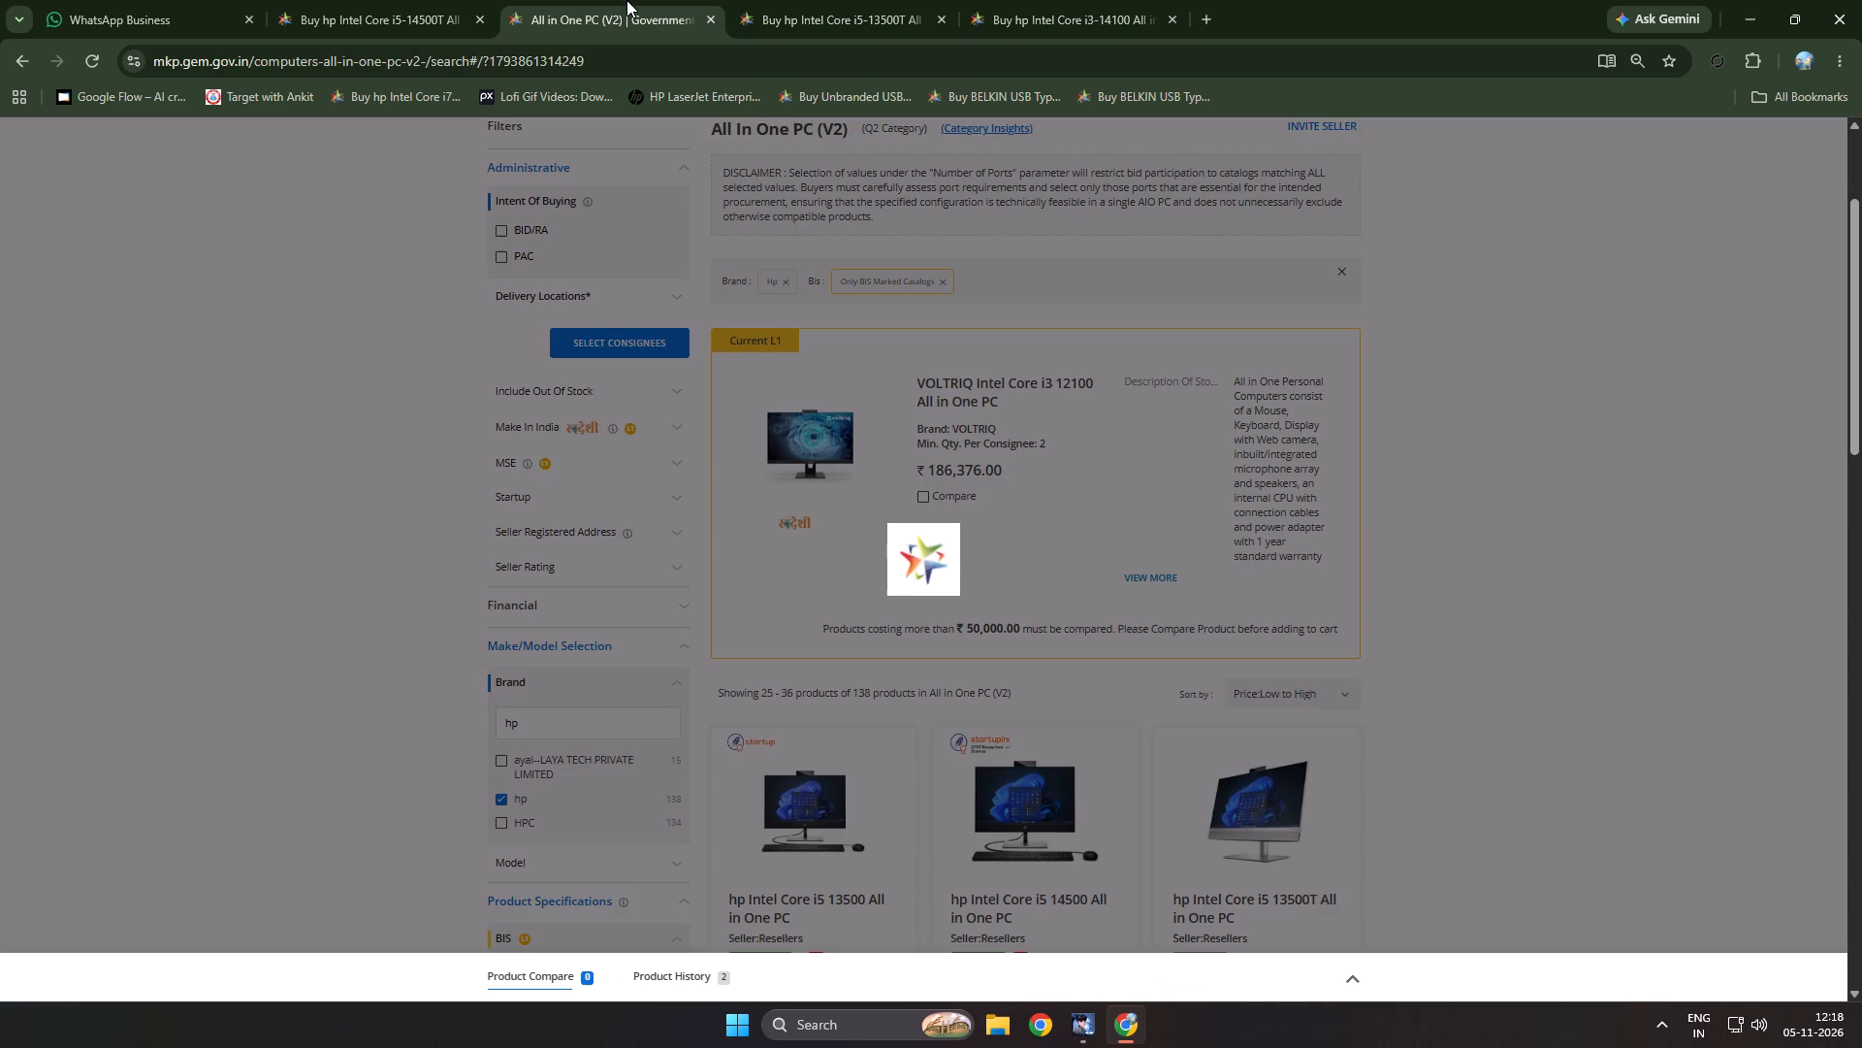
# Close the product page of the hp Intel Core i5-14500T priced at ₹396,000.
pyautogui.click(414, 0)
pyautogui.click(472, 21)
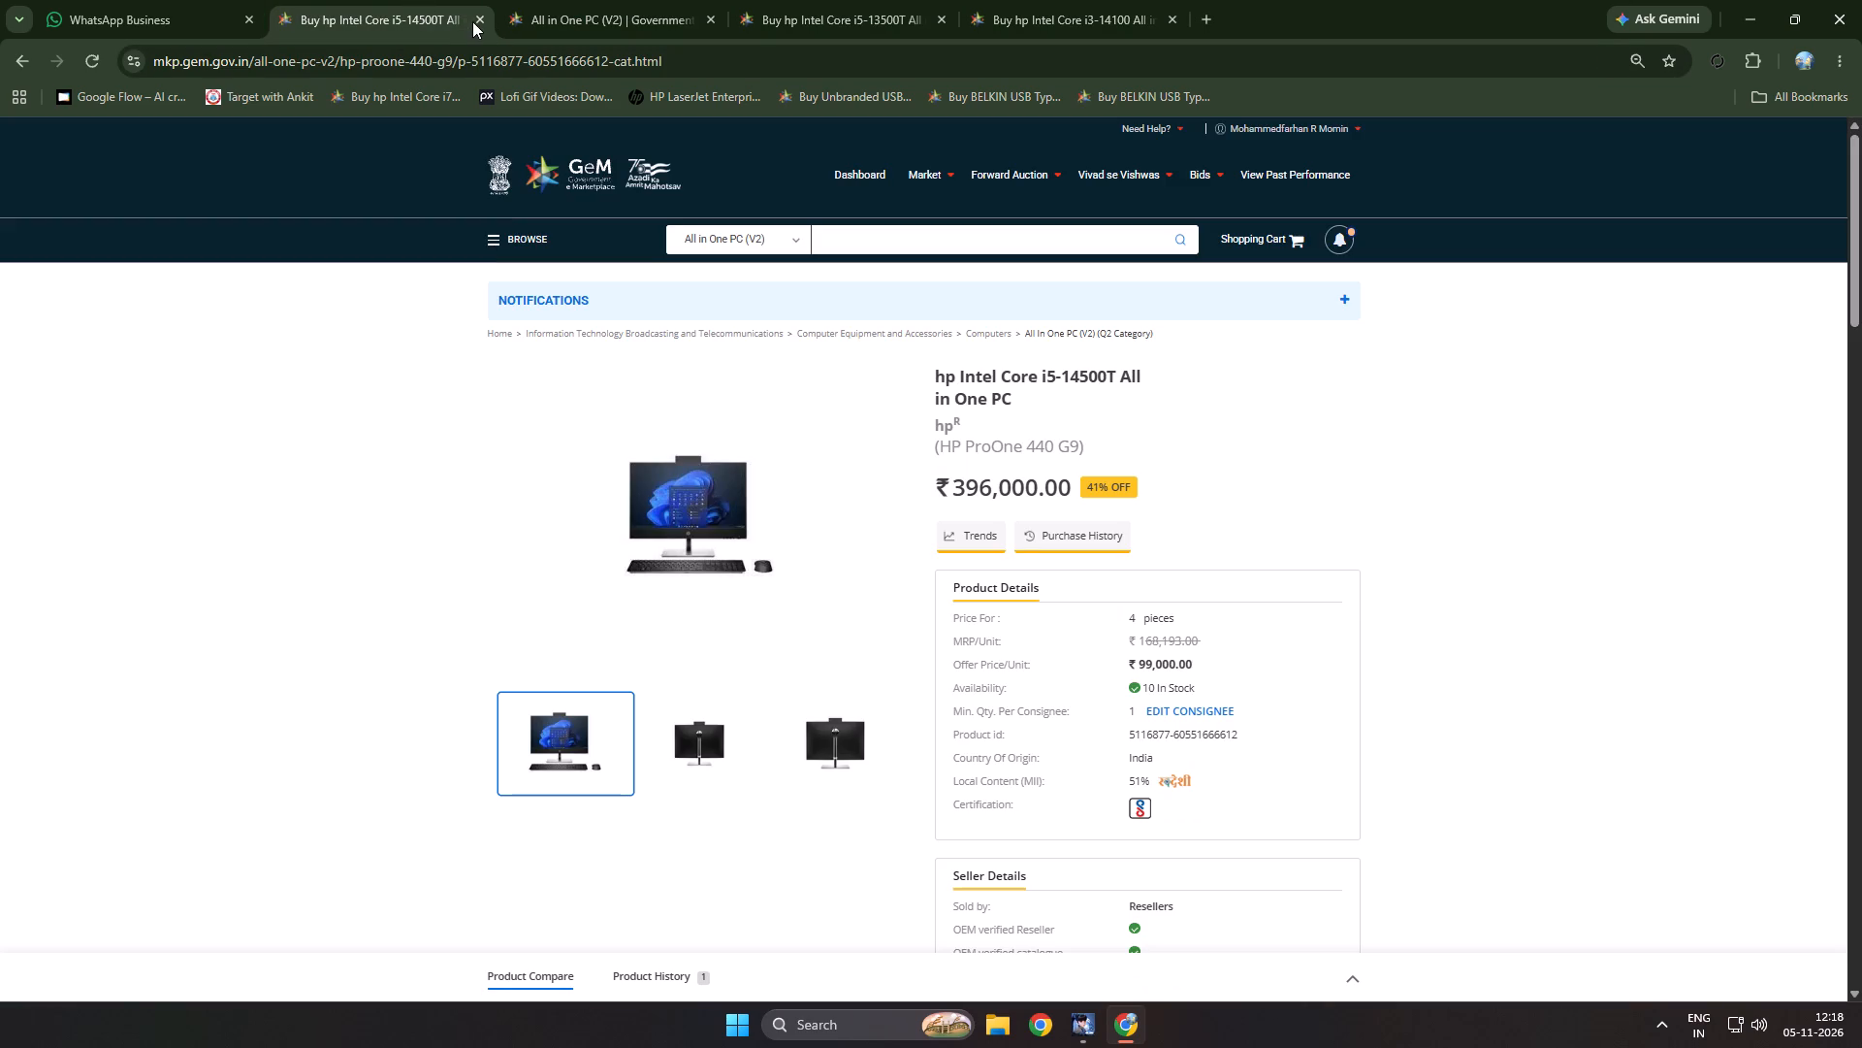
pyautogui.click(475, 21)
# Look through page 4 of the hp listings and open the Intel Core i5 14500T listing priced at ₹475,400.
pyautogui.scroll(-5, 701, 395)
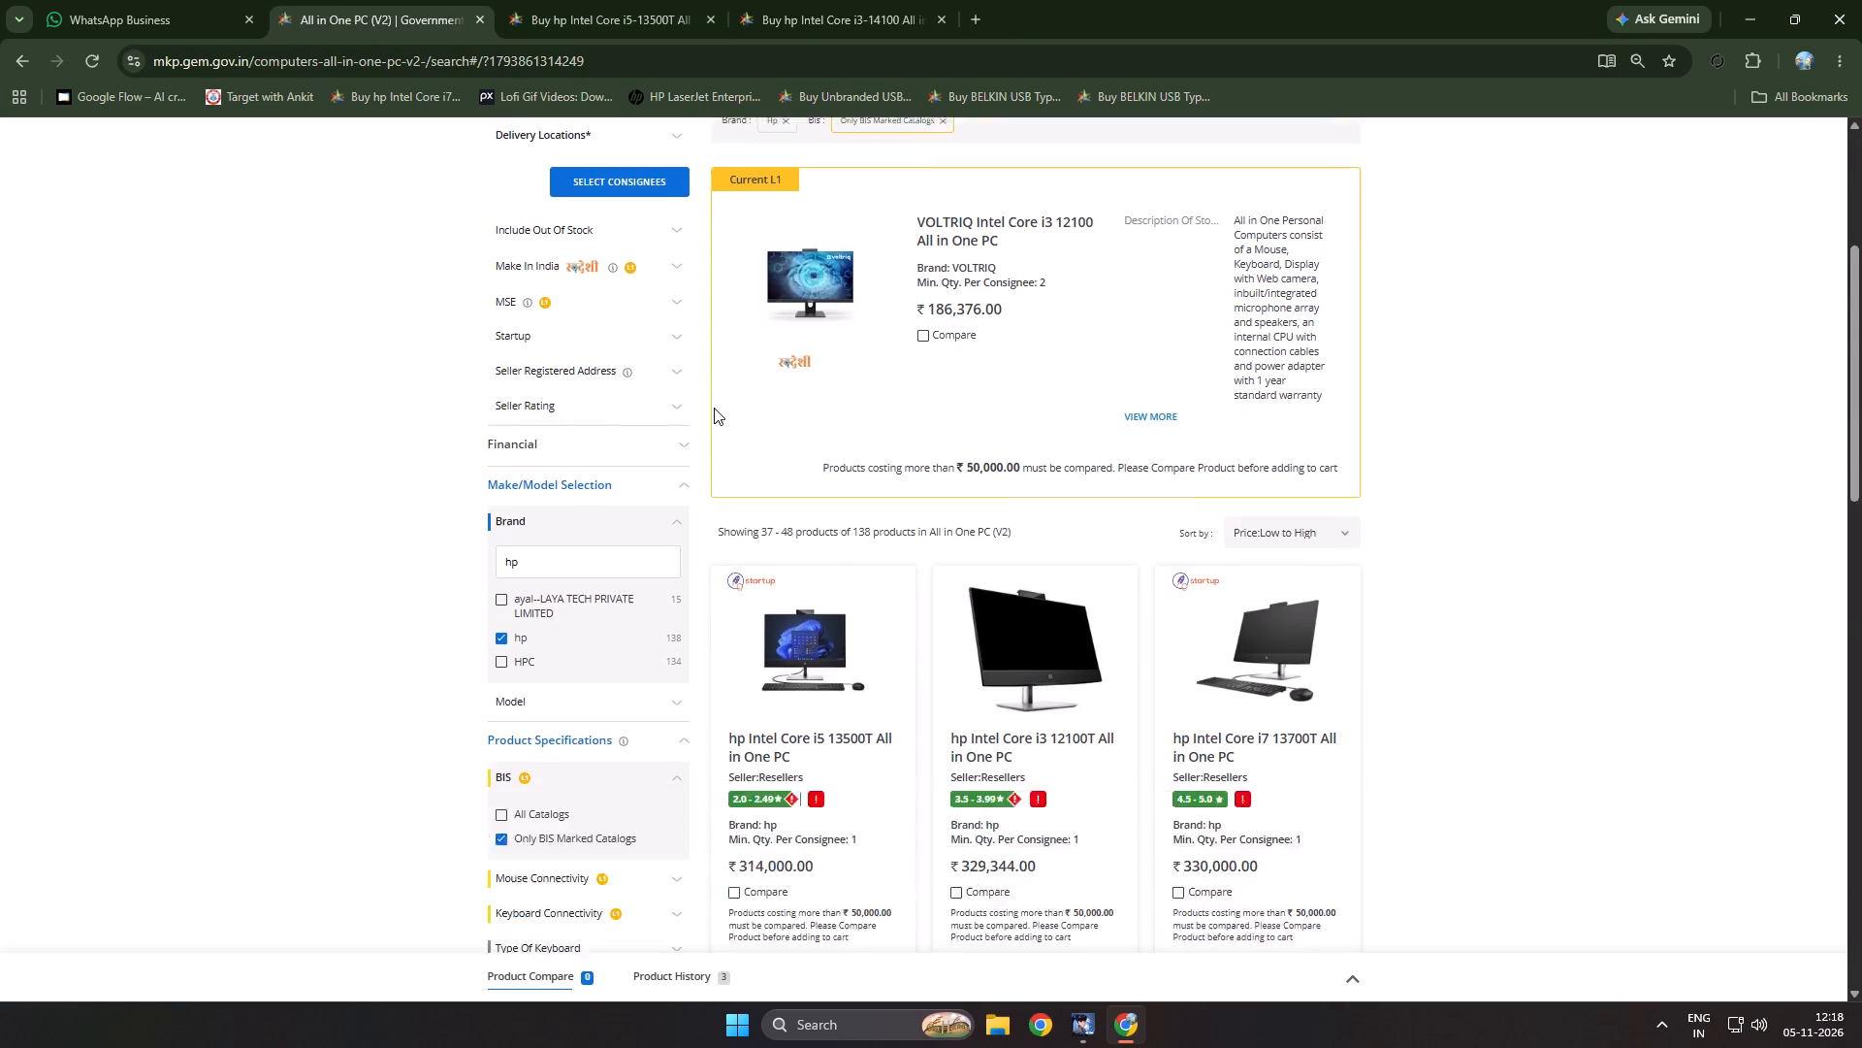
pyautogui.scroll(-7, 714, 408)
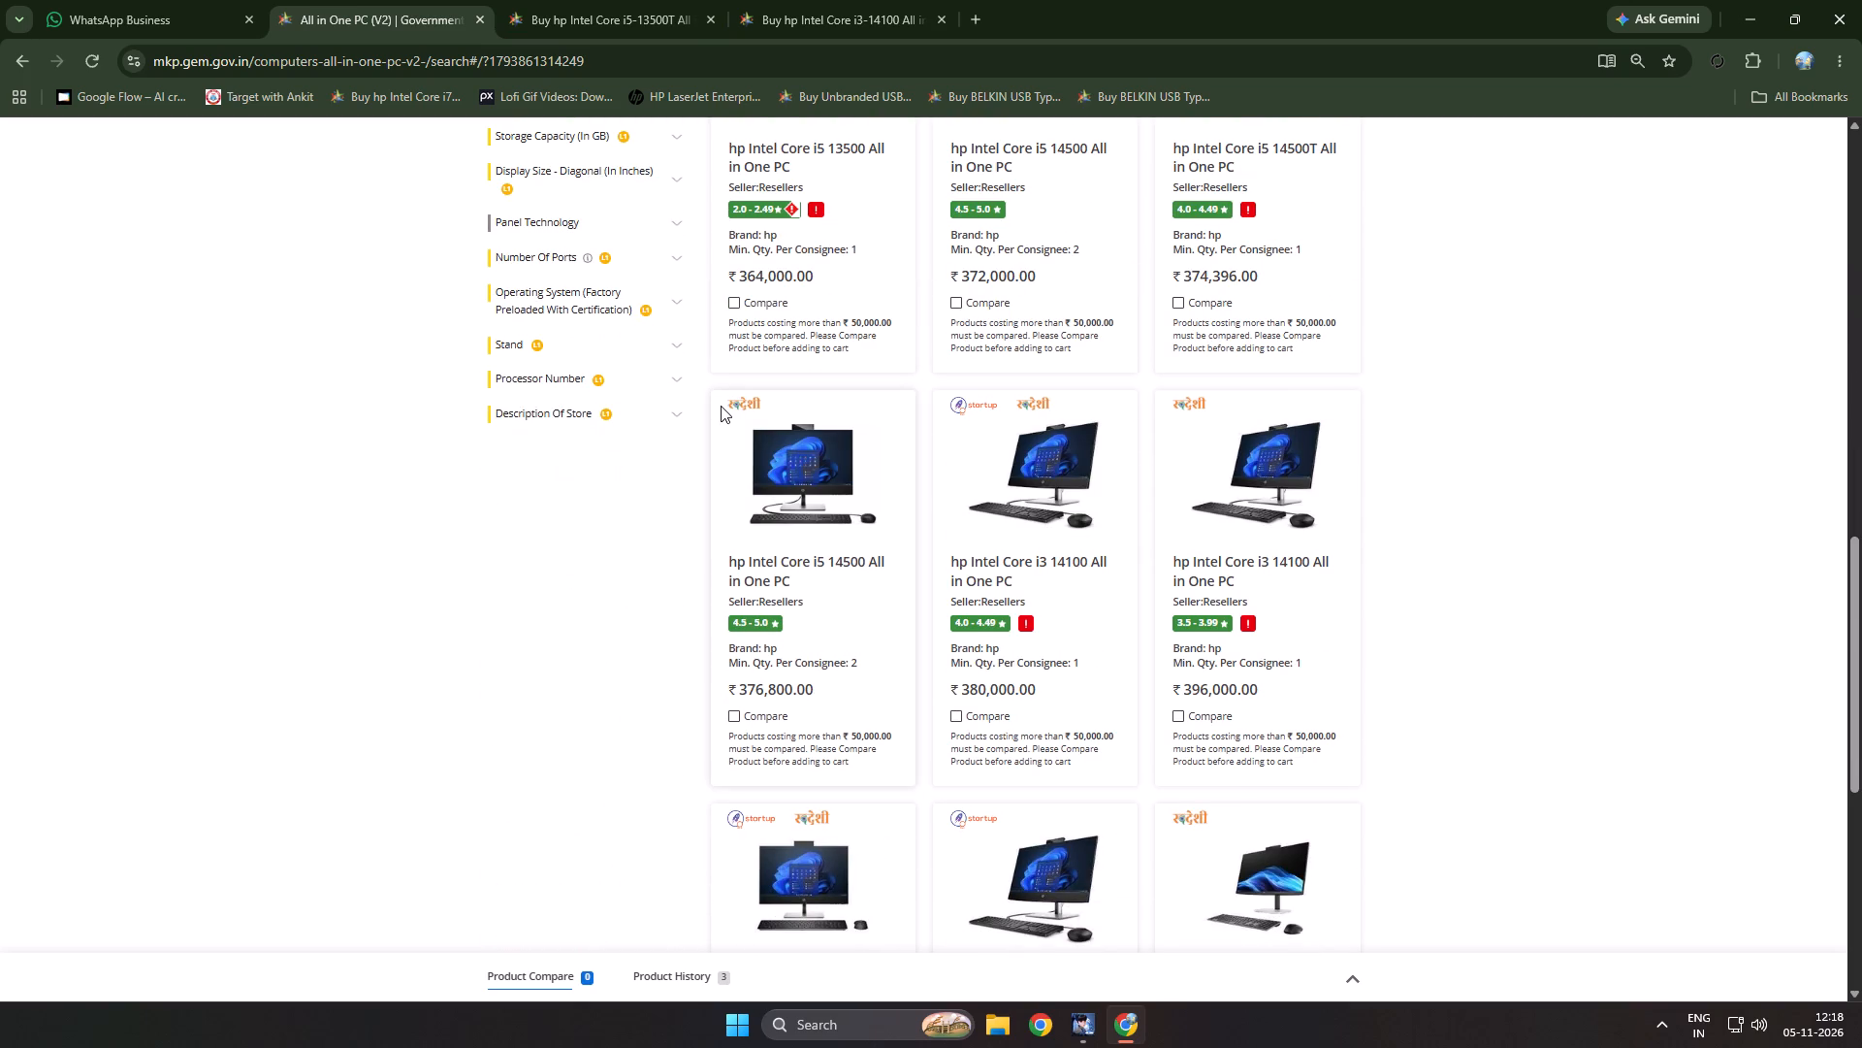
pyautogui.scroll(-5, 728, 401)
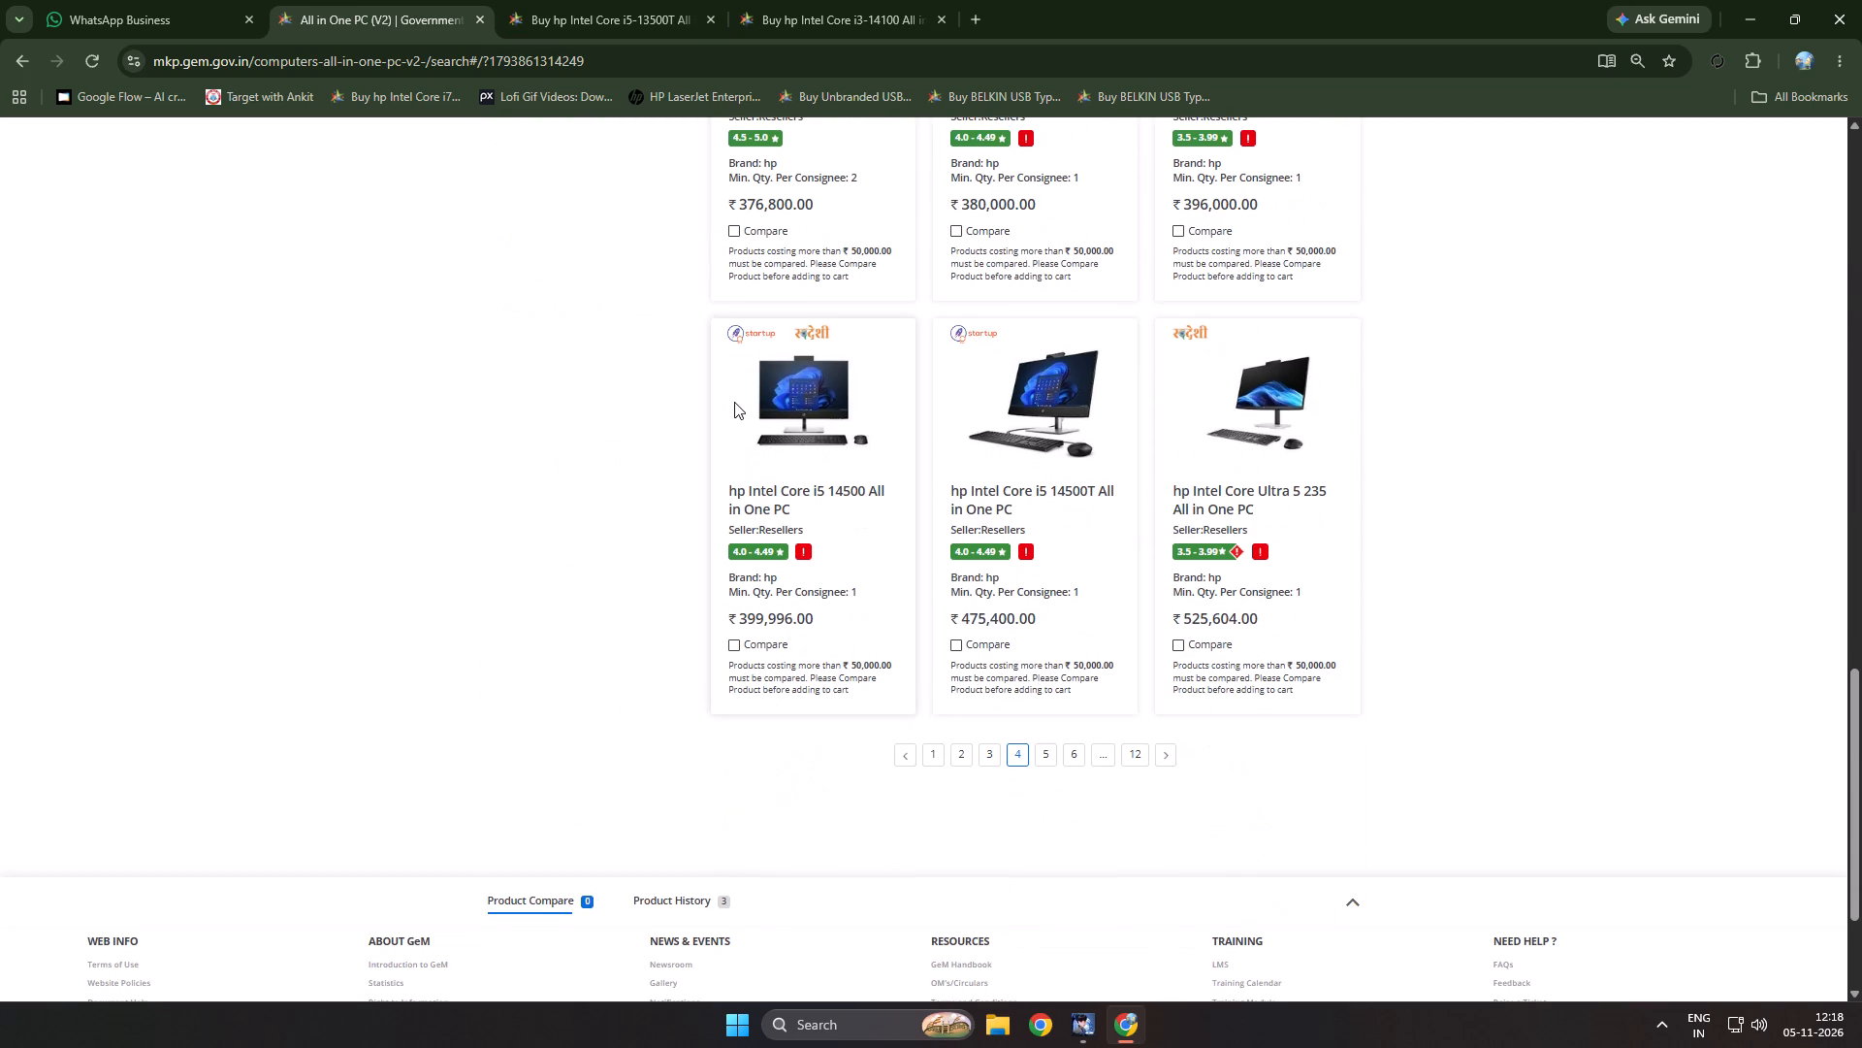
pyautogui.keyDown('ctrl'); pyautogui.click(976, 485); pyautogui.keyUp('ctrl')
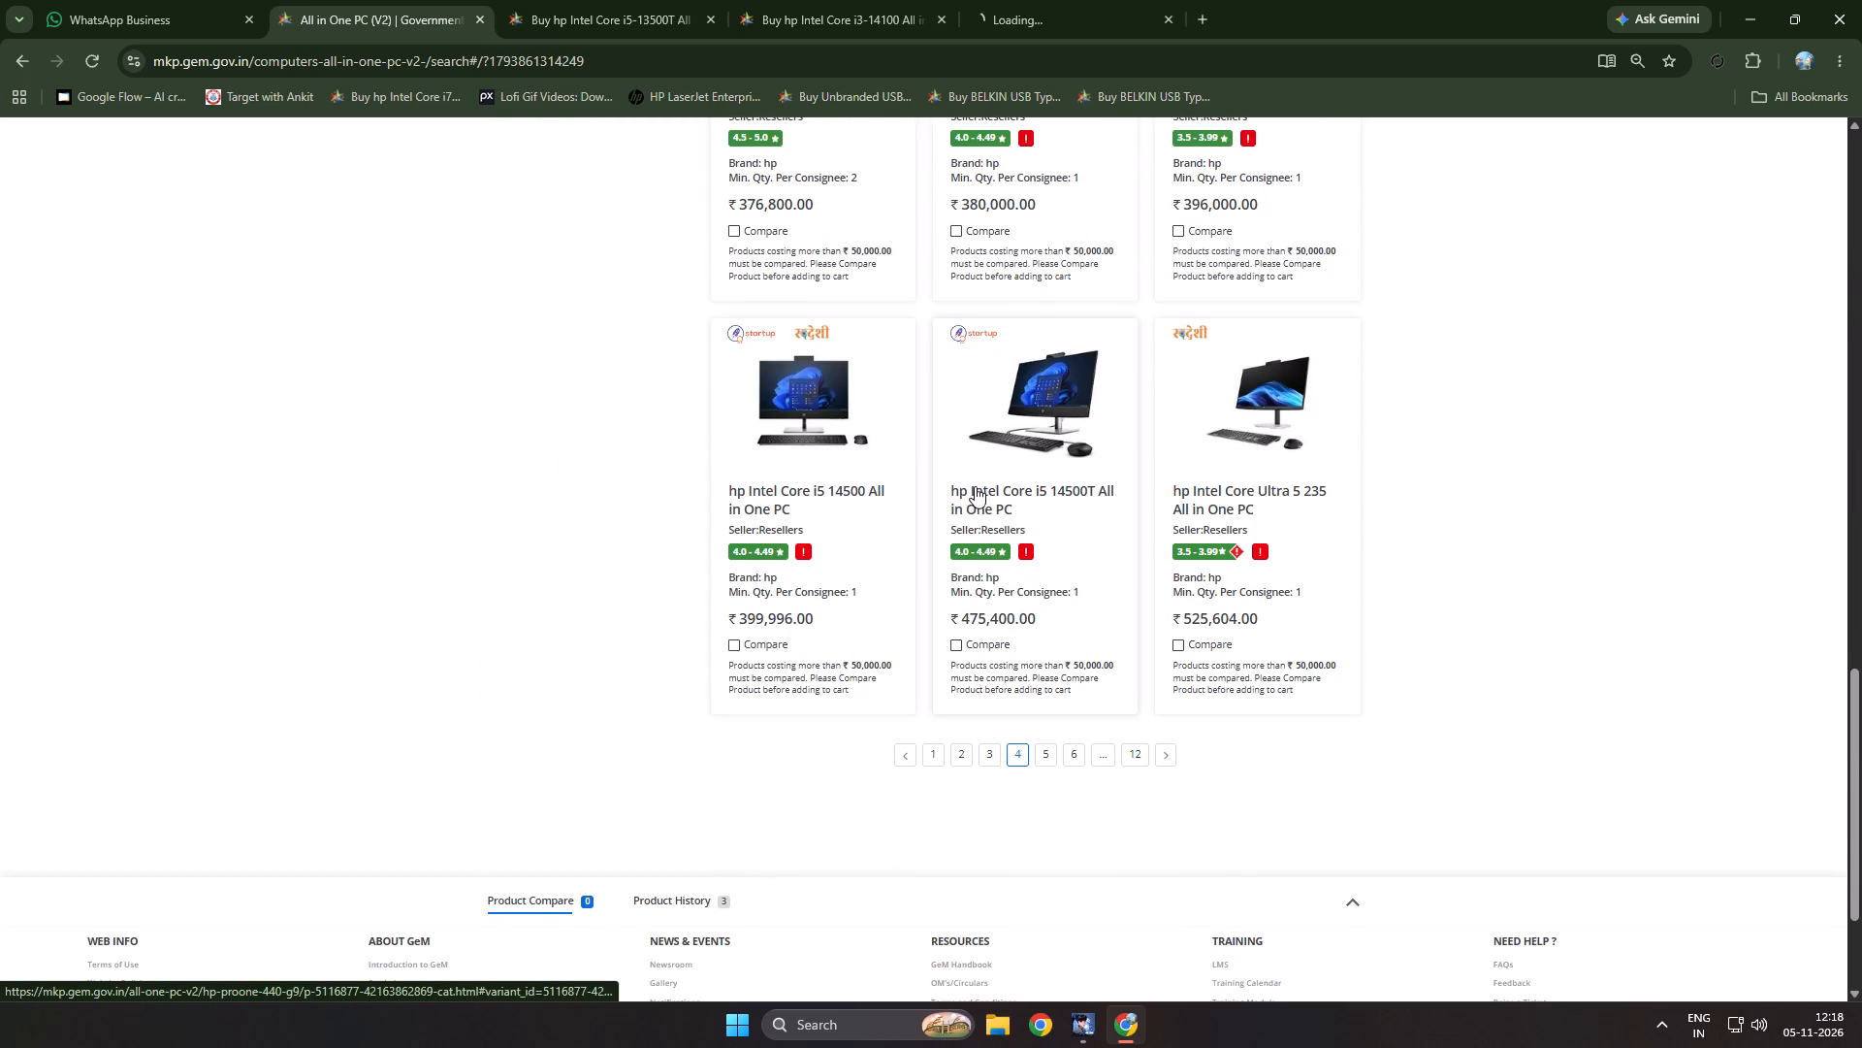
# Review the full specifications, price and certification on the opened hp Intel Core i5-14500T product page.
pyautogui.click(1072, 0)
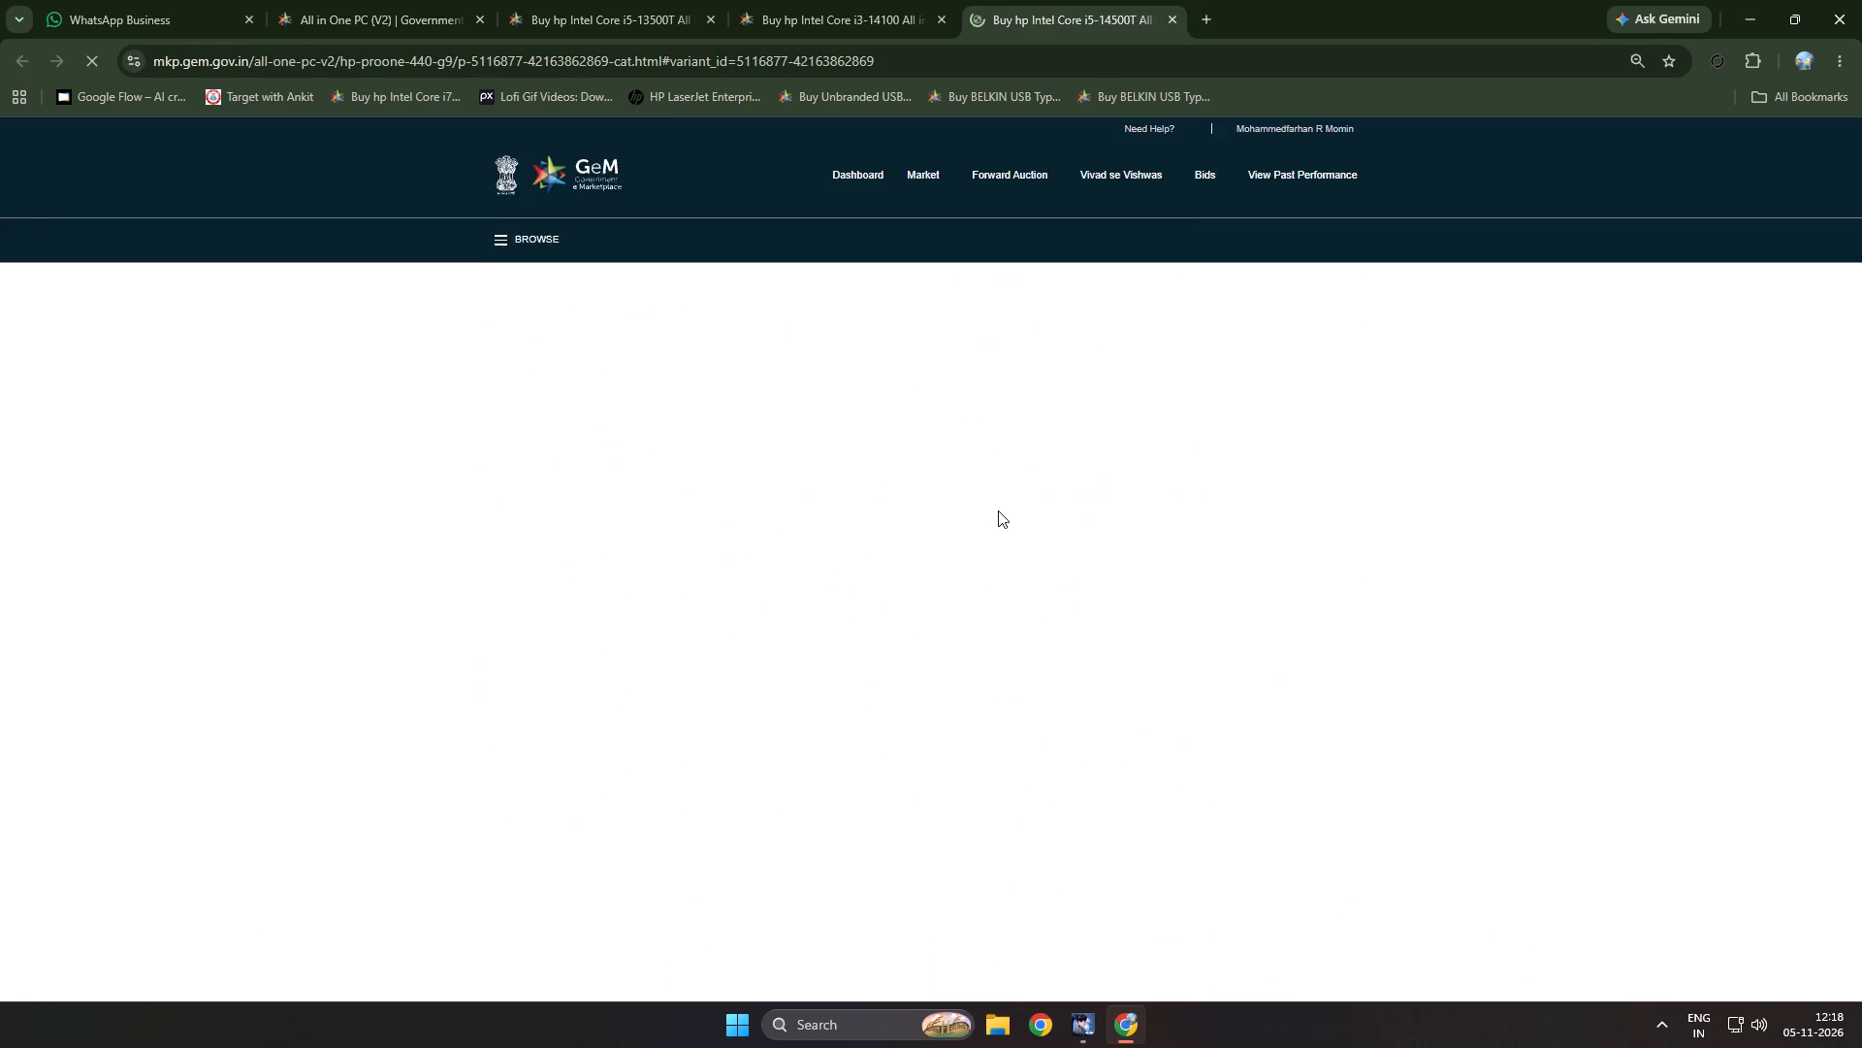
pyautogui.scroll(-6, 998, 510)
pyautogui.click(970, 767)
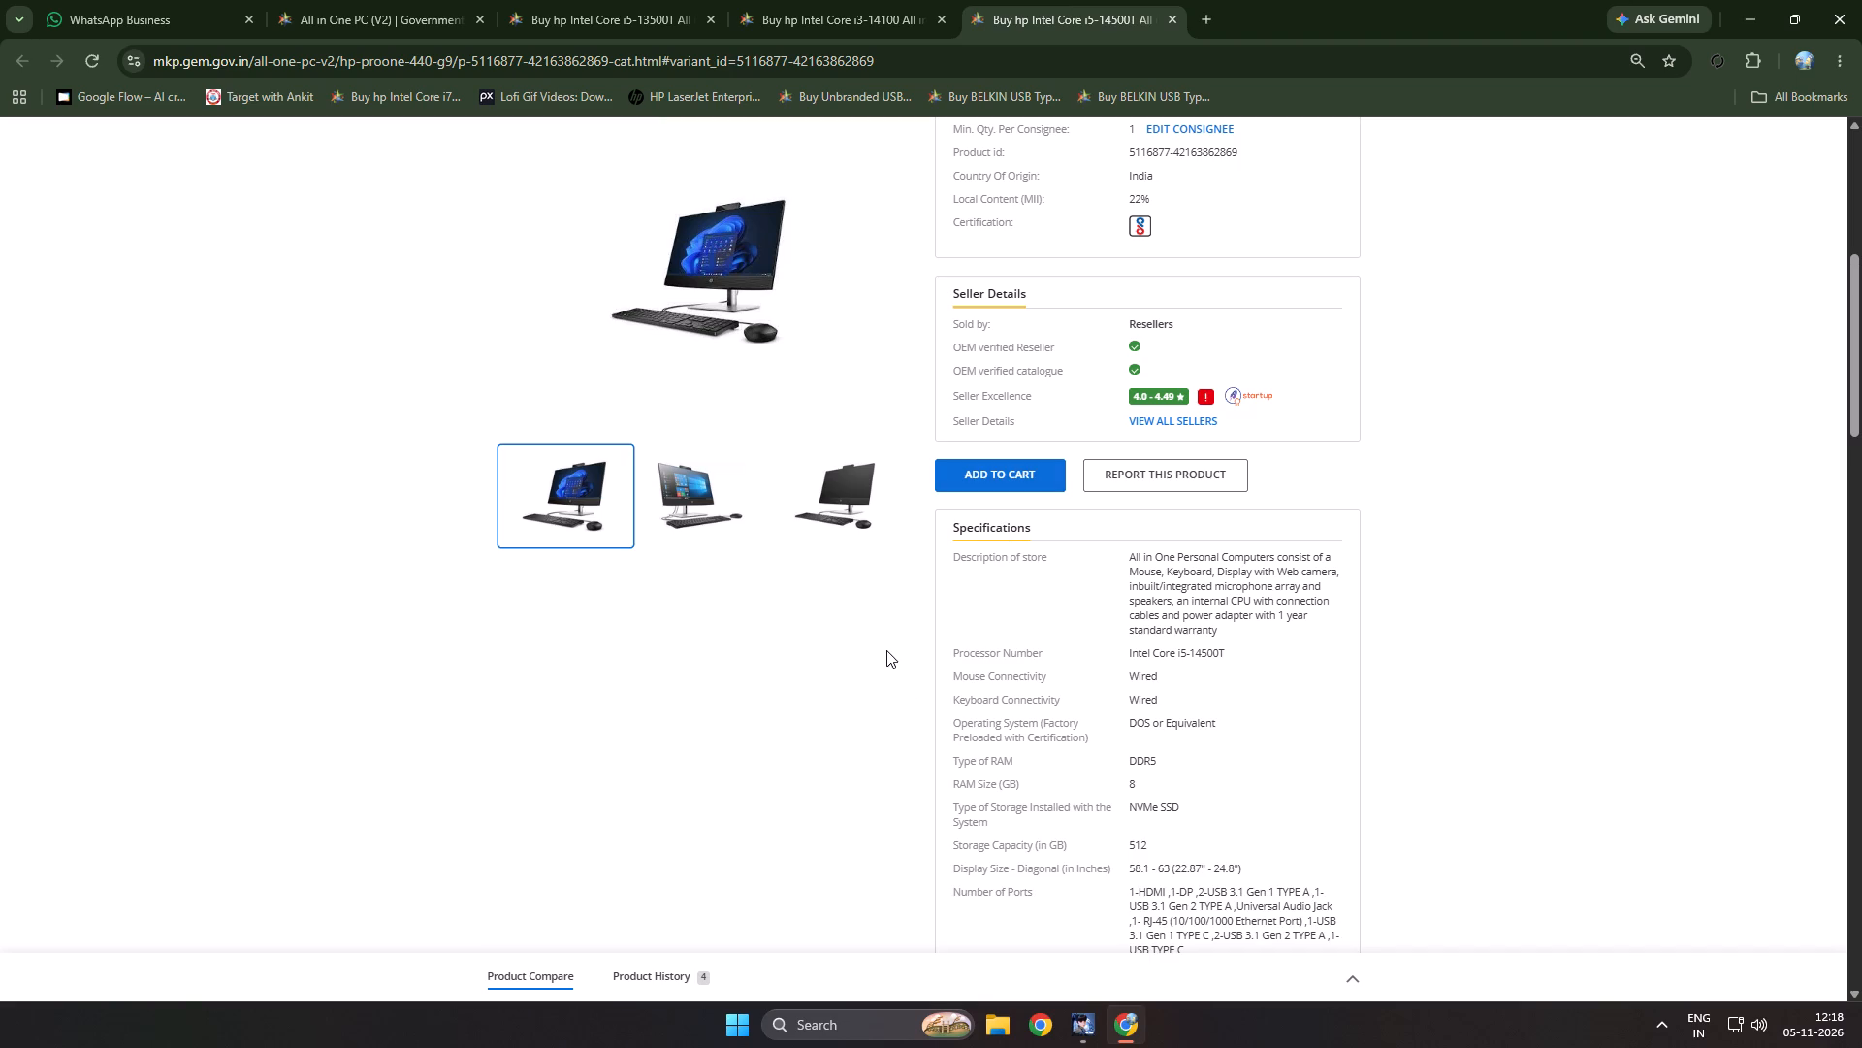
pyautogui.scroll(-5, 884, 647)
pyautogui.scroll(10, 884, 647)
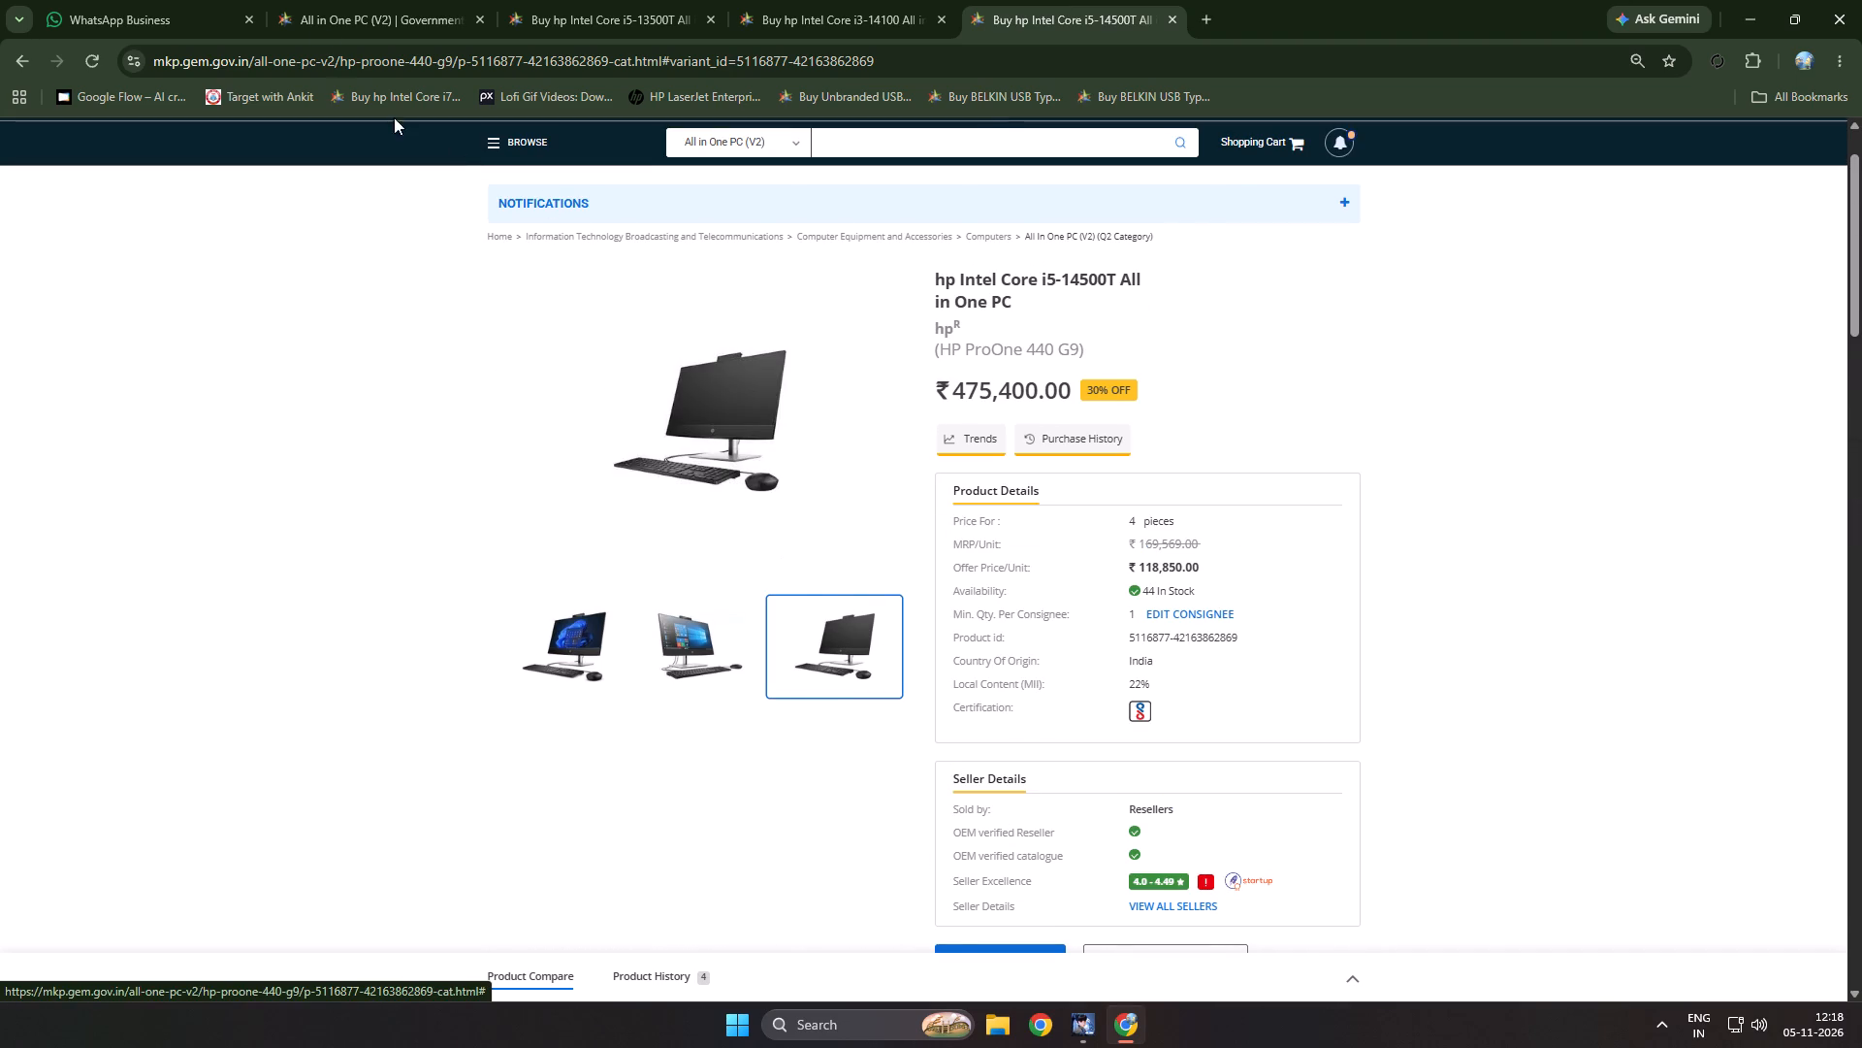
# Advance the hp listings to result page 5 and look through its products and prices.
pyautogui.click(296, 0)
pyautogui.doubleClick(1051, 742)
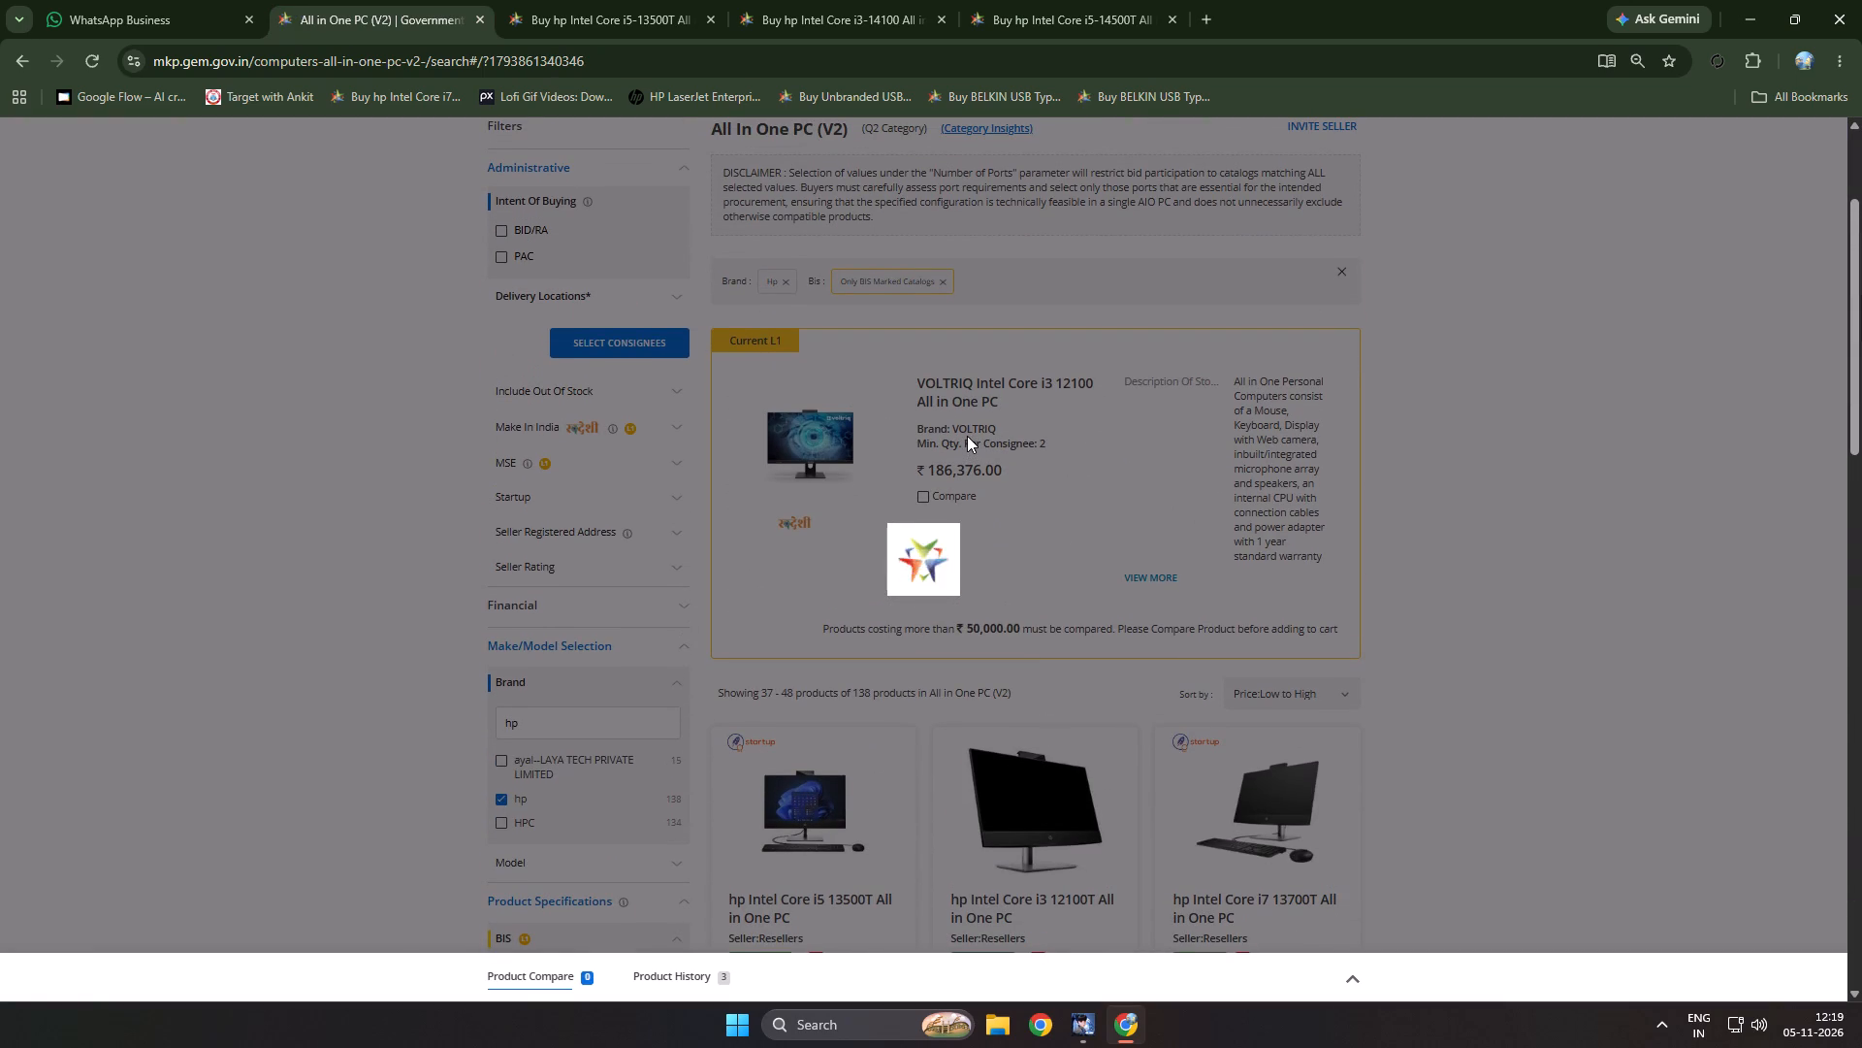
pyautogui.scroll(-6, 967, 436)
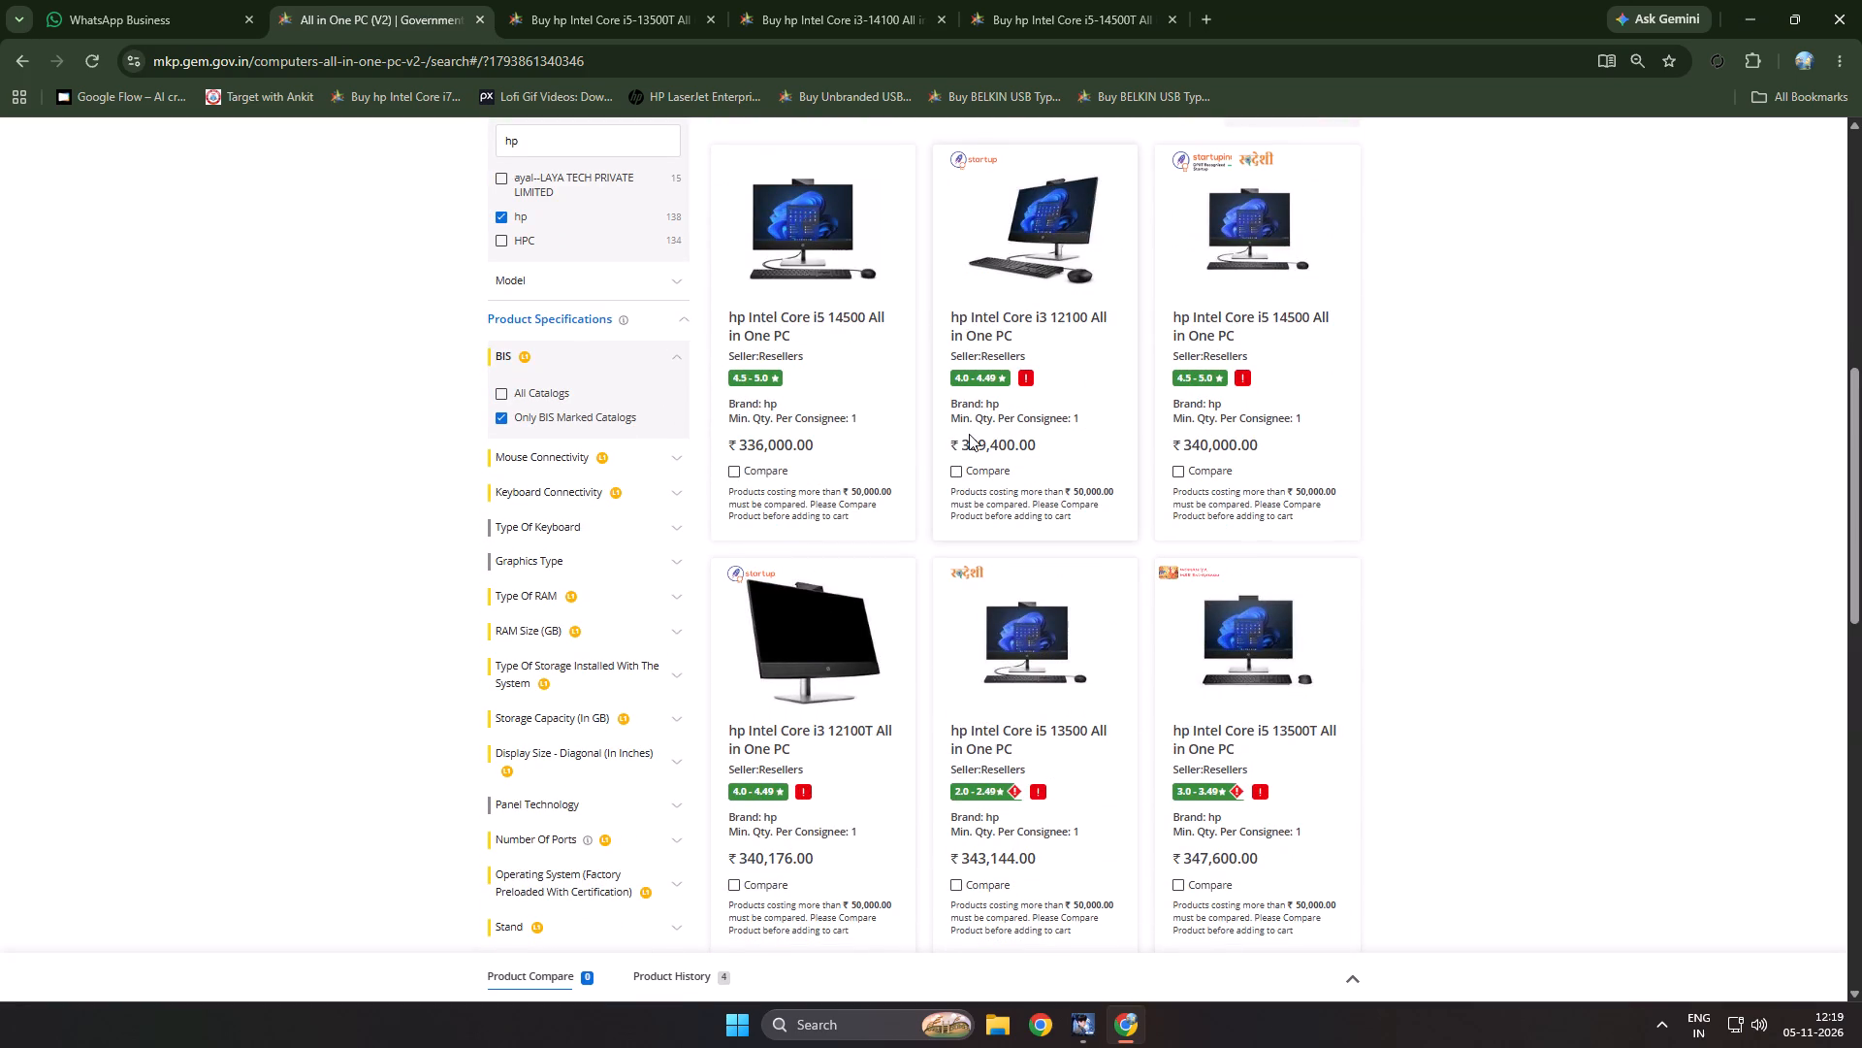
pyautogui.scroll(-6, 971, 431)
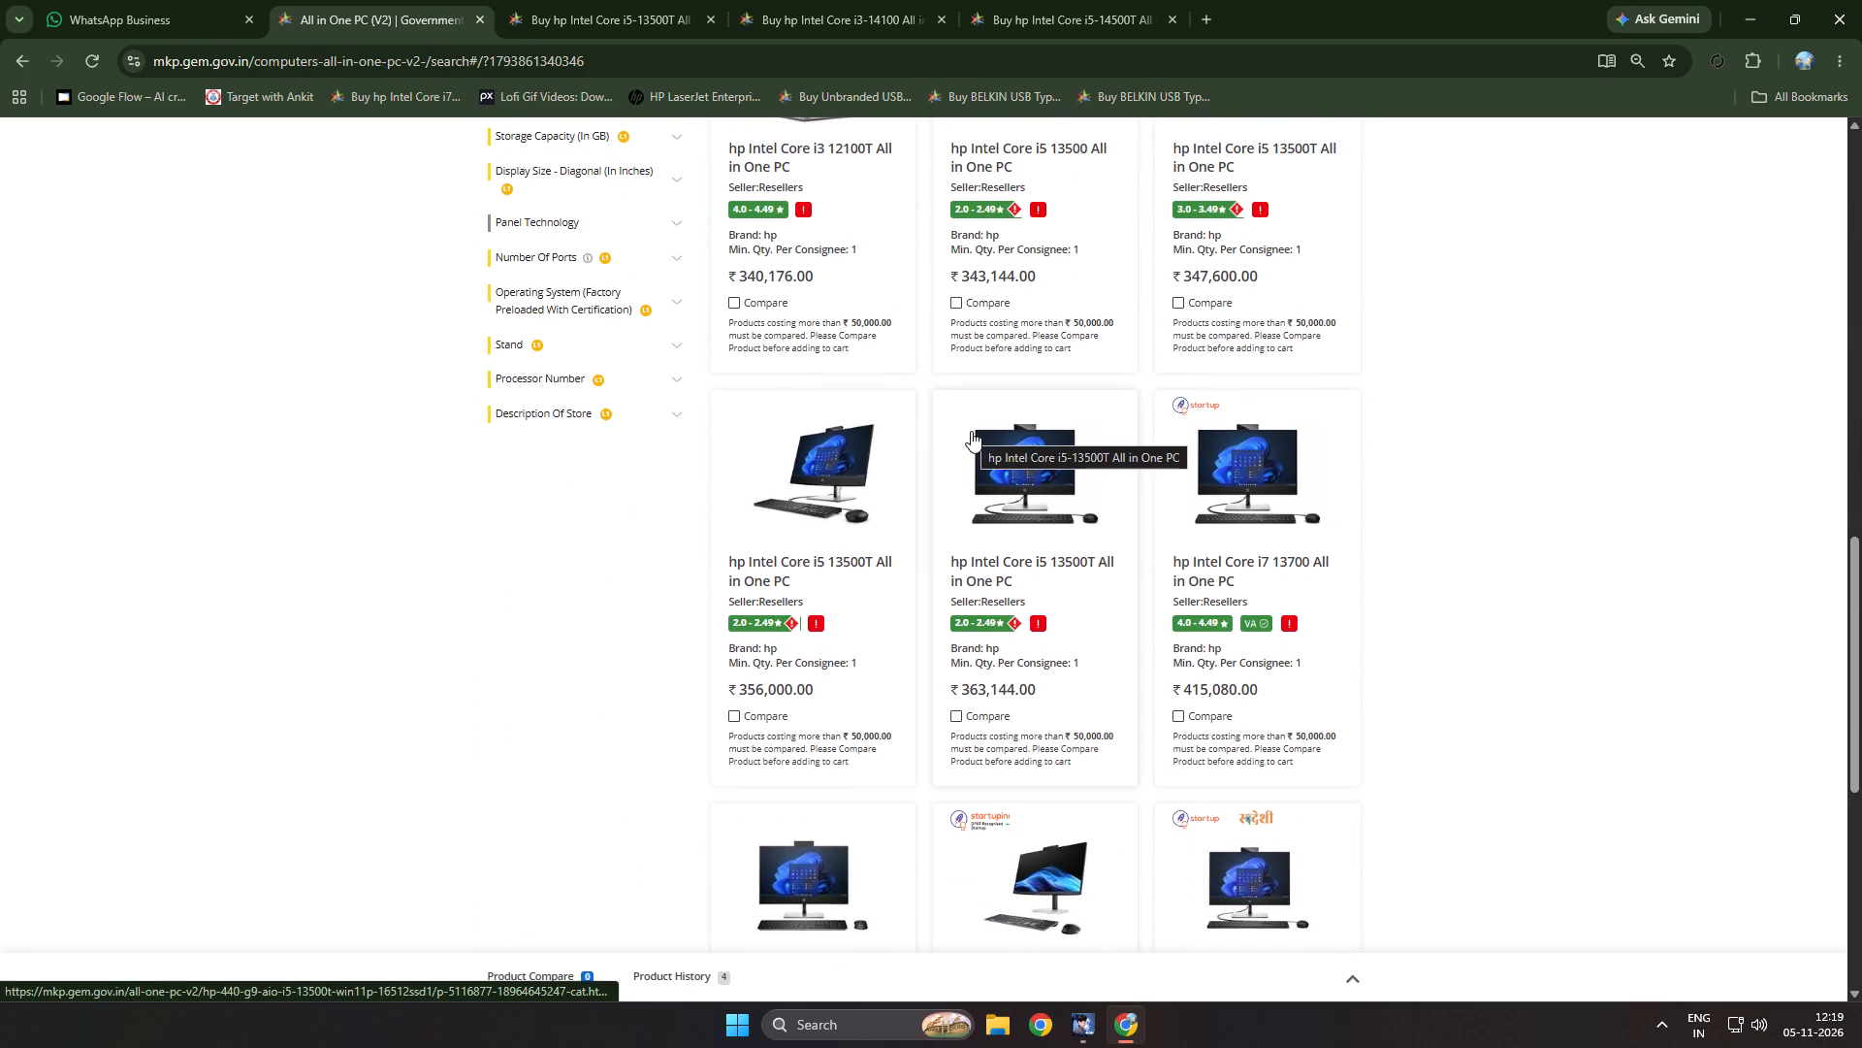
pyautogui.scroll(-3, 972, 431)
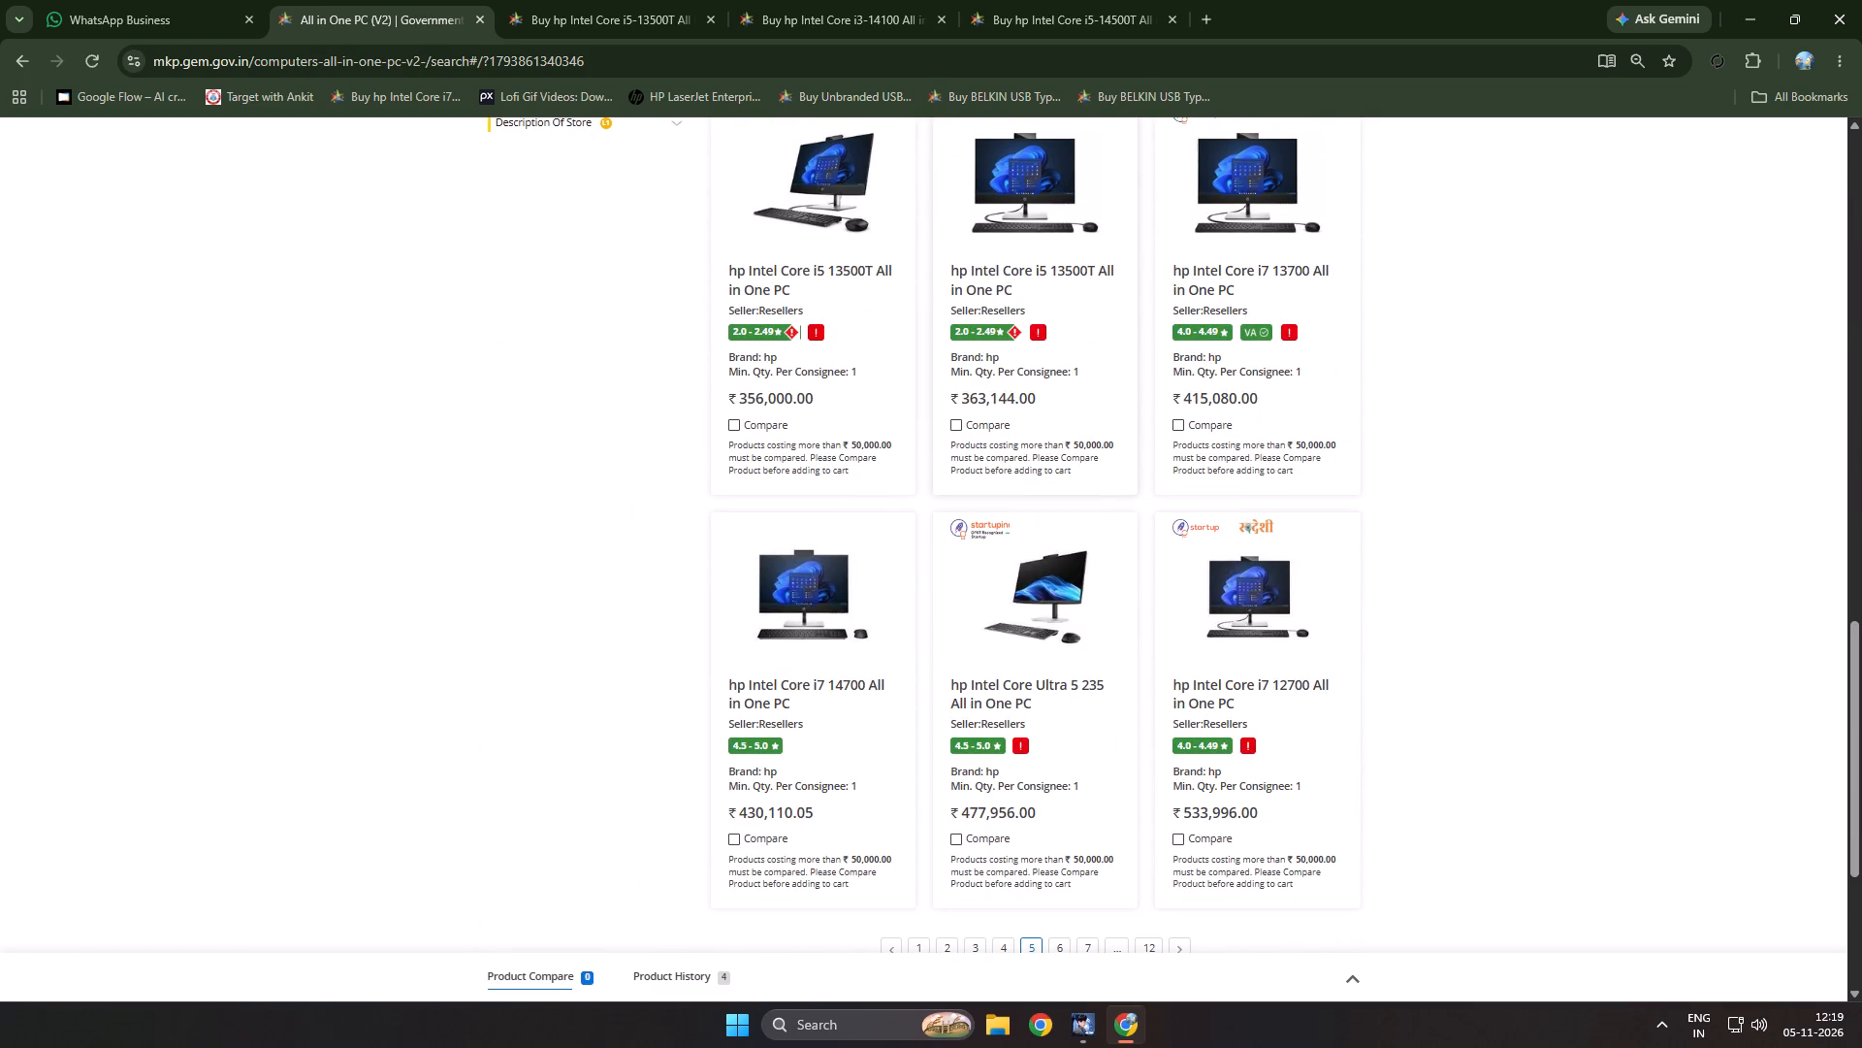
pyautogui.scroll(-5, 986, 386)
# Look through result page 6 of the hp listings and advance to page 7.
pyautogui.click(1064, 536)
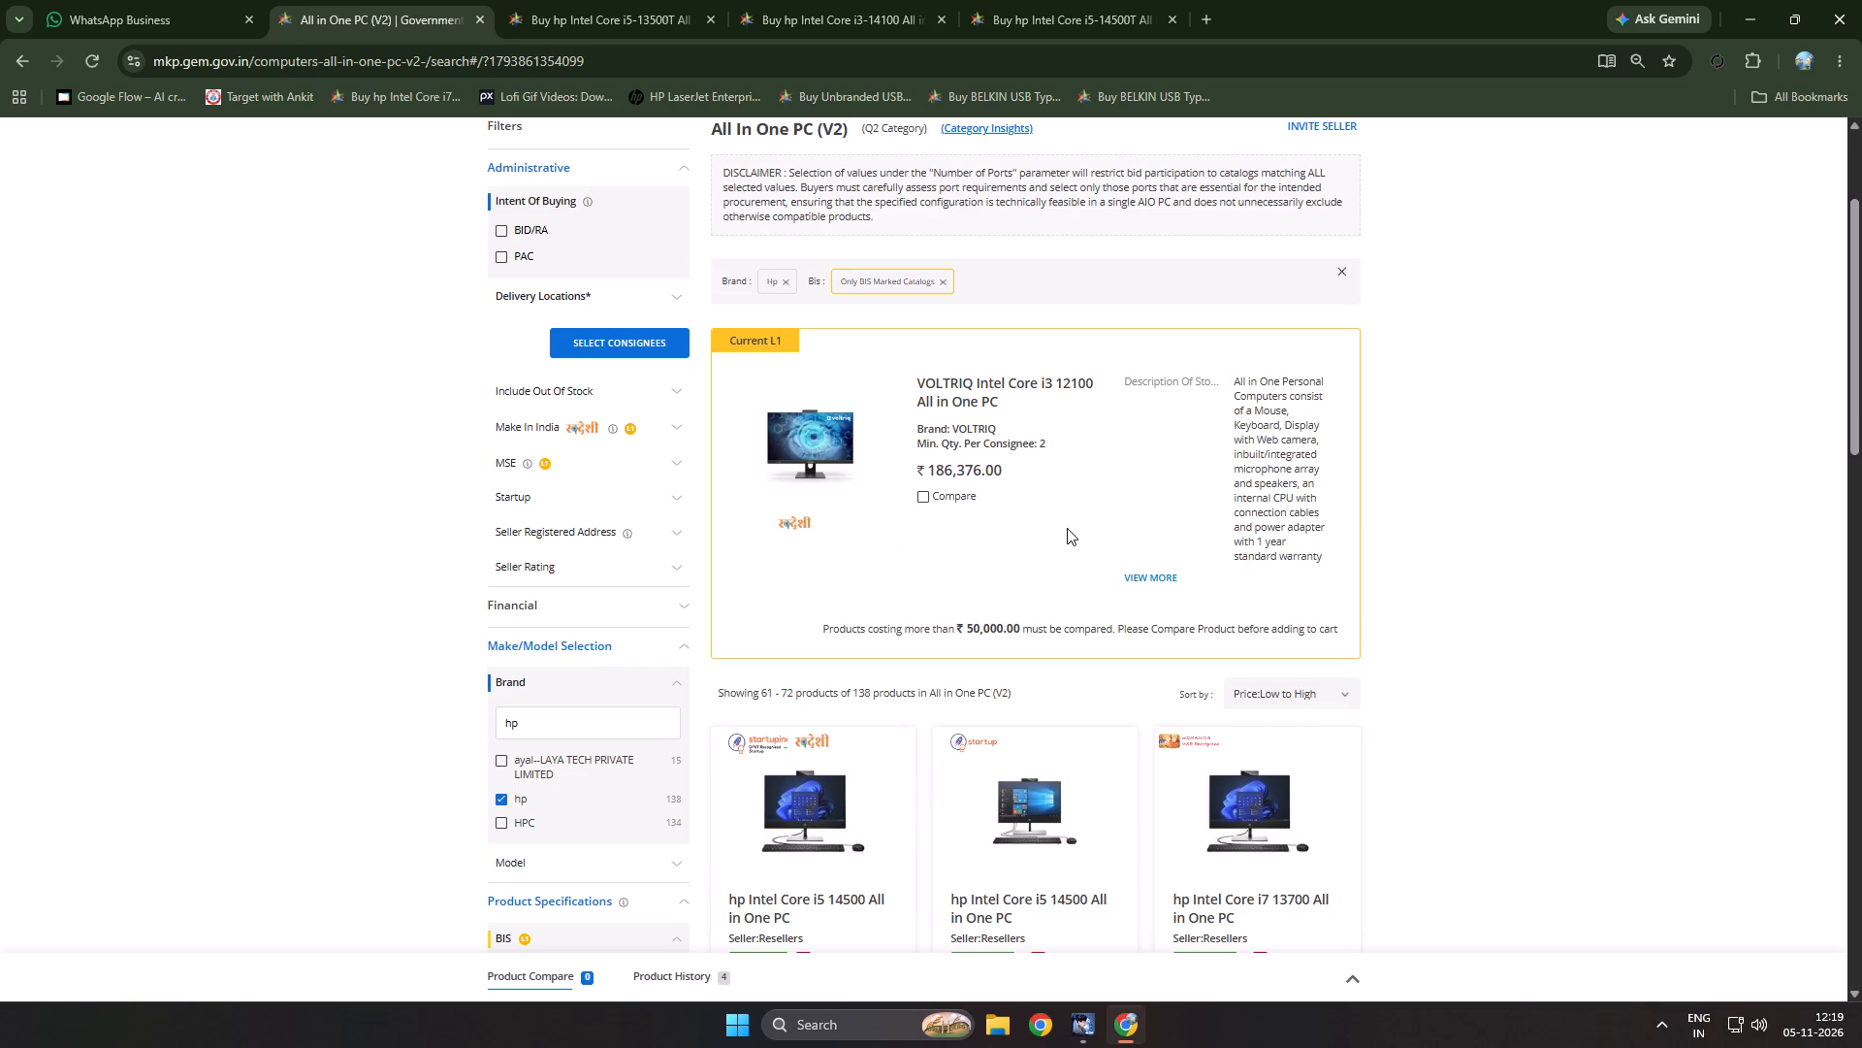
pyautogui.scroll(-7, 1112, 479)
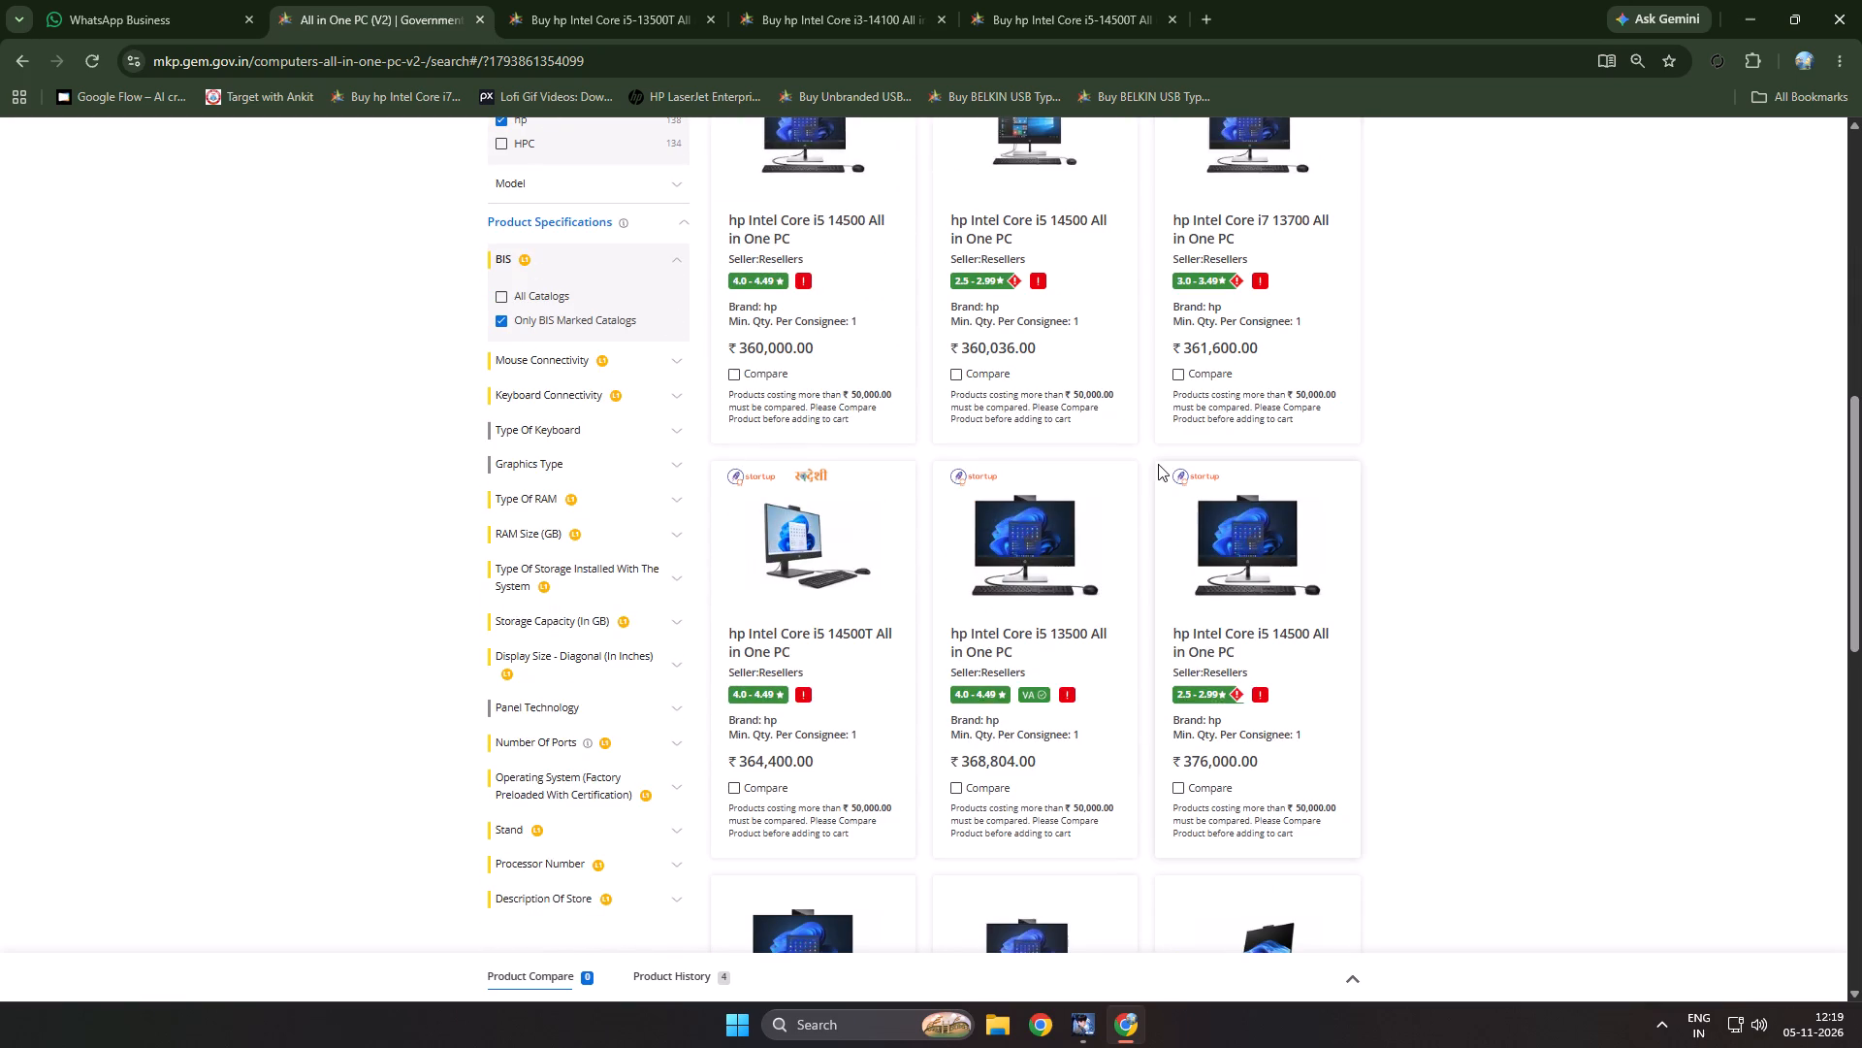
pyautogui.scroll(-5, 1162, 462)
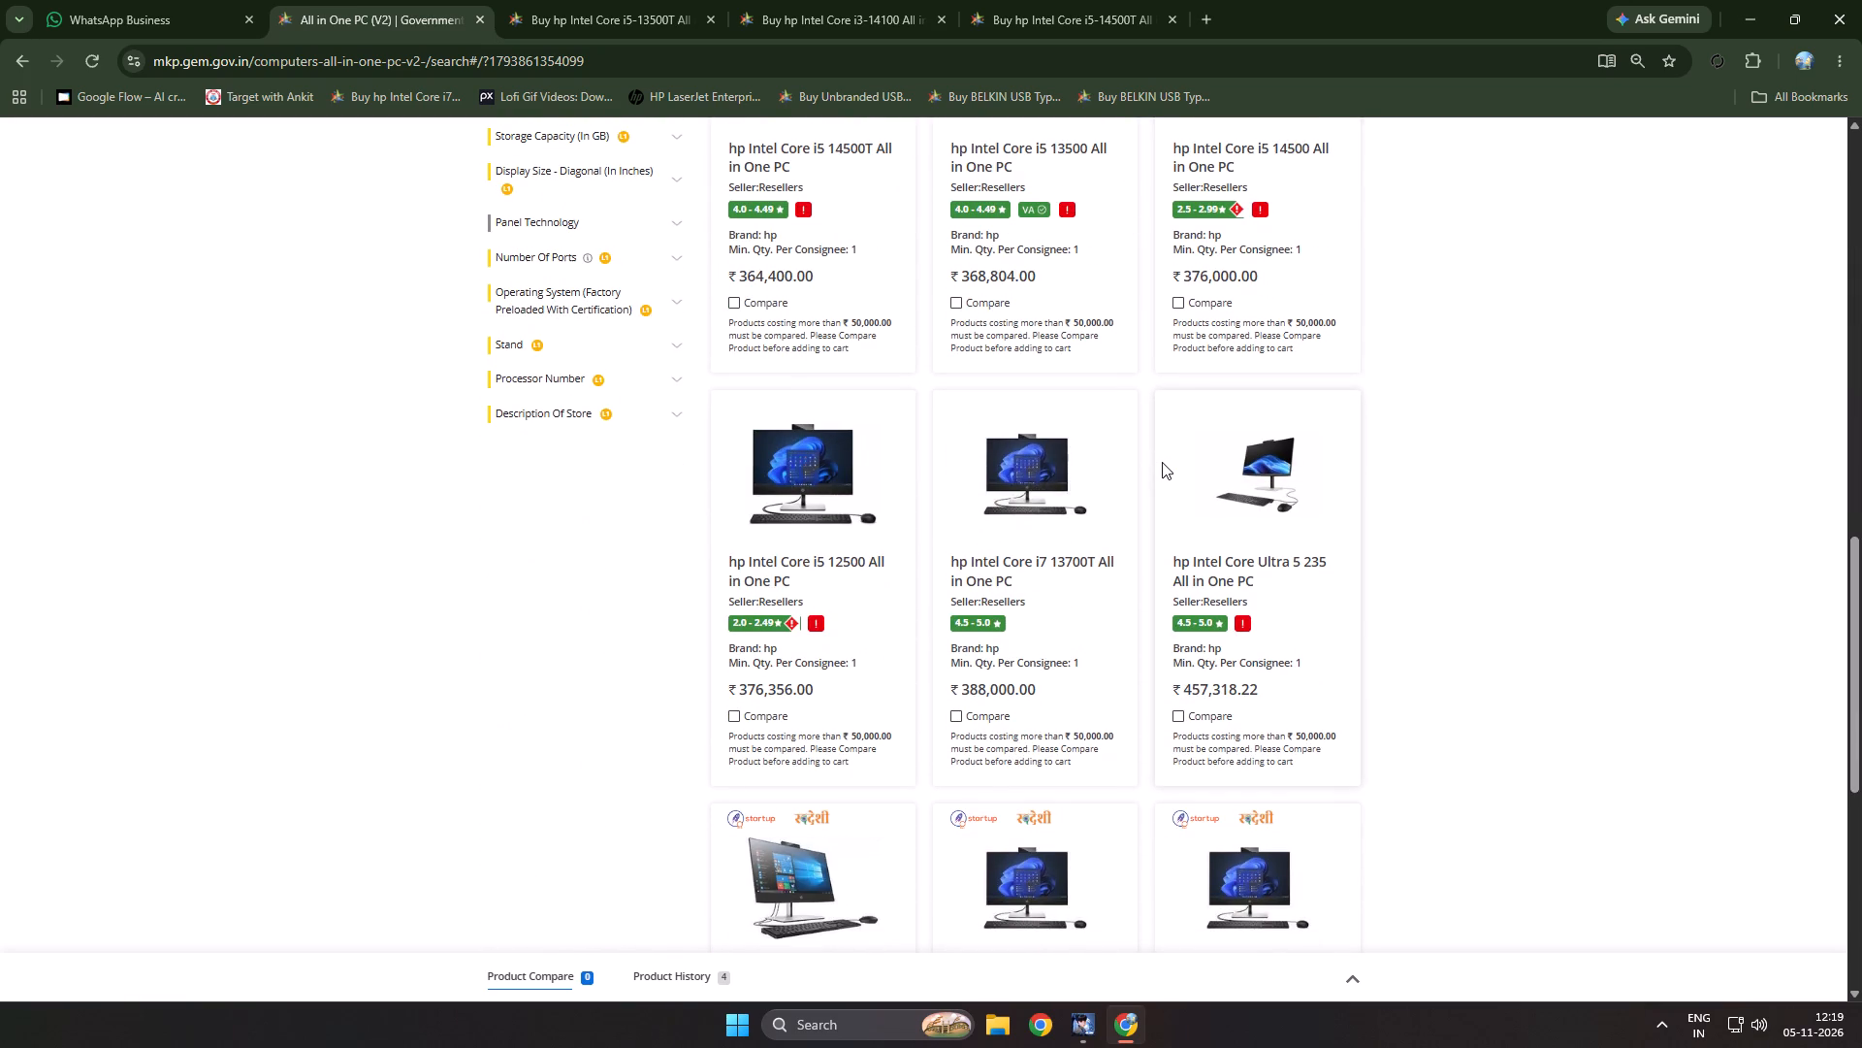
pyautogui.scroll(-9, 1162, 462)
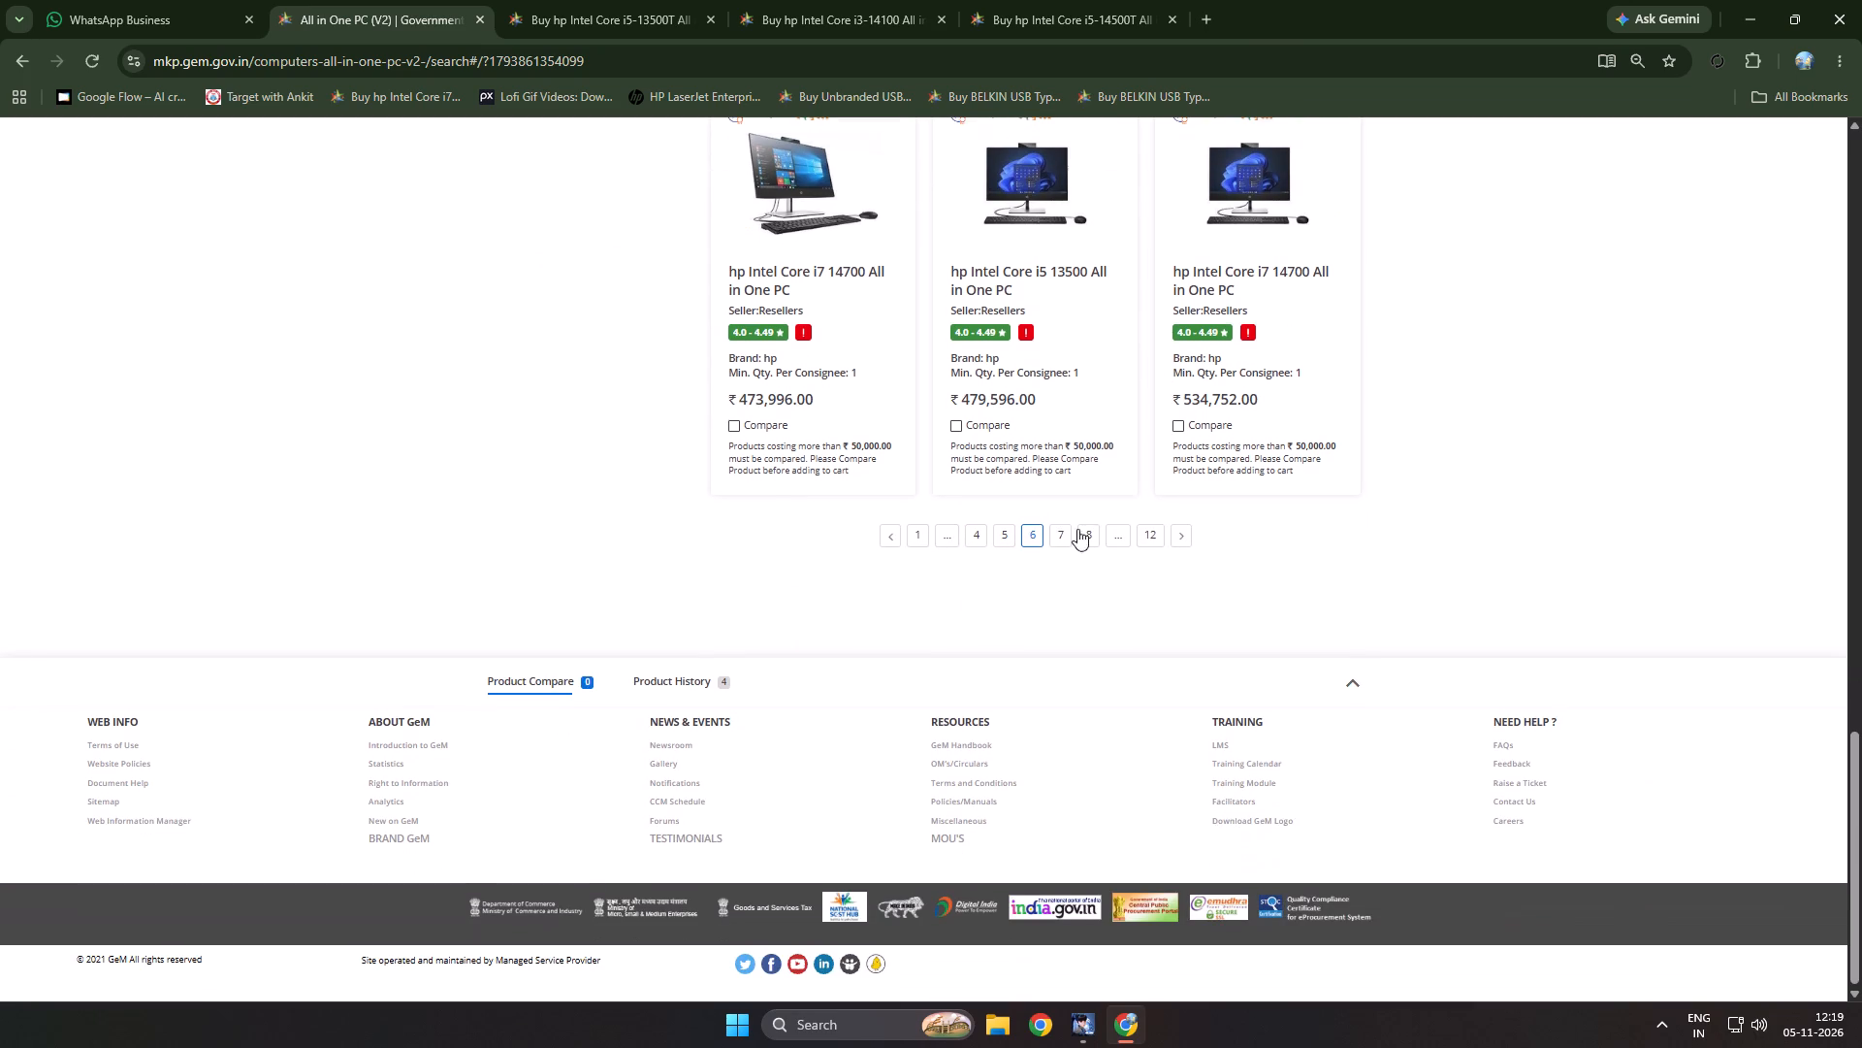
pyautogui.click(1051, 526)
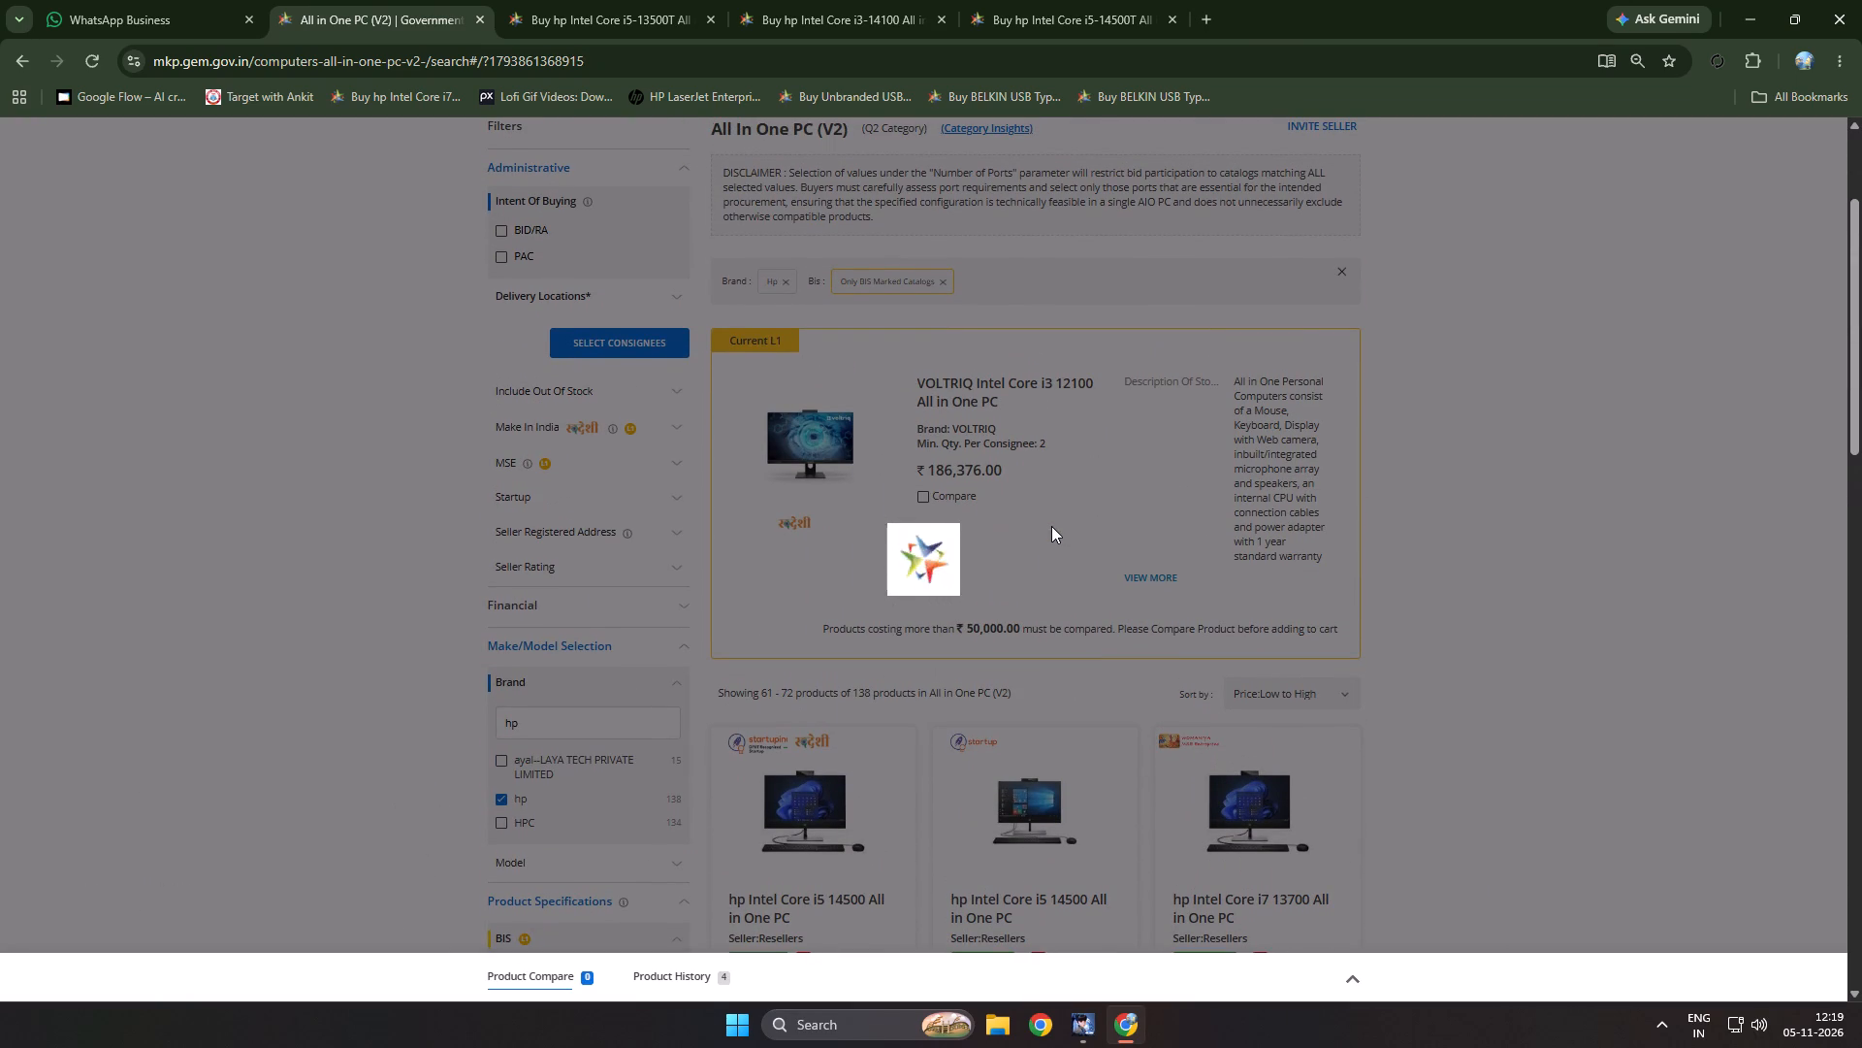
pyautogui.scroll(-4, 1051, 526)
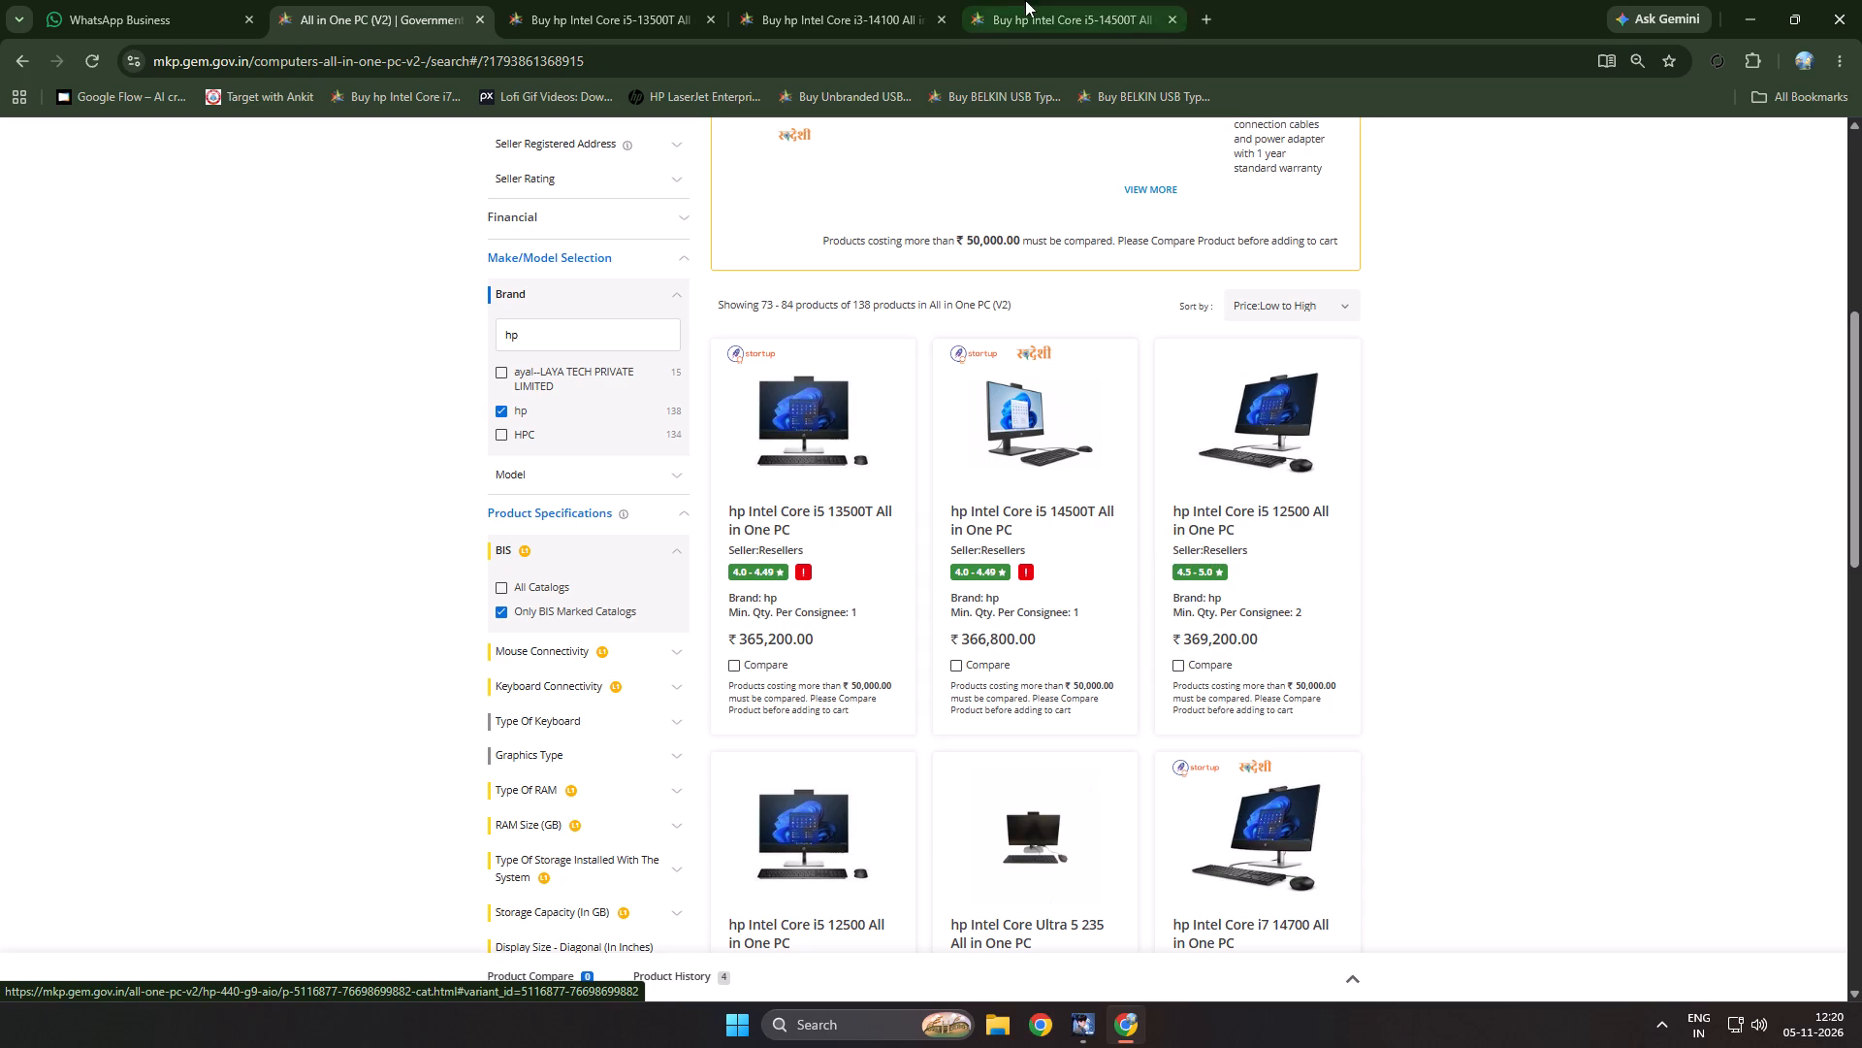
# Close the product page of the hp Intel Core i3-14100 priced at ₹448,400.
pyautogui.click(809, 0)
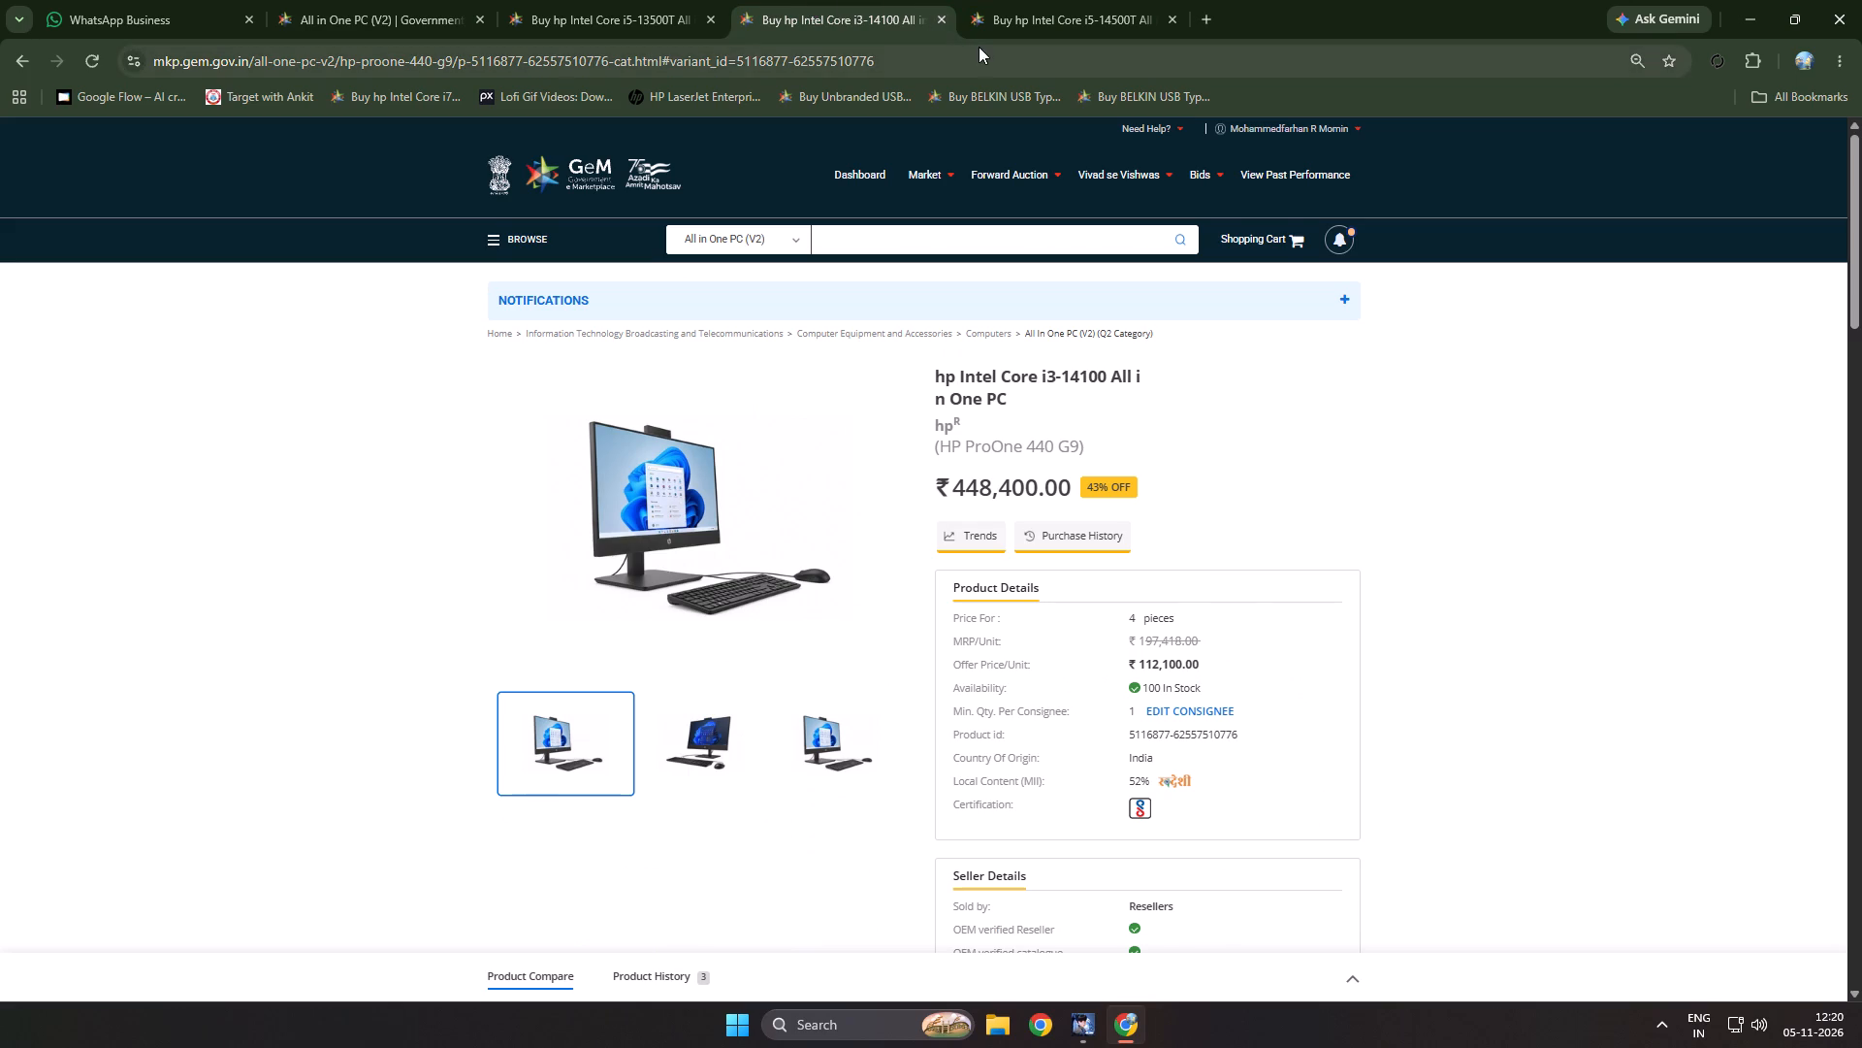
pyautogui.click(942, 16)
# Filter the hp listings by RAM type DDR4 only, matching the opened i5-13500T product page.
pyautogui.click(678, 0)
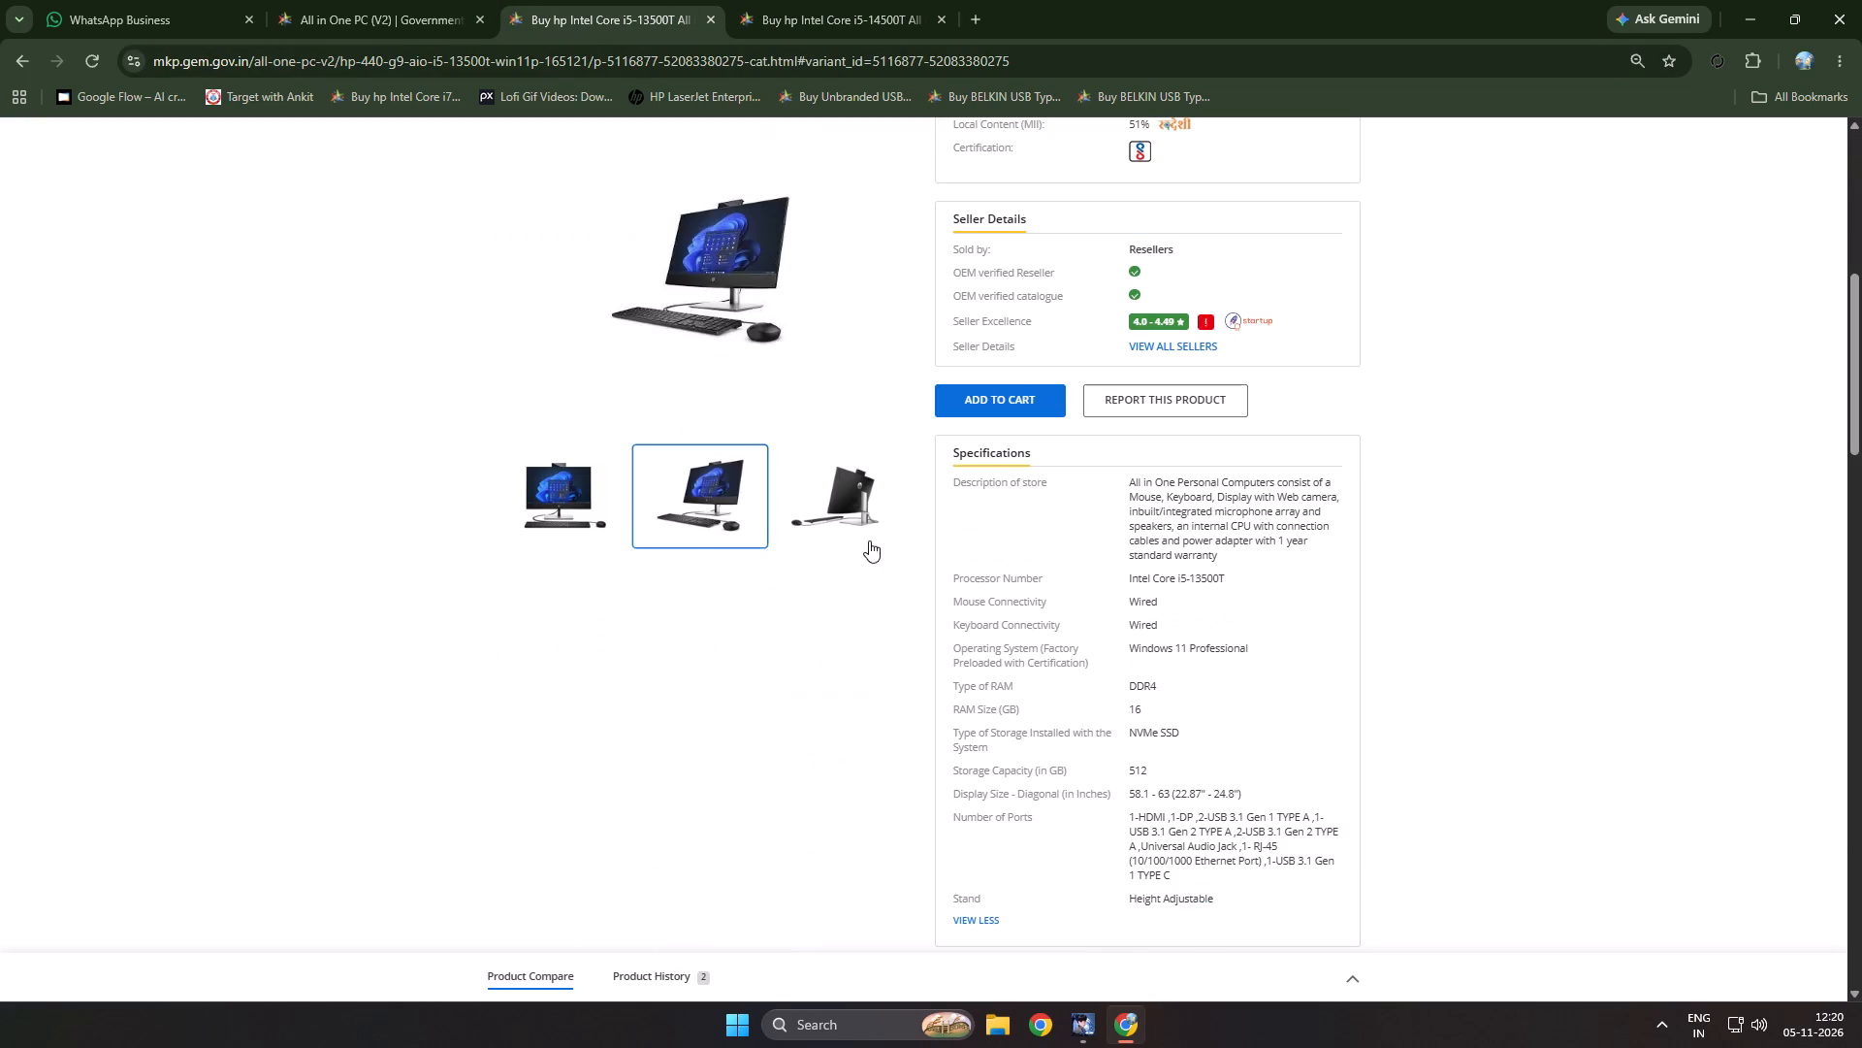
pyautogui.click(381, 0)
pyautogui.scroll(-4, 577, 702)
pyautogui.click(600, 438)
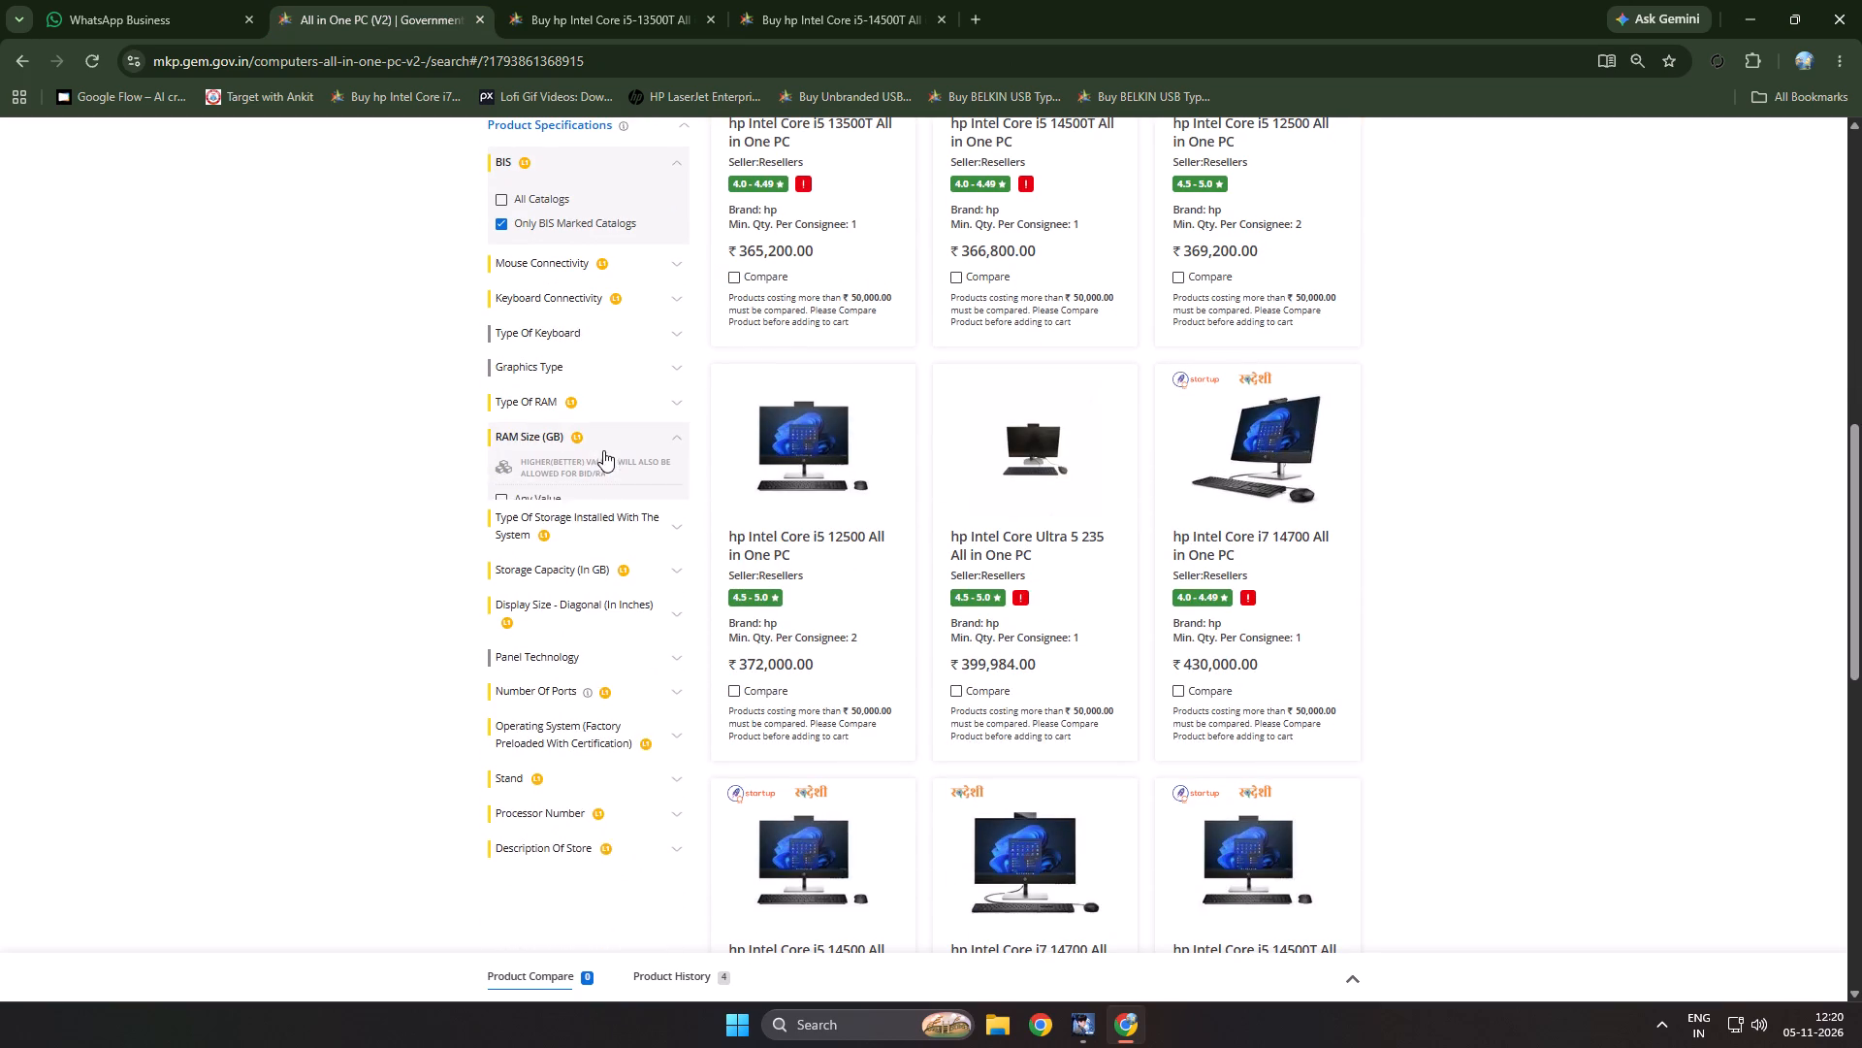
pyautogui.click(611, 409)
pyautogui.click(587, 486)
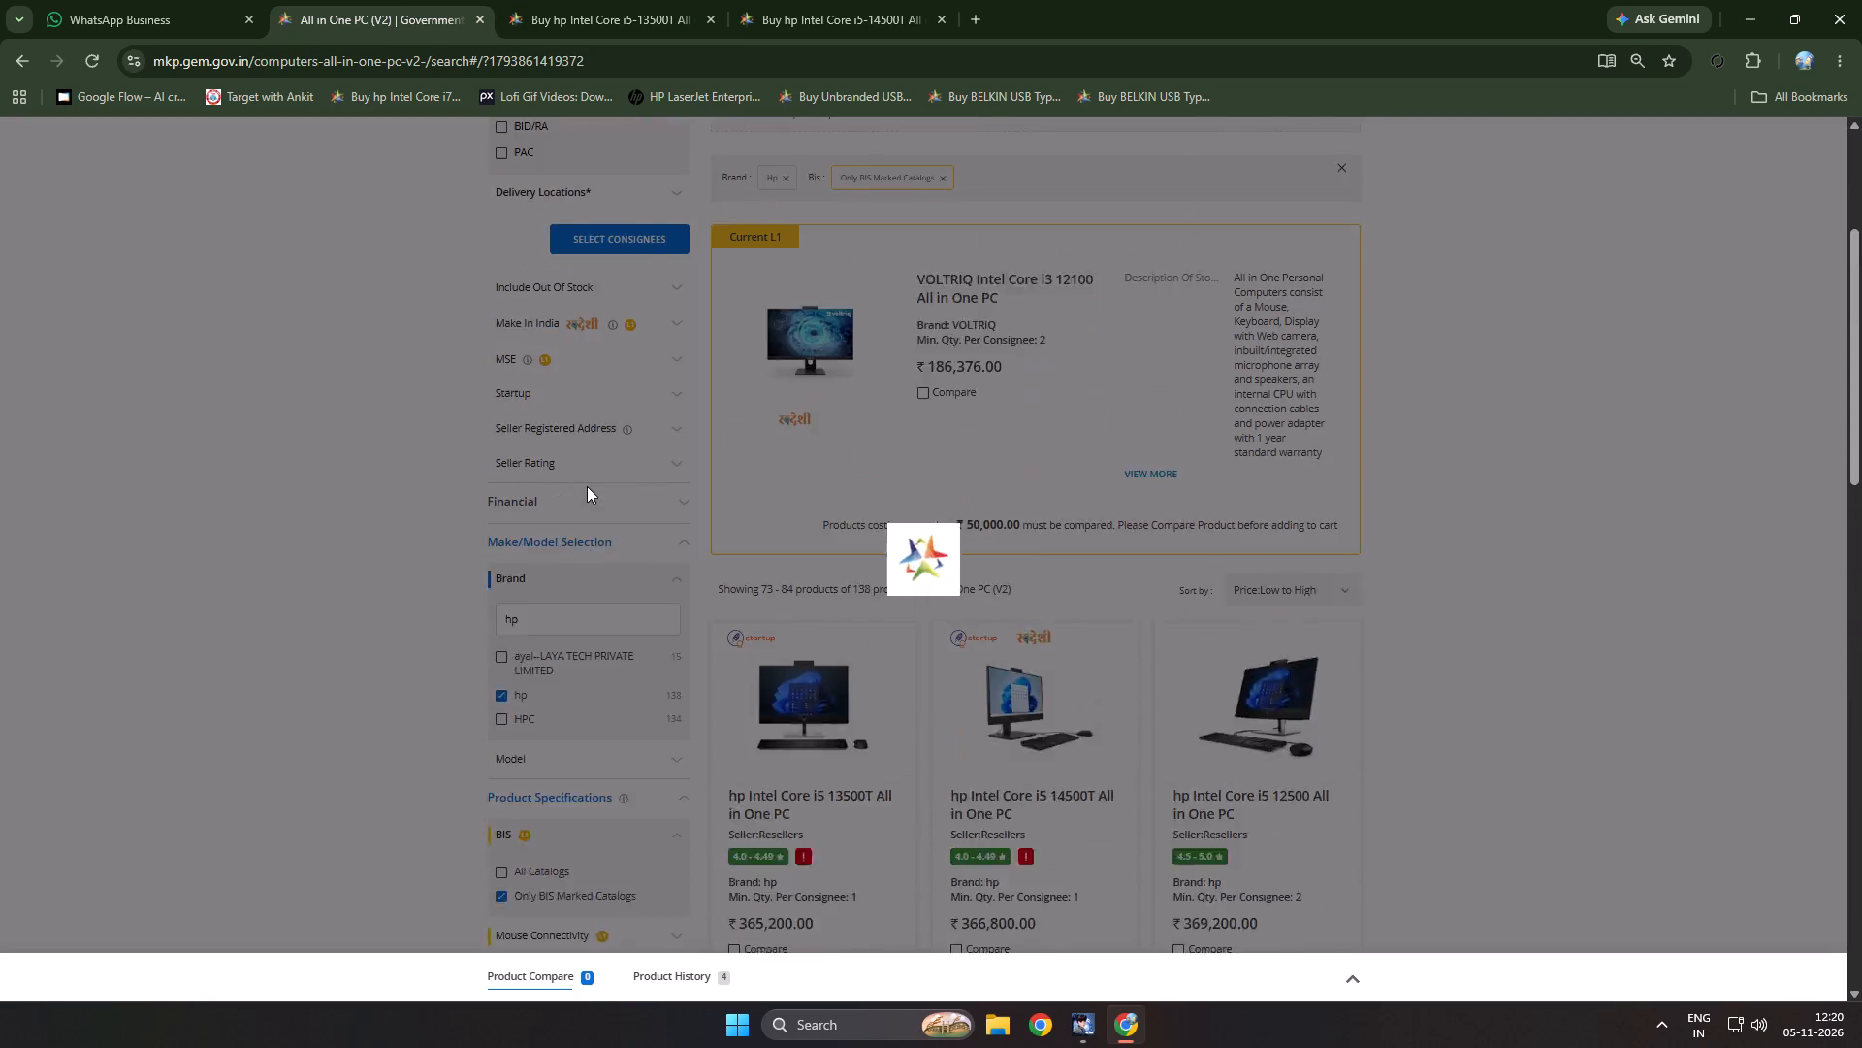
pyautogui.scroll(-9, 587, 486)
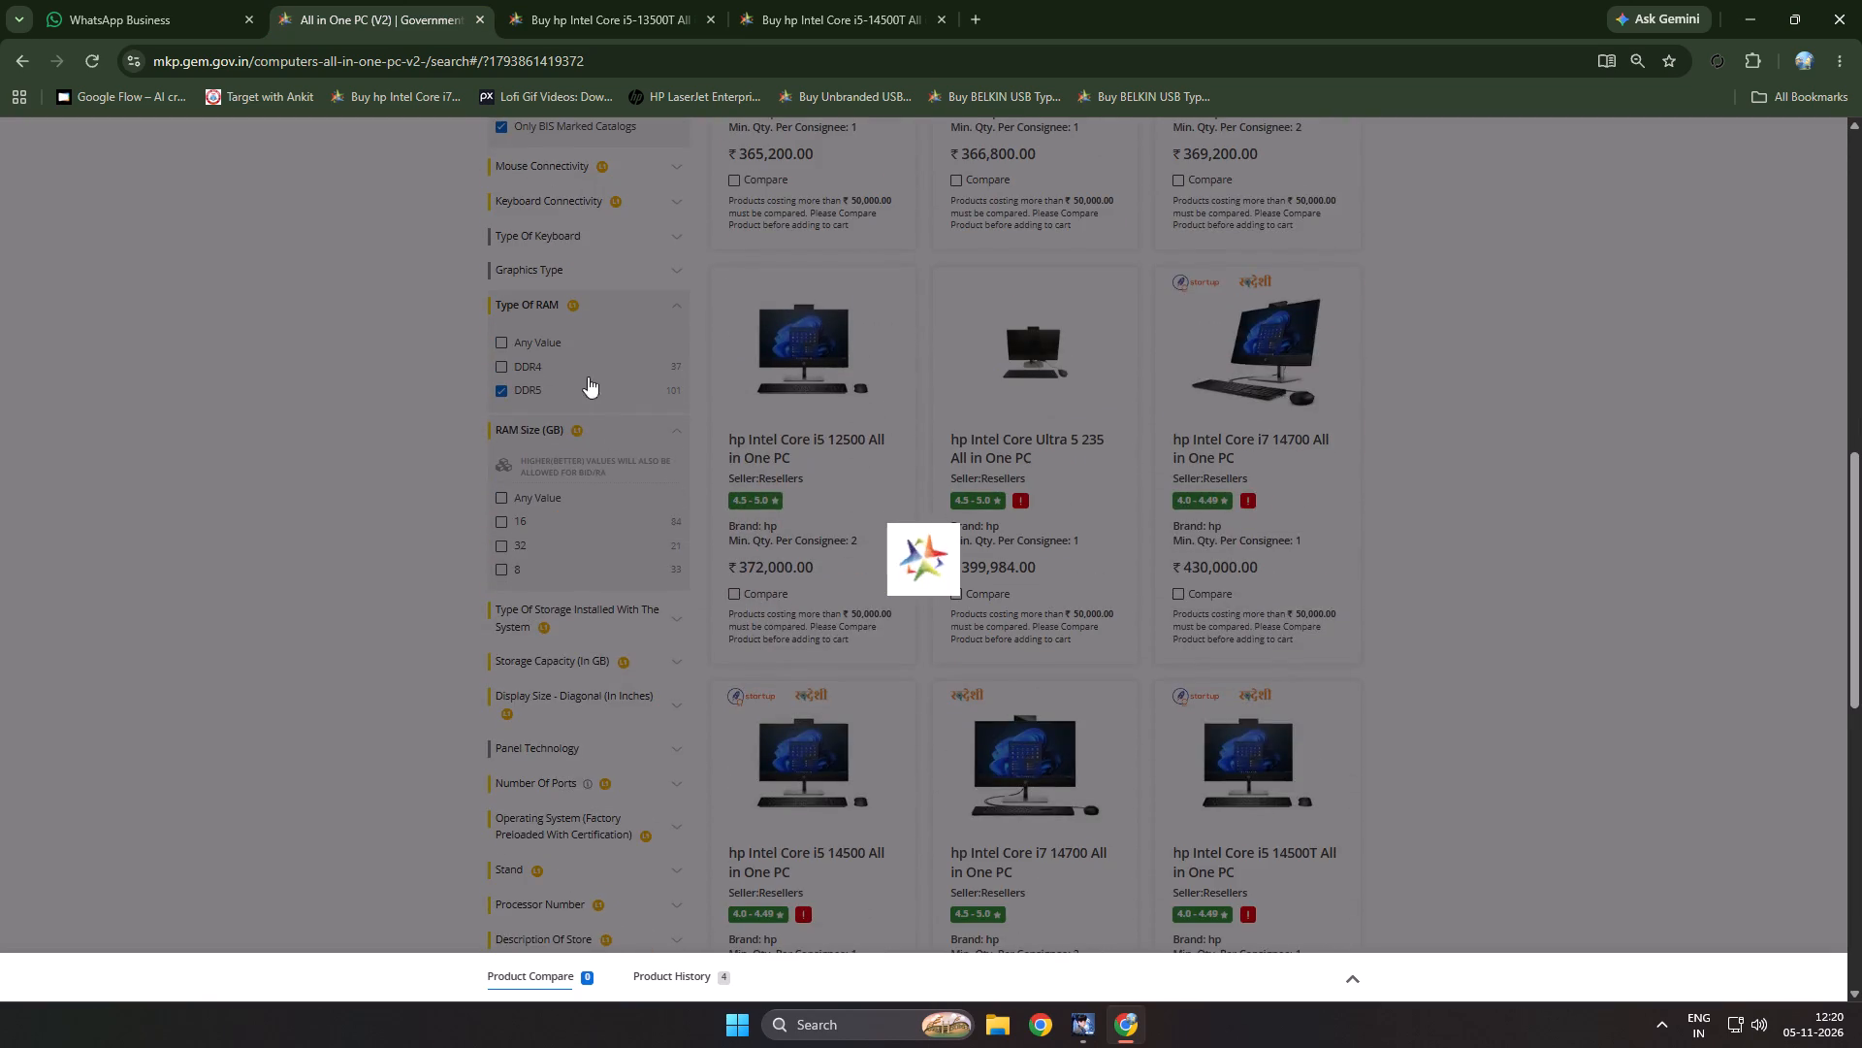
pyautogui.click(585, 367)
pyautogui.scroll(-6, 570, 400)
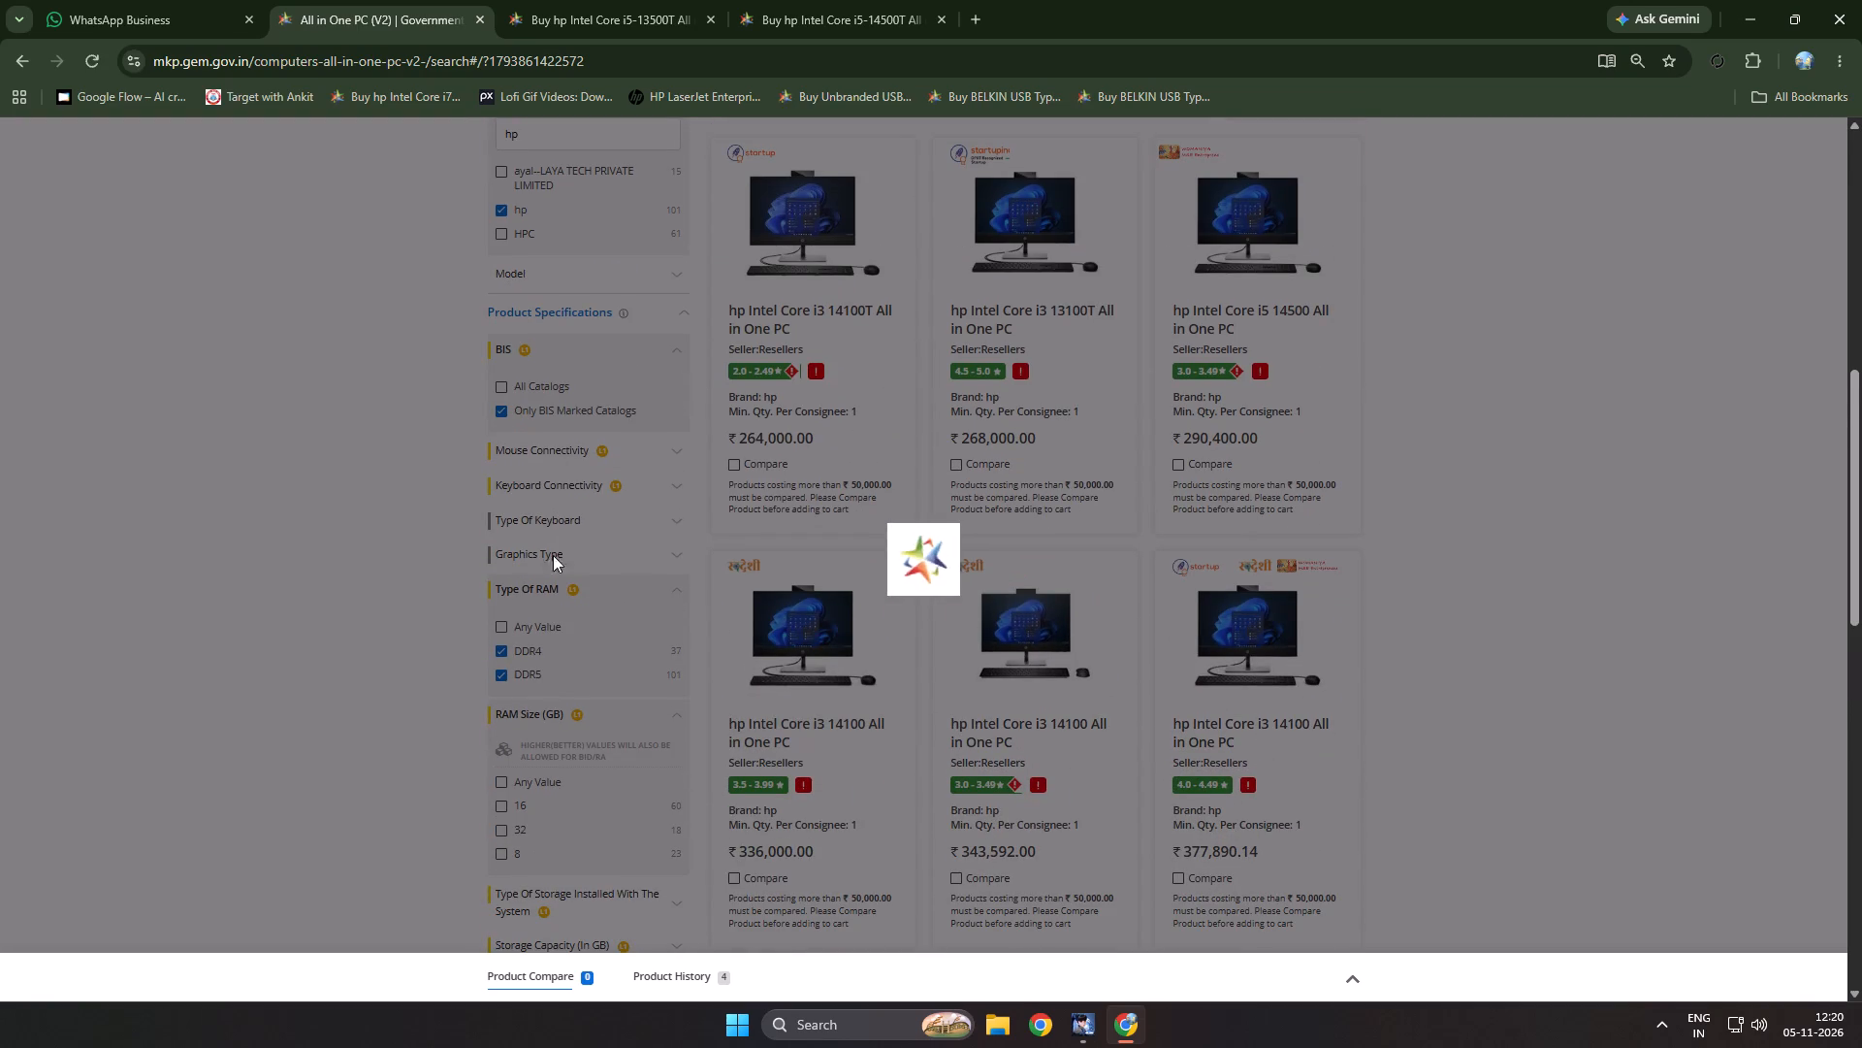
pyautogui.click(539, 675)
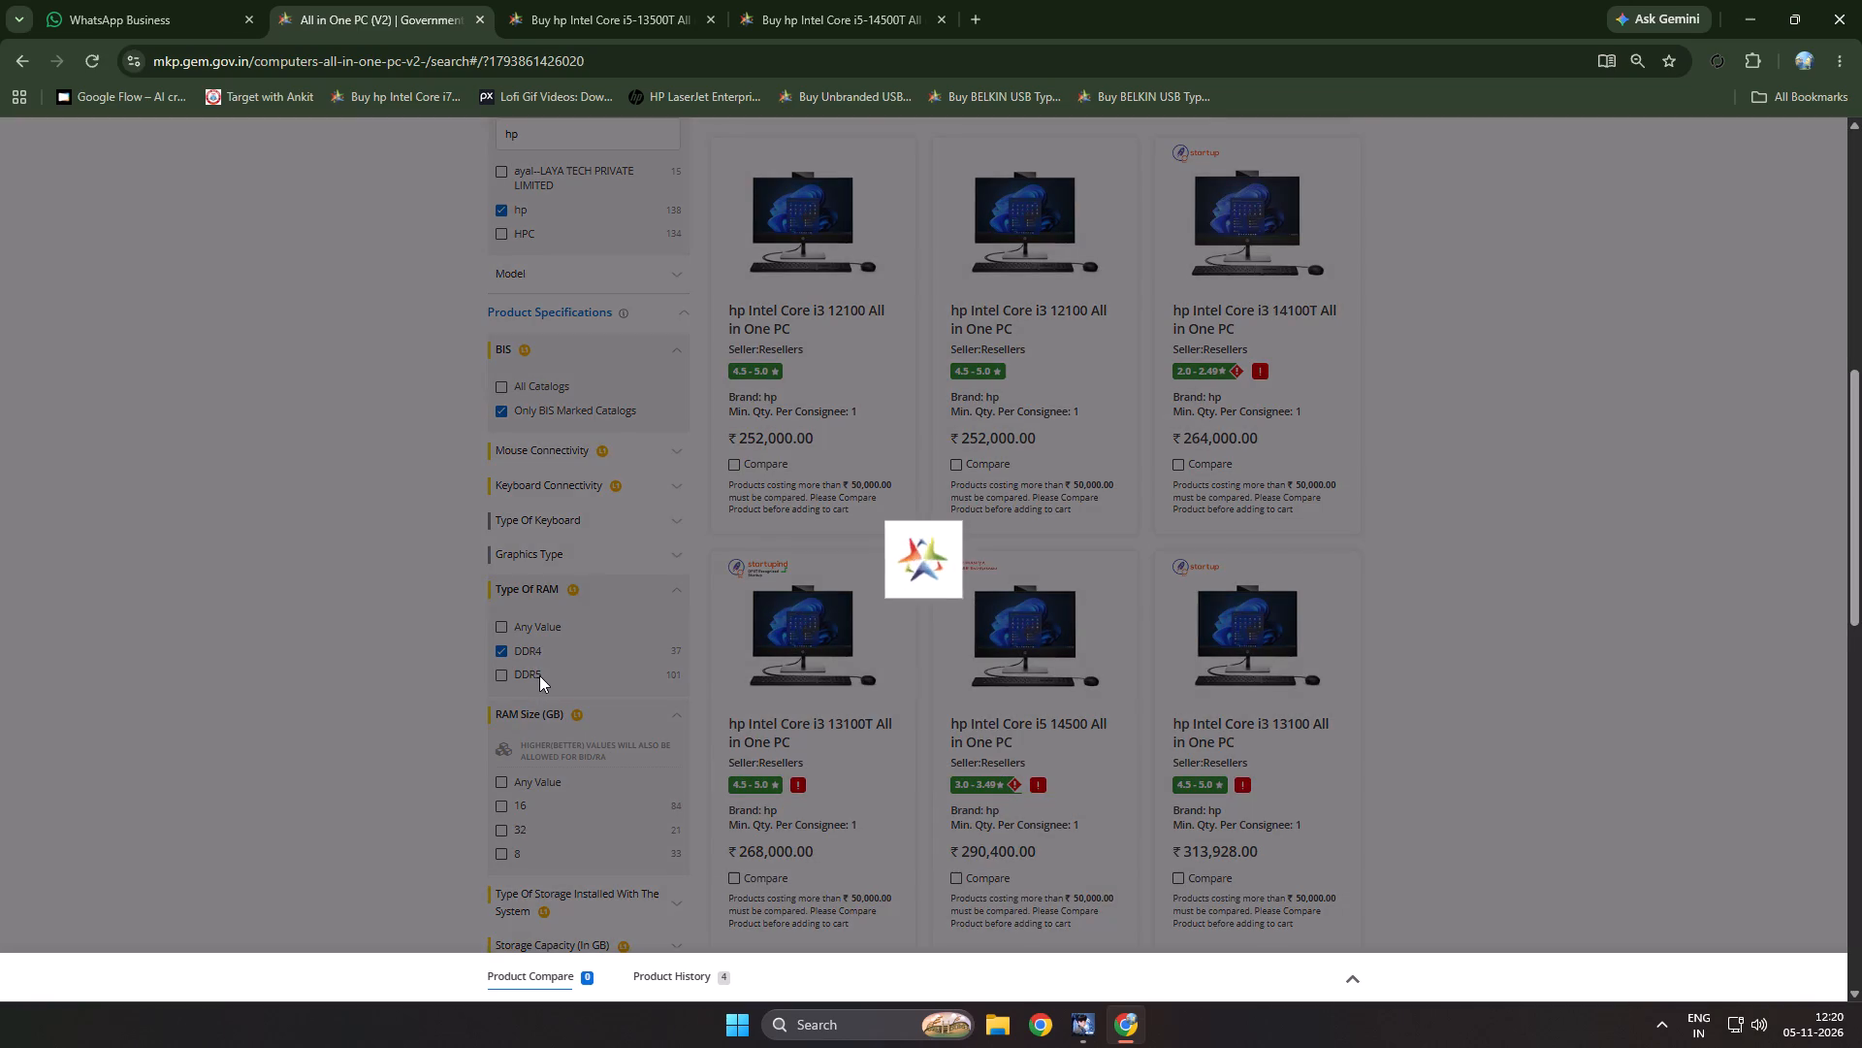
# Check the i5-13500T's memory specification and filter the hp listings by a RAM size of 16 GB.
pyautogui.click(629, 0)
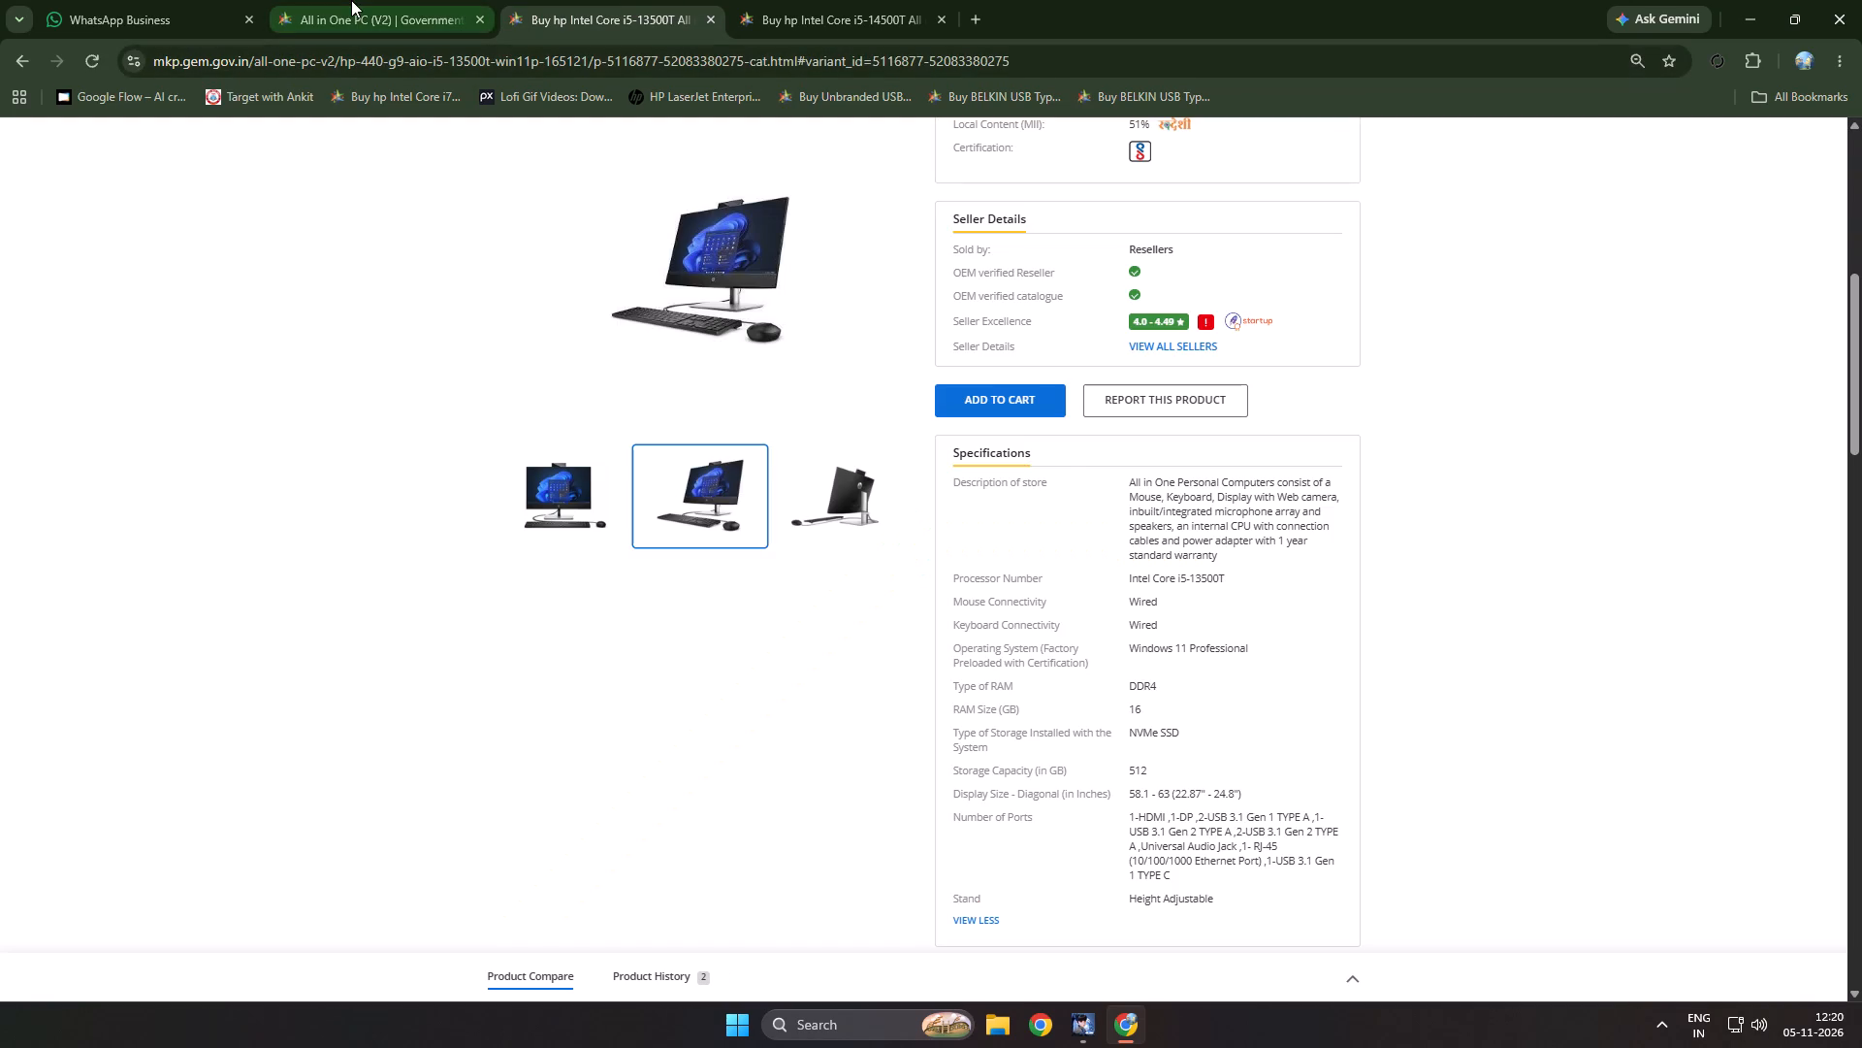
pyautogui.click(345, 0)
pyautogui.scroll(-12, 541, 379)
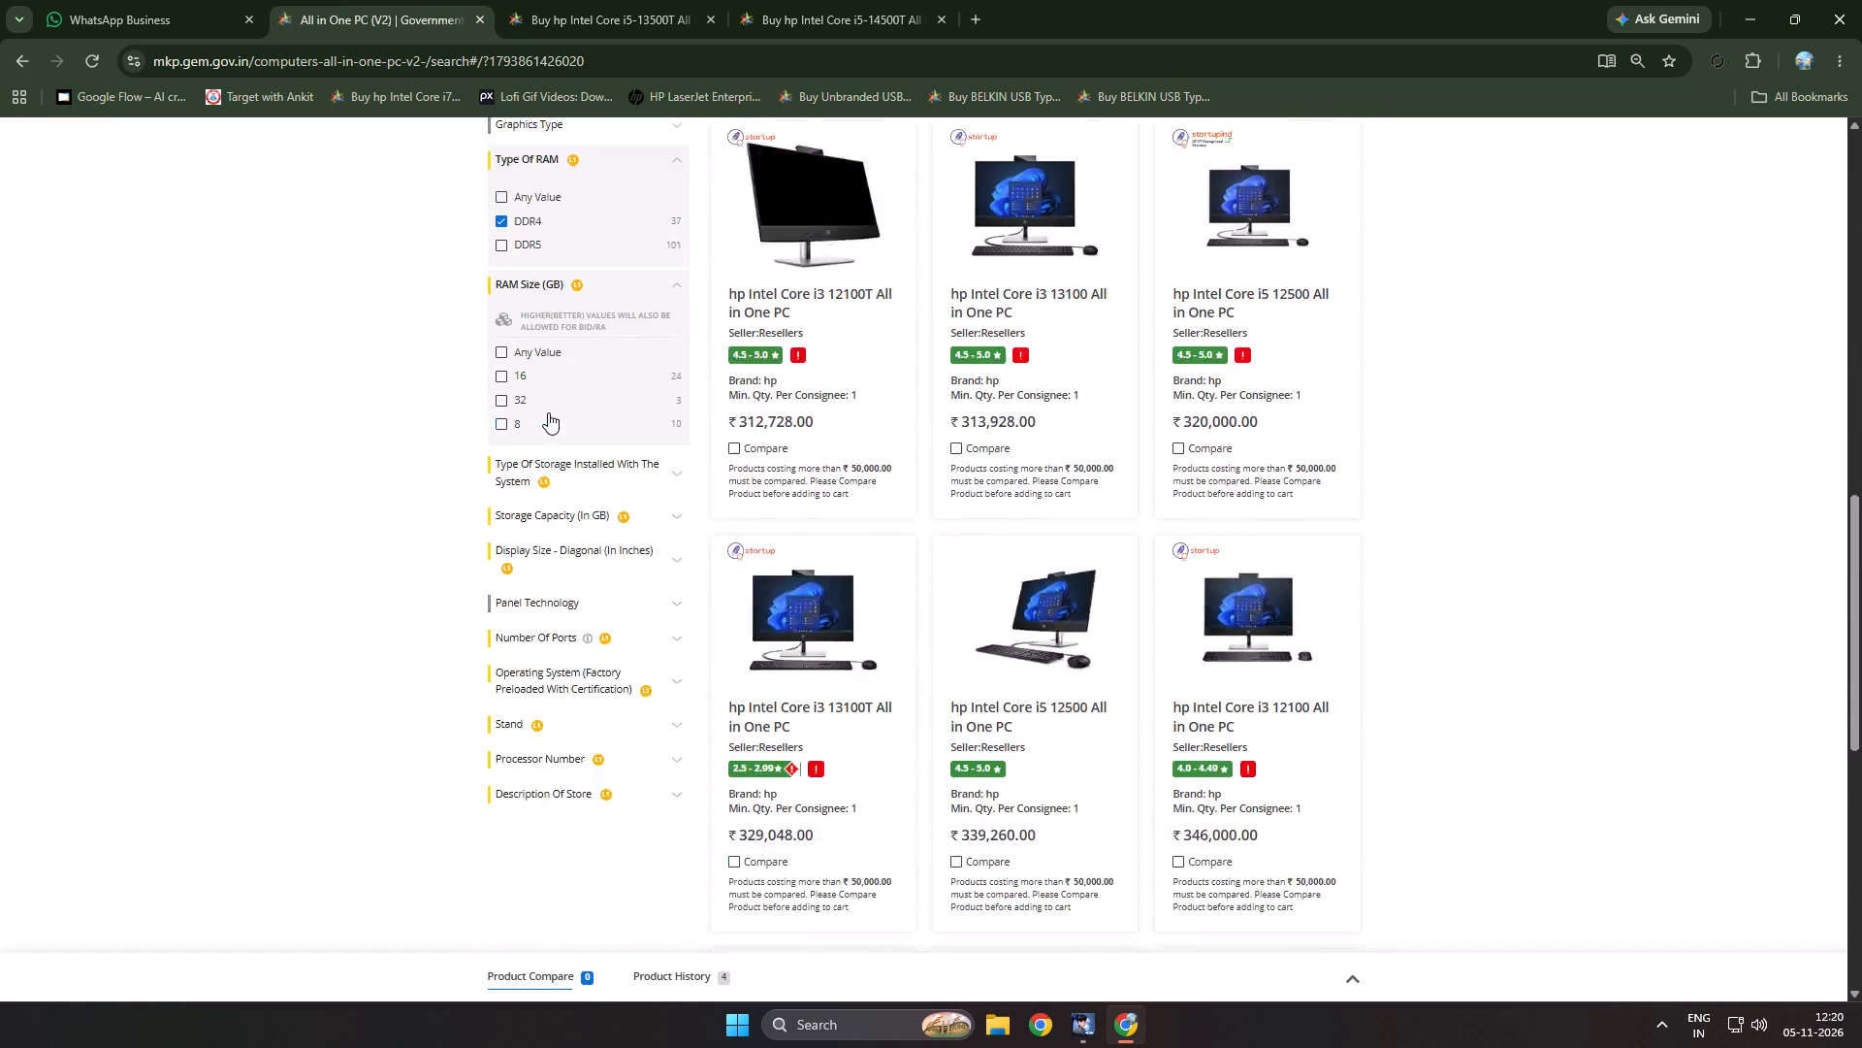
pyautogui.click(570, 227)
# Recheck the i5-13500T specifications and expand the full specifications of the current L1 ALGOPLUS Intel Core i3 12100 listing.
pyautogui.click(574, 0)
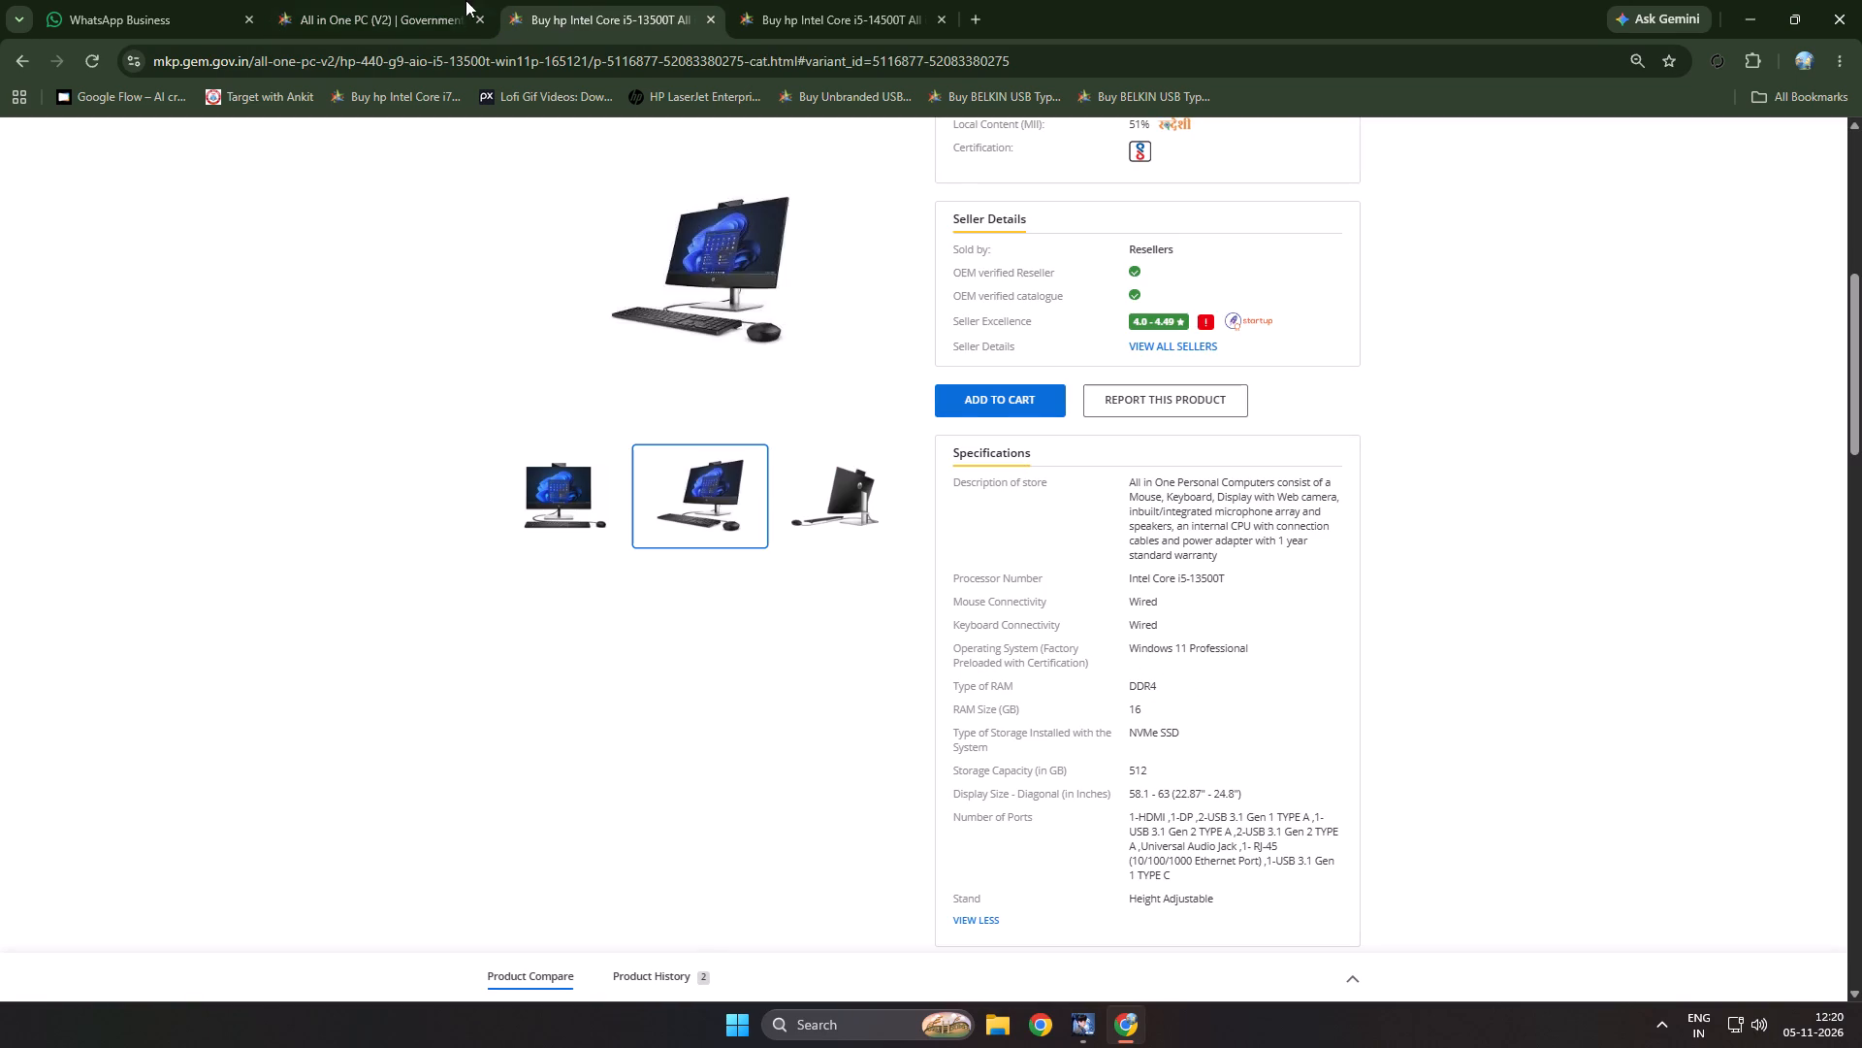
pyautogui.click(431, 0)
pyautogui.scroll(-5, 629, 462)
pyautogui.click(688, 0)
pyautogui.click(432, 0)
pyautogui.scroll(-2, 770, 325)
pyautogui.scroll(5, 782, 325)
pyautogui.click(1161, 383)
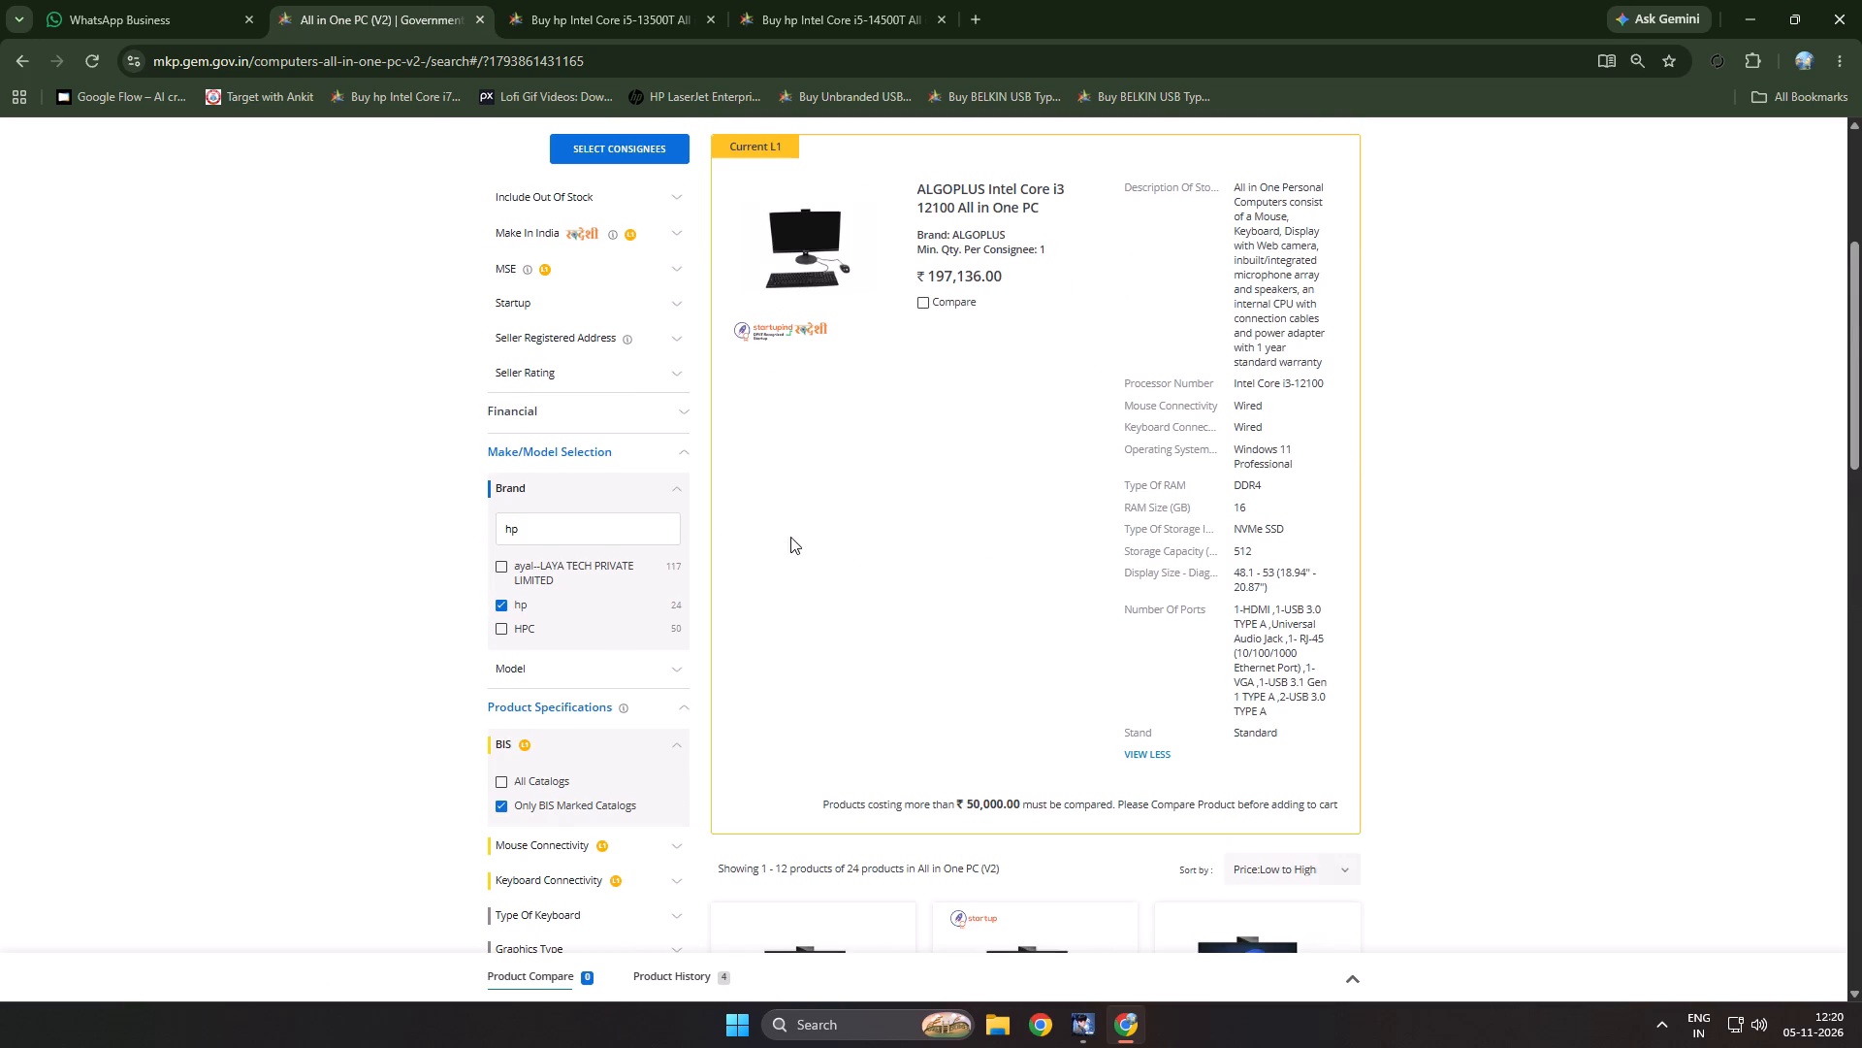
# Filter the hp listings by stand type Height Adjustable.
pyautogui.scroll(-12, 780, 544)
pyautogui.click(619, 382)
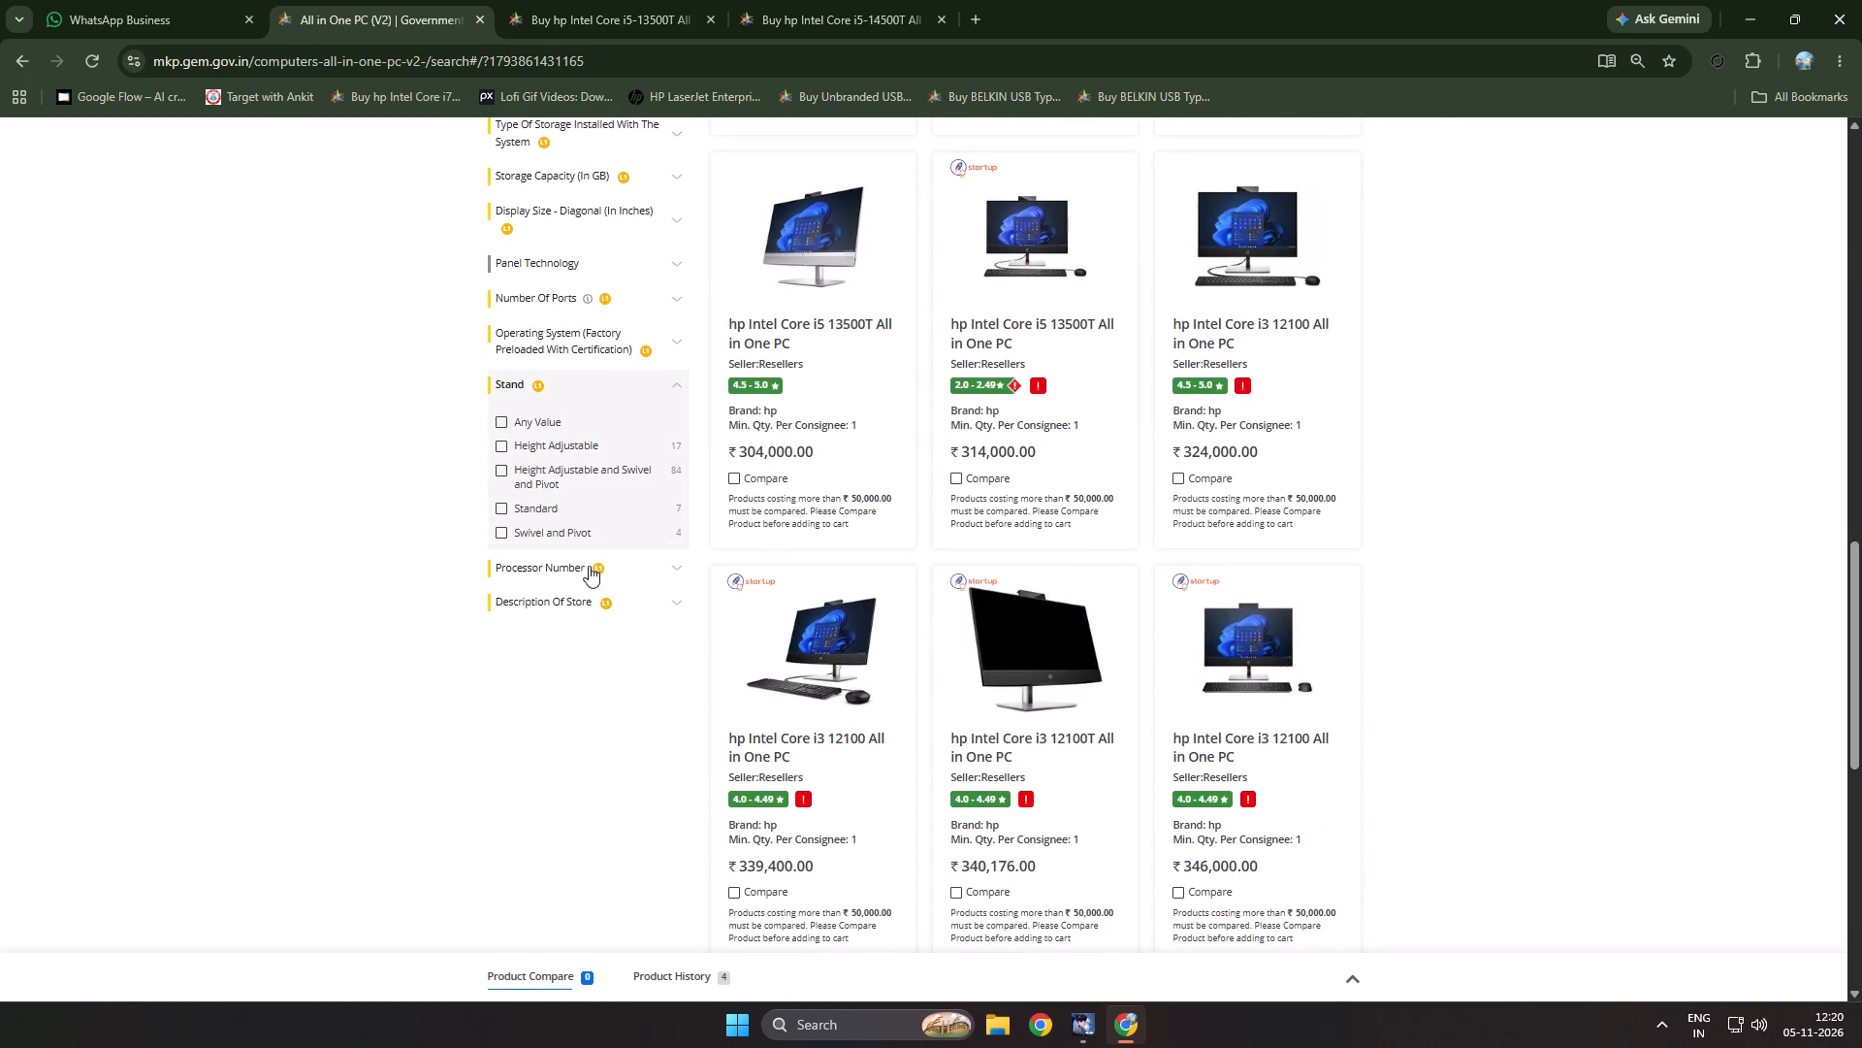
pyautogui.click(593, 447)
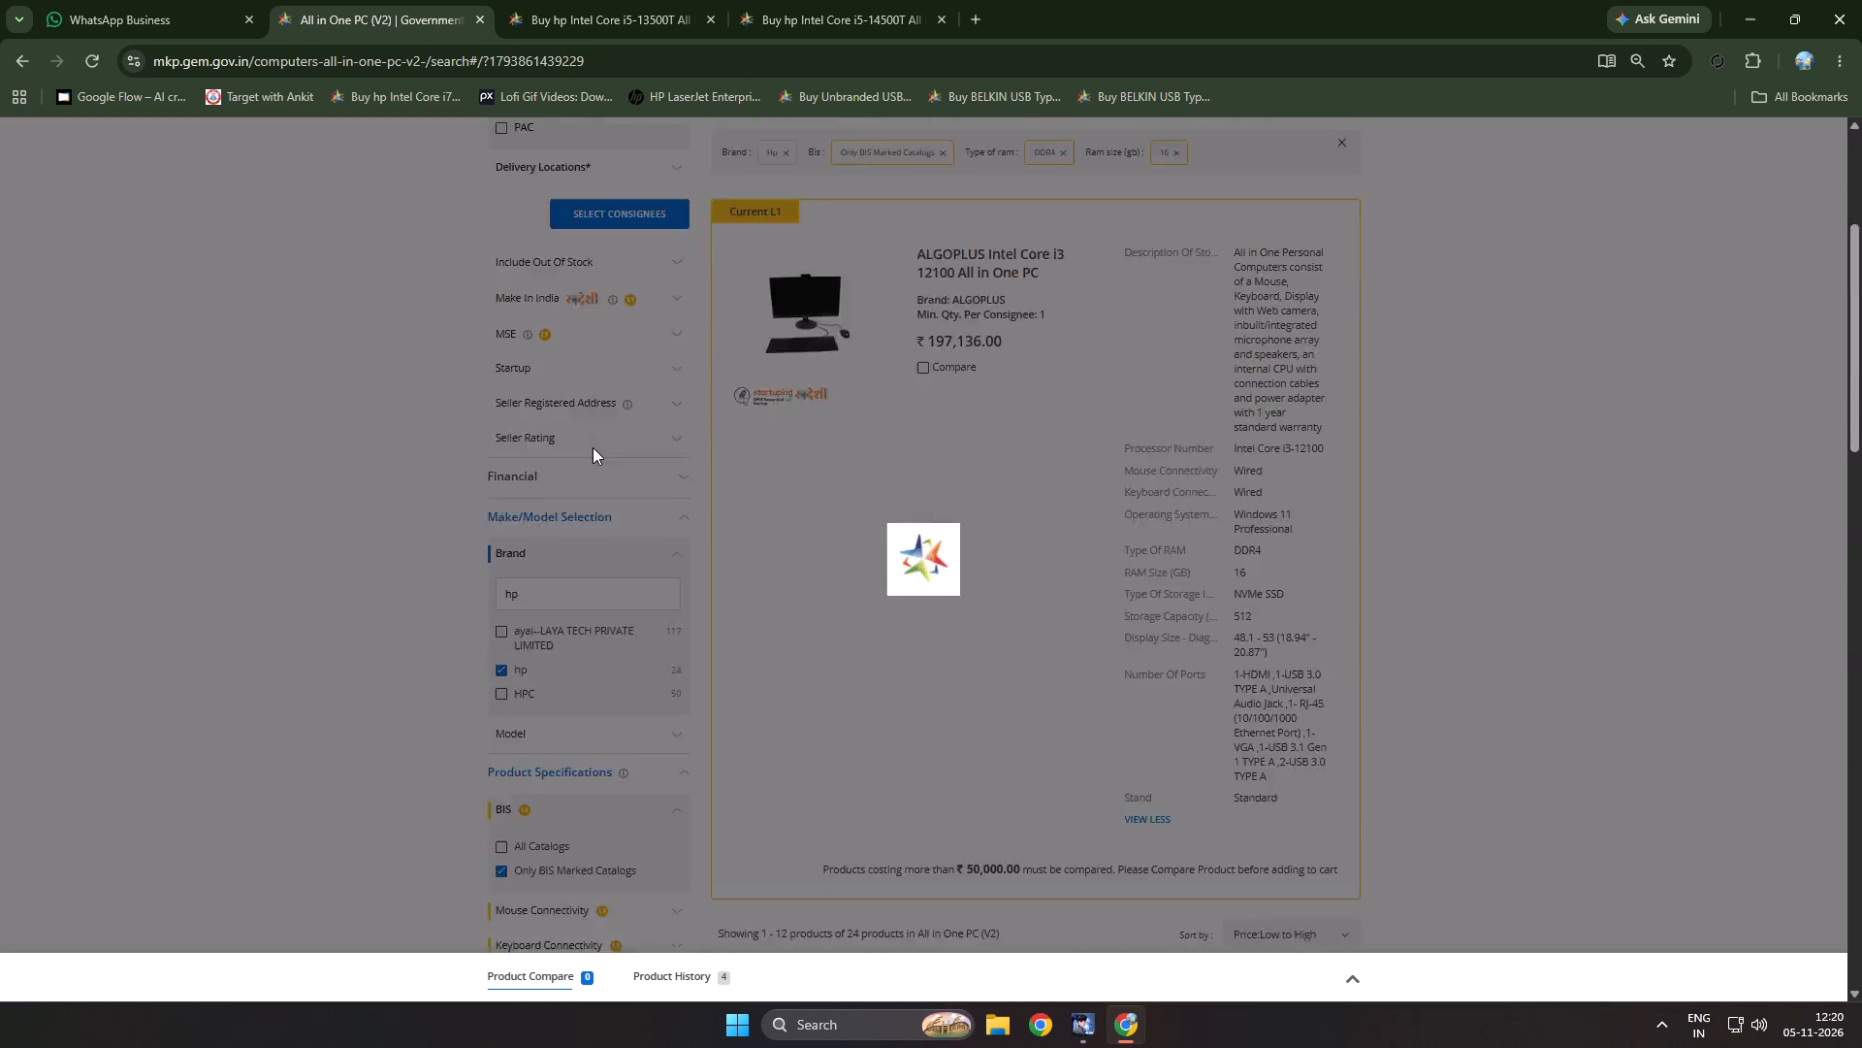
# Filter the hp listings by processor number Intel Core i5-13500T.
pyautogui.scroll(-14, 593, 447)
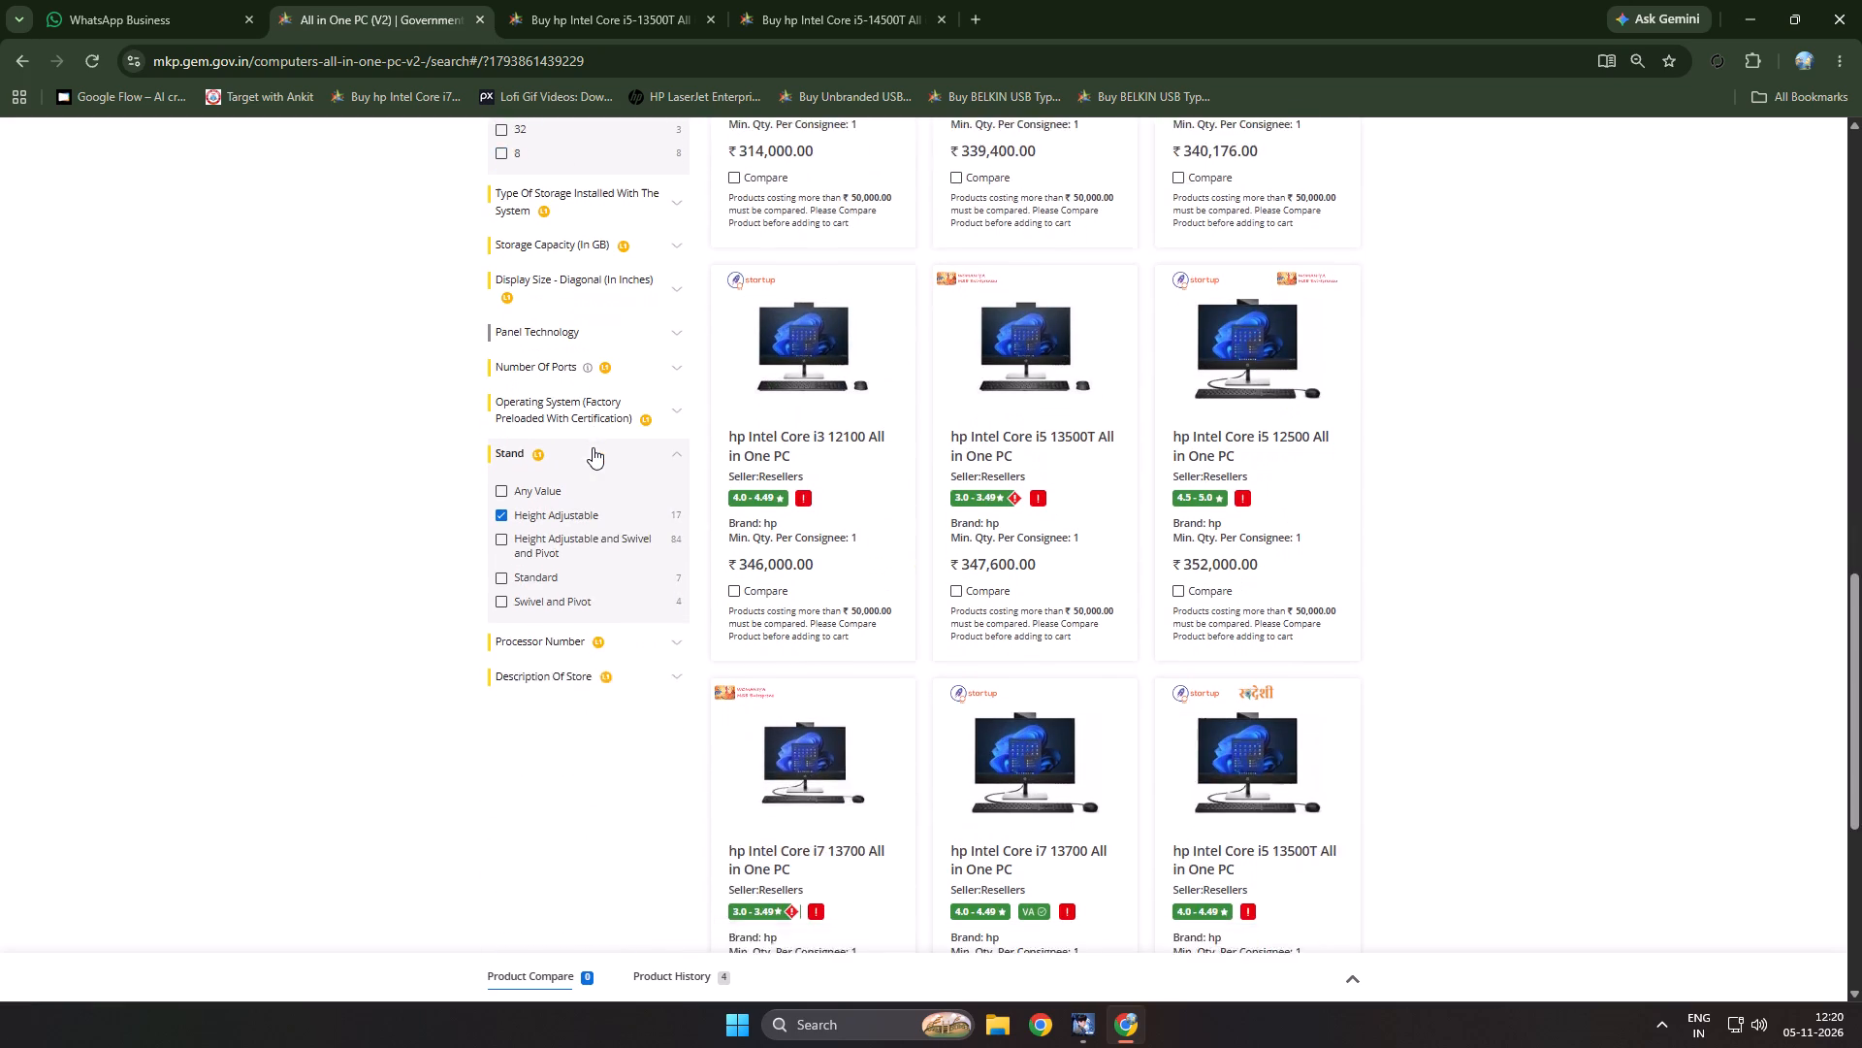
pyautogui.click(609, 573)
pyautogui.scroll(-4, 645, 600)
pyautogui.scroll(-4, 596, 375)
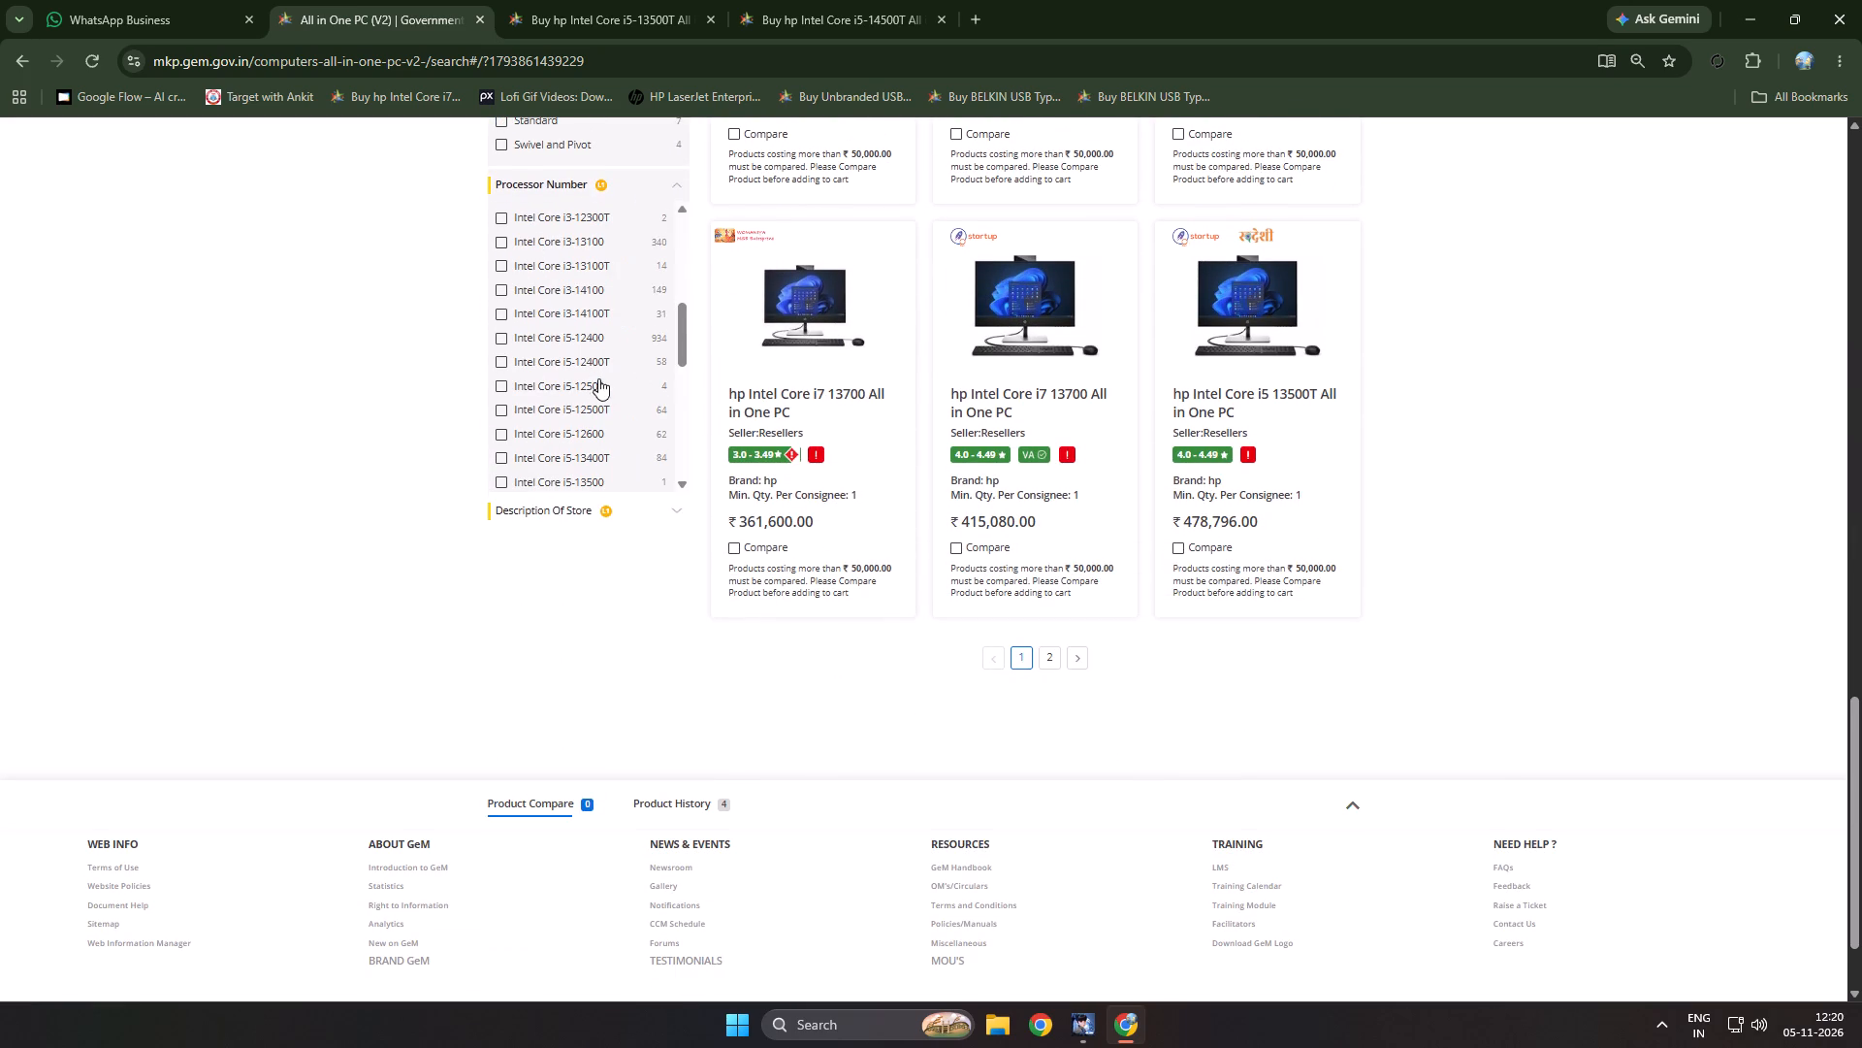
pyautogui.scroll(-1, 607, 482)
pyautogui.click(609, 404)
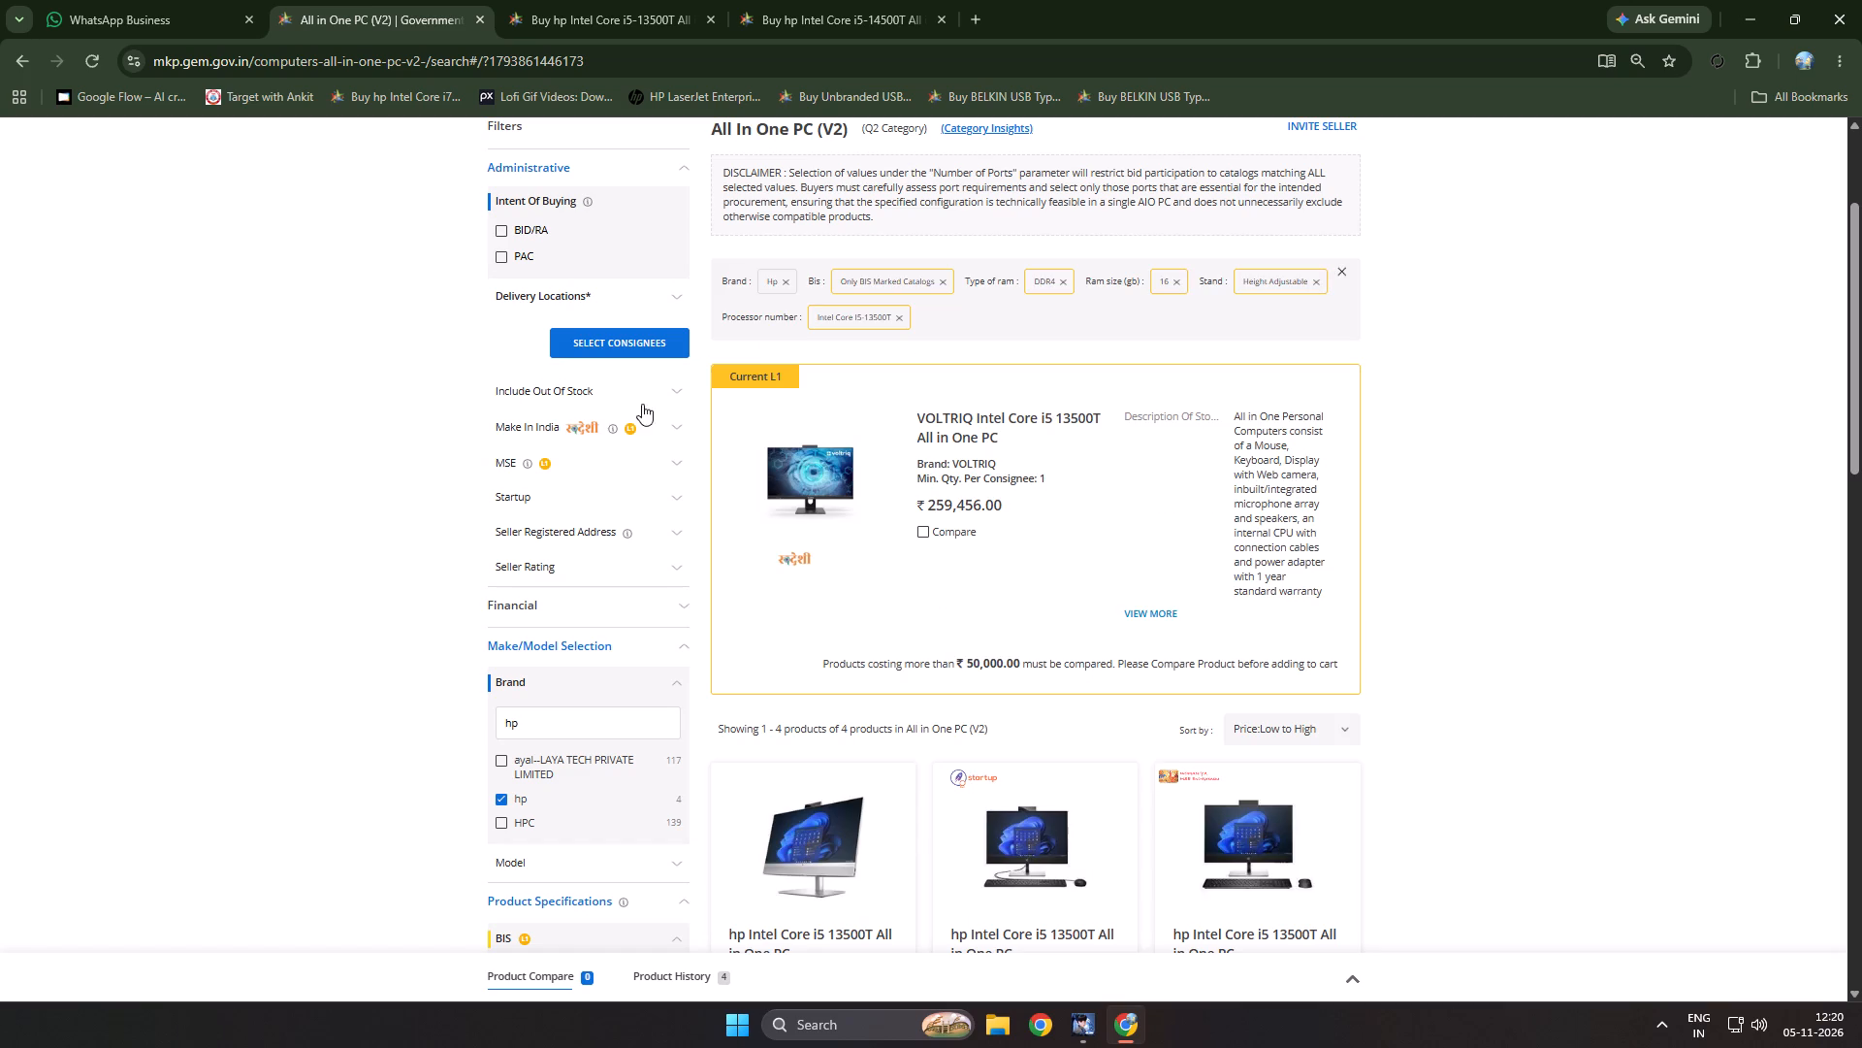
# Examine the current L1 VOLTRIQ Intel Core i5 13500T listing's full specifications and compare them with the opened hp i5-13500T page.
pyautogui.click(1150, 617)
pyautogui.scroll(-6, 1075, 570)
pyautogui.click(606, 0)
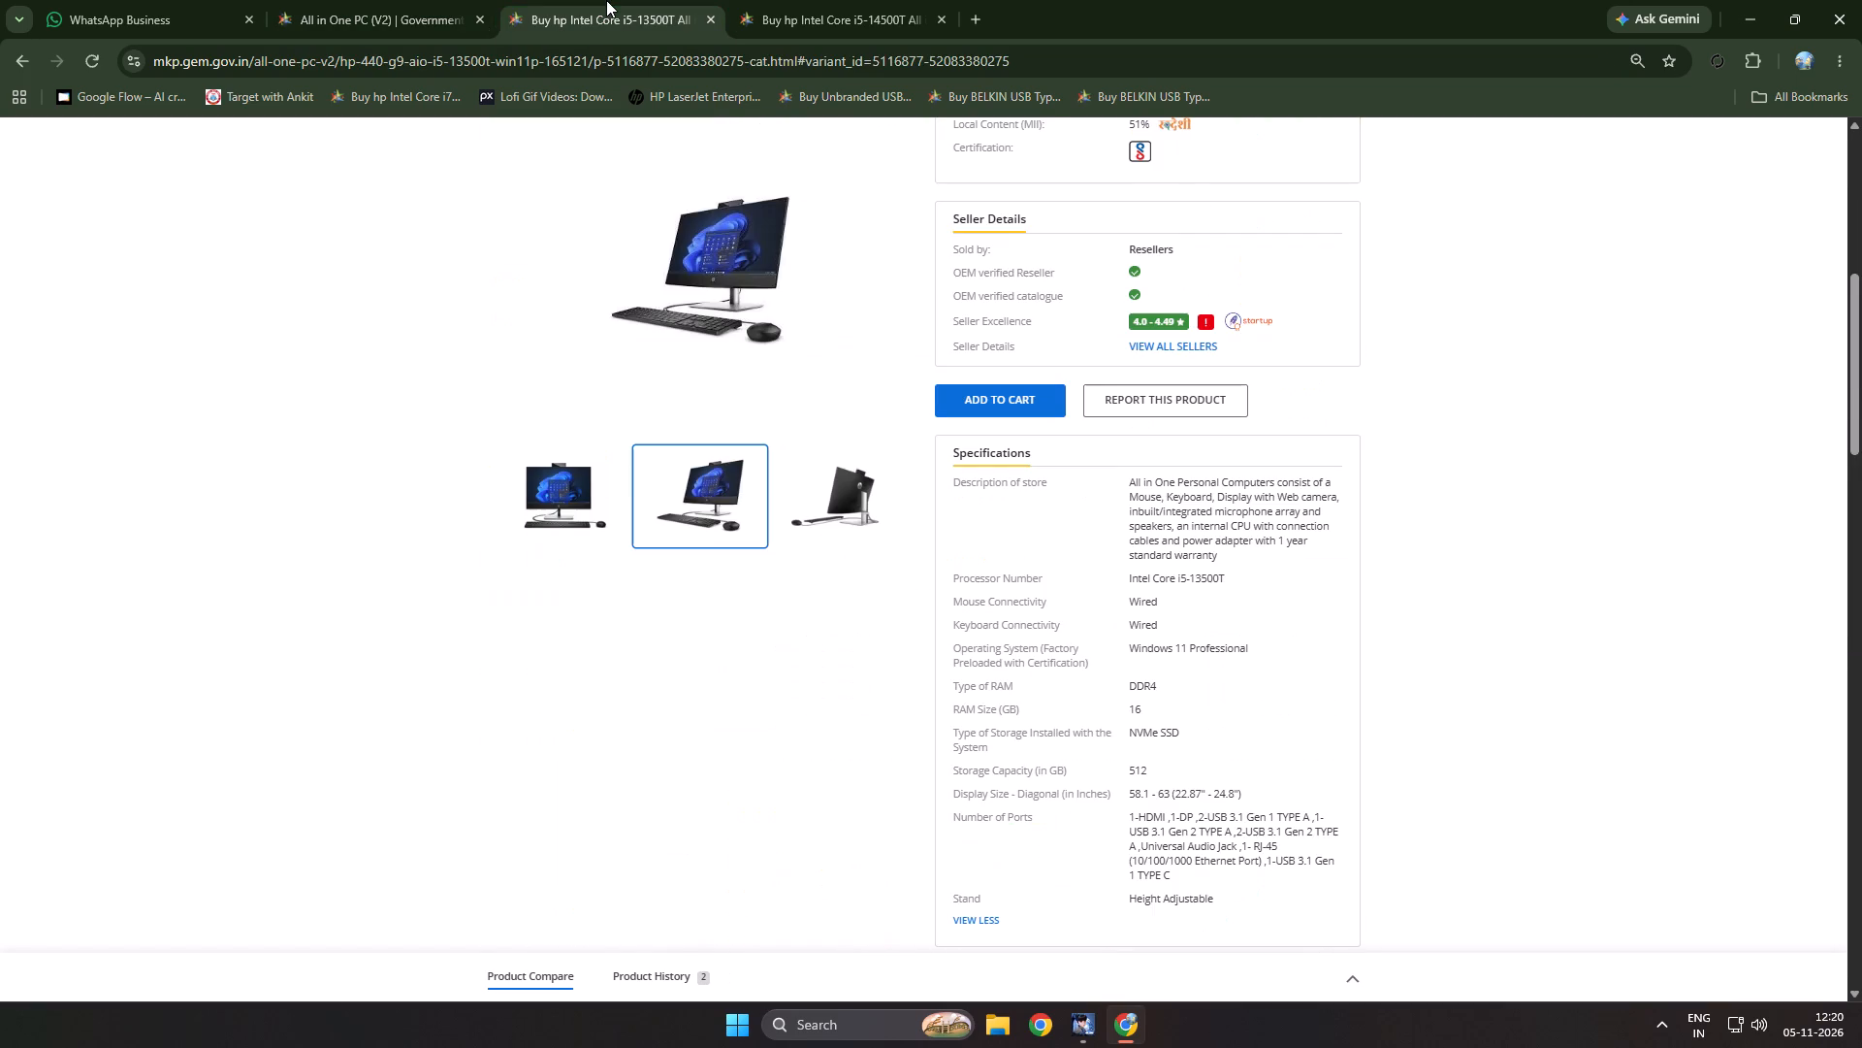
# Filter the hp listings by factory-preloaded operating system Windows 11 Professional.
pyautogui.click(396, 0)
pyautogui.scroll(-9, 609, 669)
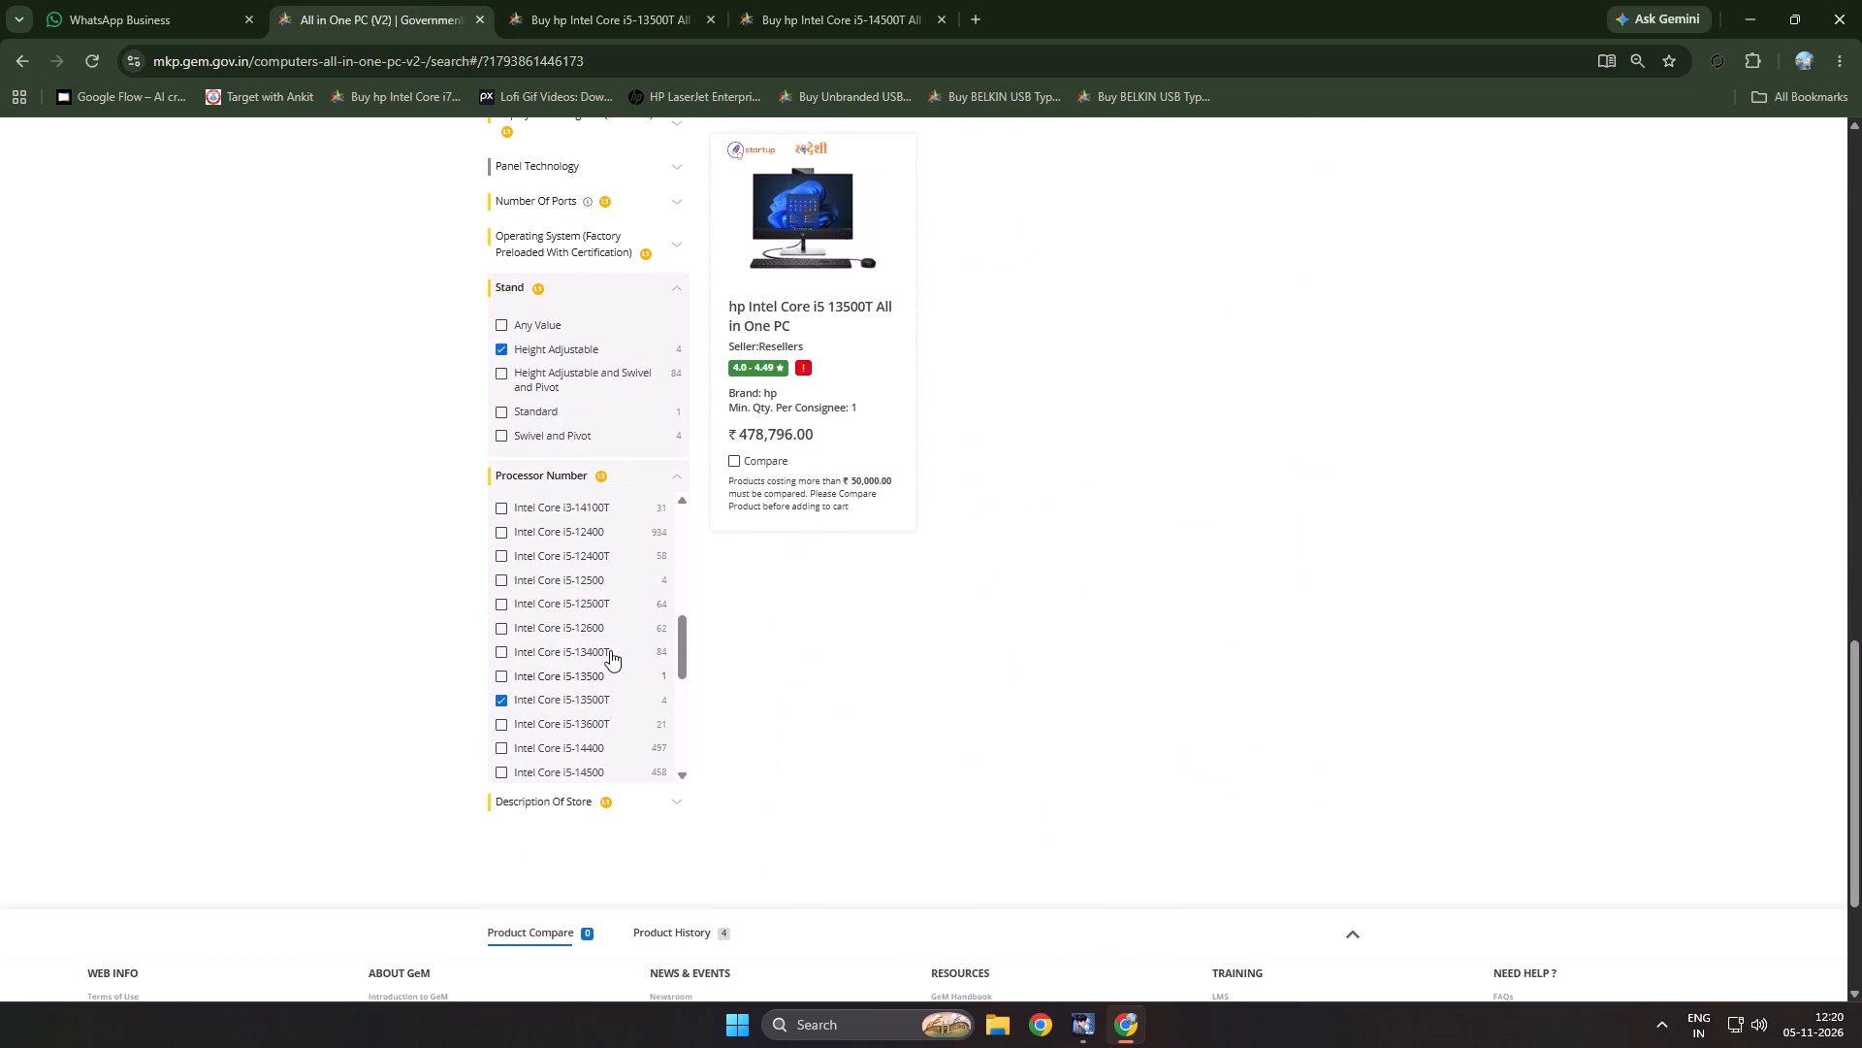
pyautogui.click(541, 243)
pyautogui.click(595, 383)
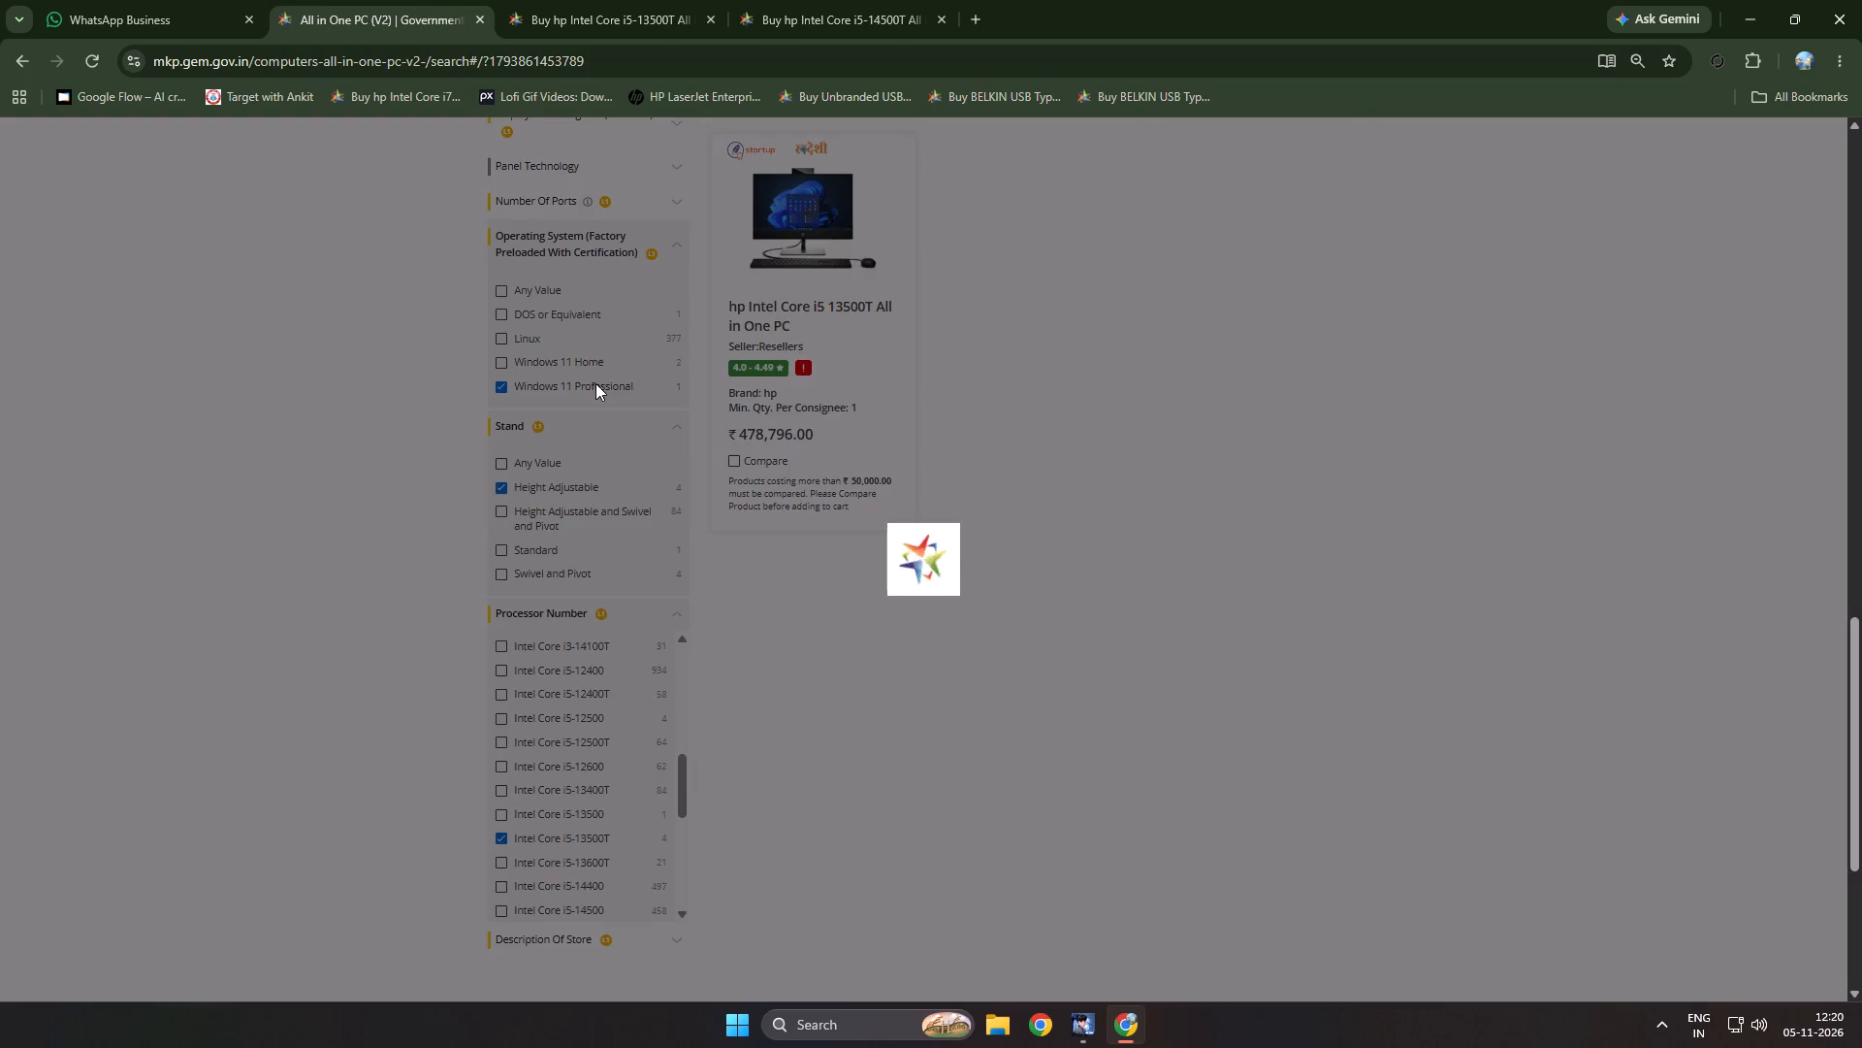
pyautogui.scroll(-5, 914, 543)
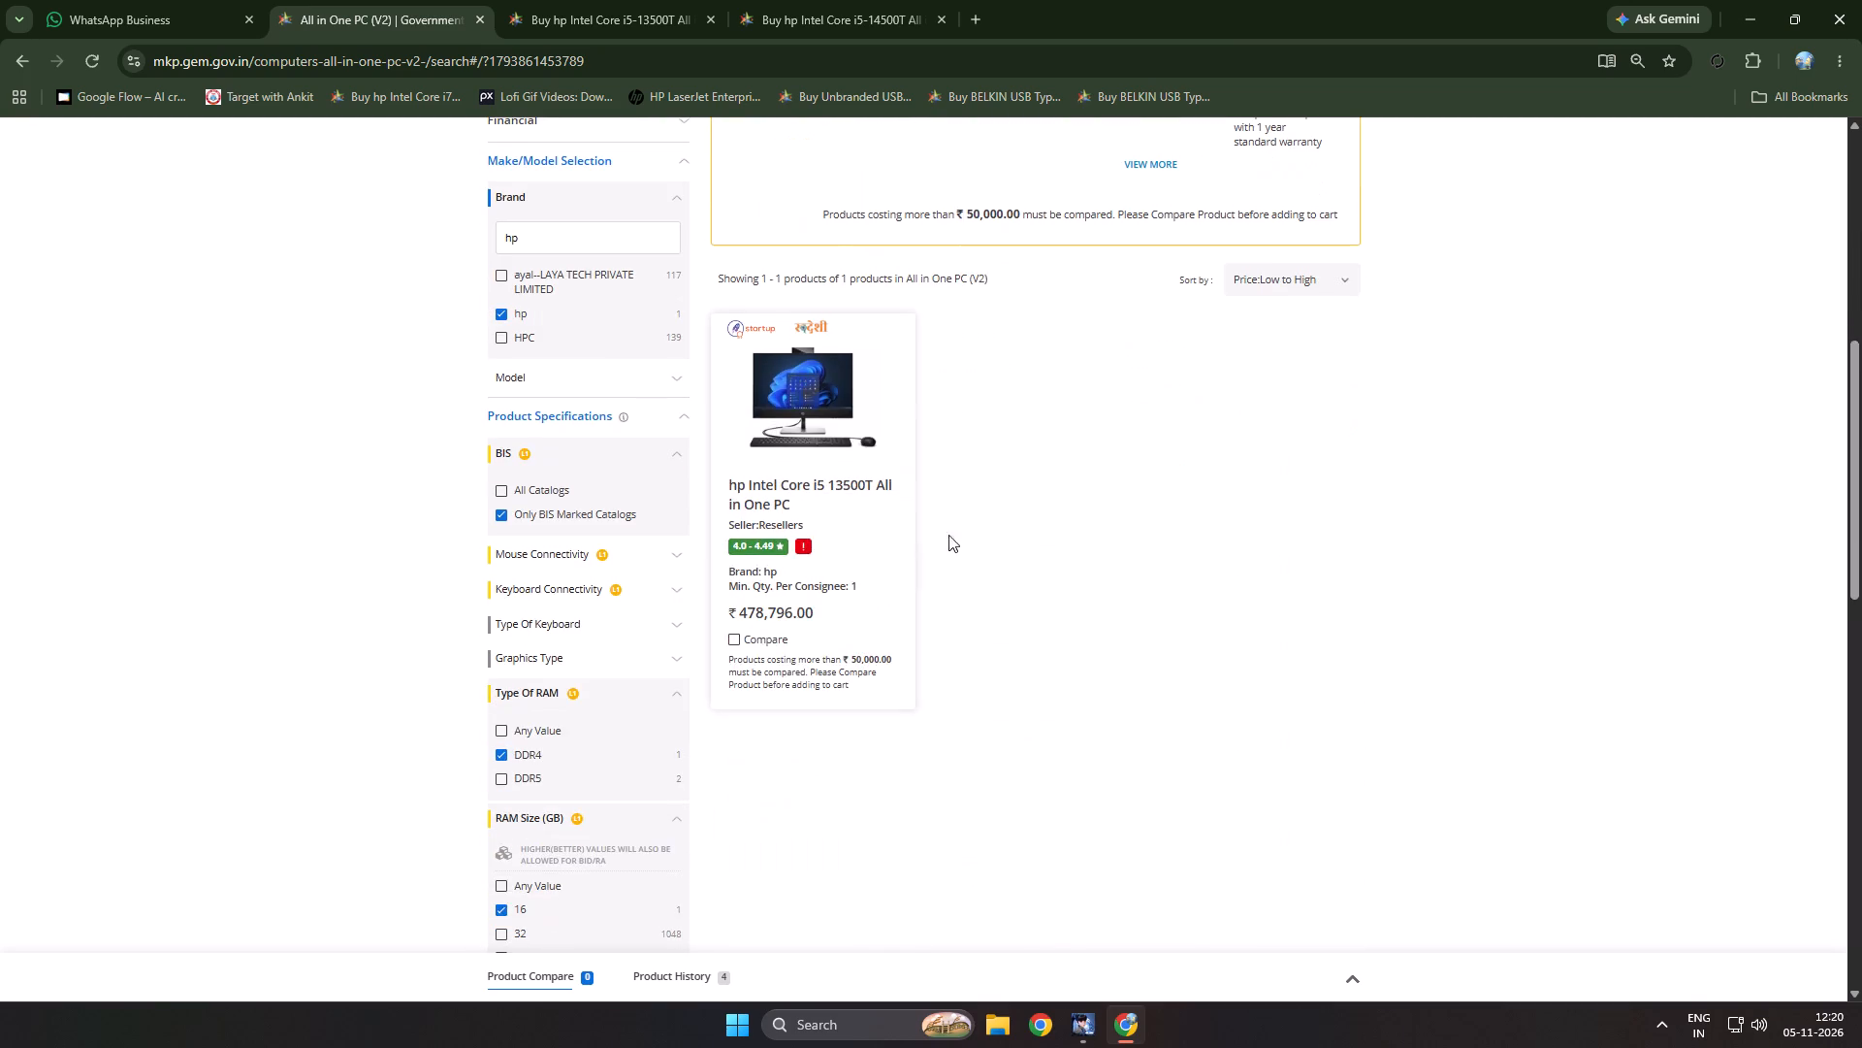
# Show the L1 listing's full specifications, search them for the port list copied from the hp i5-13500T page, and close that page.
pyautogui.scroll(3, 1026, 404)
pyautogui.click(1150, 459)
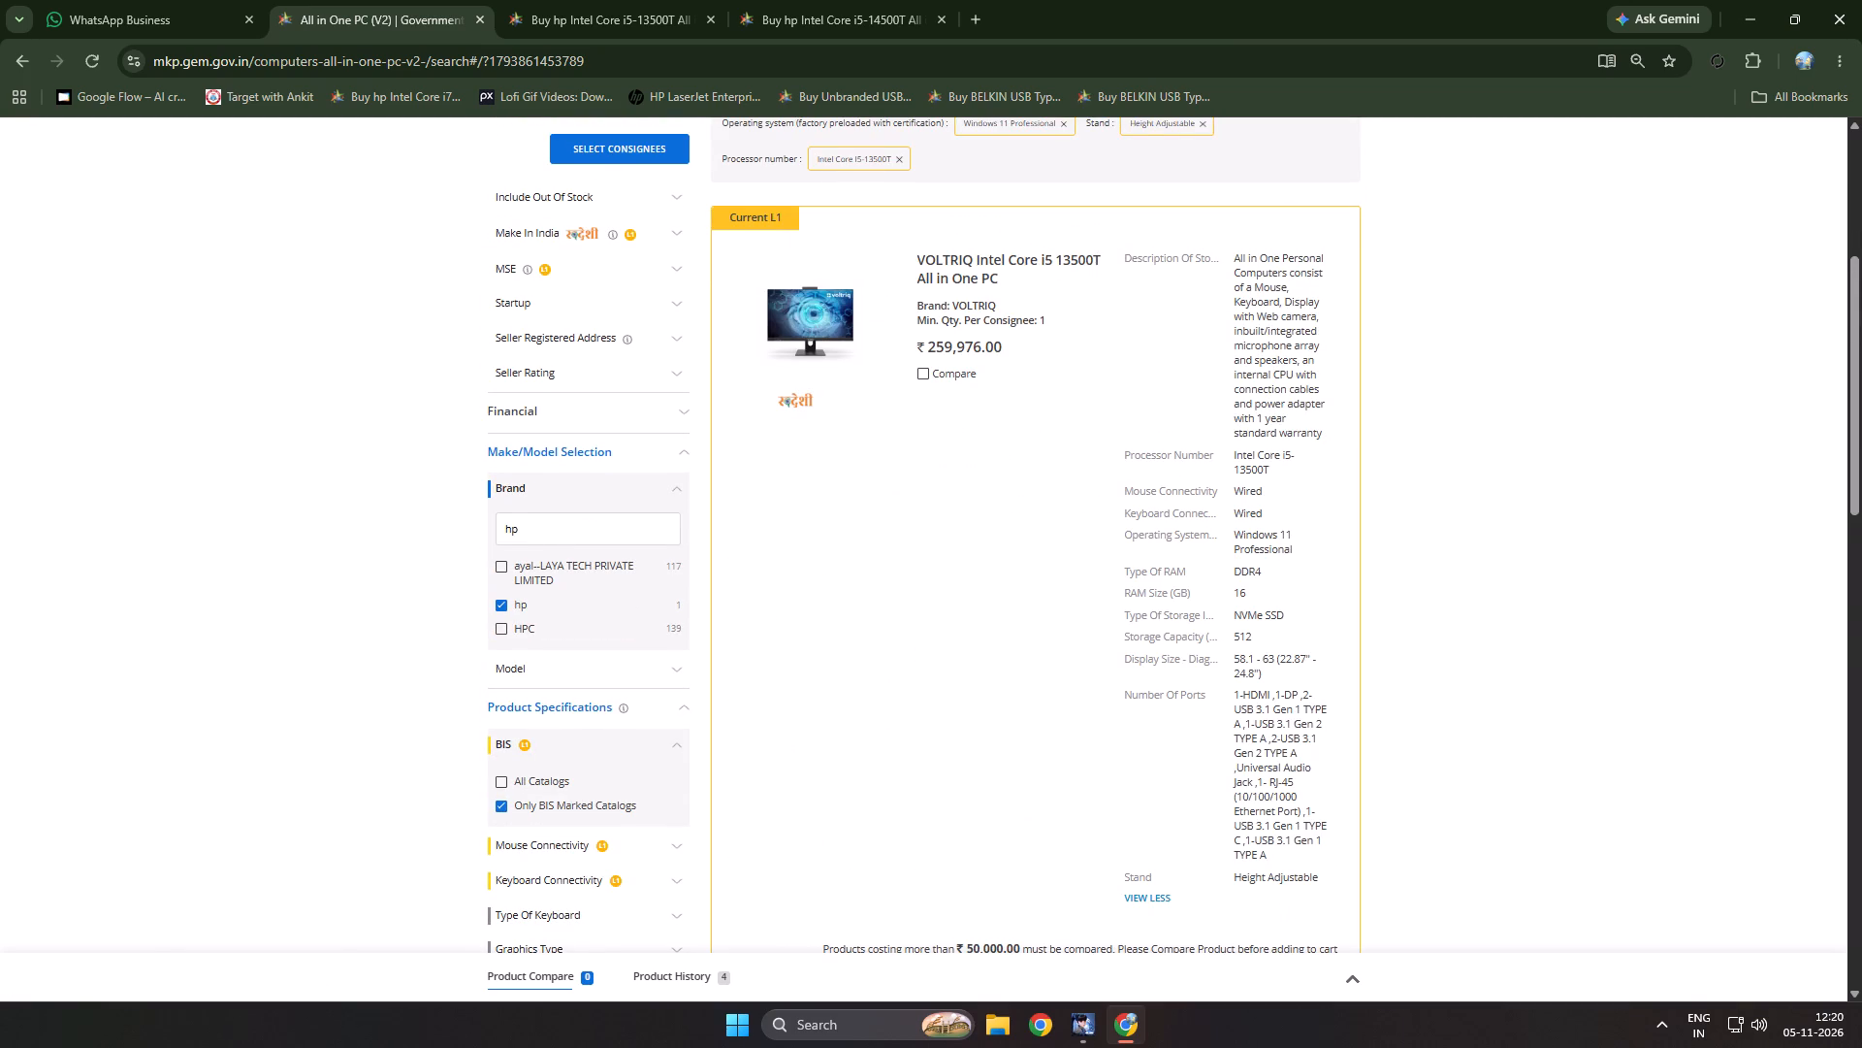
pyautogui.scroll(-5, 1148, 459)
pyautogui.scroll(-3, 941, 576)
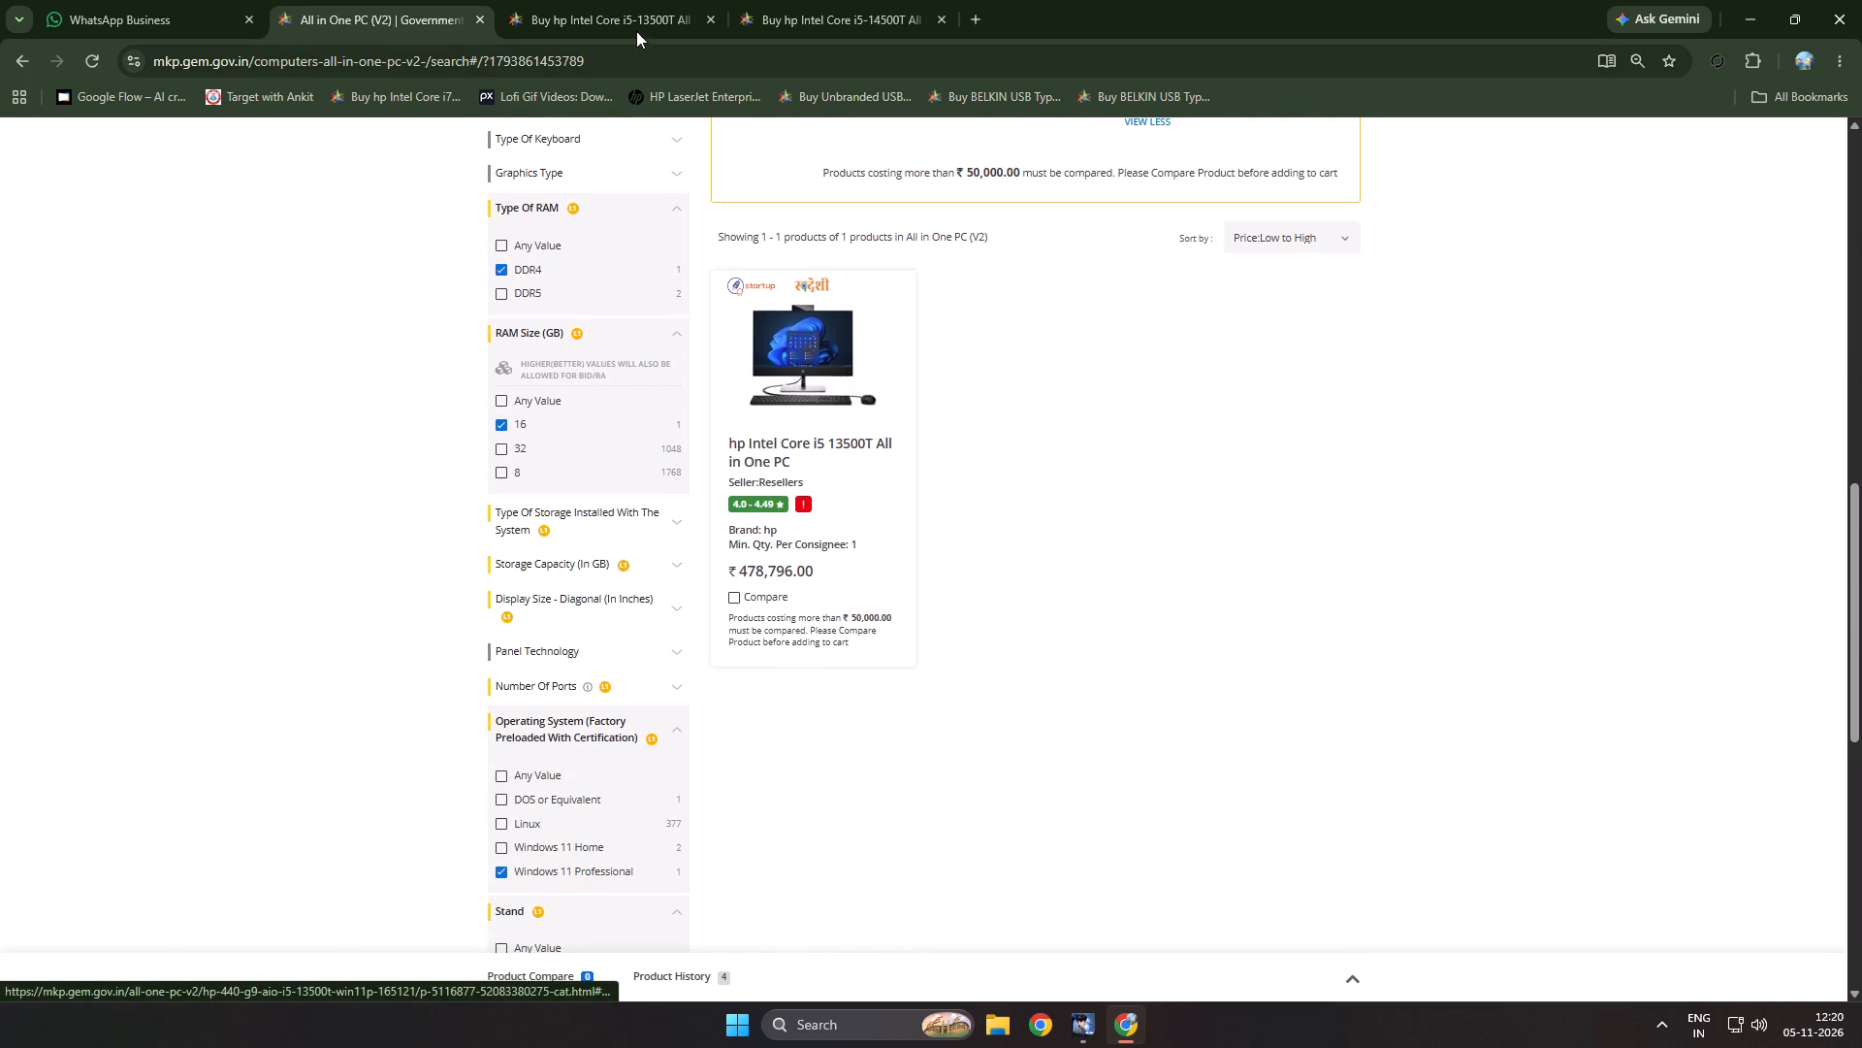
pyautogui.click(630, 3)
pyautogui.scroll(-3, 1192, 474)
pyautogui.moveTo(1172, 584); pyautogui.dragTo(1127, 525)
pyautogui.hotkey('ctrl', 'c')
pyautogui.click(310, 0)
pyautogui.hotkey('ctrl', 'f')
pyautogui.hotkey('ctrl', 'v')
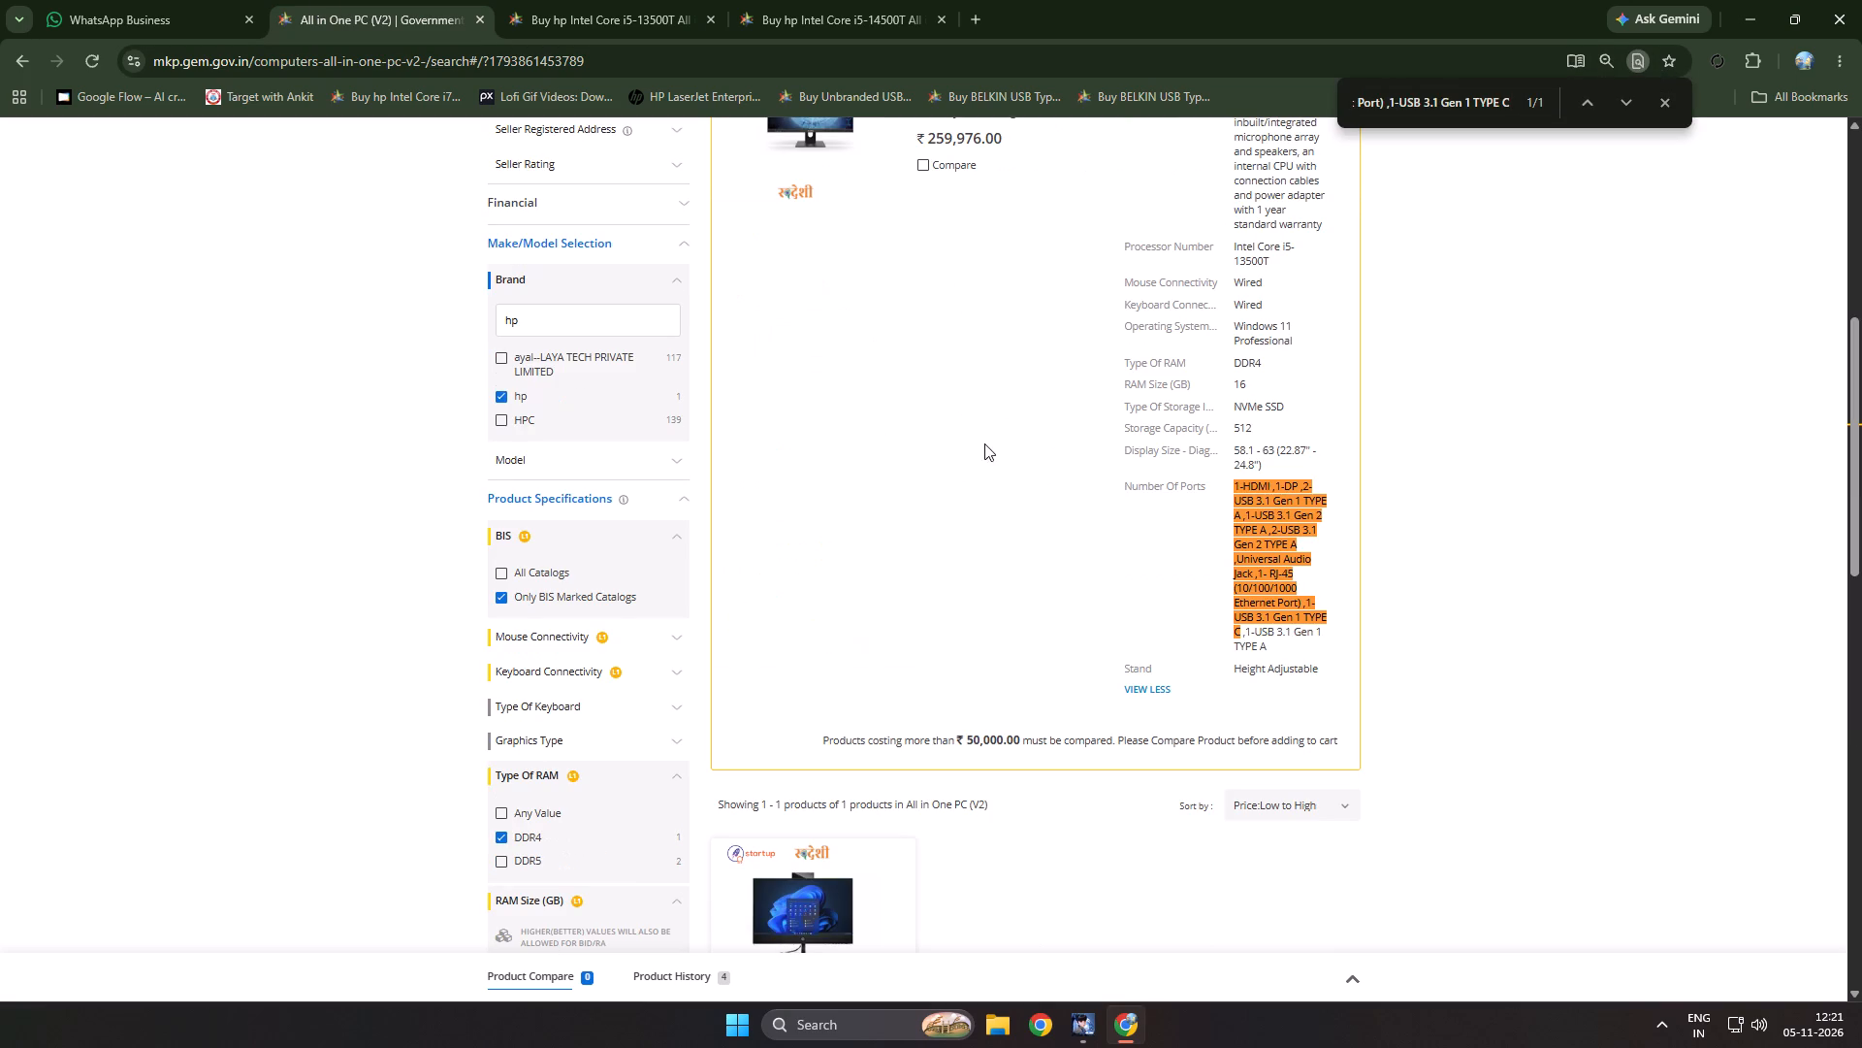
pyautogui.click(705, 21)
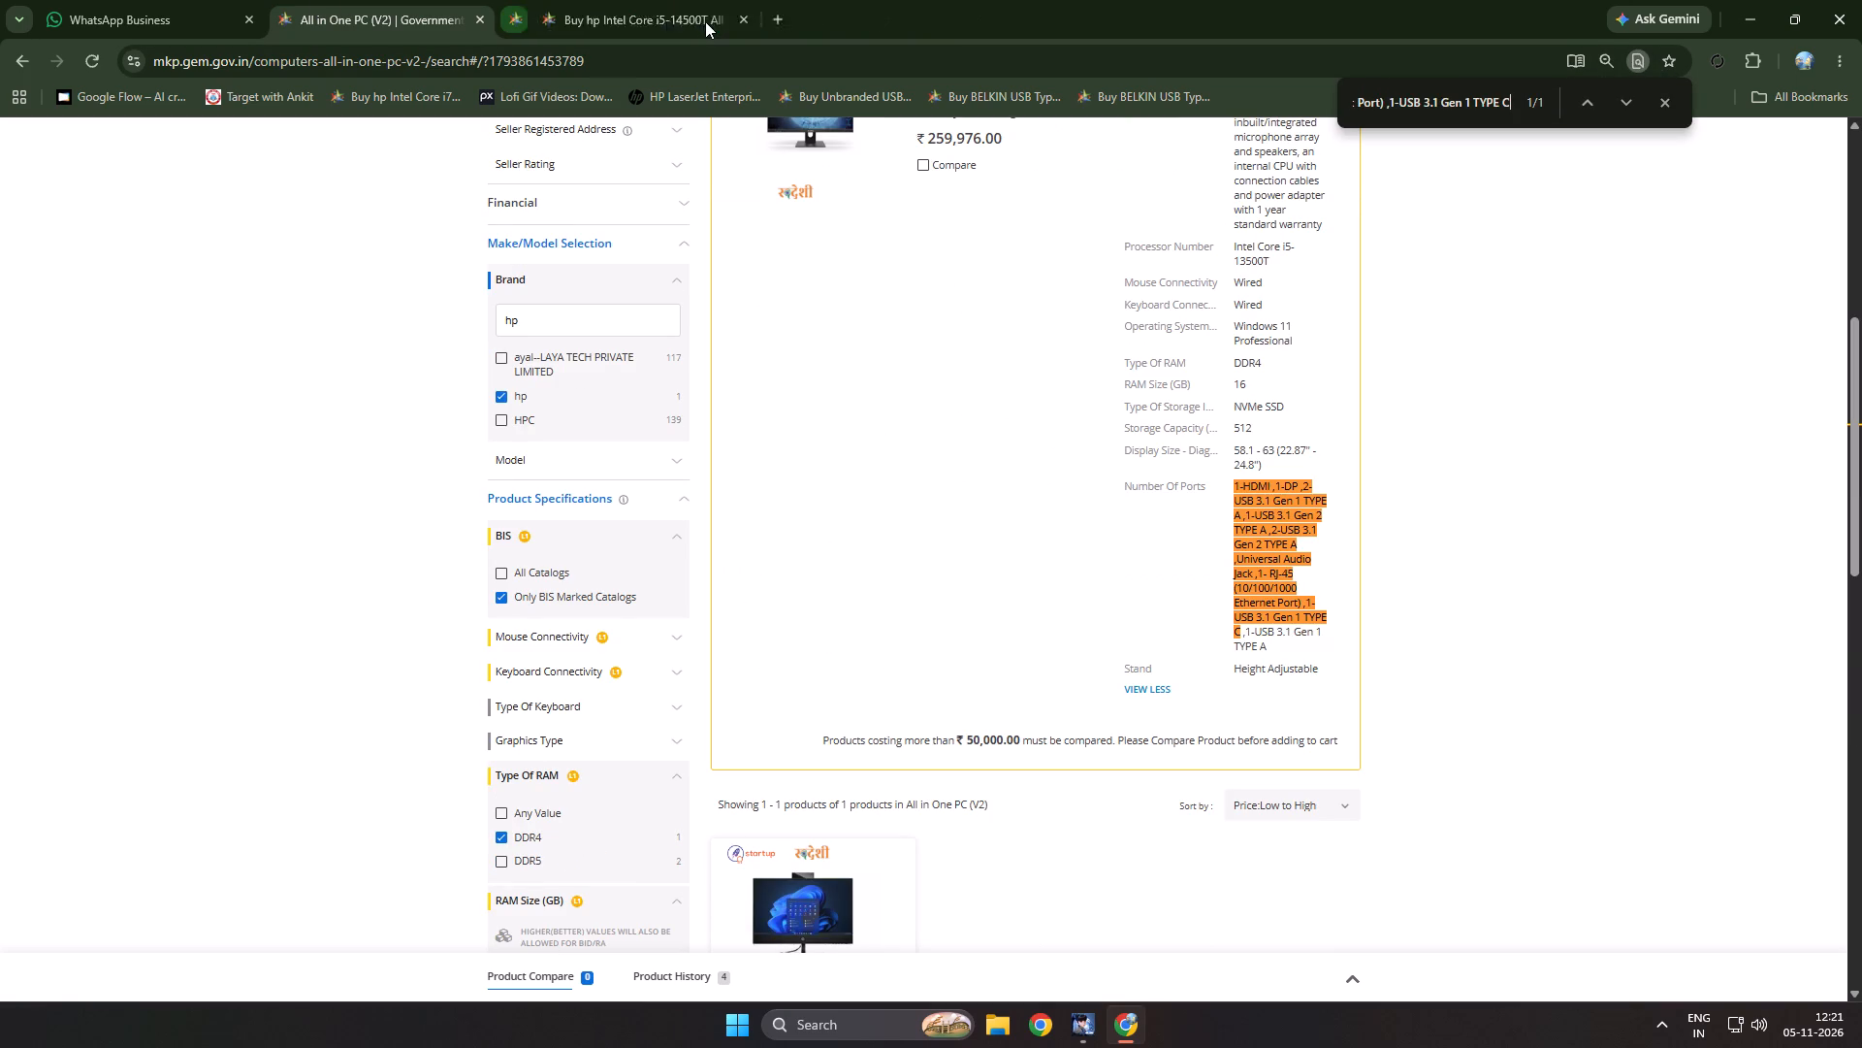
# Add Intel Core i5-14500T to the processor number filter.
pyautogui.scroll(-14, 606, 399)
pyautogui.scroll(-1, 615, 555)
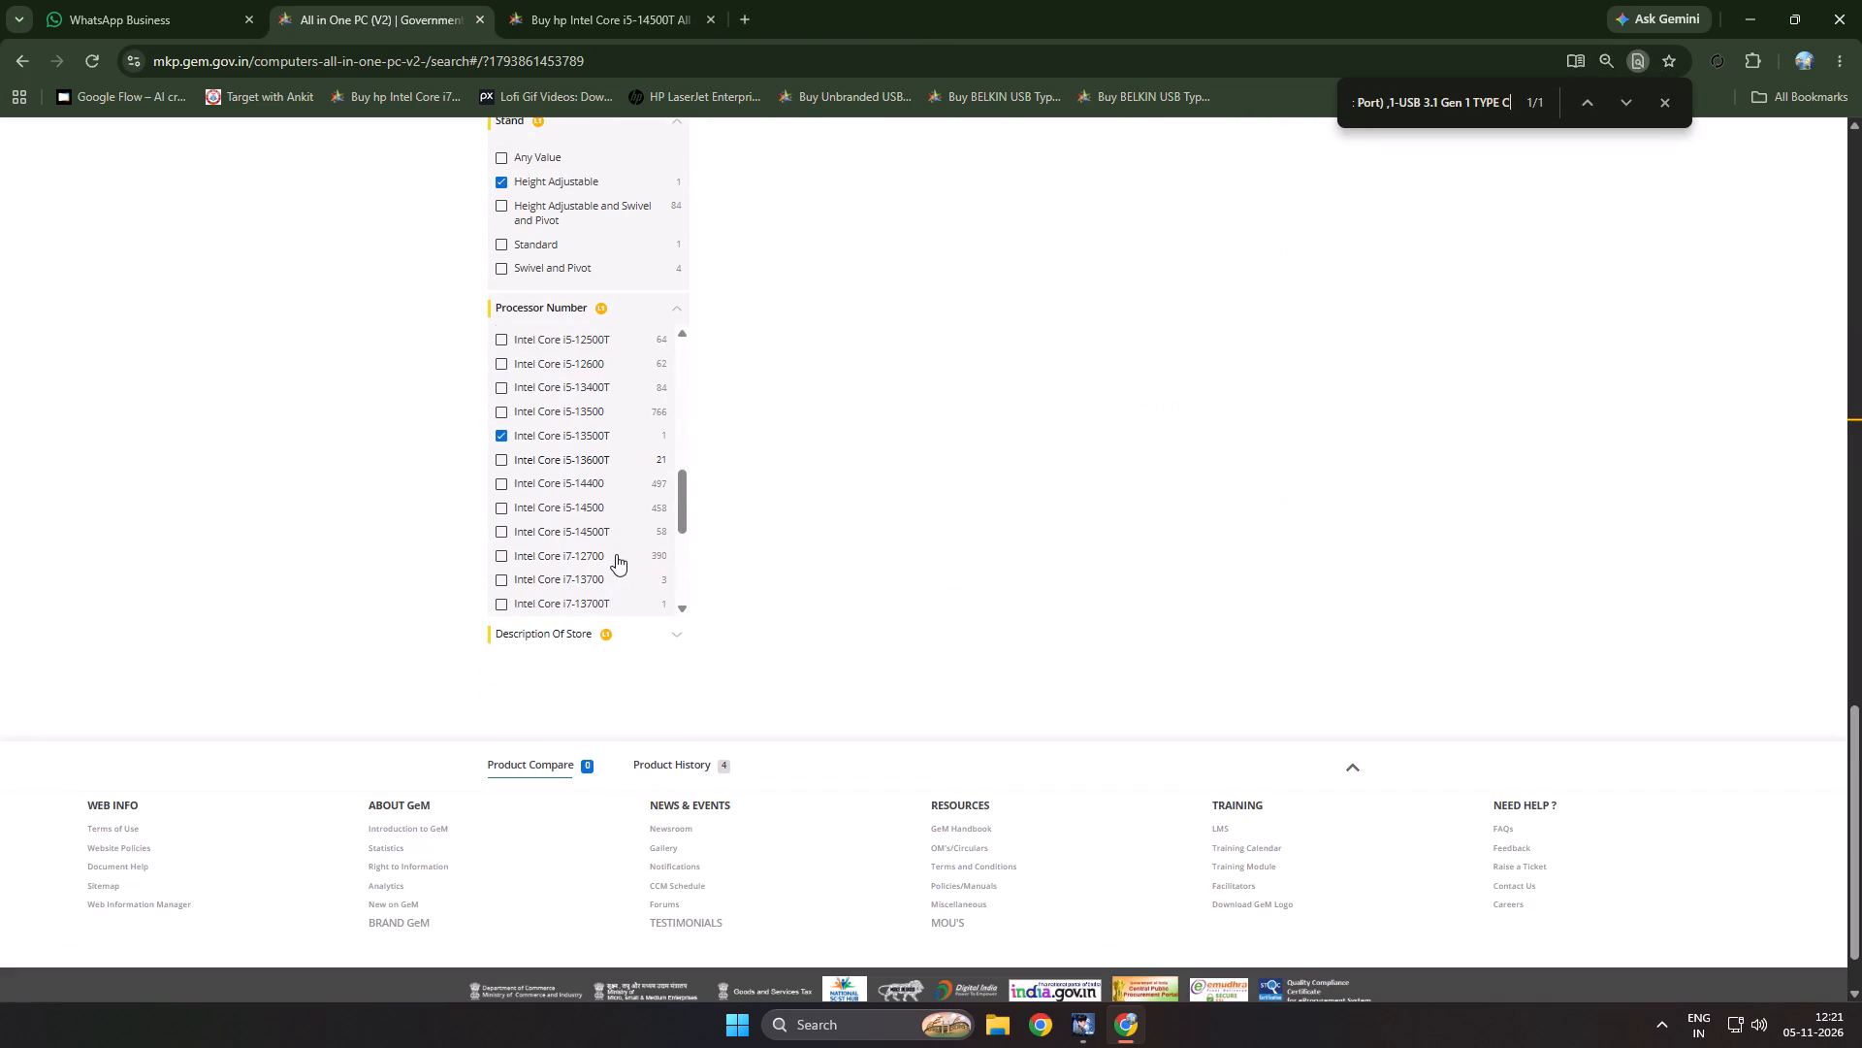
pyautogui.click(613, 529)
# Check the specifications on the hp i5-14500T page and filter the listings by keyboard connectivity Wired.
pyautogui.click(553, 0)
pyautogui.scroll(-6, 913, 501)
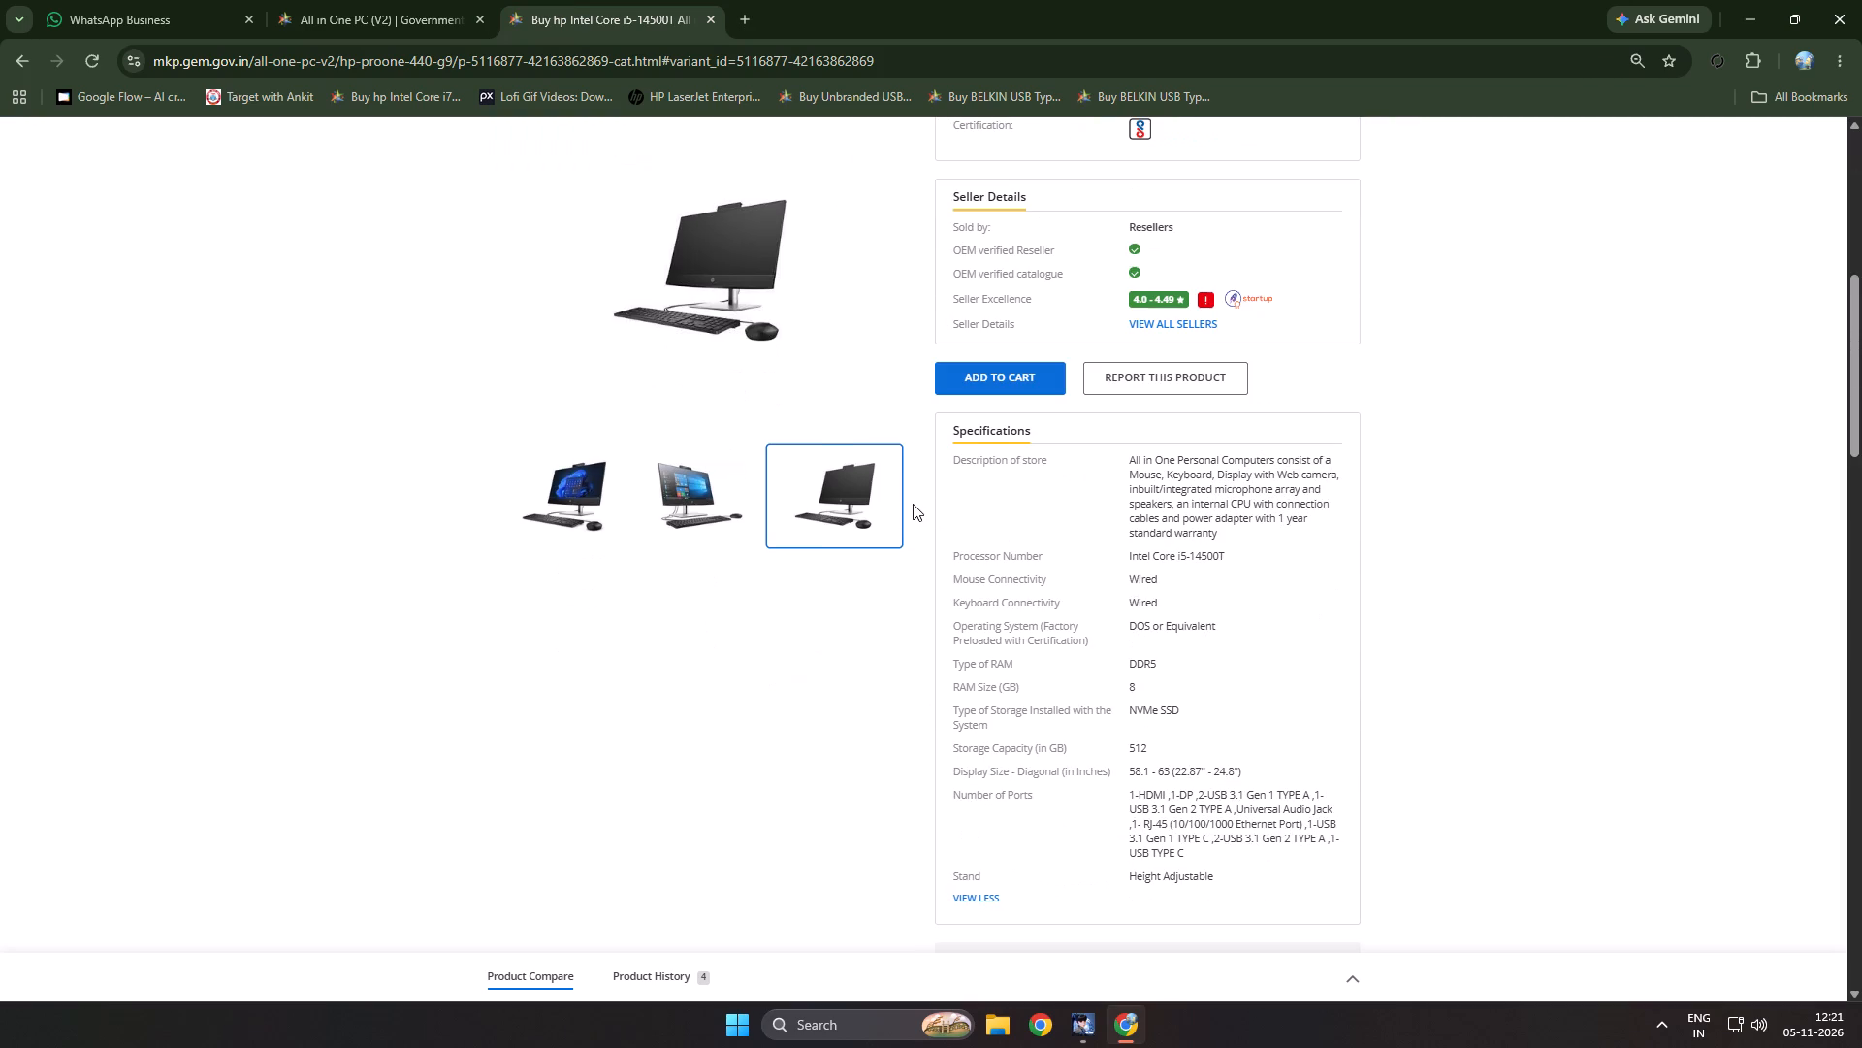
pyautogui.click(410, 3)
pyautogui.scroll(-6, 674, 606)
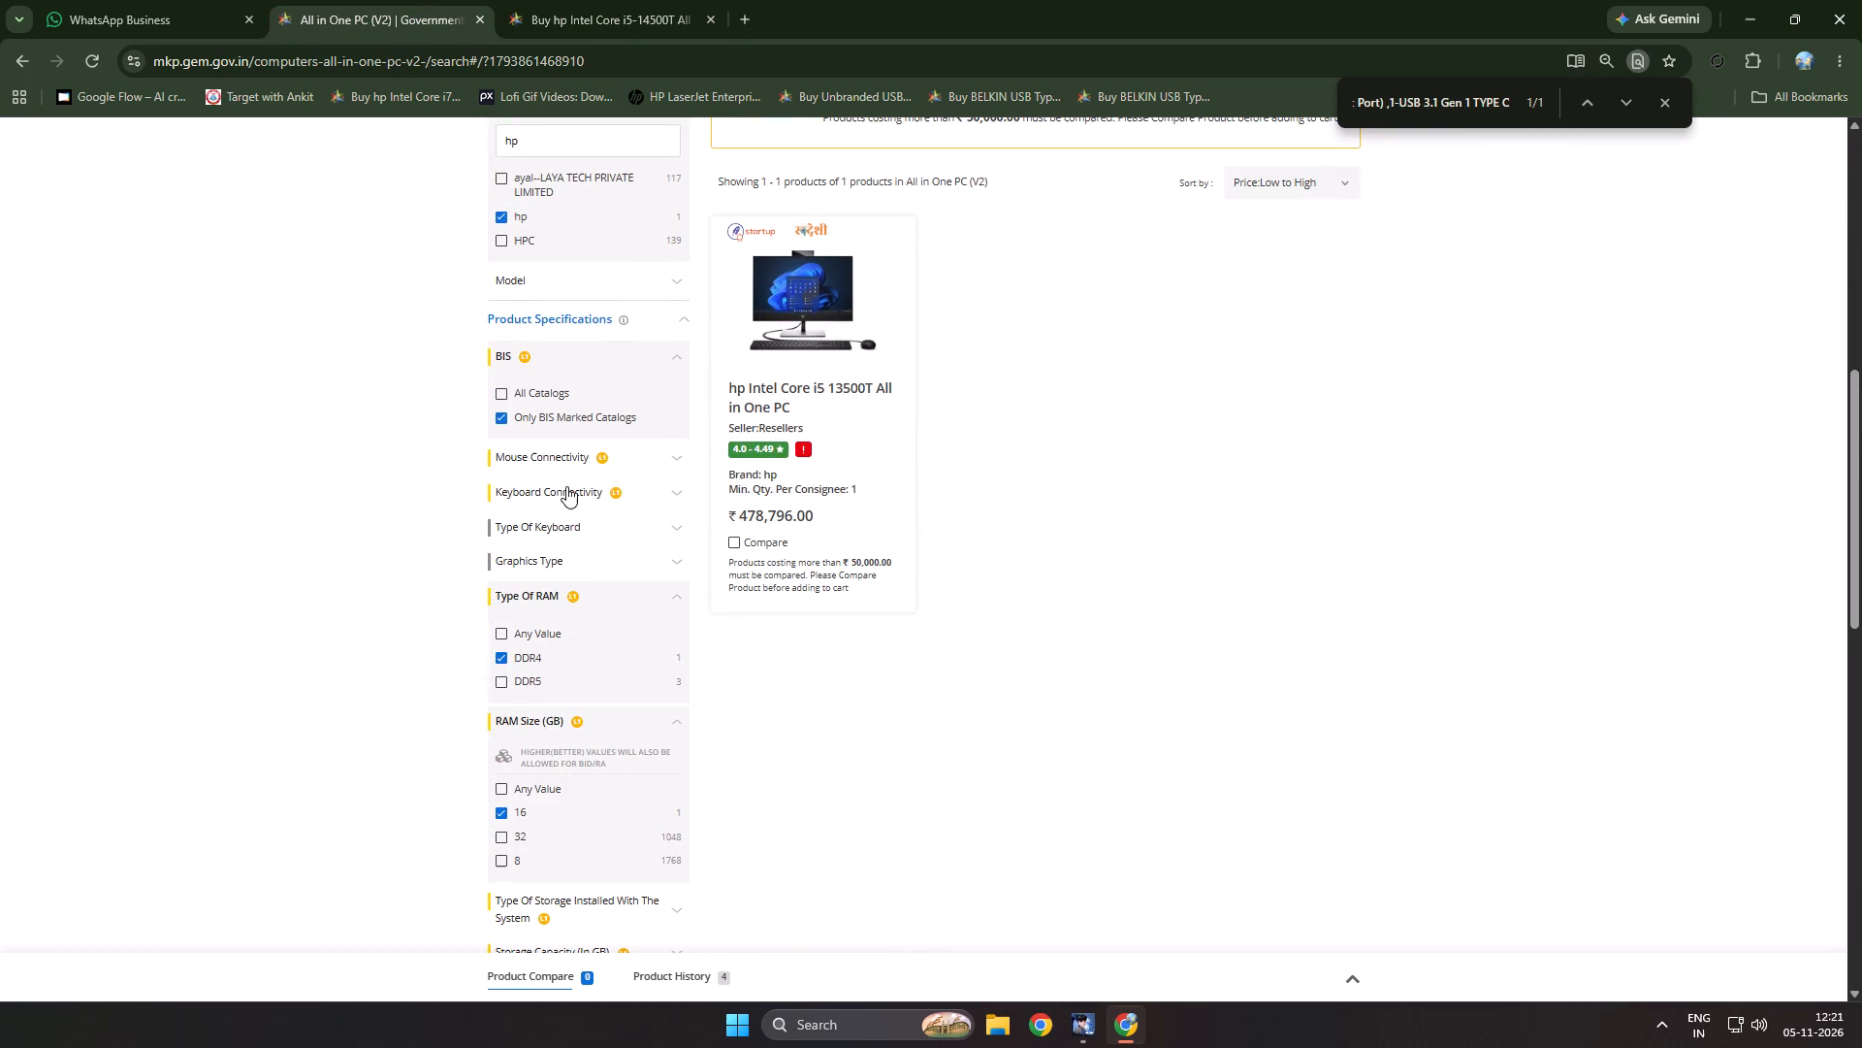
pyautogui.click(566, 486)
pyautogui.click(582, 555)
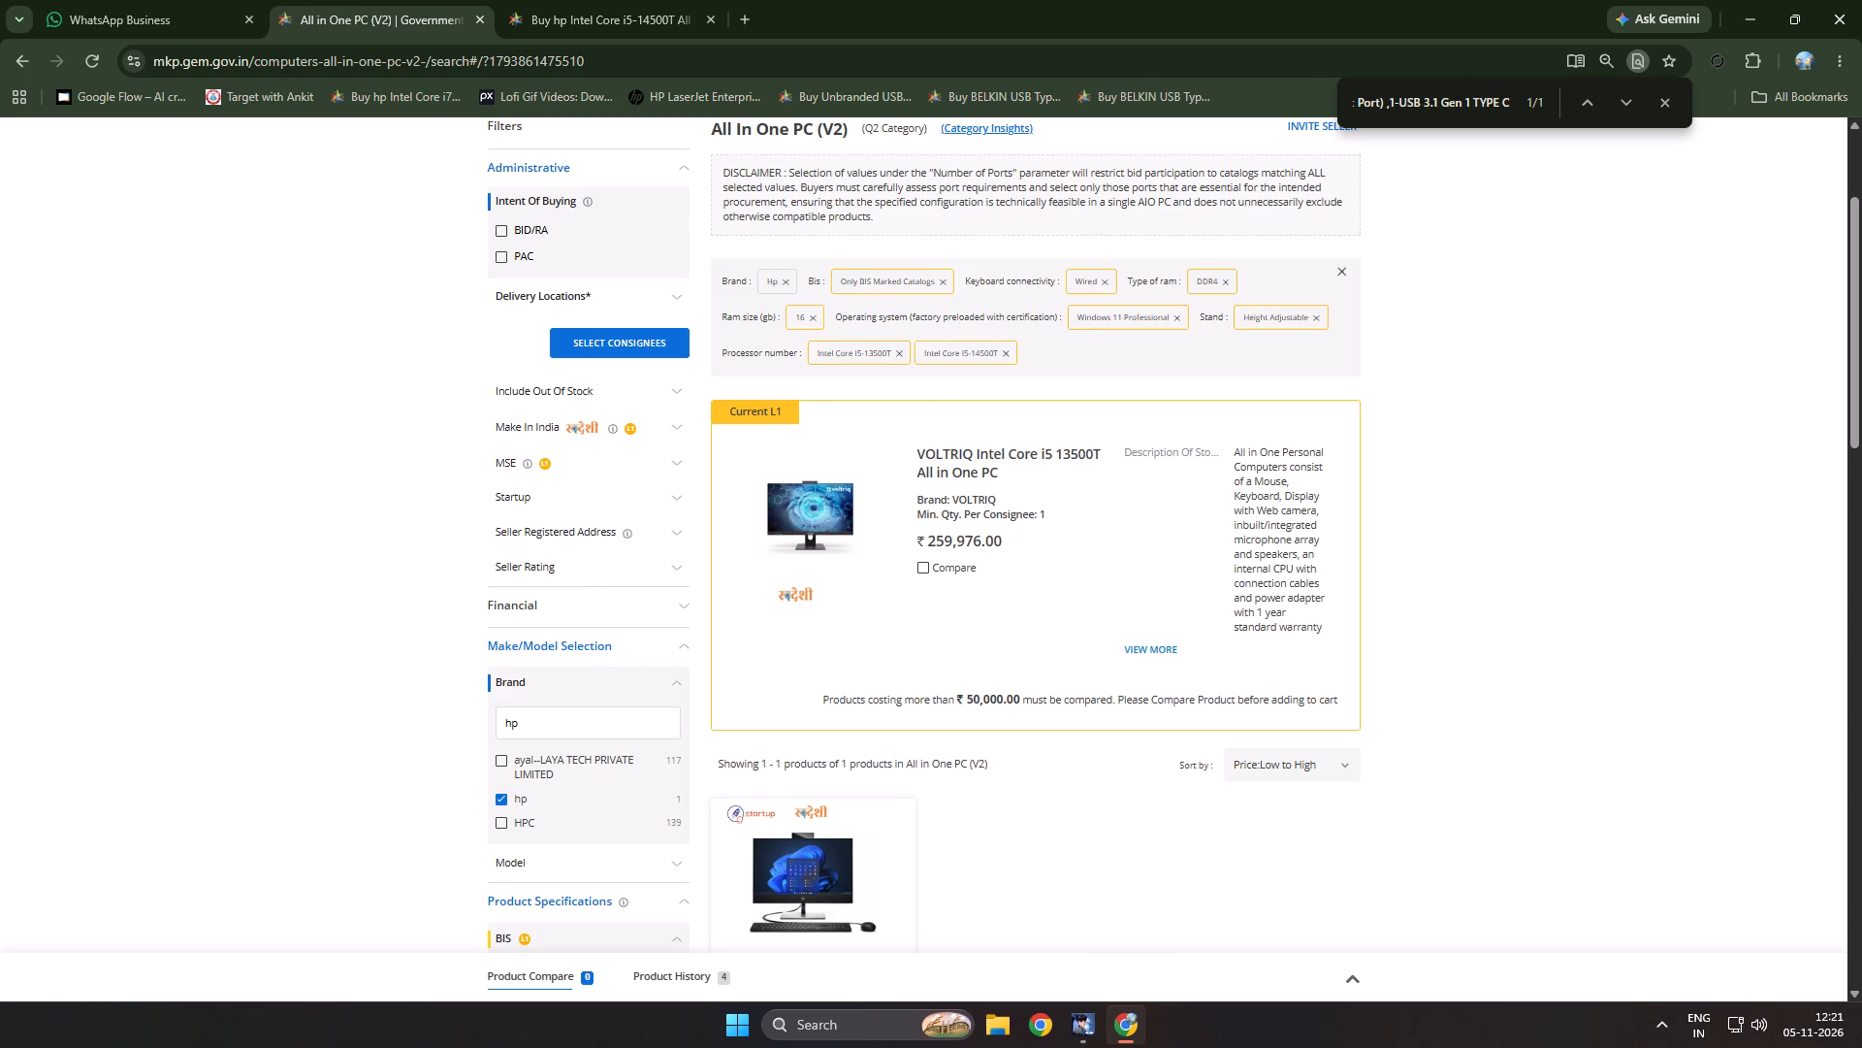
# Remove Intel Core i5-13500T from the processor number filter.
pyautogui.click(899, 355)
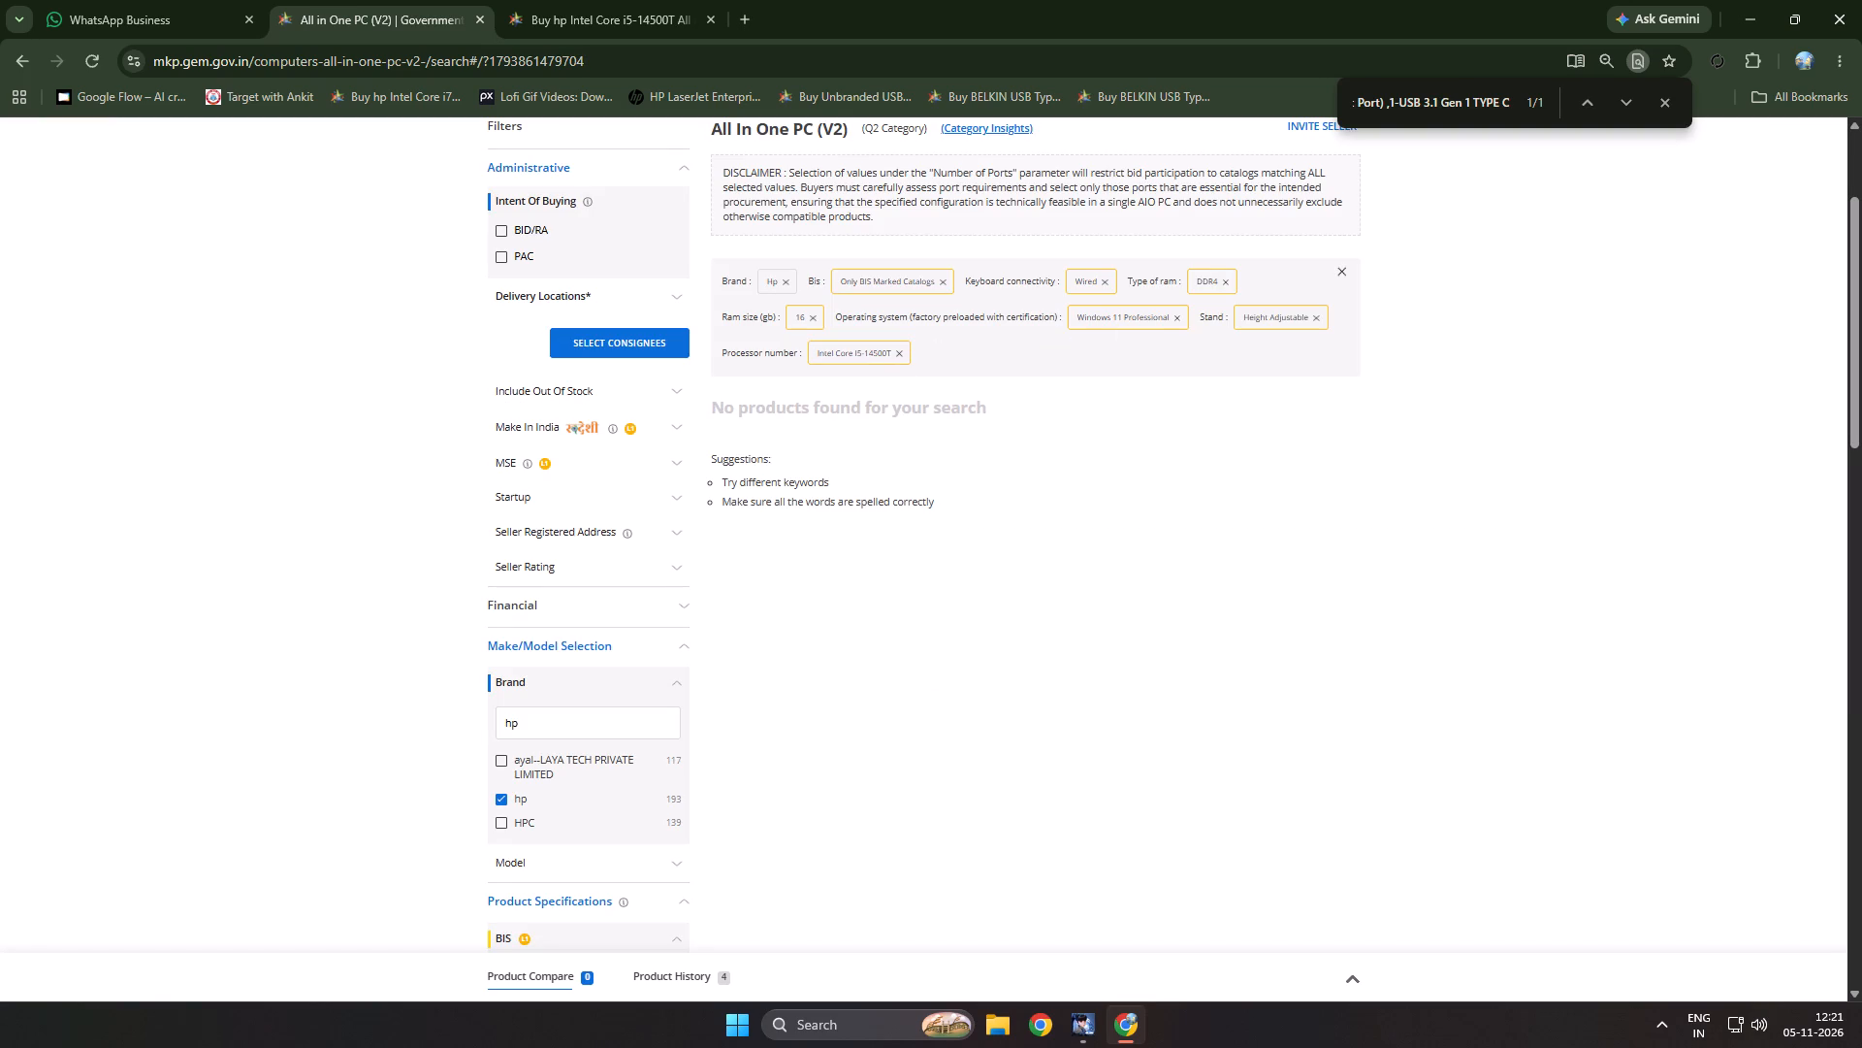
# Add DOS or Equivalent to the factory-preloaded operating system filter.
pyautogui.scroll(-12, 817, 557)
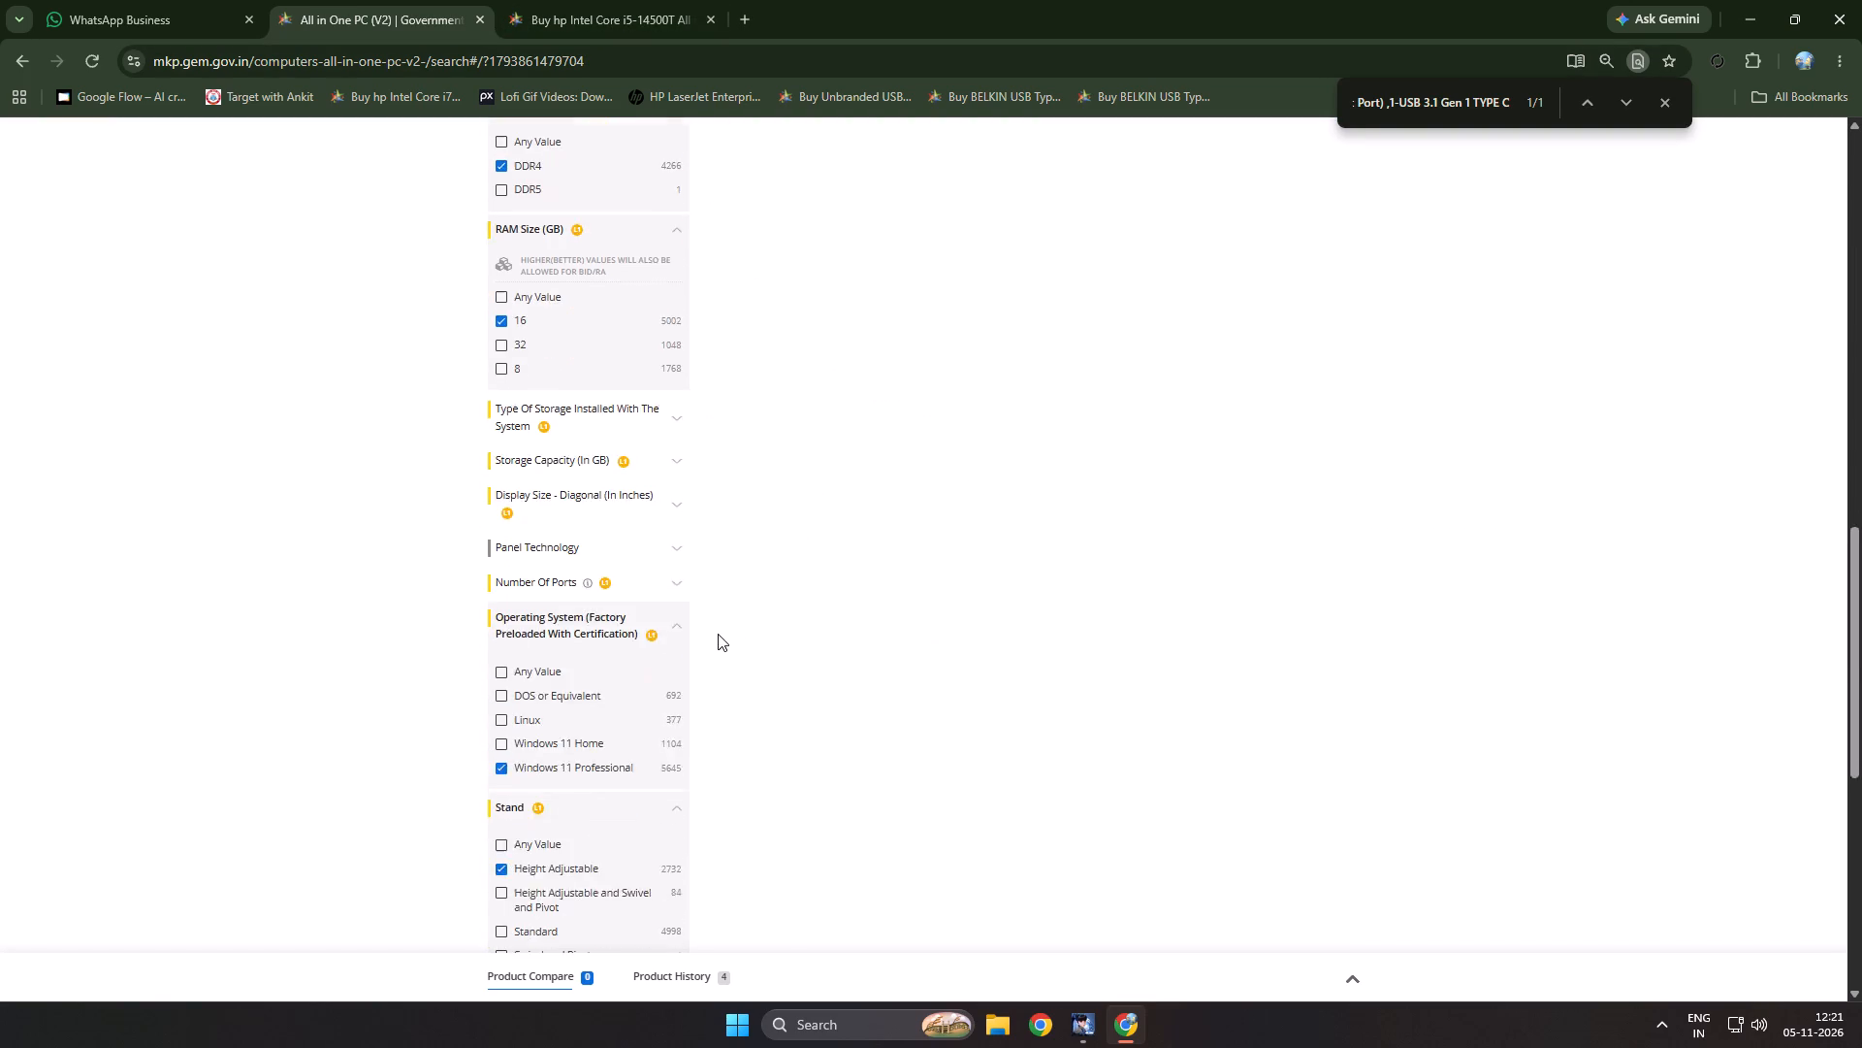
pyautogui.scroll(-6, 697, 640)
pyautogui.scroll(4, 681, 579)
pyautogui.scroll(1, 589, 158)
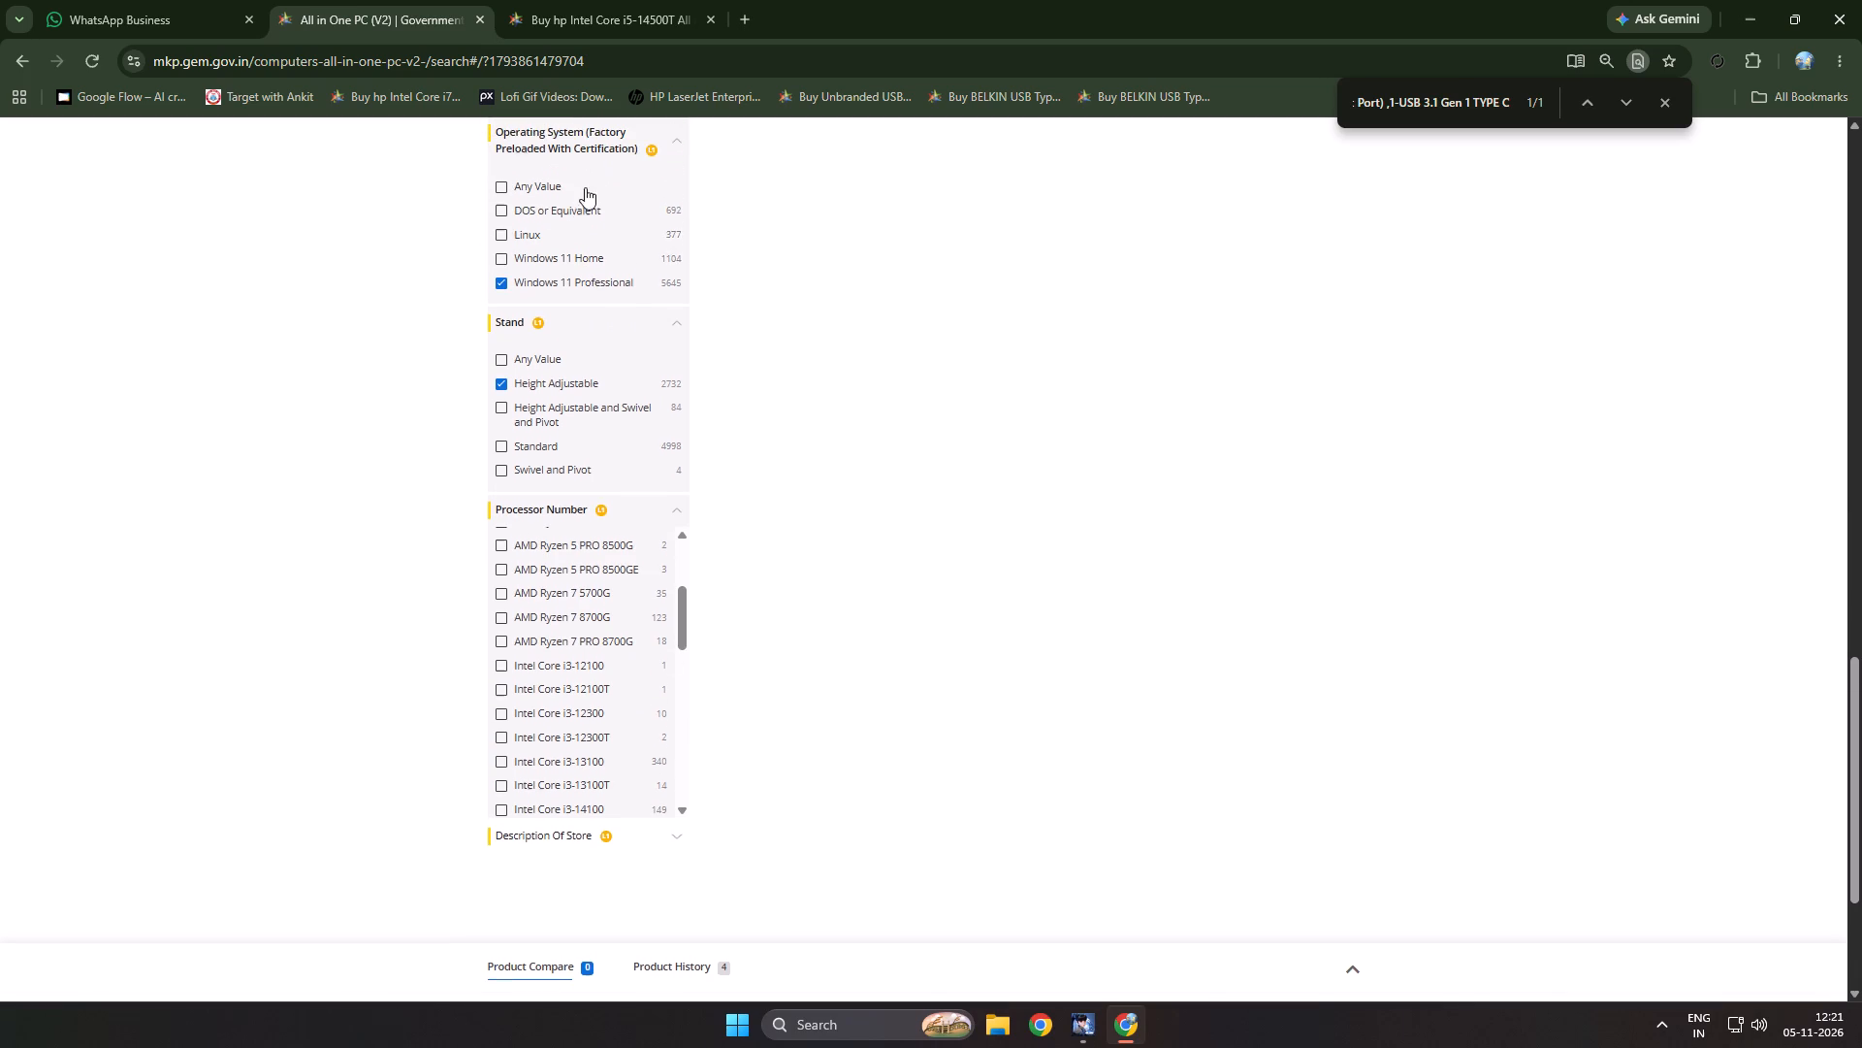
pyautogui.click(578, 207)
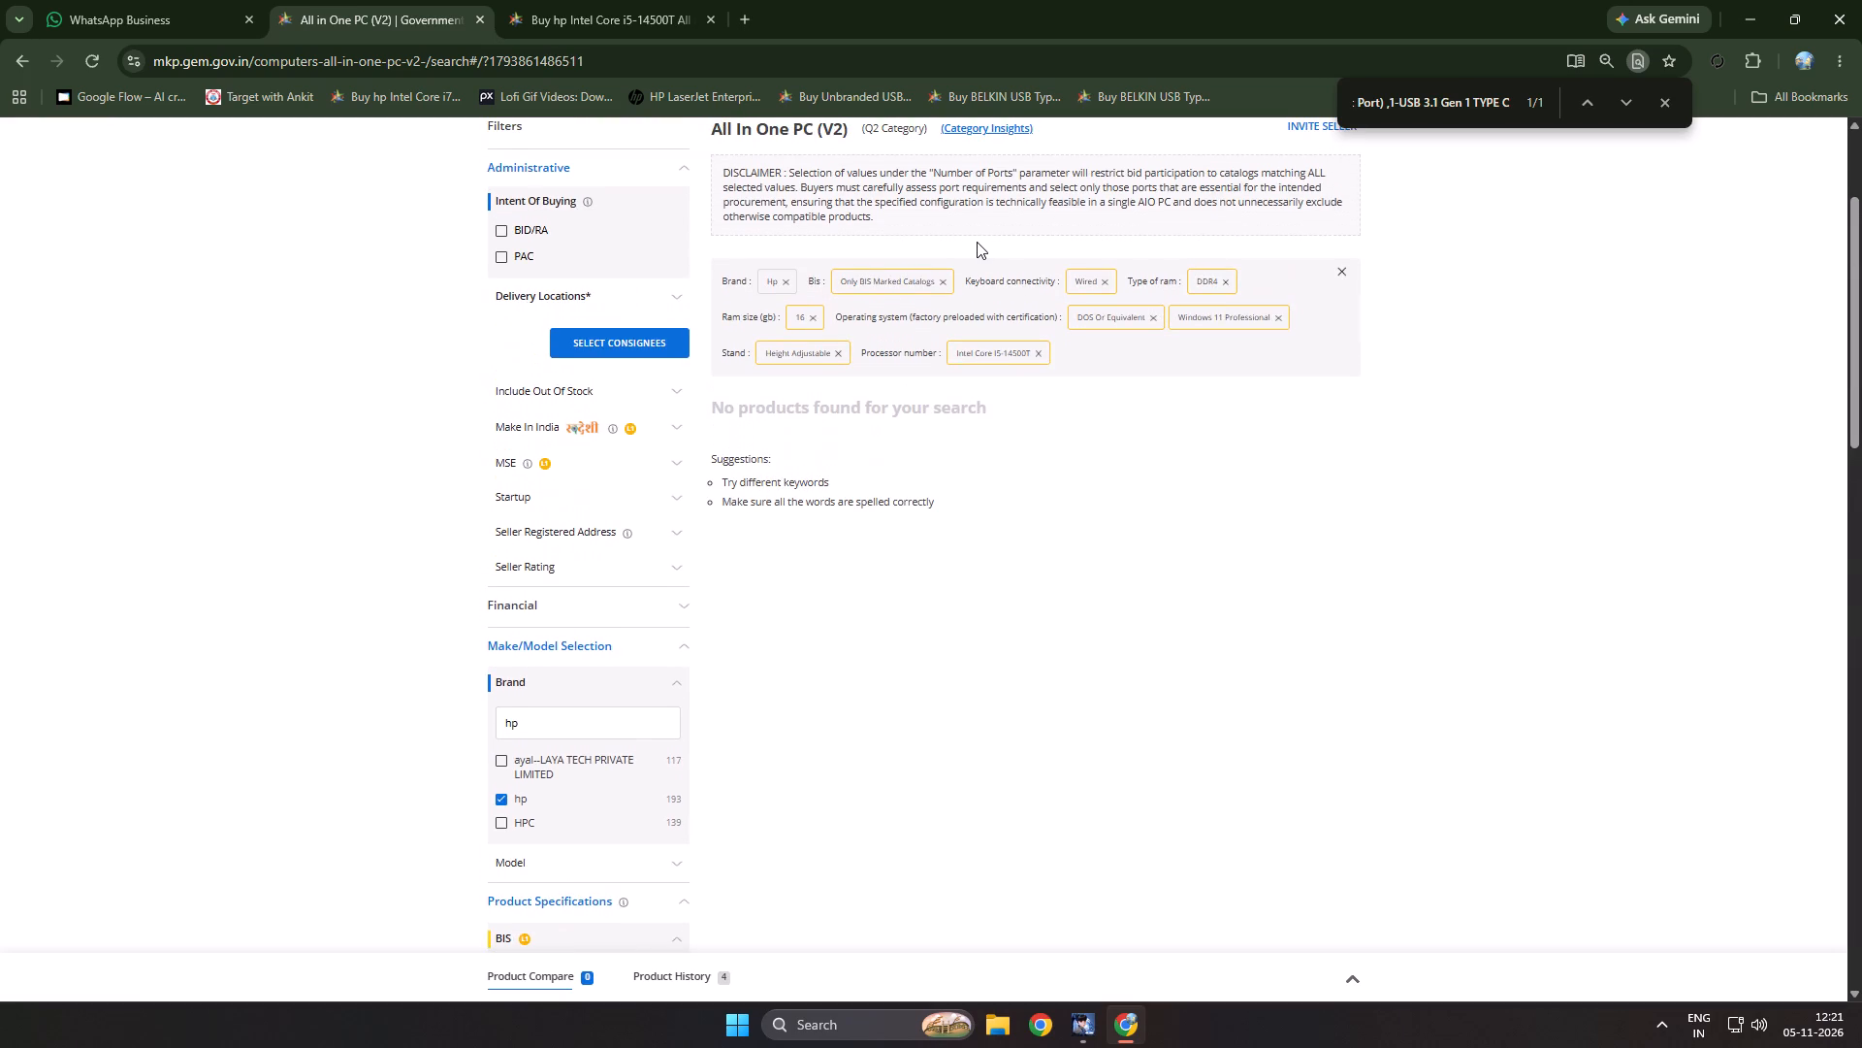
# Add DDR5 to the type of RAM filter and remove DDR4 from it.
pyautogui.scroll(-6, 589, 601)
pyautogui.click(562, 767)
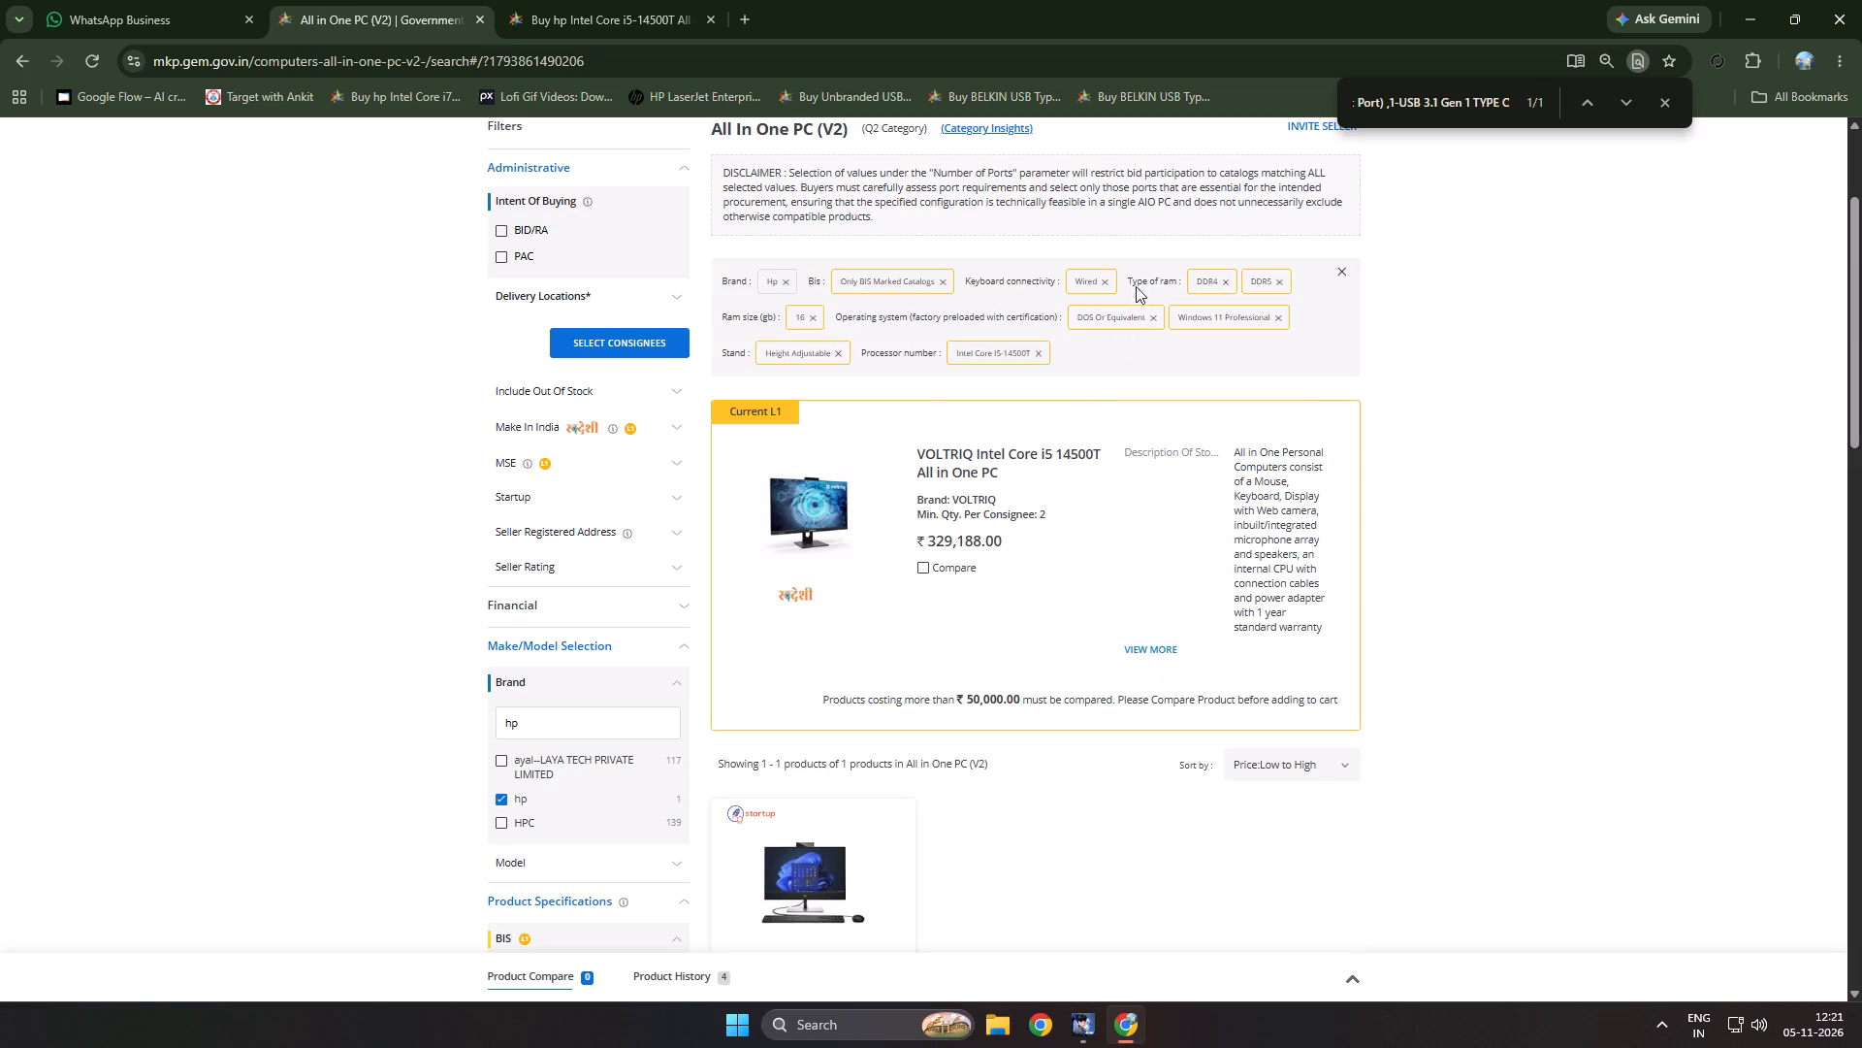
pyautogui.click(1226, 280)
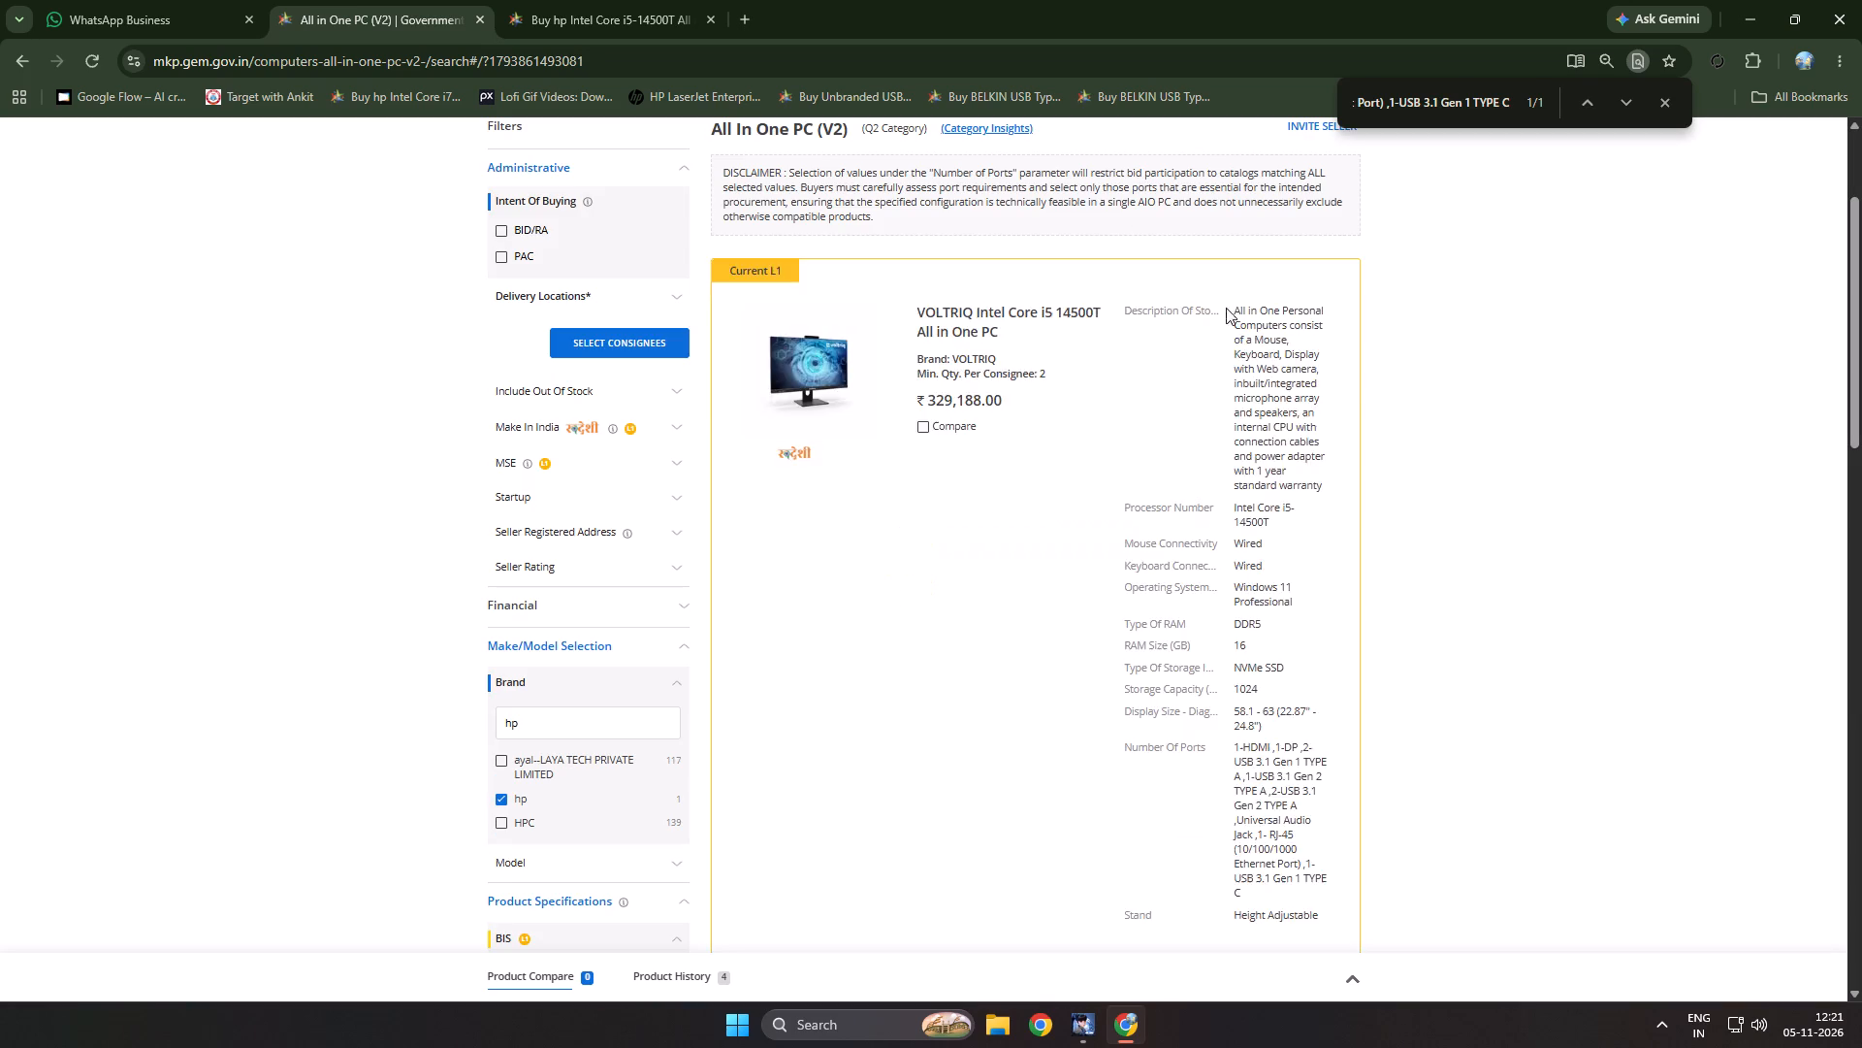
# Remove Windows 11 Professional from the operating system filter.
pyautogui.click(1278, 317)
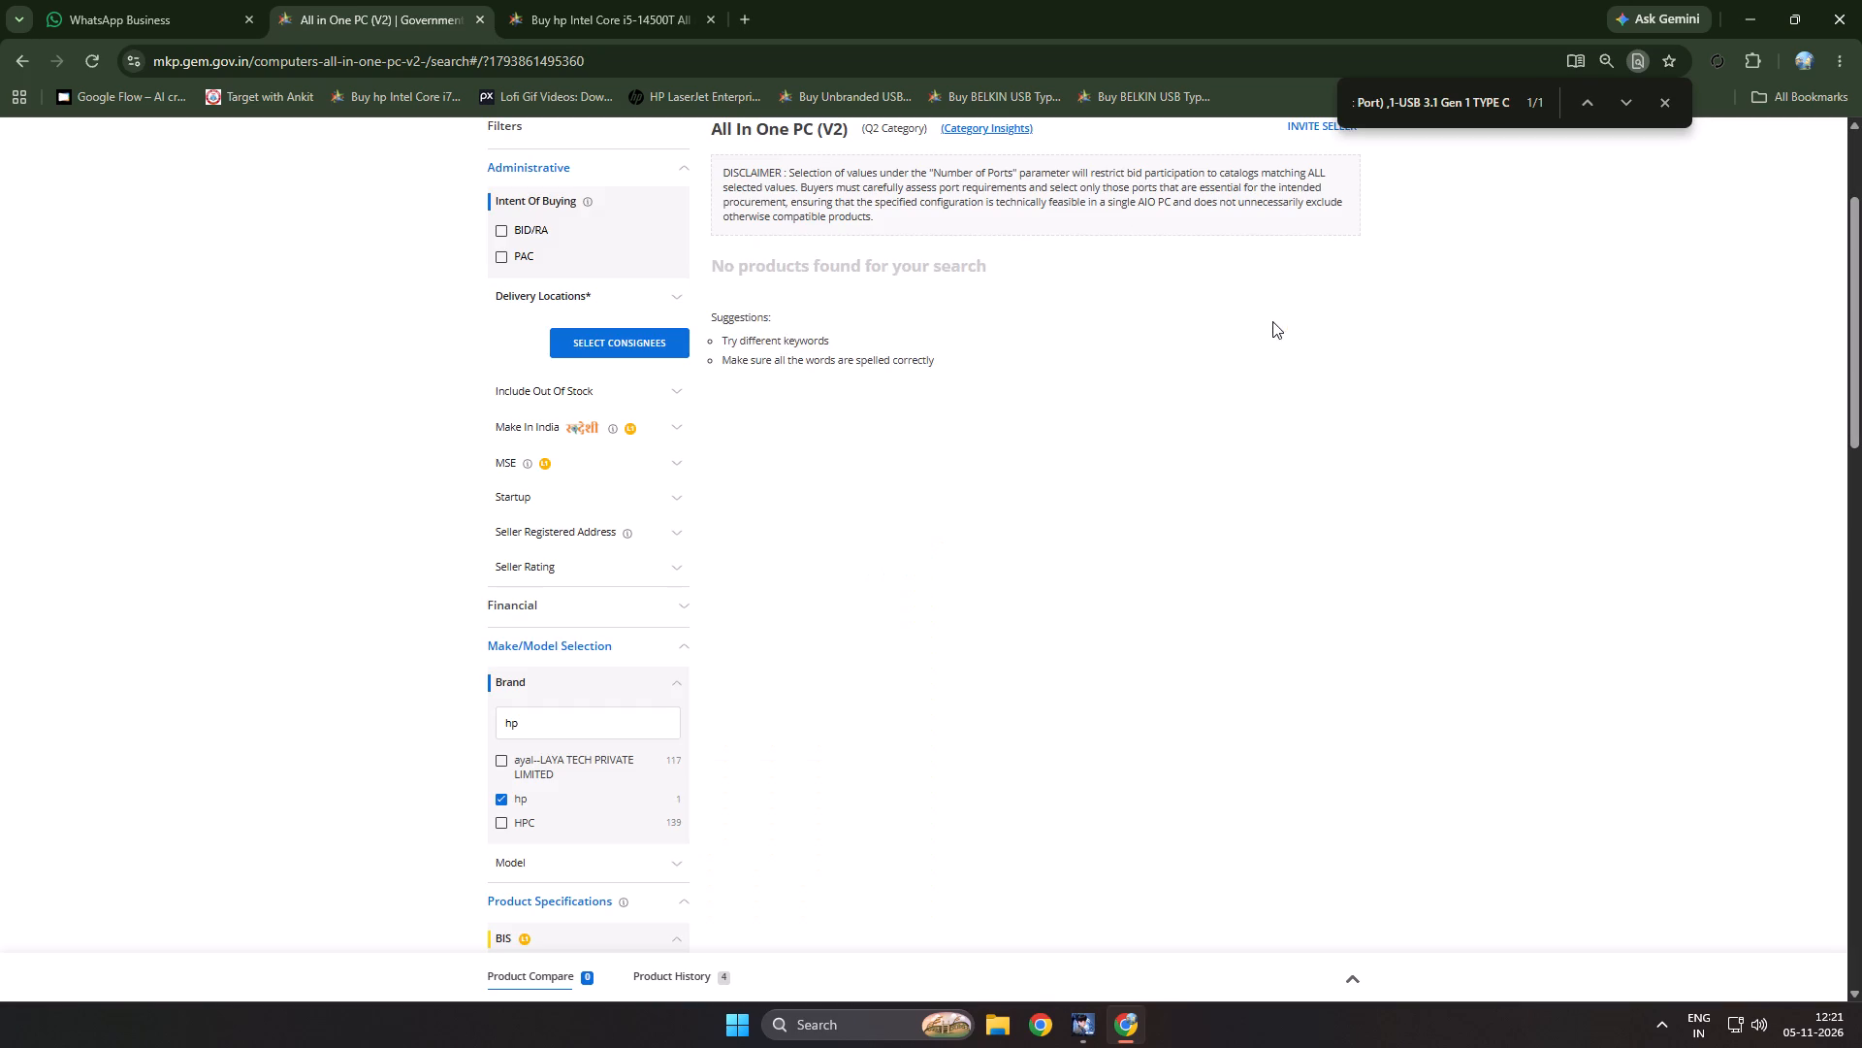
# Recheck the specifications on the hp i5-14500T page and add 8 GB to the RAM size filter.
pyautogui.click(562, 0)
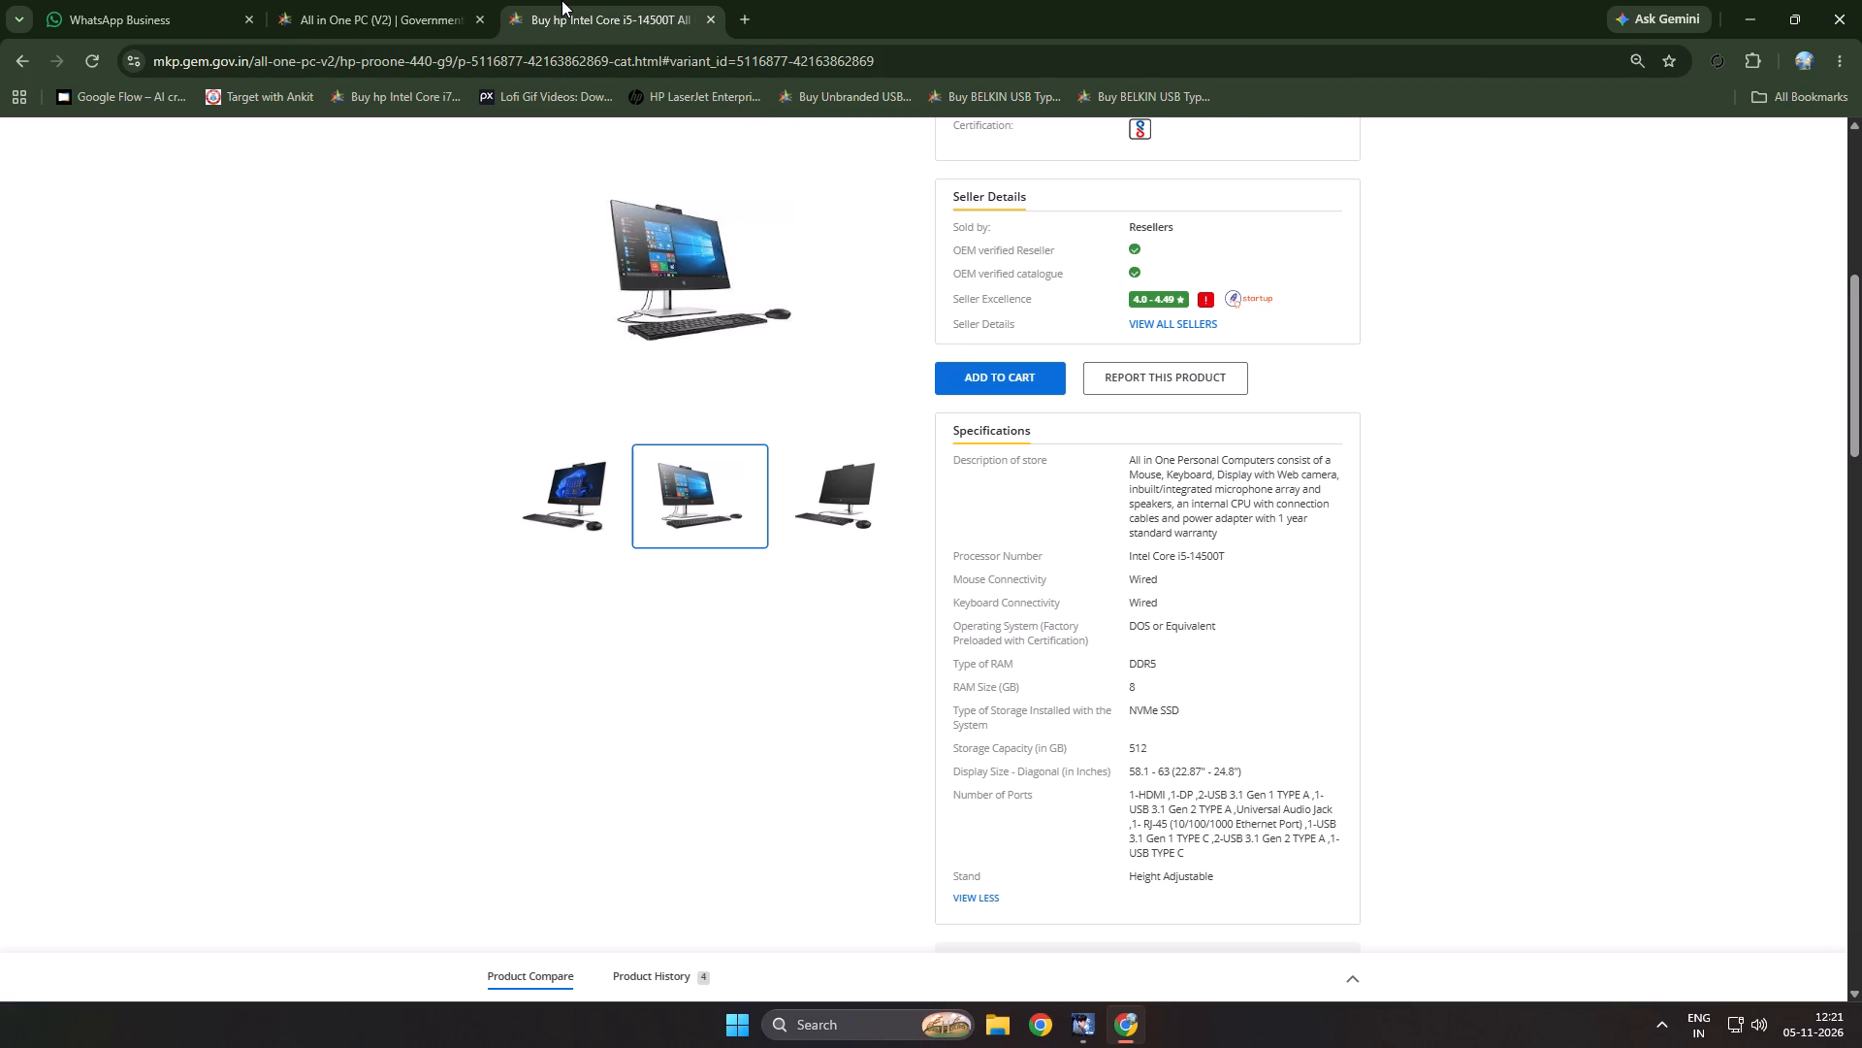
pyautogui.click(373, 0)
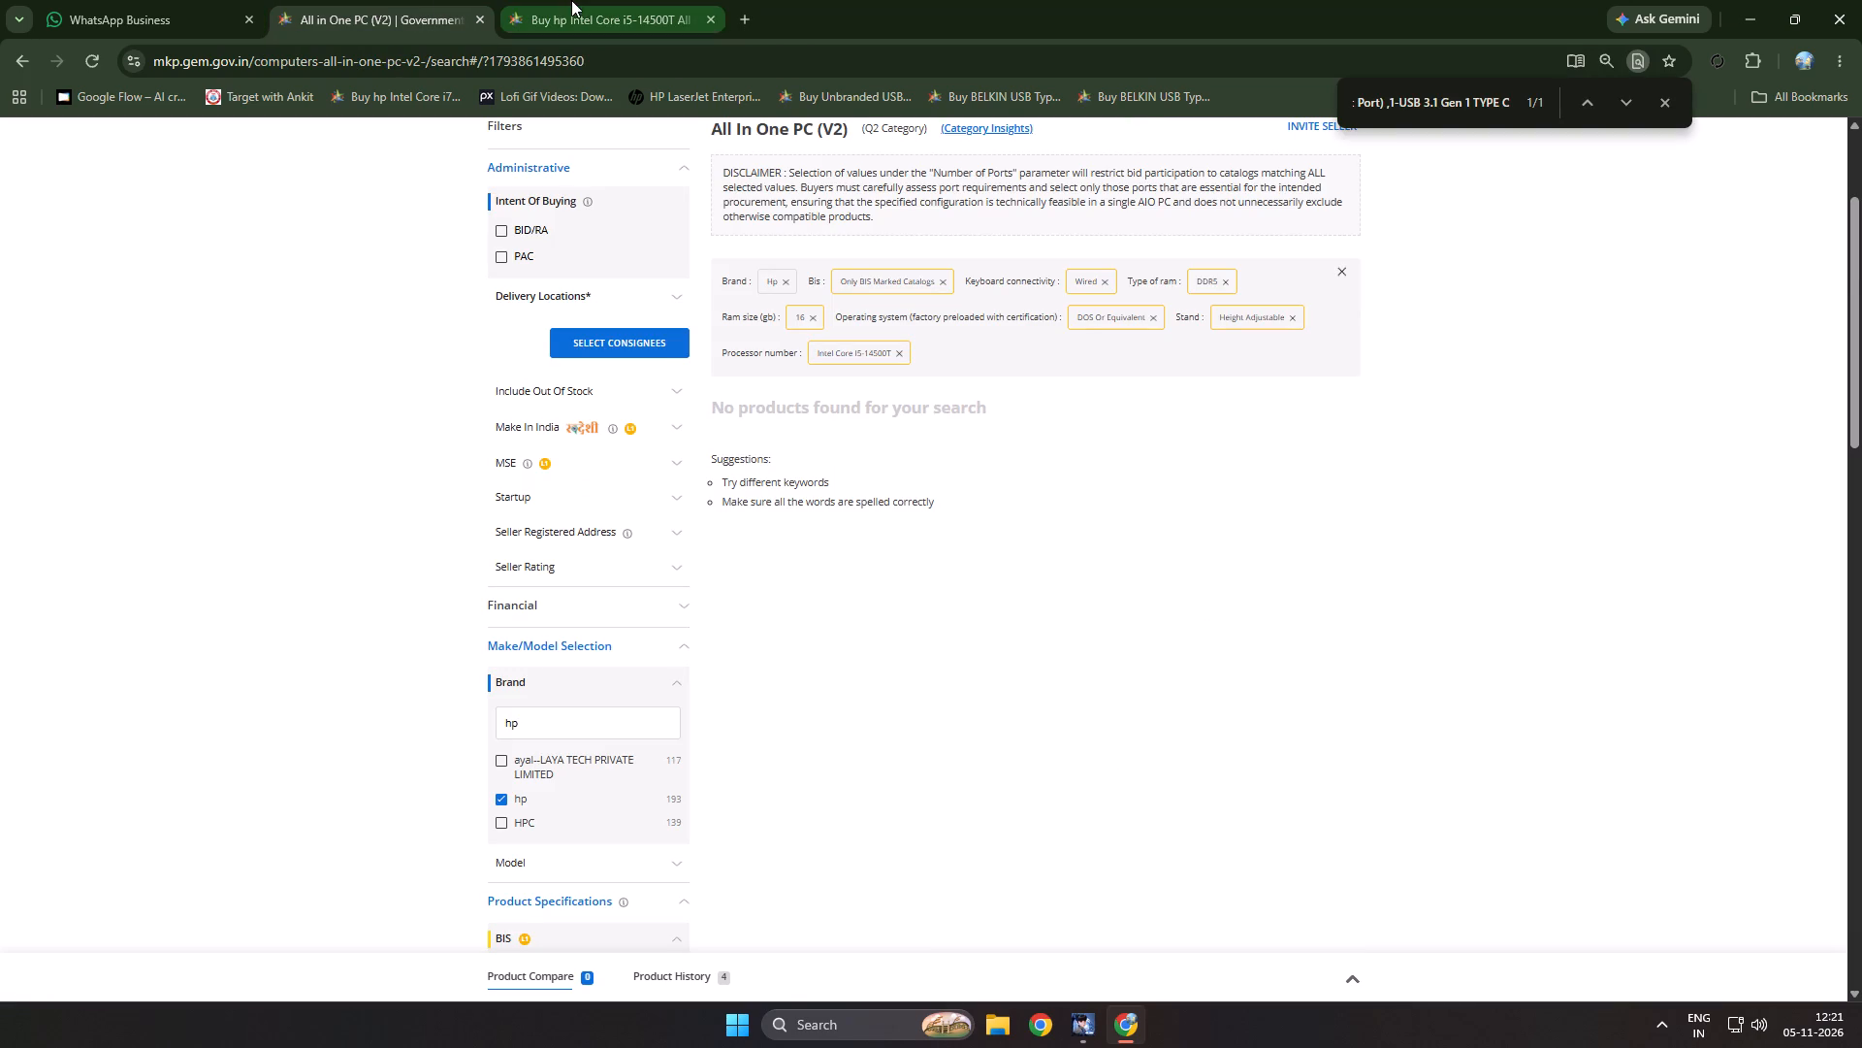
pyautogui.click(571, 0)
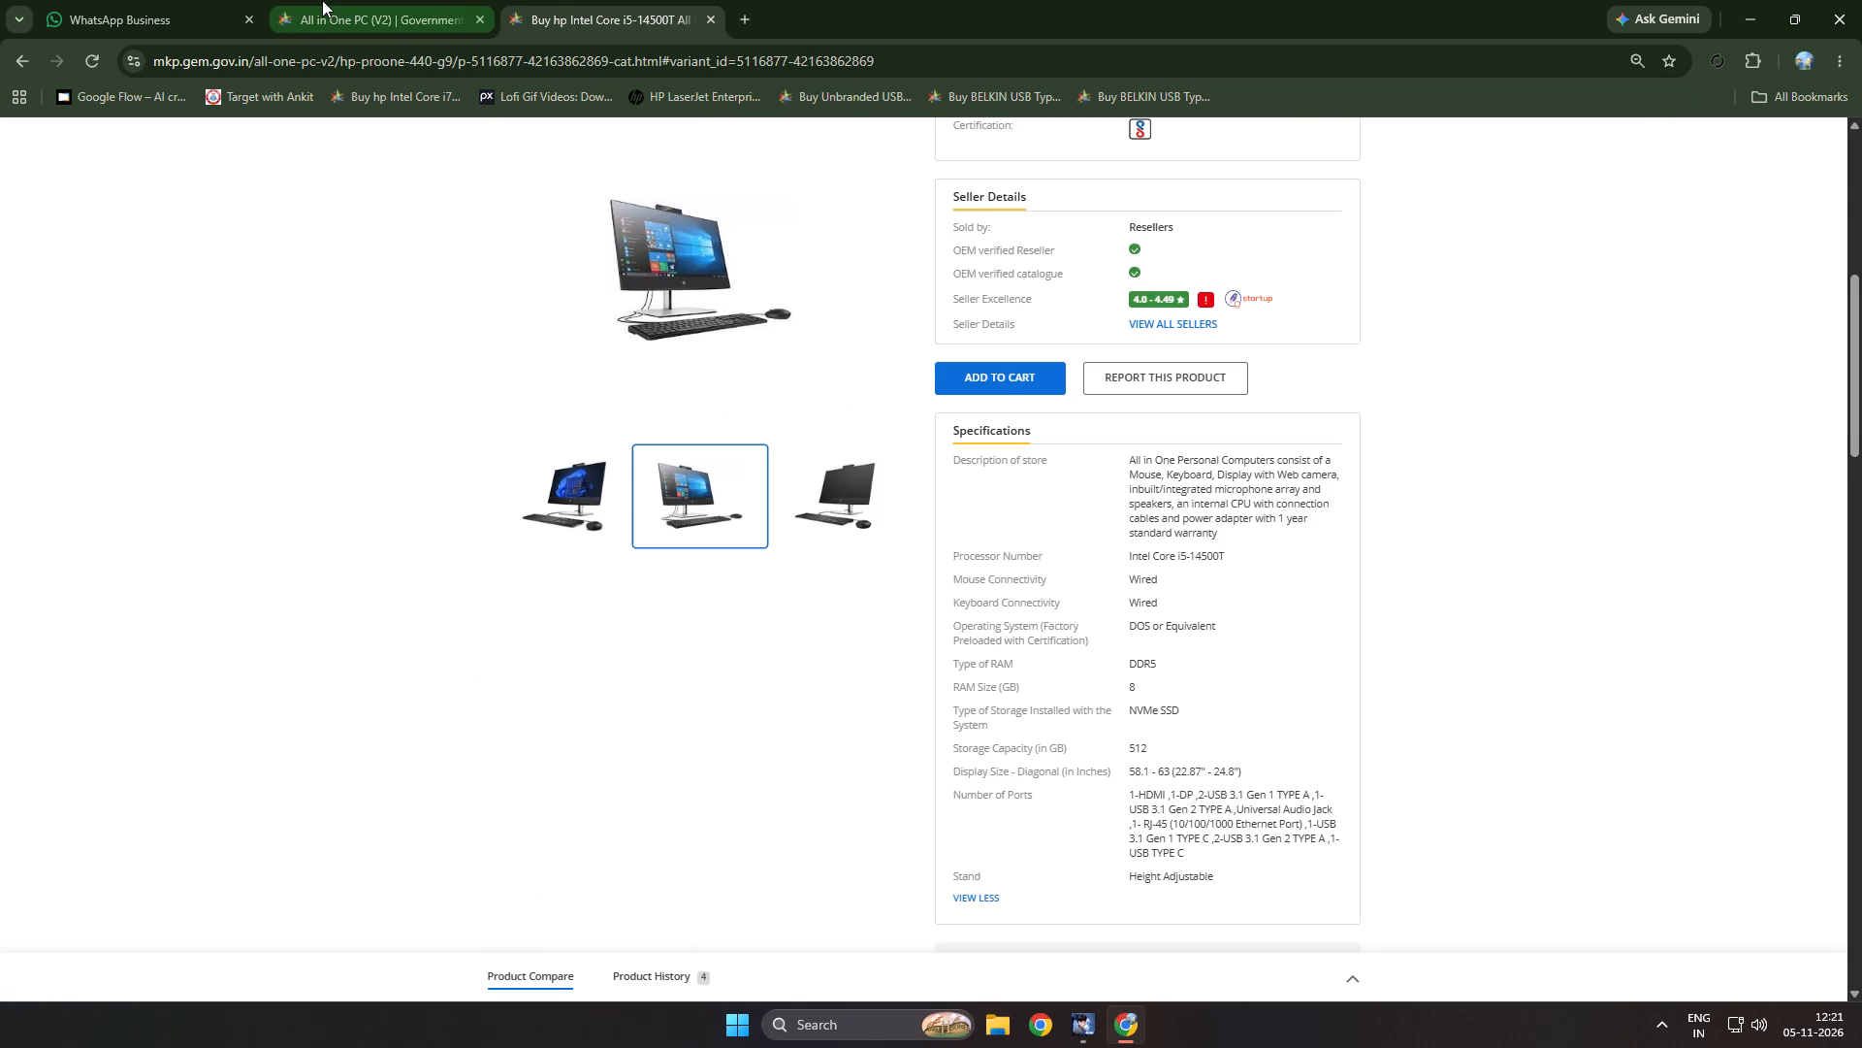
pyautogui.click(322, 0)
pyautogui.scroll(-6, 653, 545)
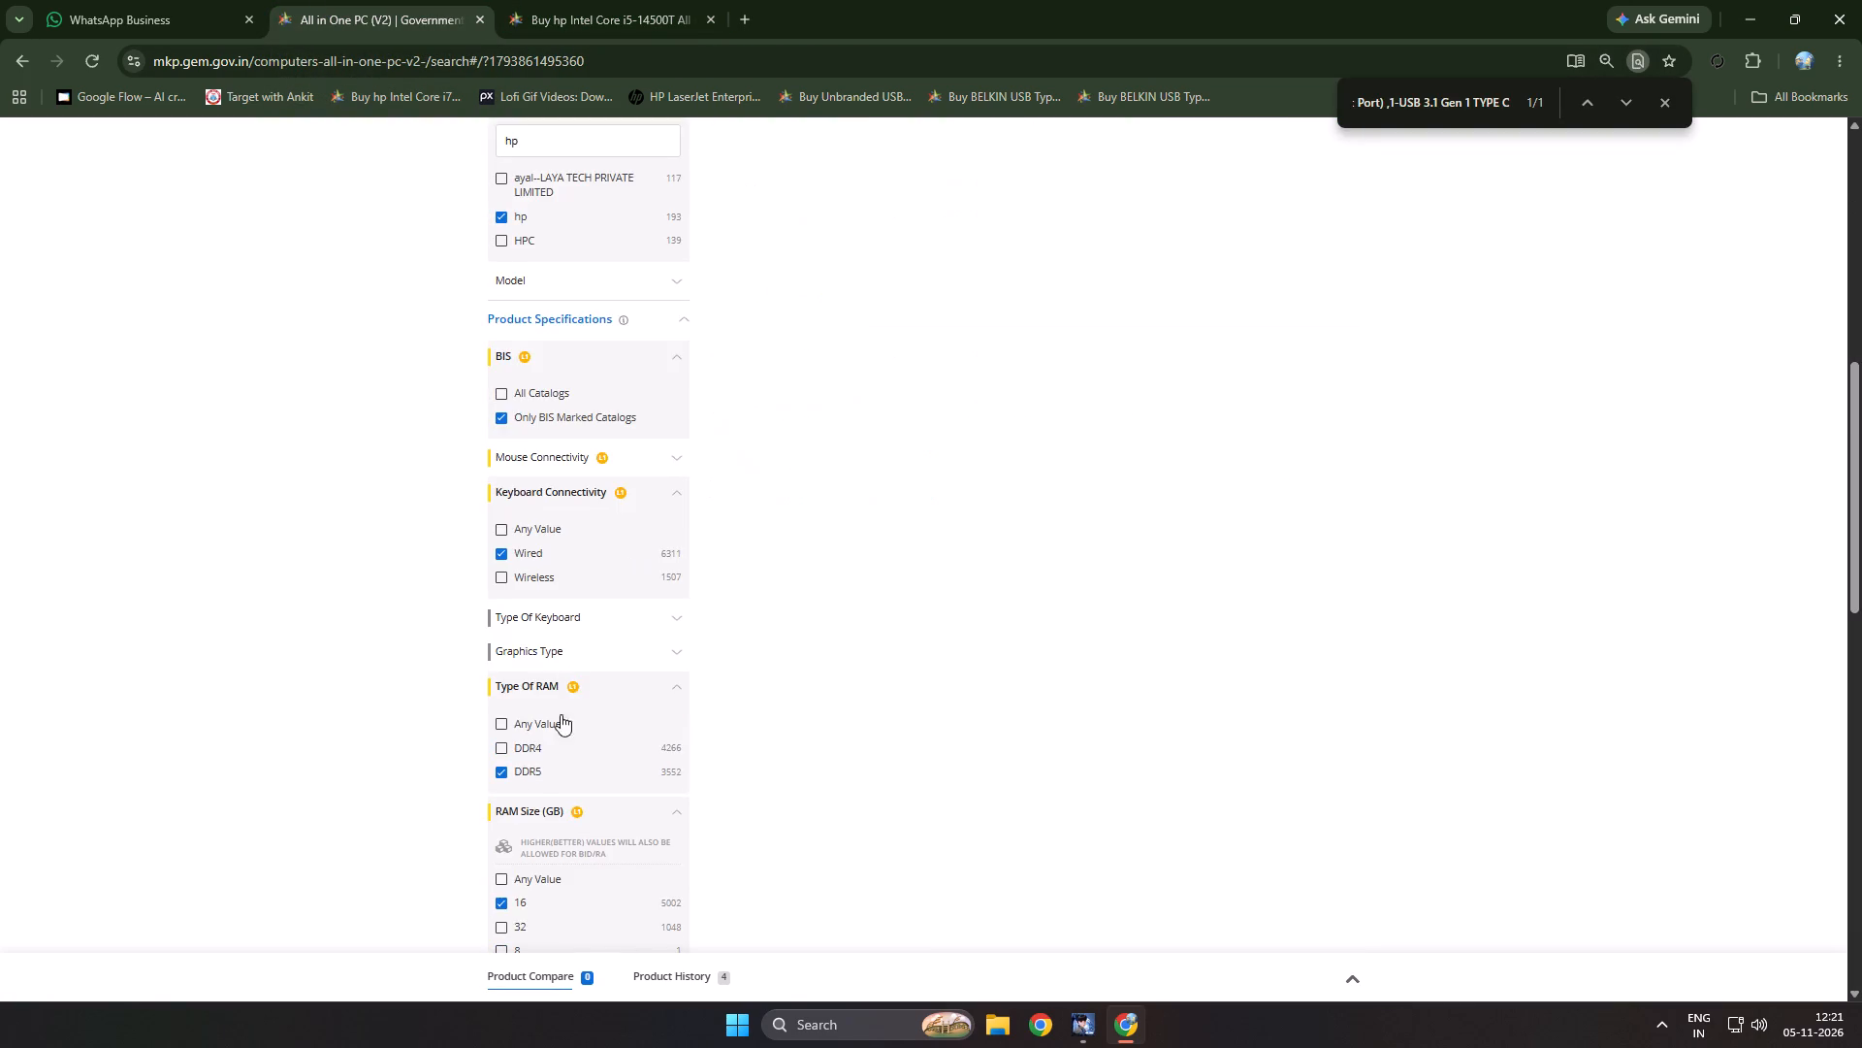
pyautogui.scroll(-3, 562, 738)
pyautogui.click(514, 658)
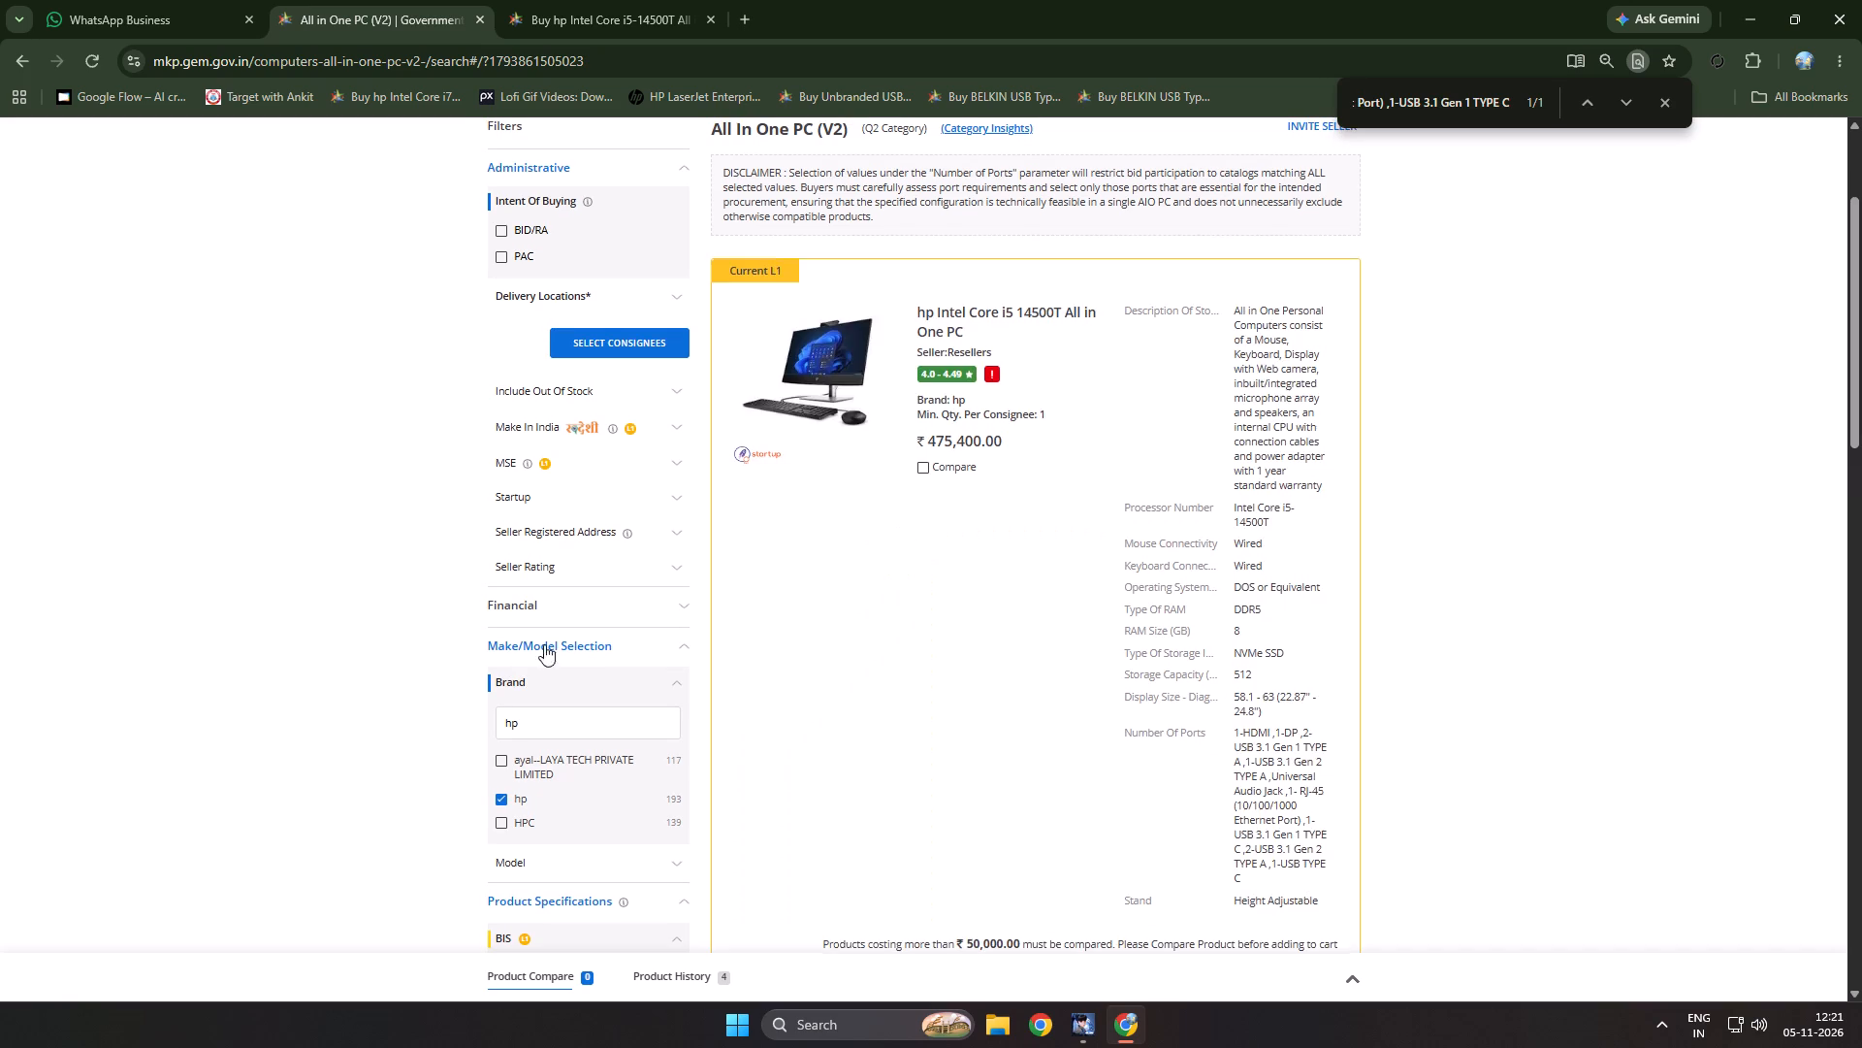
# Remove the hp brand filter and review the price and specifications on the hp i5-14500T page.
pyautogui.click(787, 280)
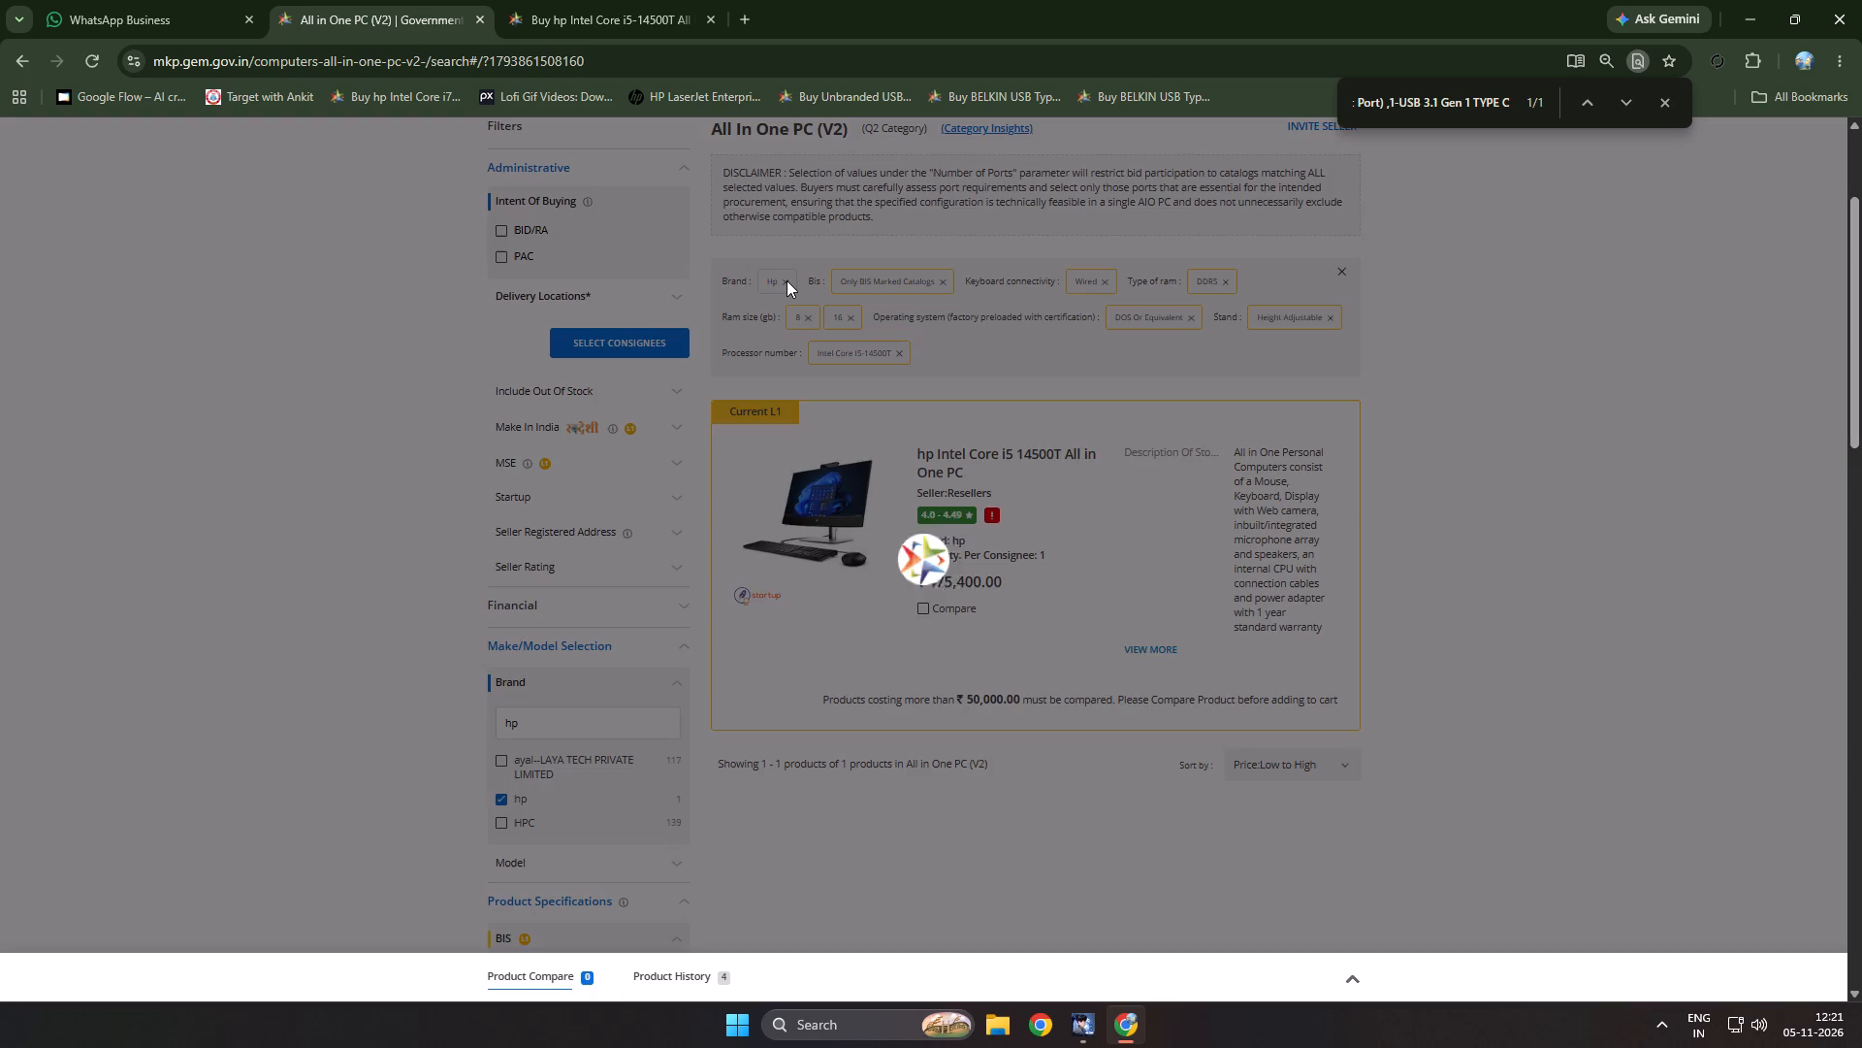
pyautogui.click(615, 26)
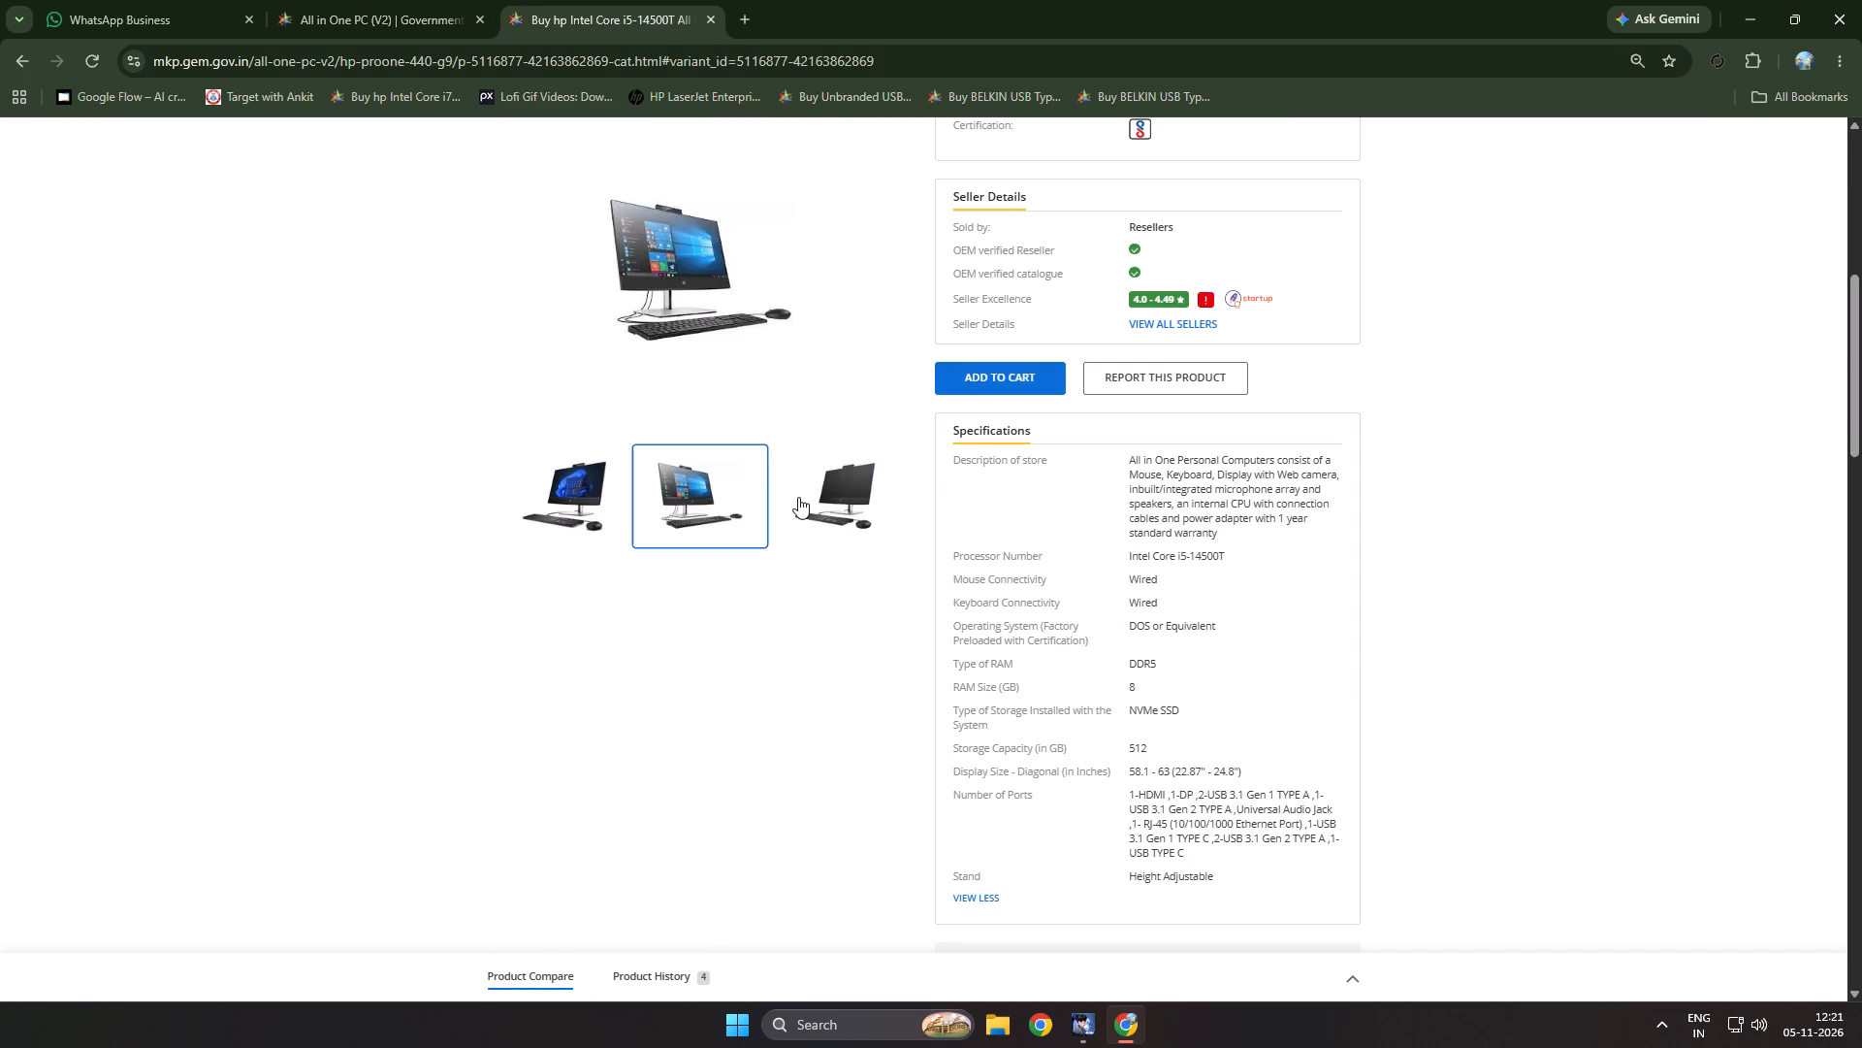
pyautogui.scroll(3, 811, 527)
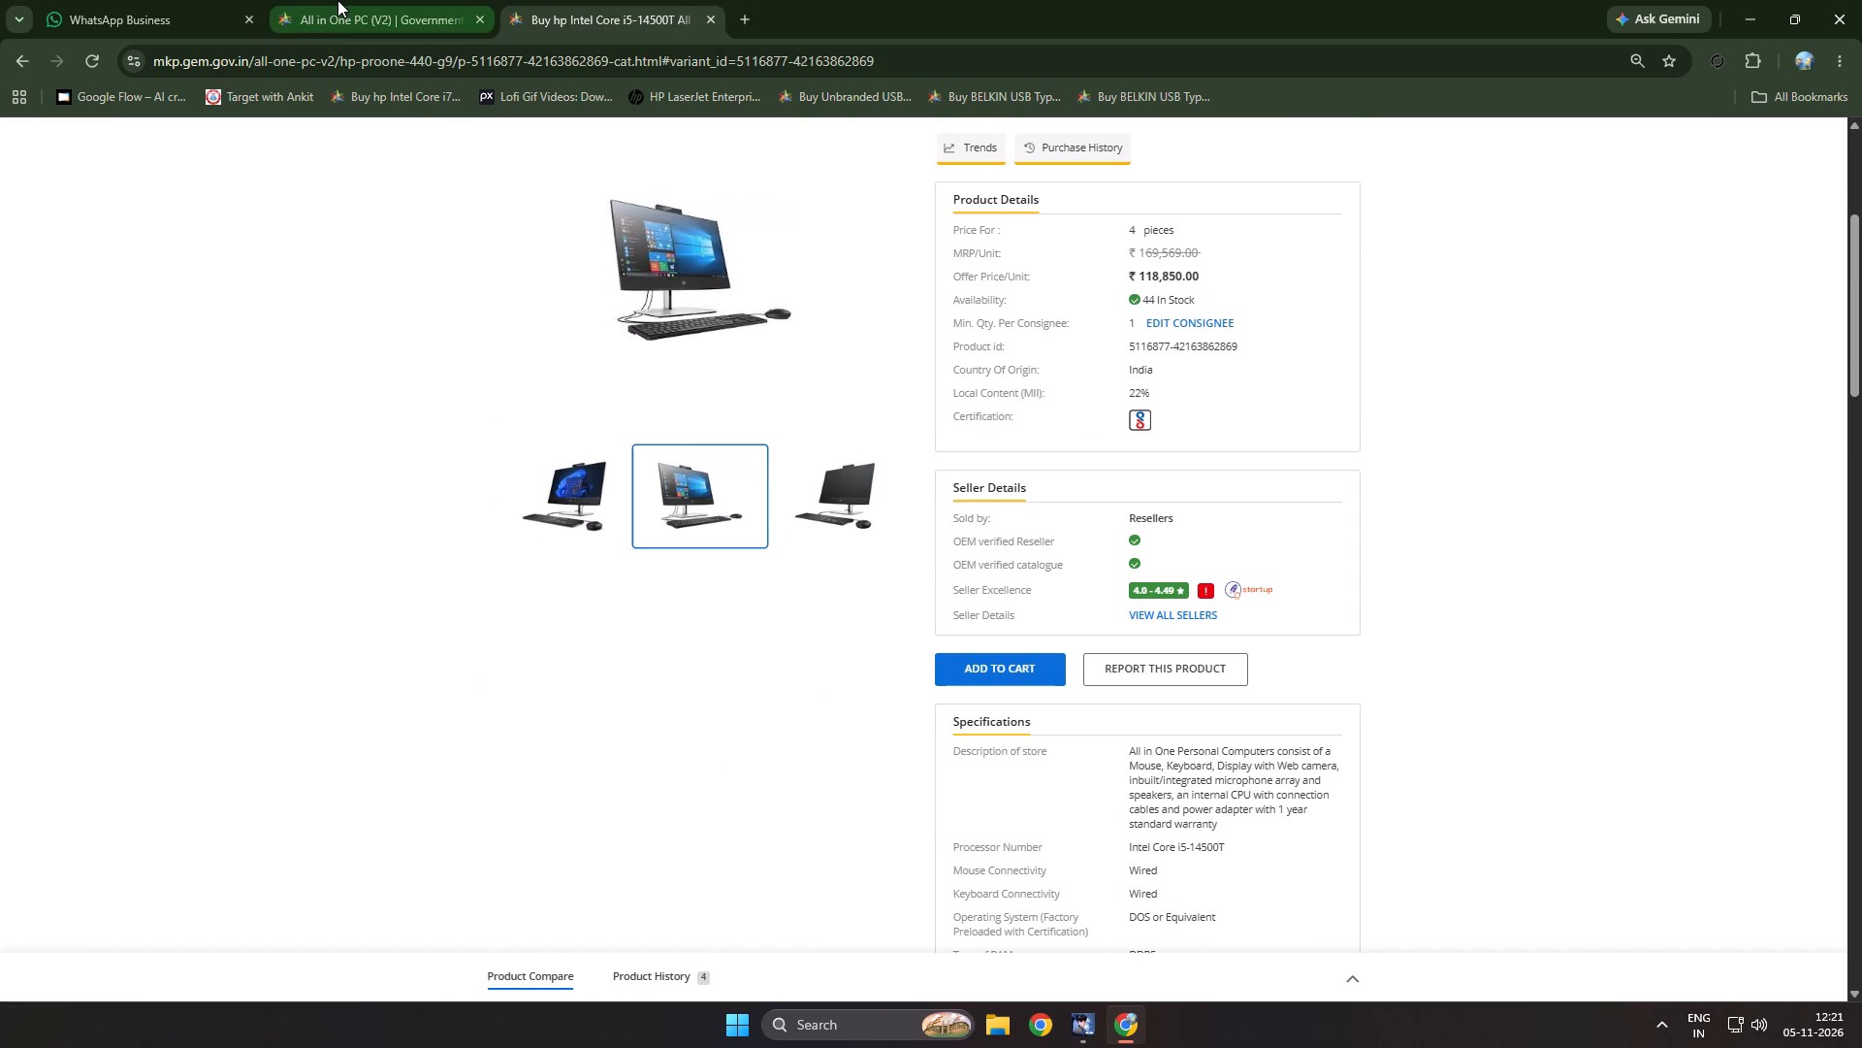
pyautogui.scroll(-4, 592, 309)
pyautogui.scroll(5, 531, 378)
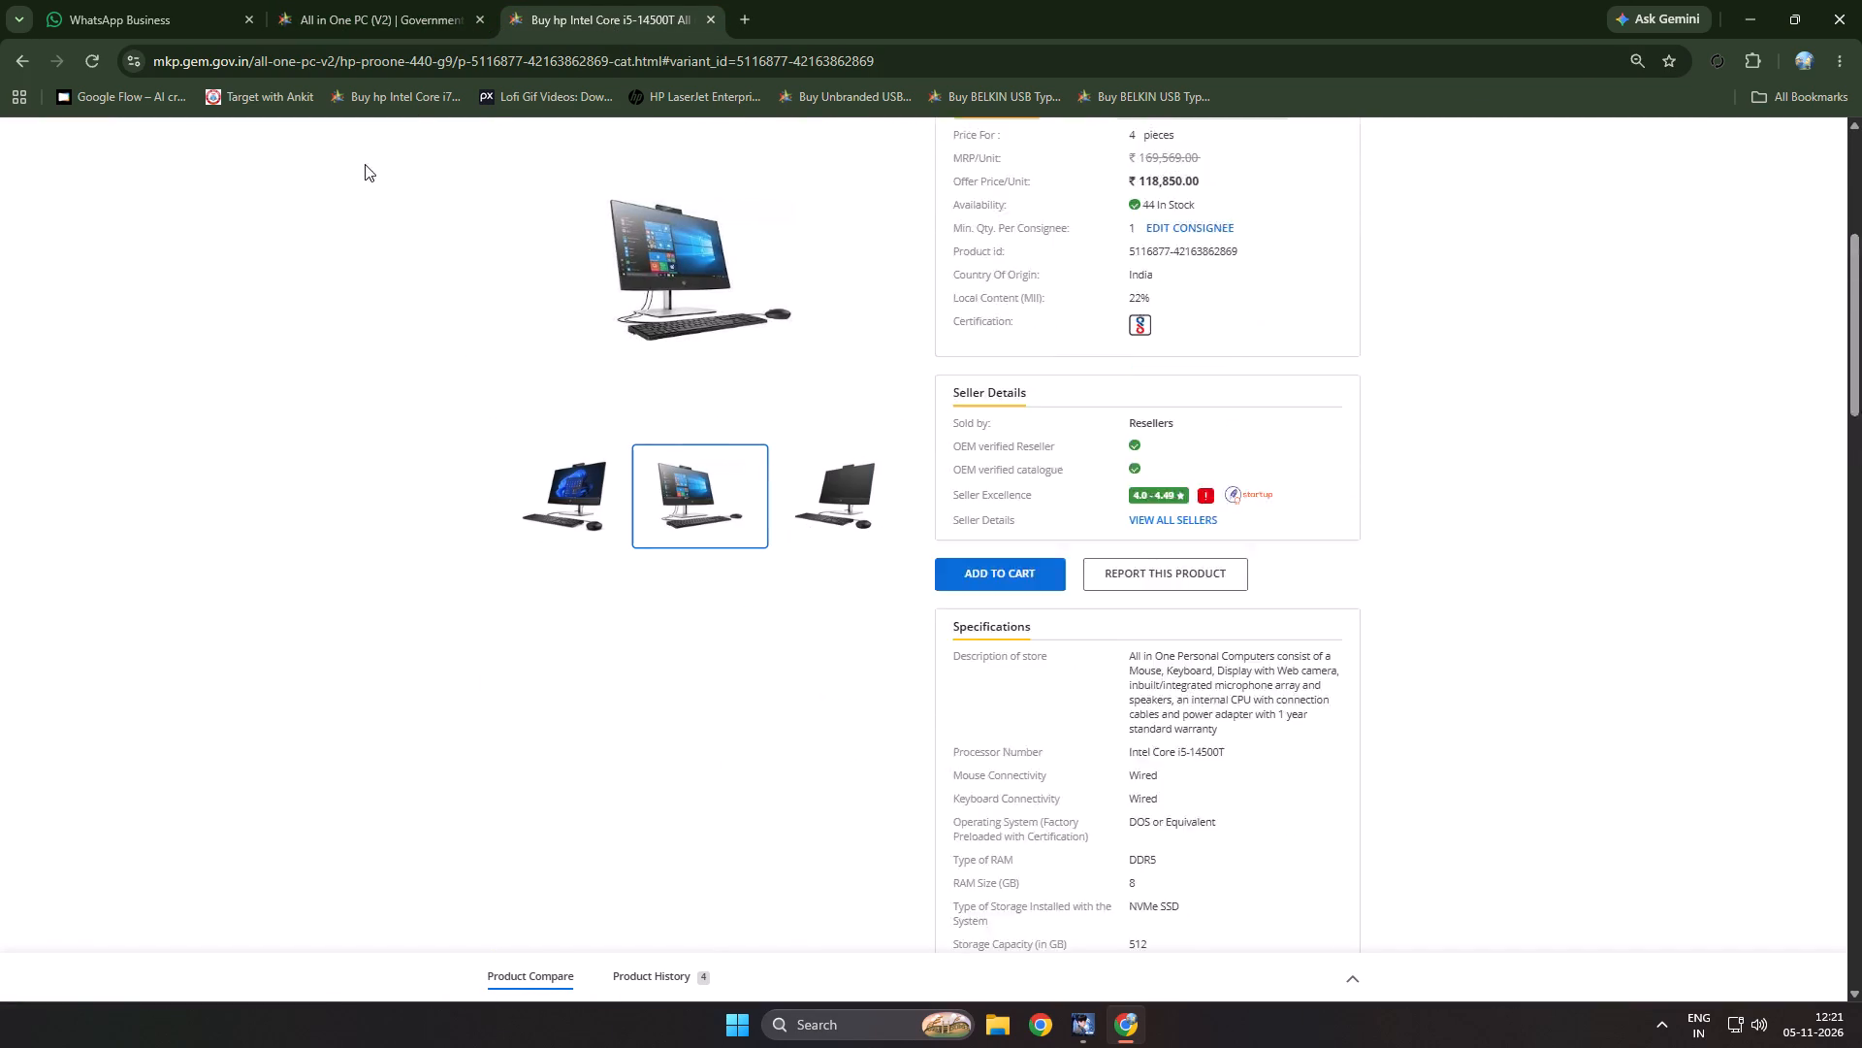
pyautogui.click(350, 0)
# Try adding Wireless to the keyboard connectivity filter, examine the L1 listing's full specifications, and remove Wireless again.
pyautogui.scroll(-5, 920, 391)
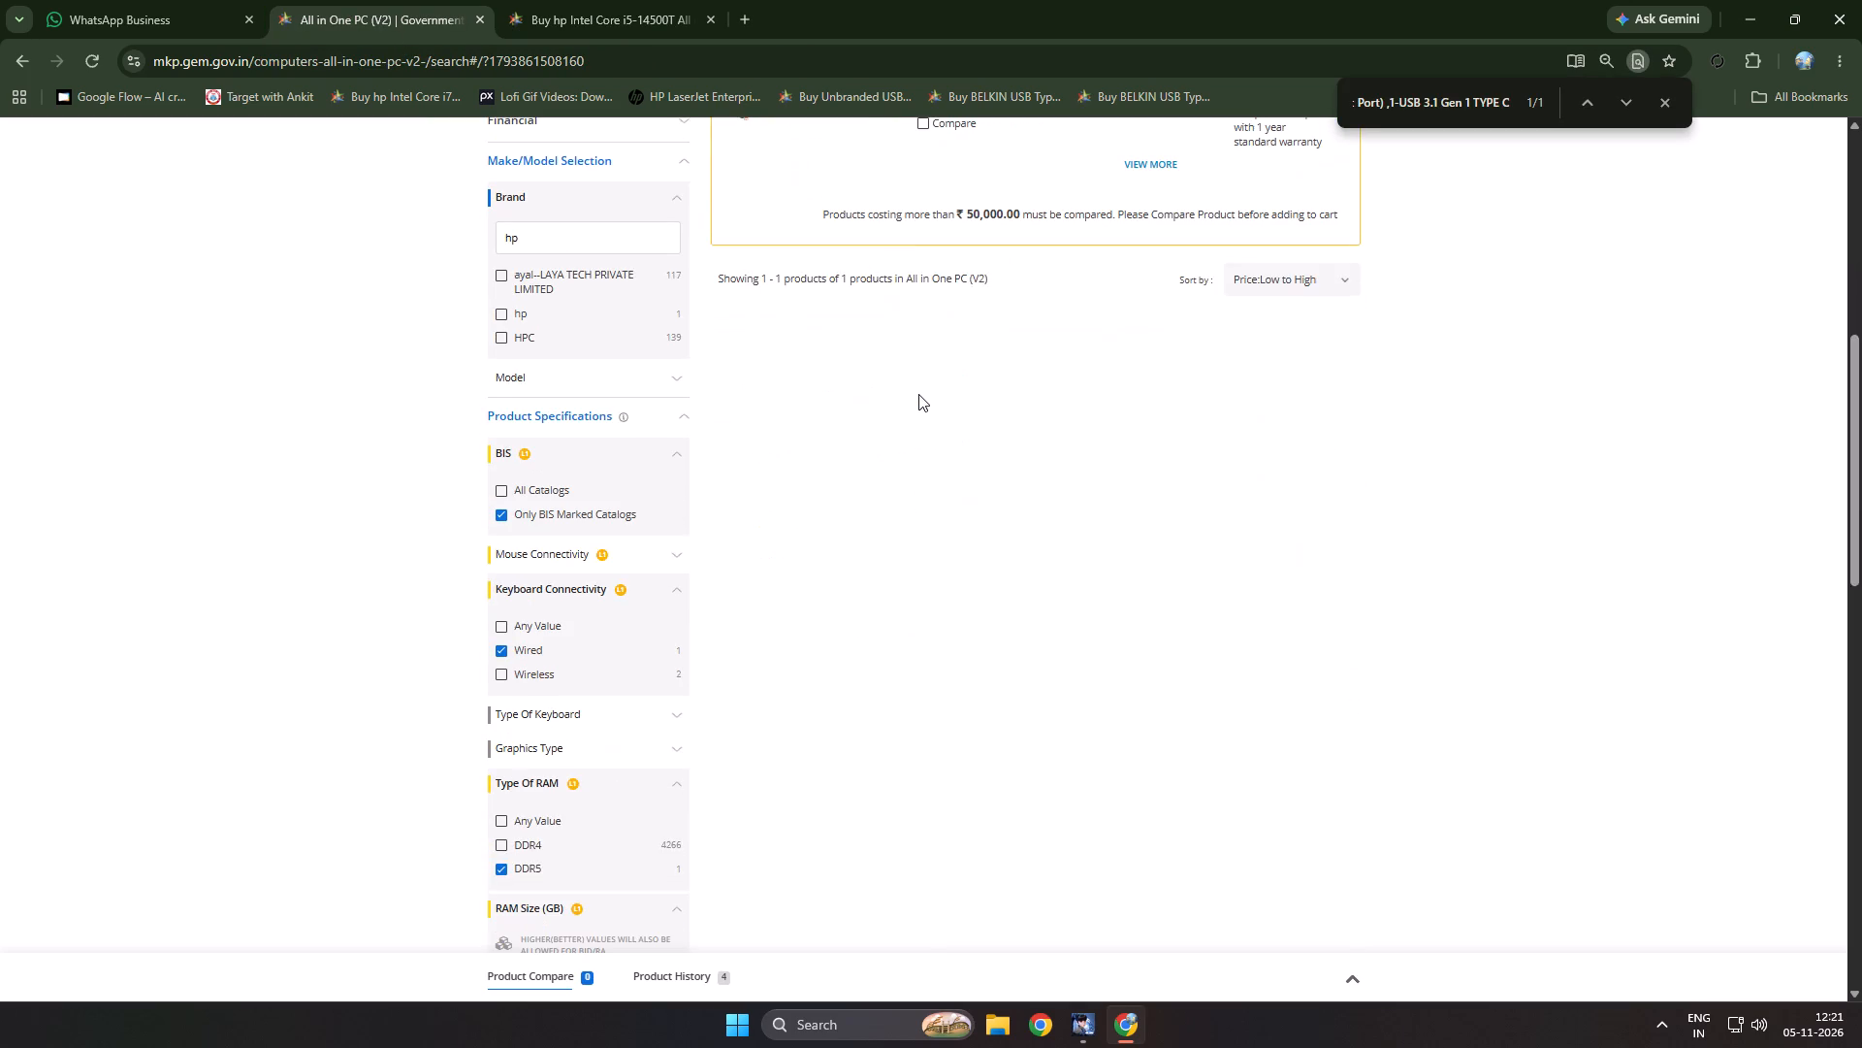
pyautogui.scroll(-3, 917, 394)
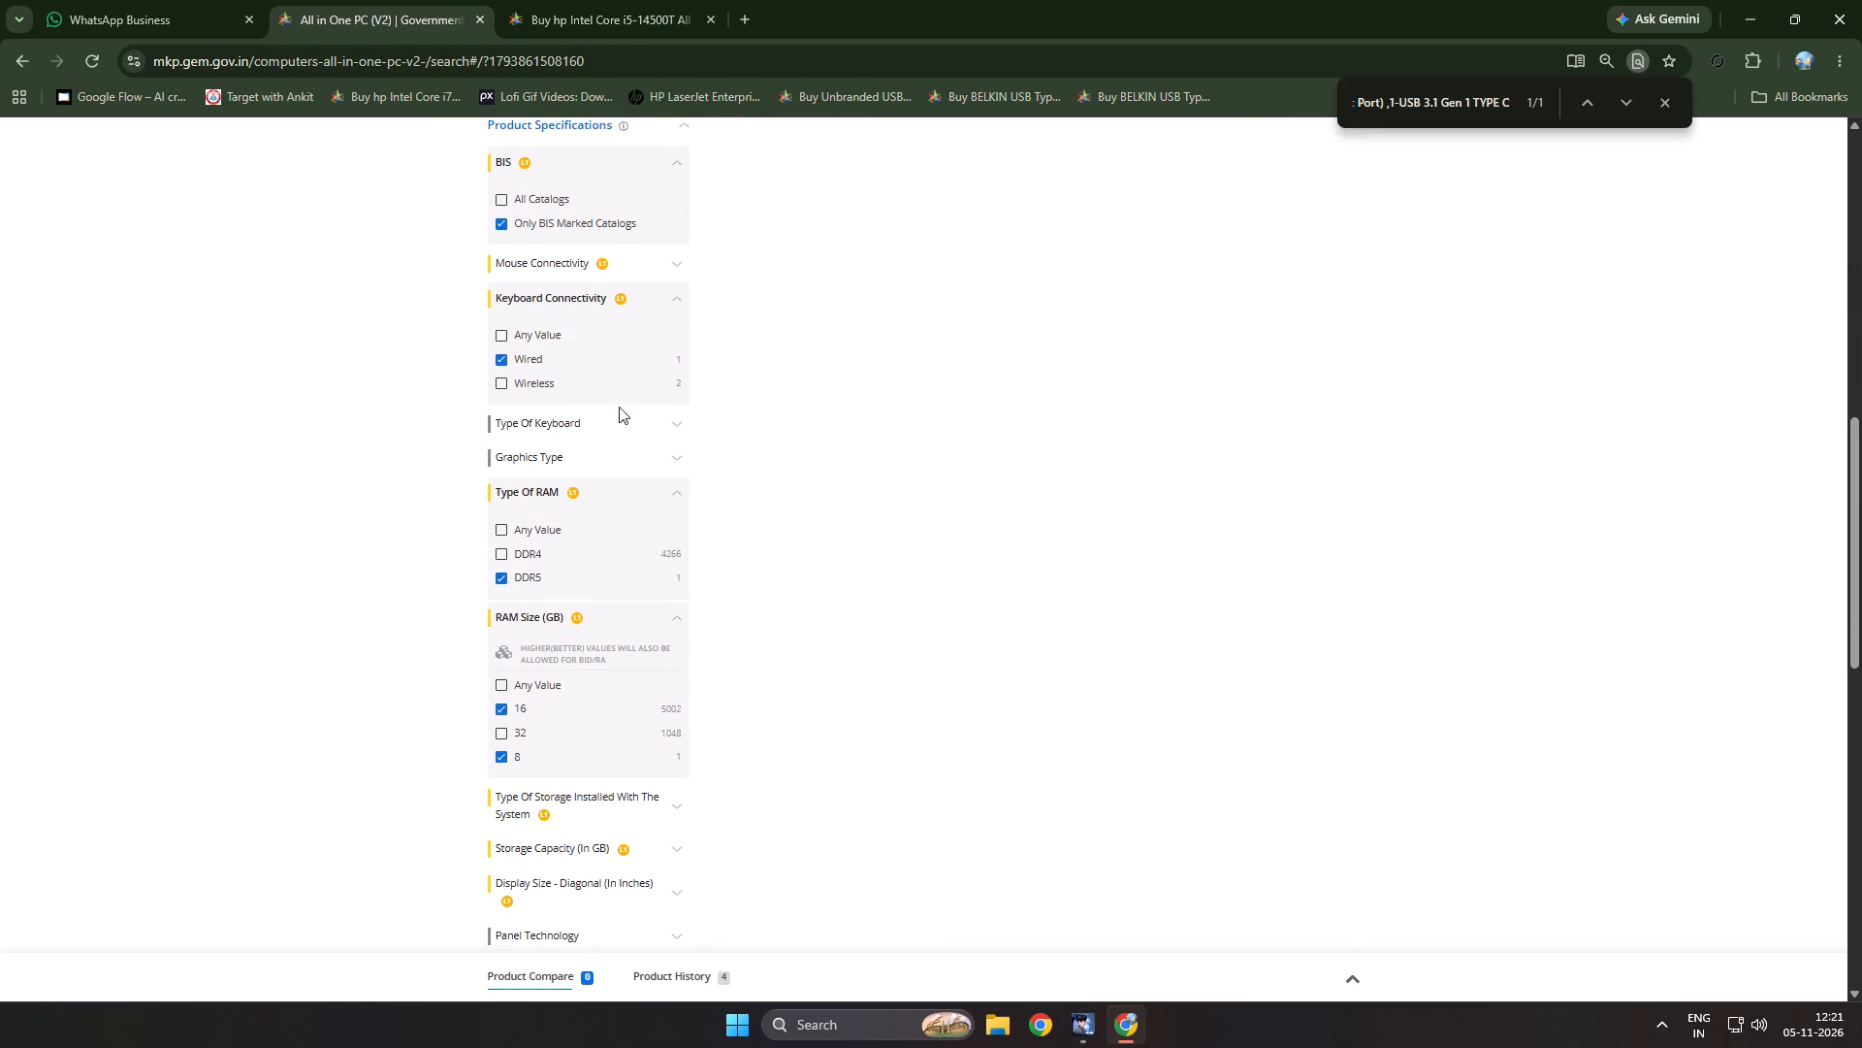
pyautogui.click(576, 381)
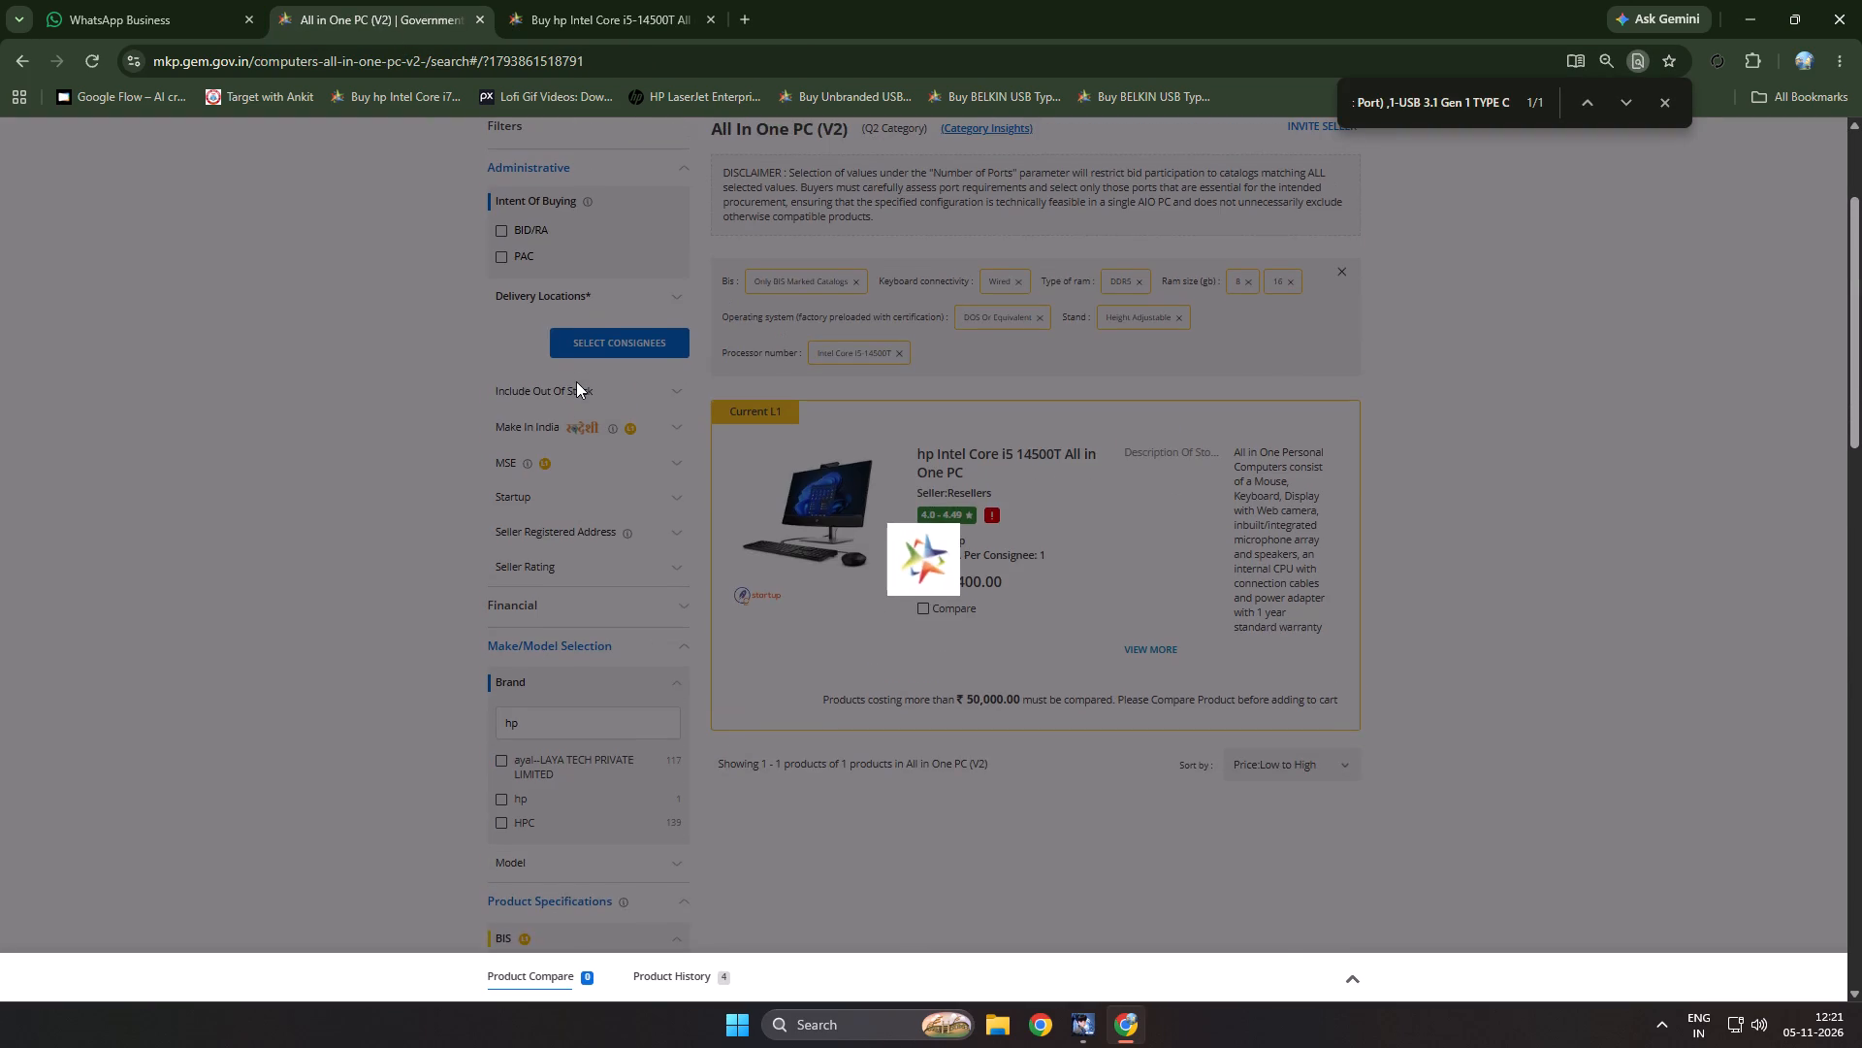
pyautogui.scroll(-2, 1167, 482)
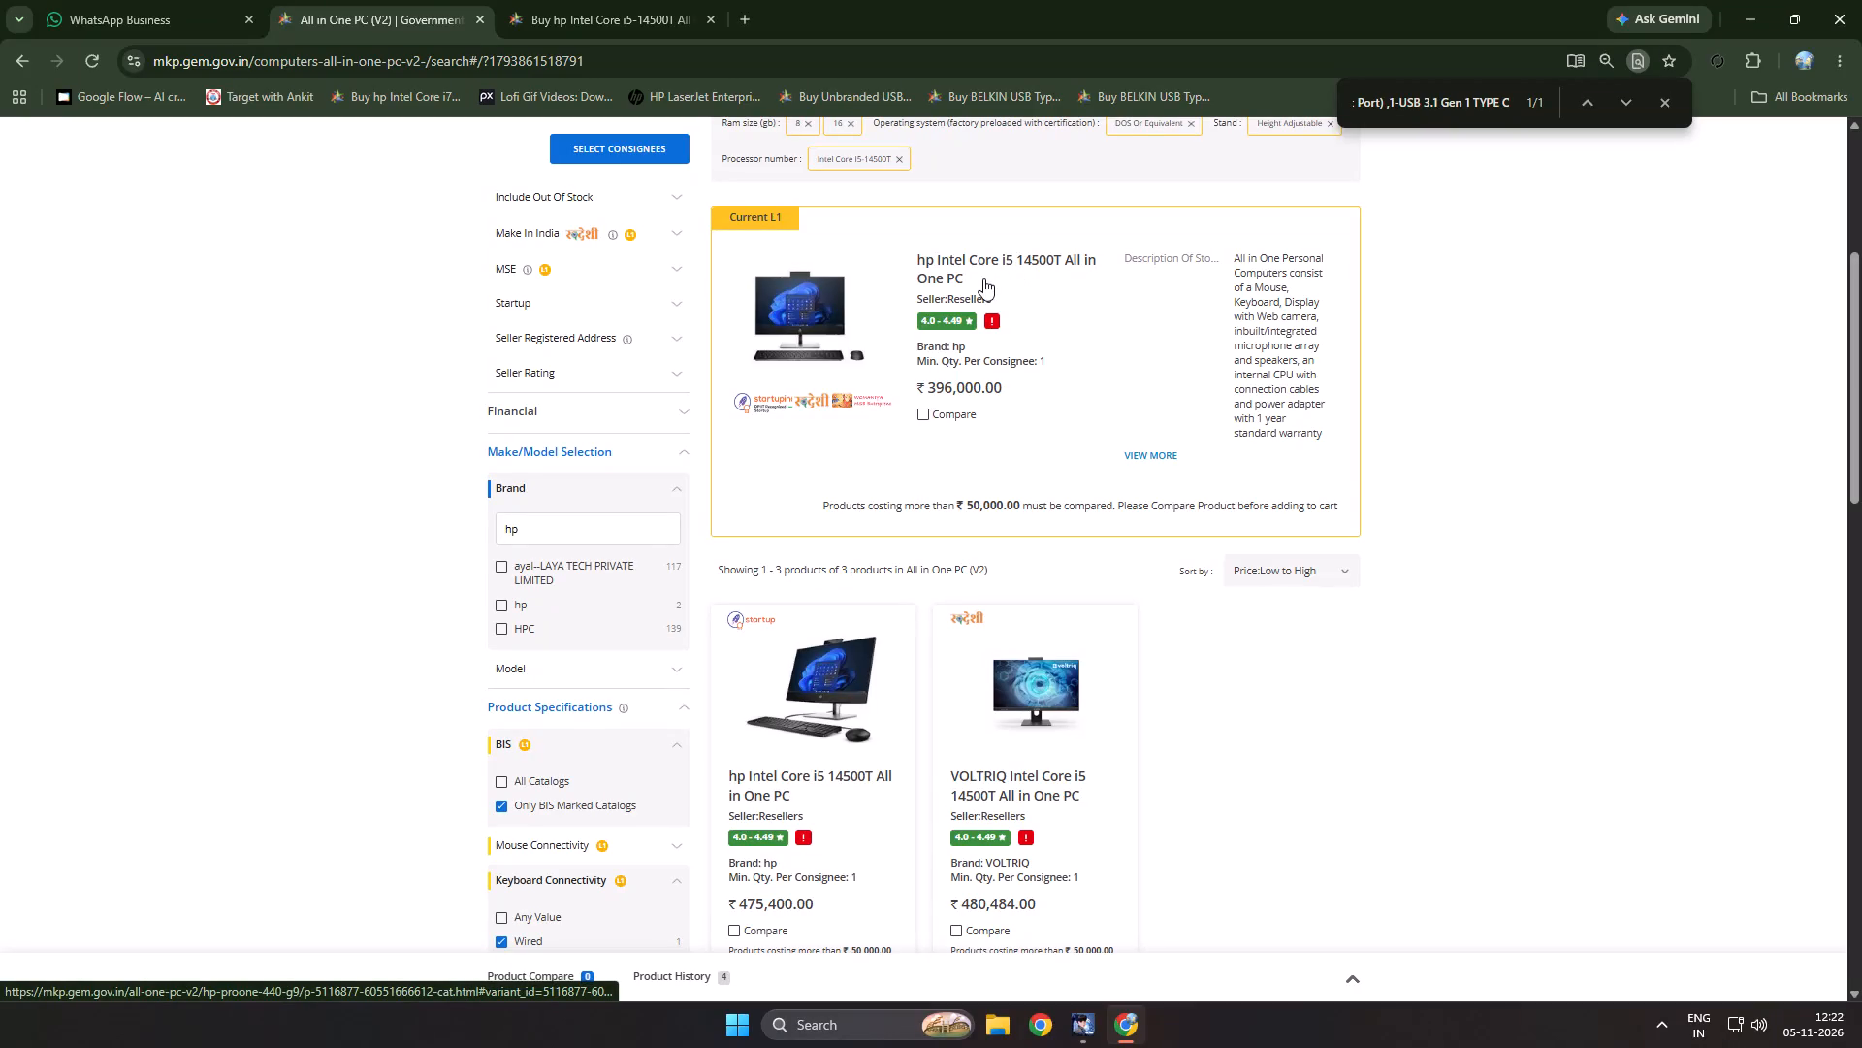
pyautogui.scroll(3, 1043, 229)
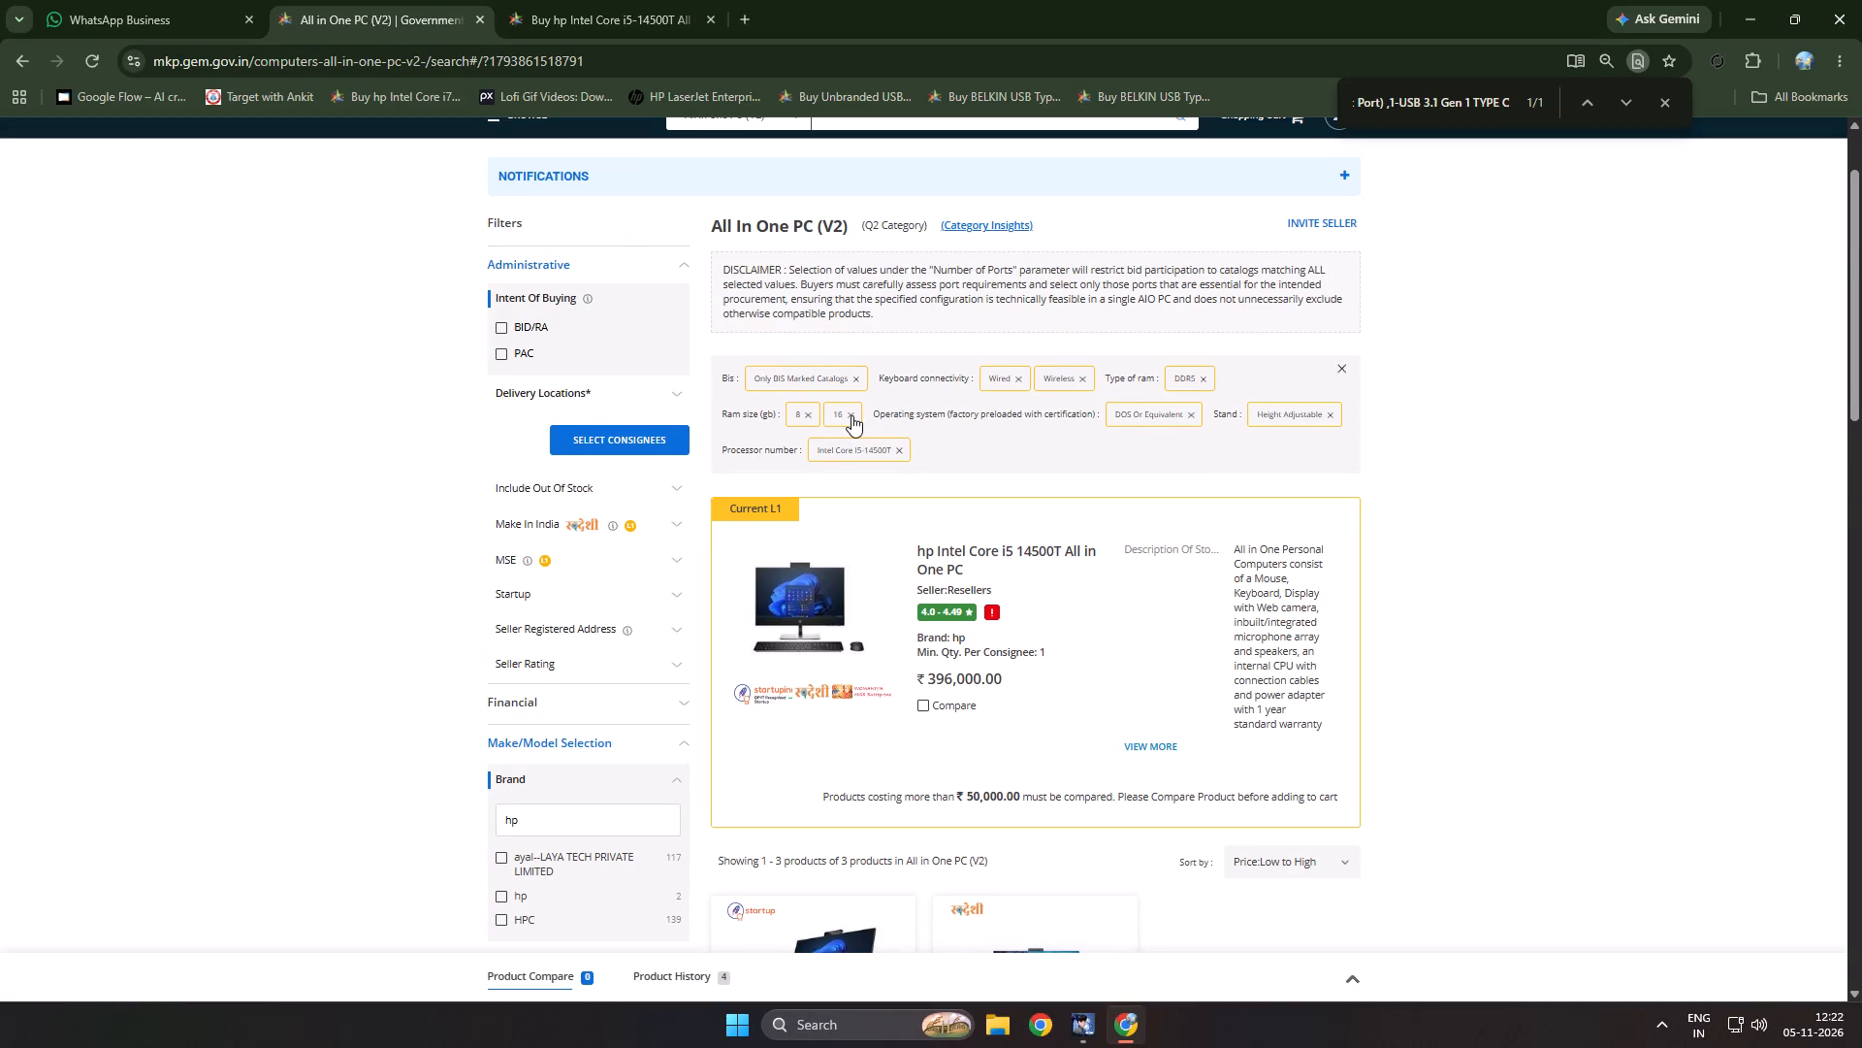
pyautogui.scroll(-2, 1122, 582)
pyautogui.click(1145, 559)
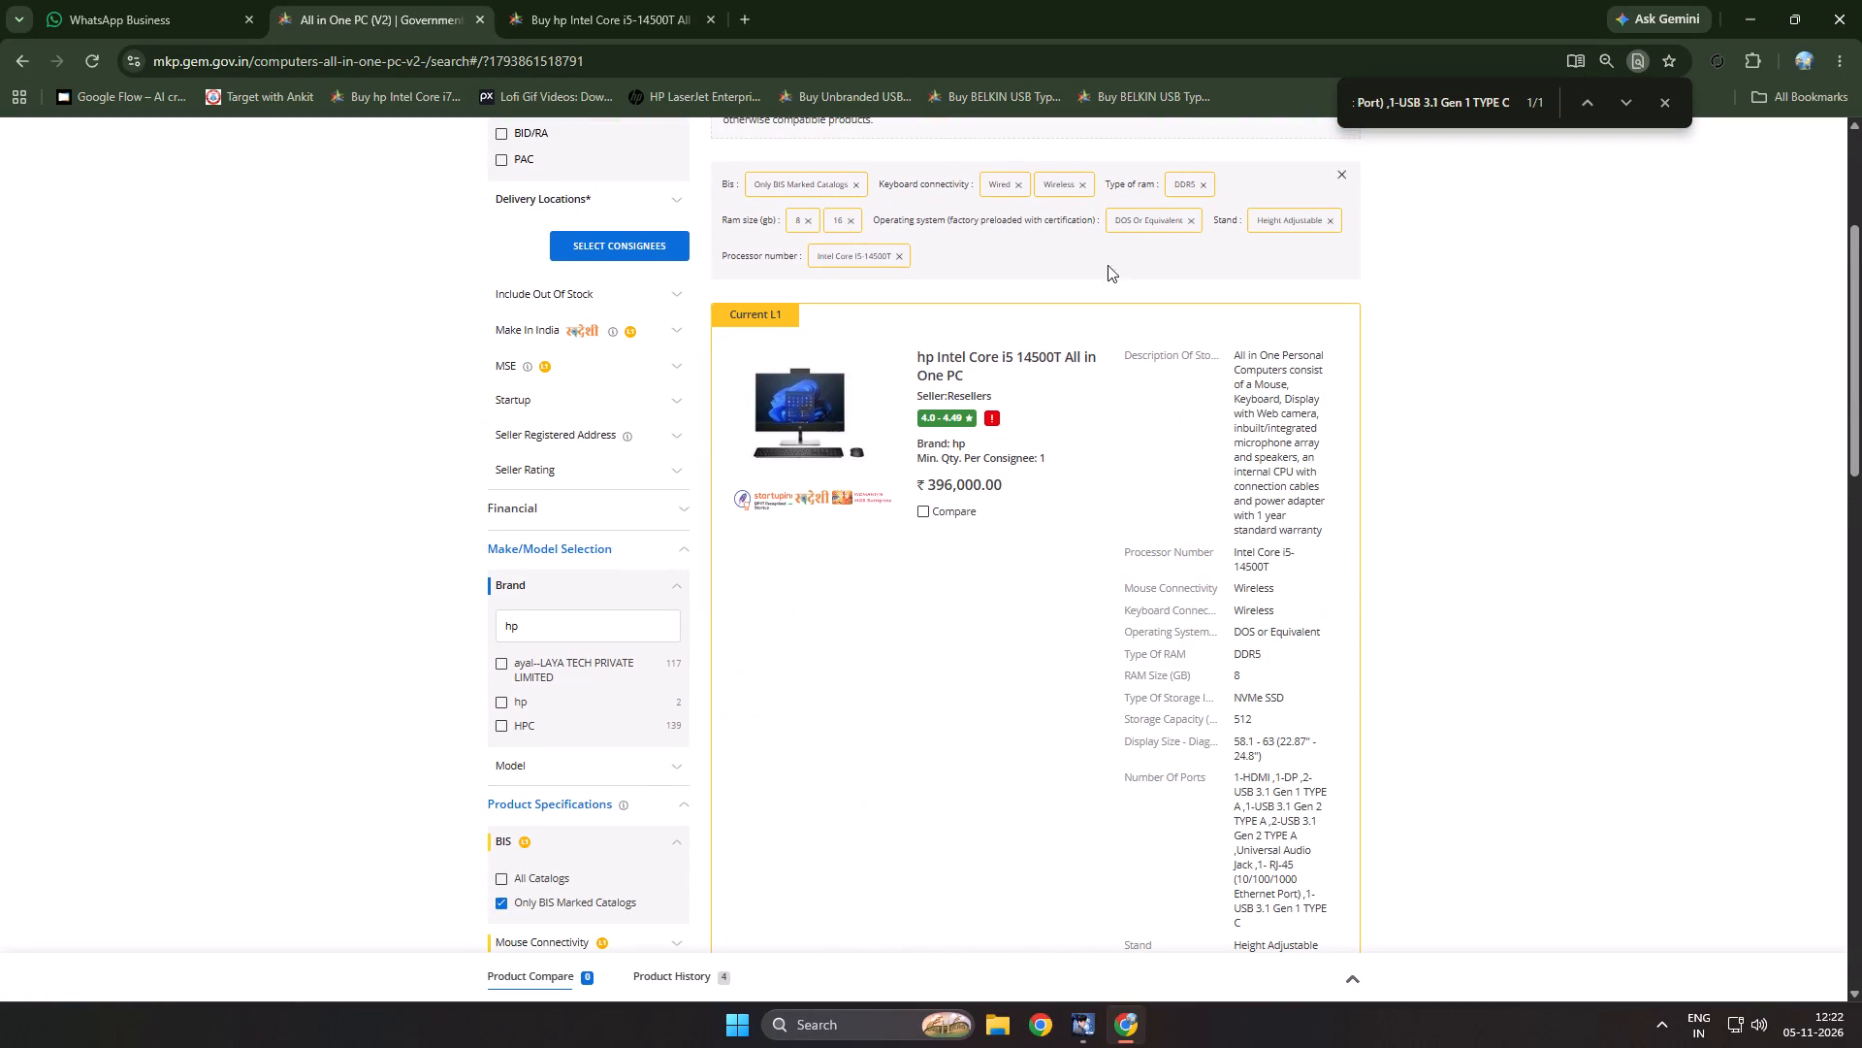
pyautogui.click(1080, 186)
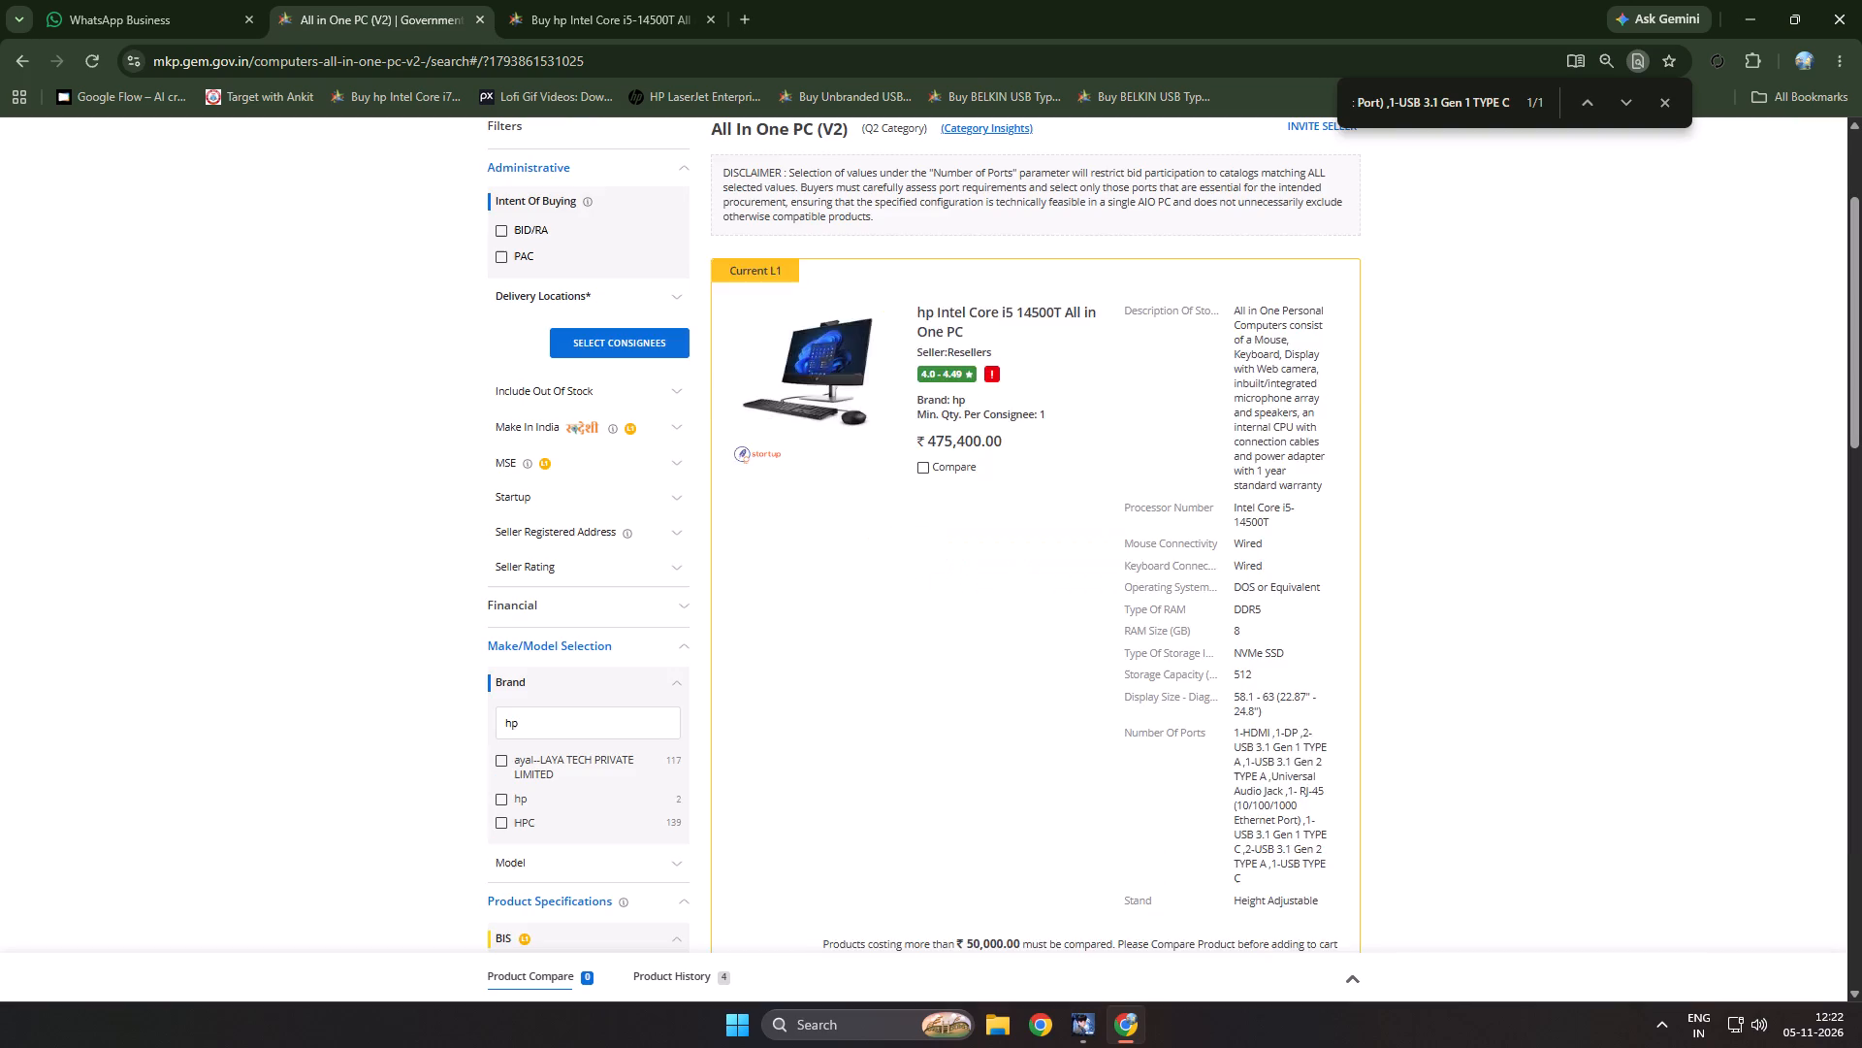
# Expand the mouse connectivity filter, add Windows 11 Home to the operating system filter, and review the matching i5-14500T offers.
pyautogui.scroll(-4, 1026, 423)
pyautogui.scroll(-6, 901, 646)
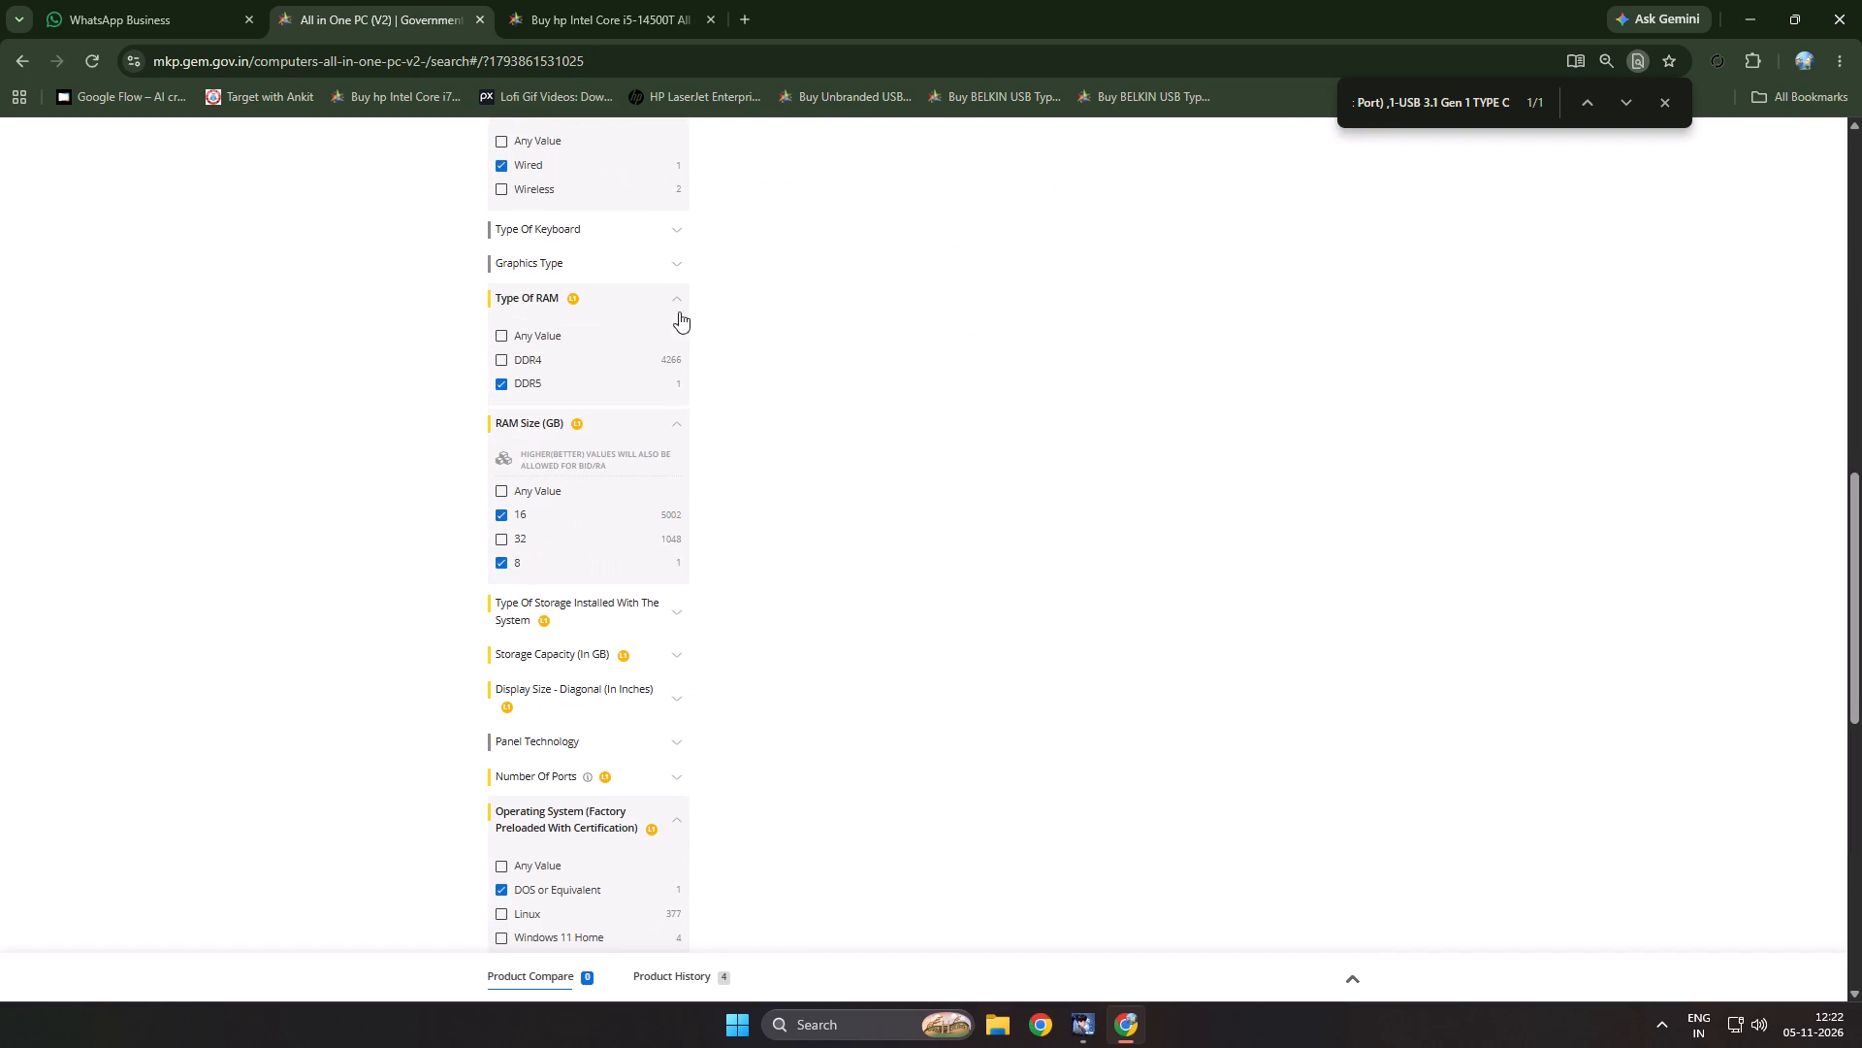
pyautogui.scroll(5, 633, 278)
pyautogui.scroll(4, 861, 369)
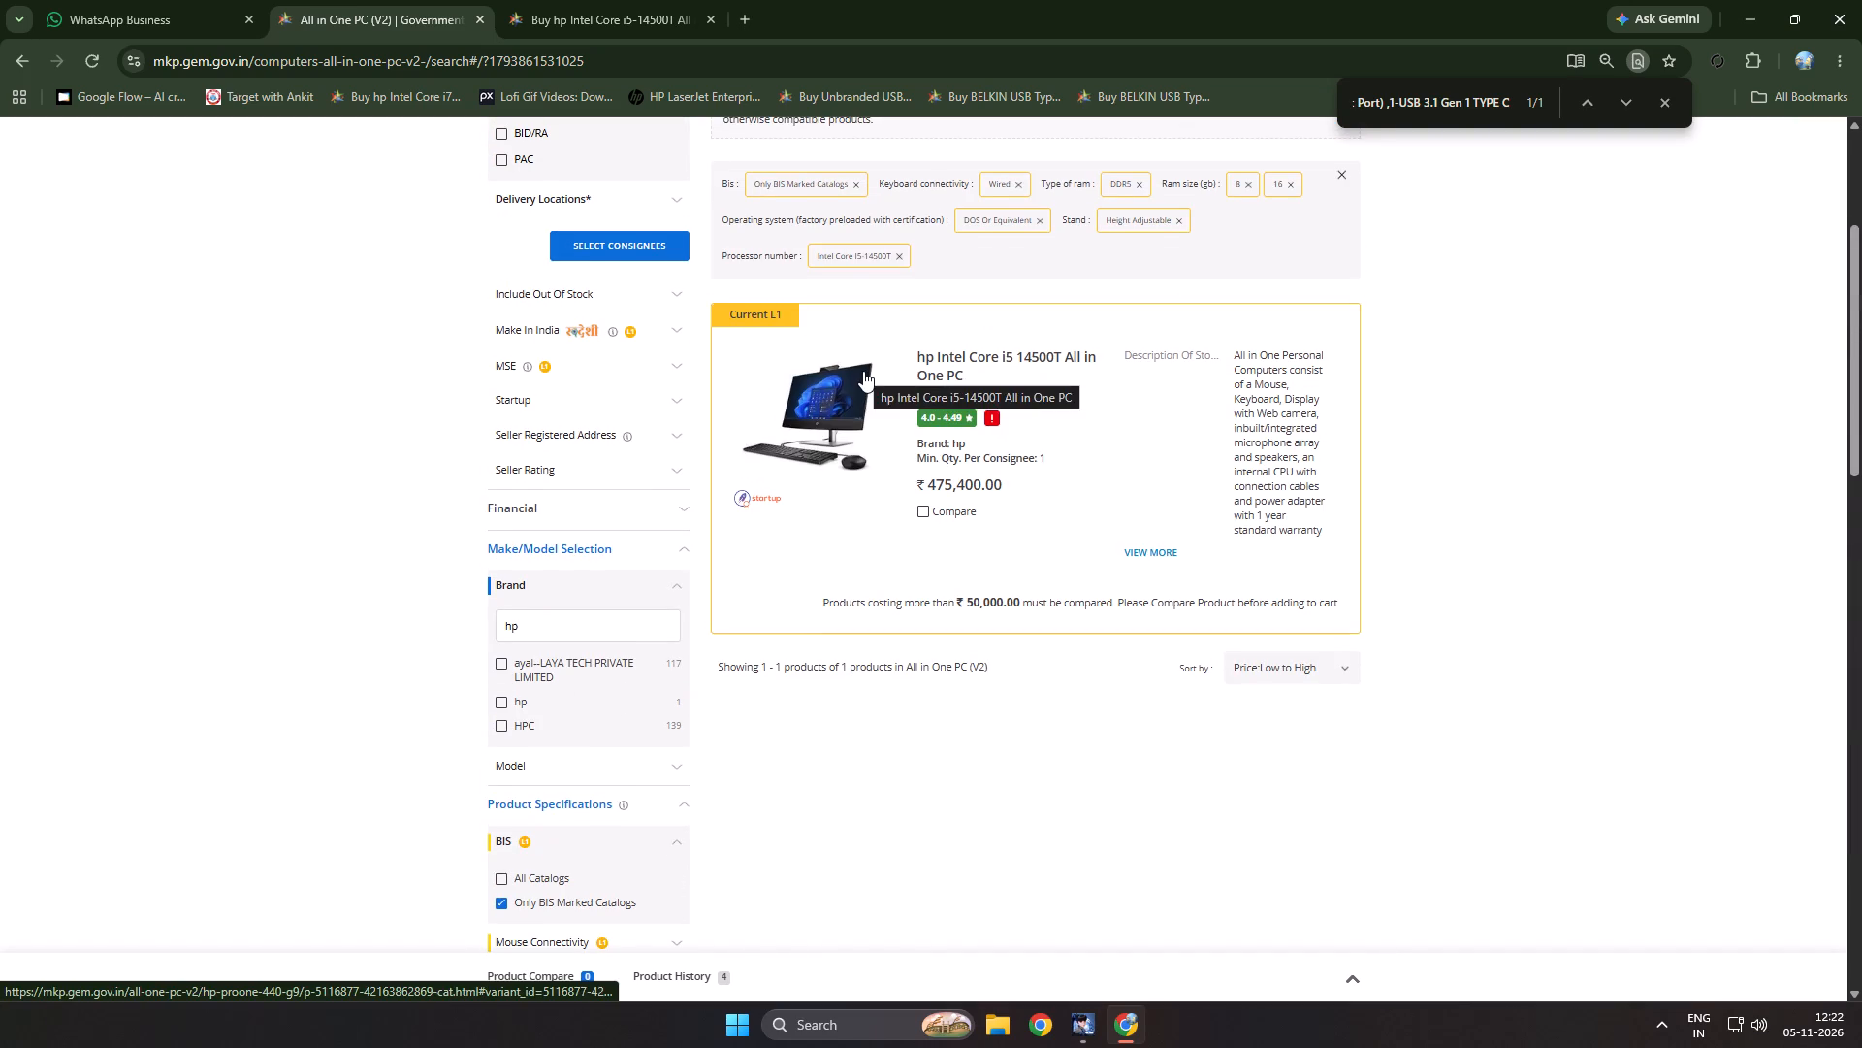
pyautogui.scroll(-5, 845, 385)
pyautogui.click(635, 458)
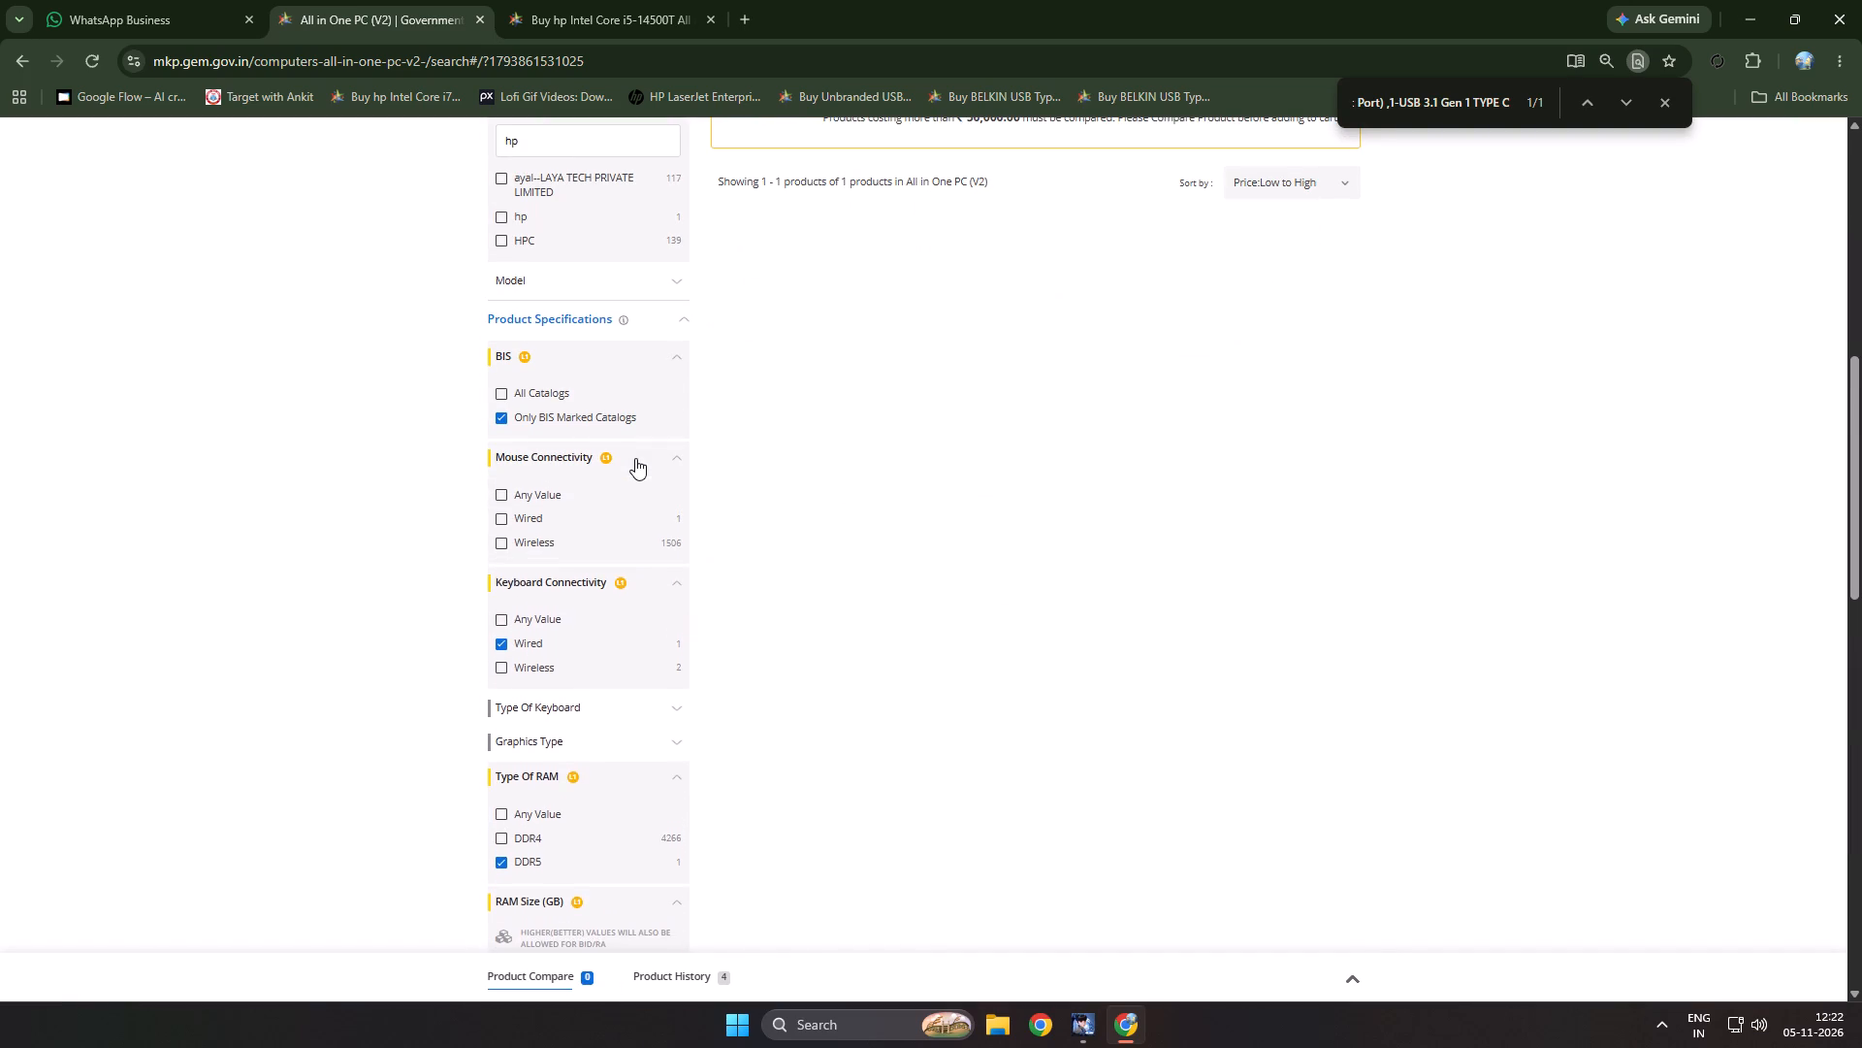
pyautogui.scroll(-10, 589, 524)
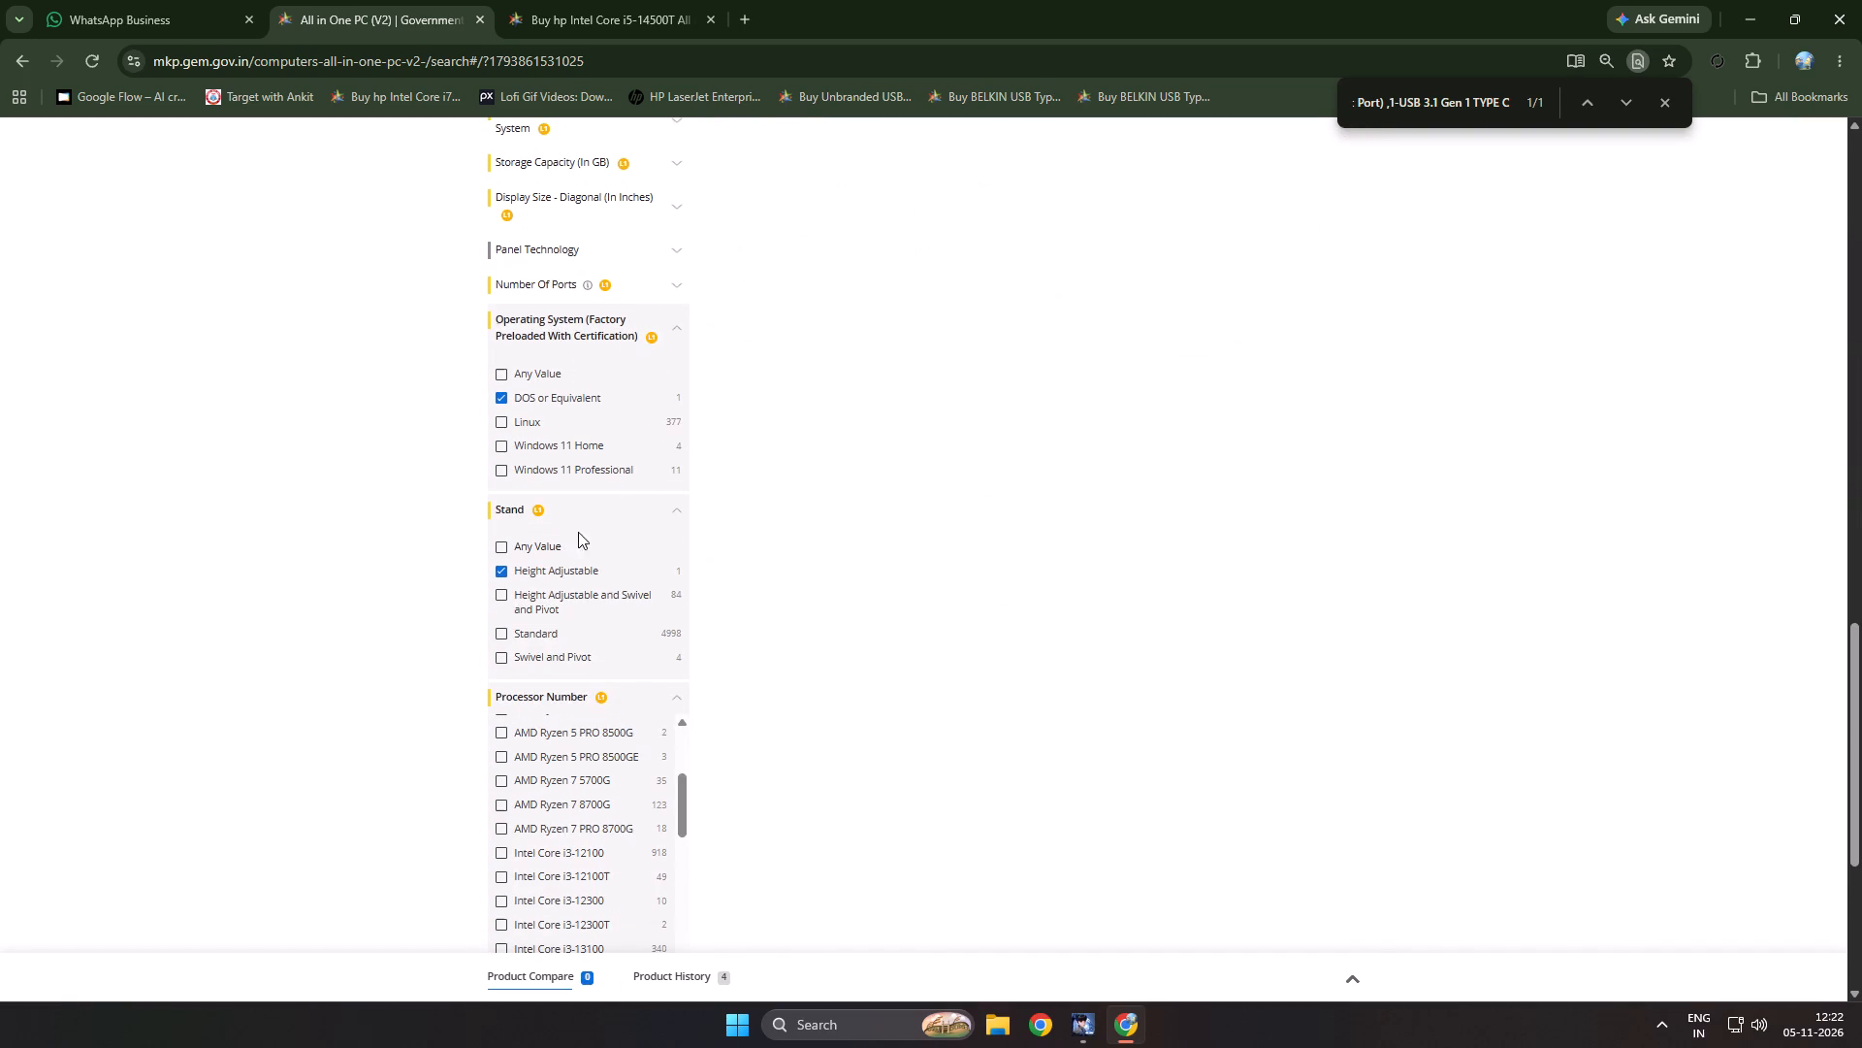
pyautogui.click(578, 444)
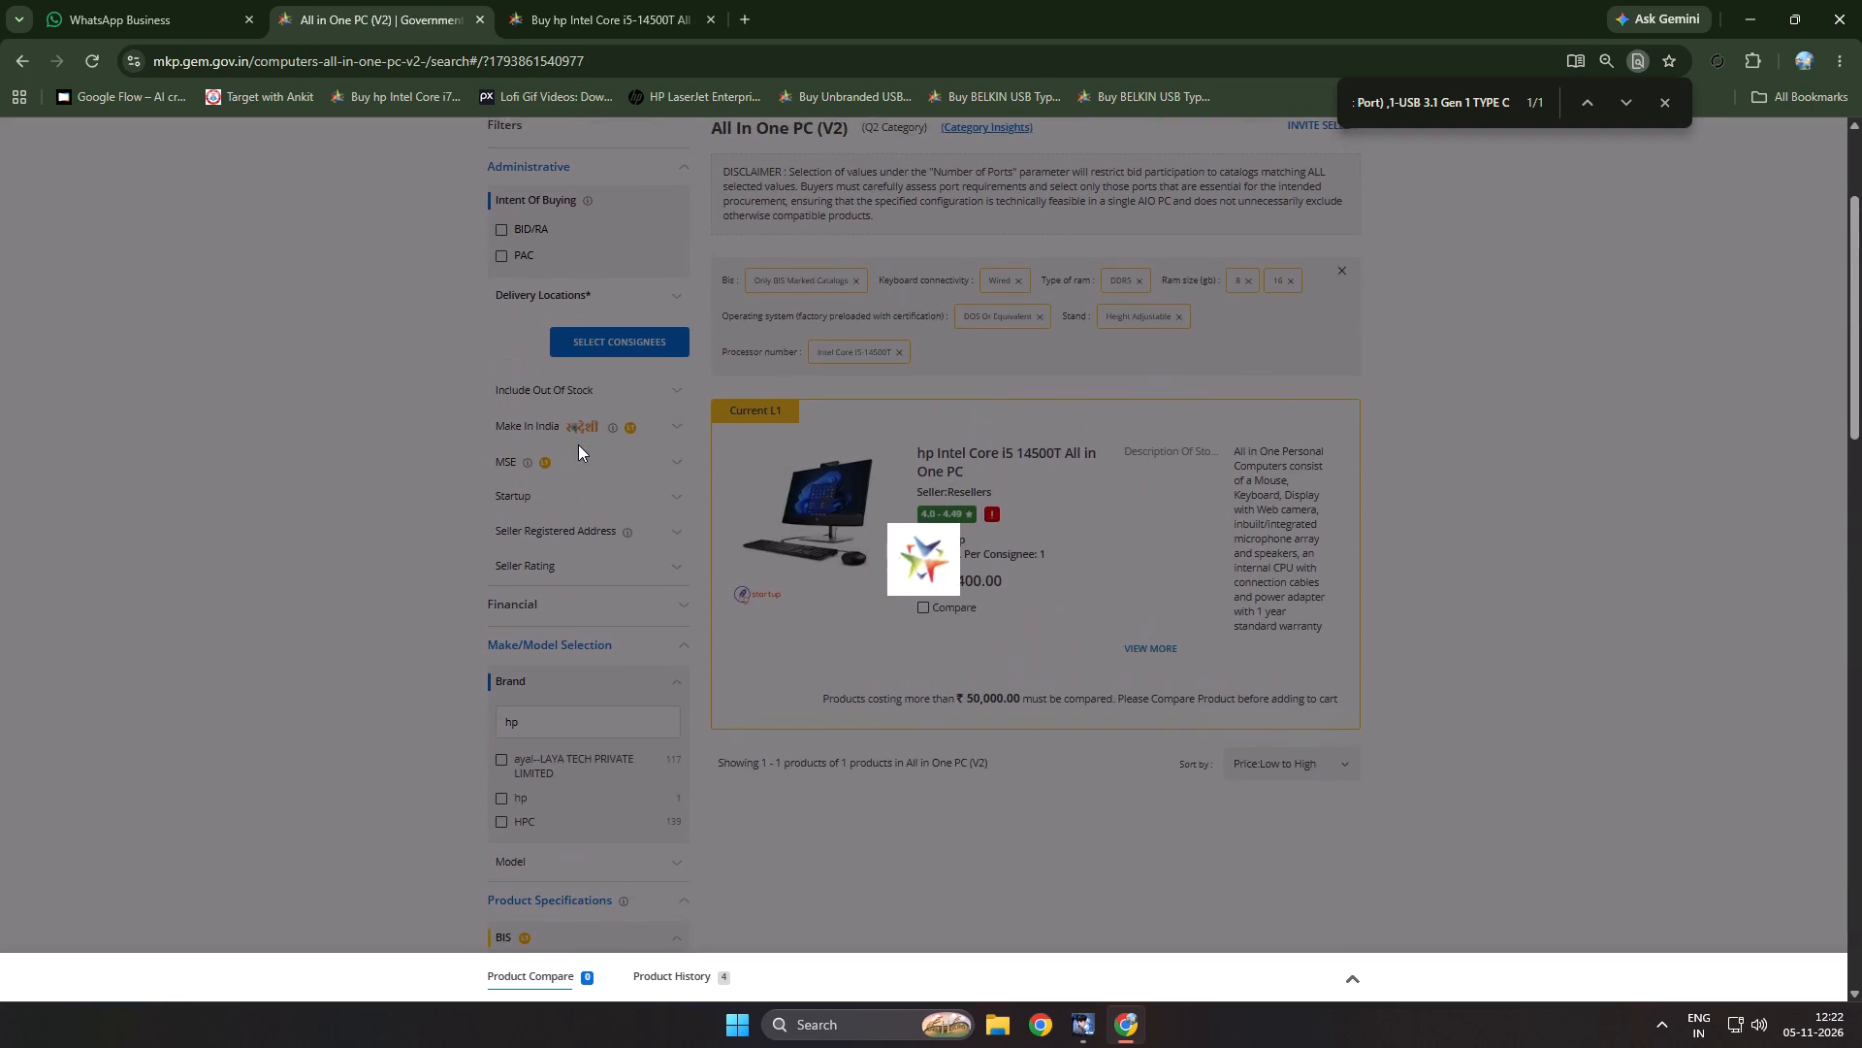
pyautogui.scroll(-5, 986, 522)
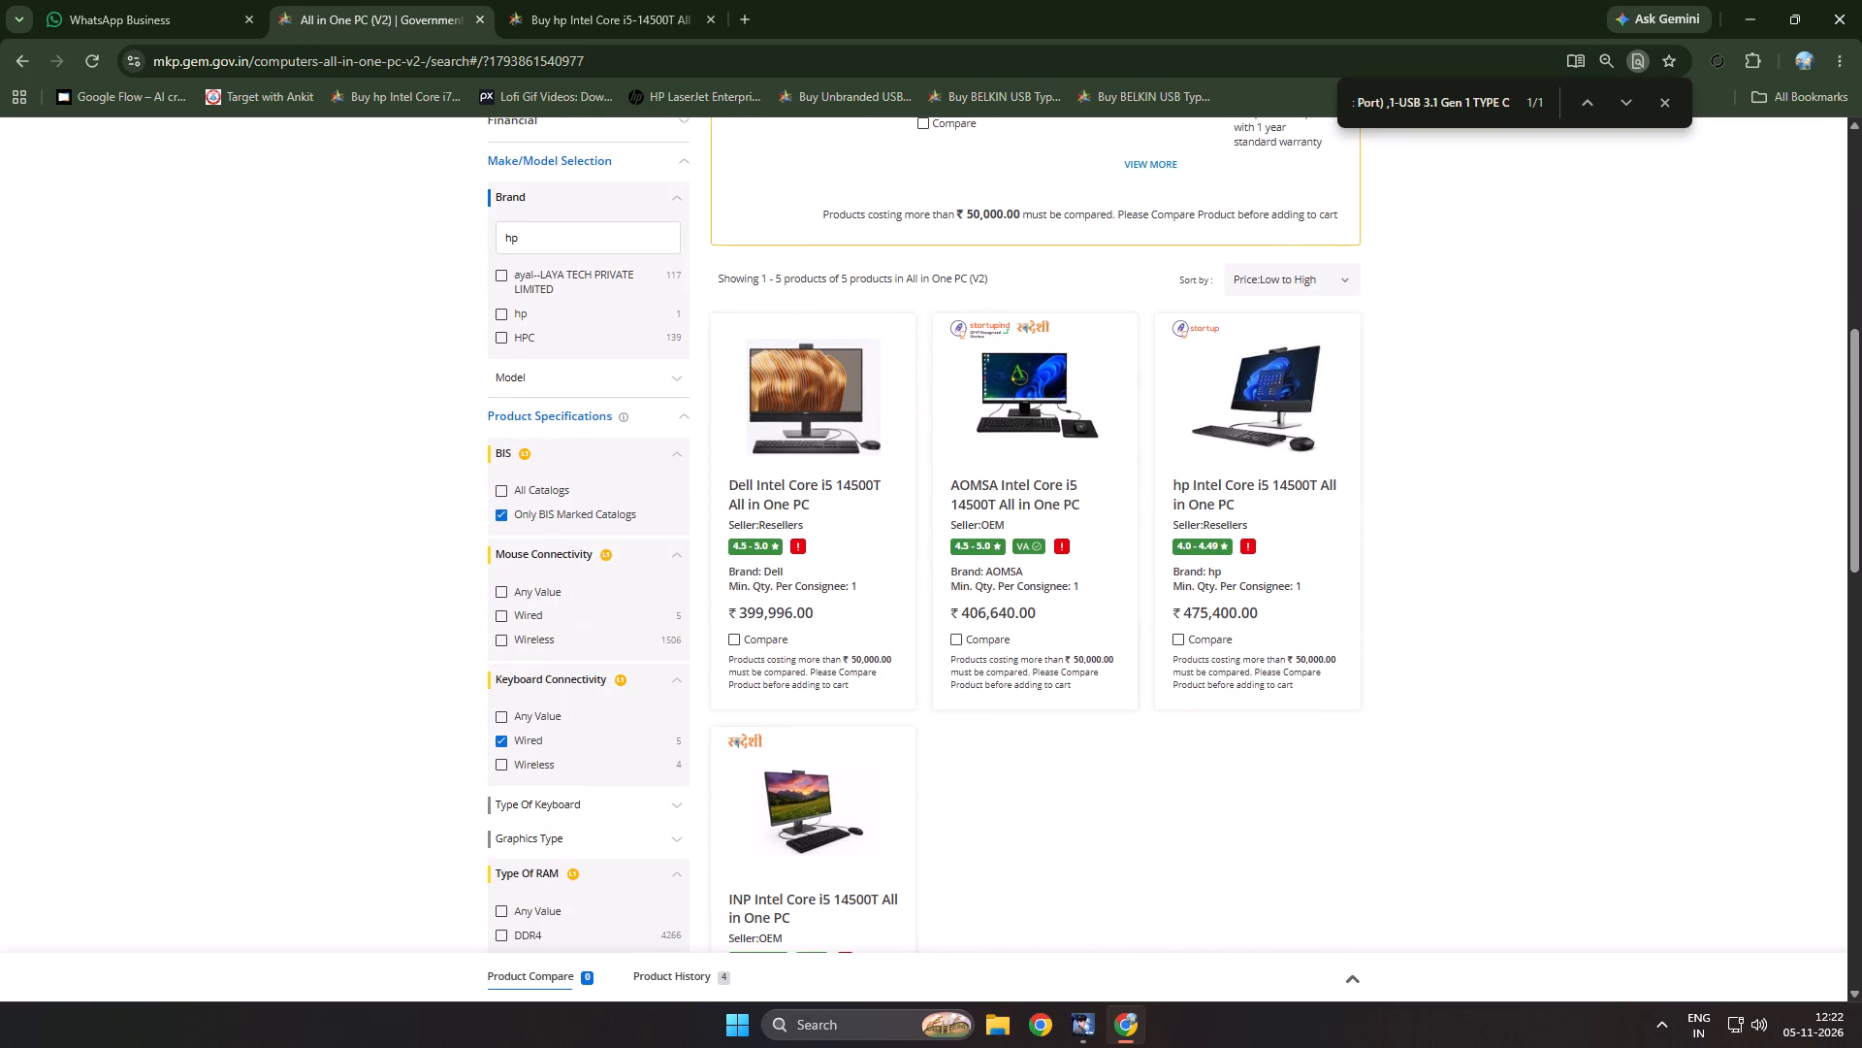
pyautogui.scroll(-5, 954, 540)
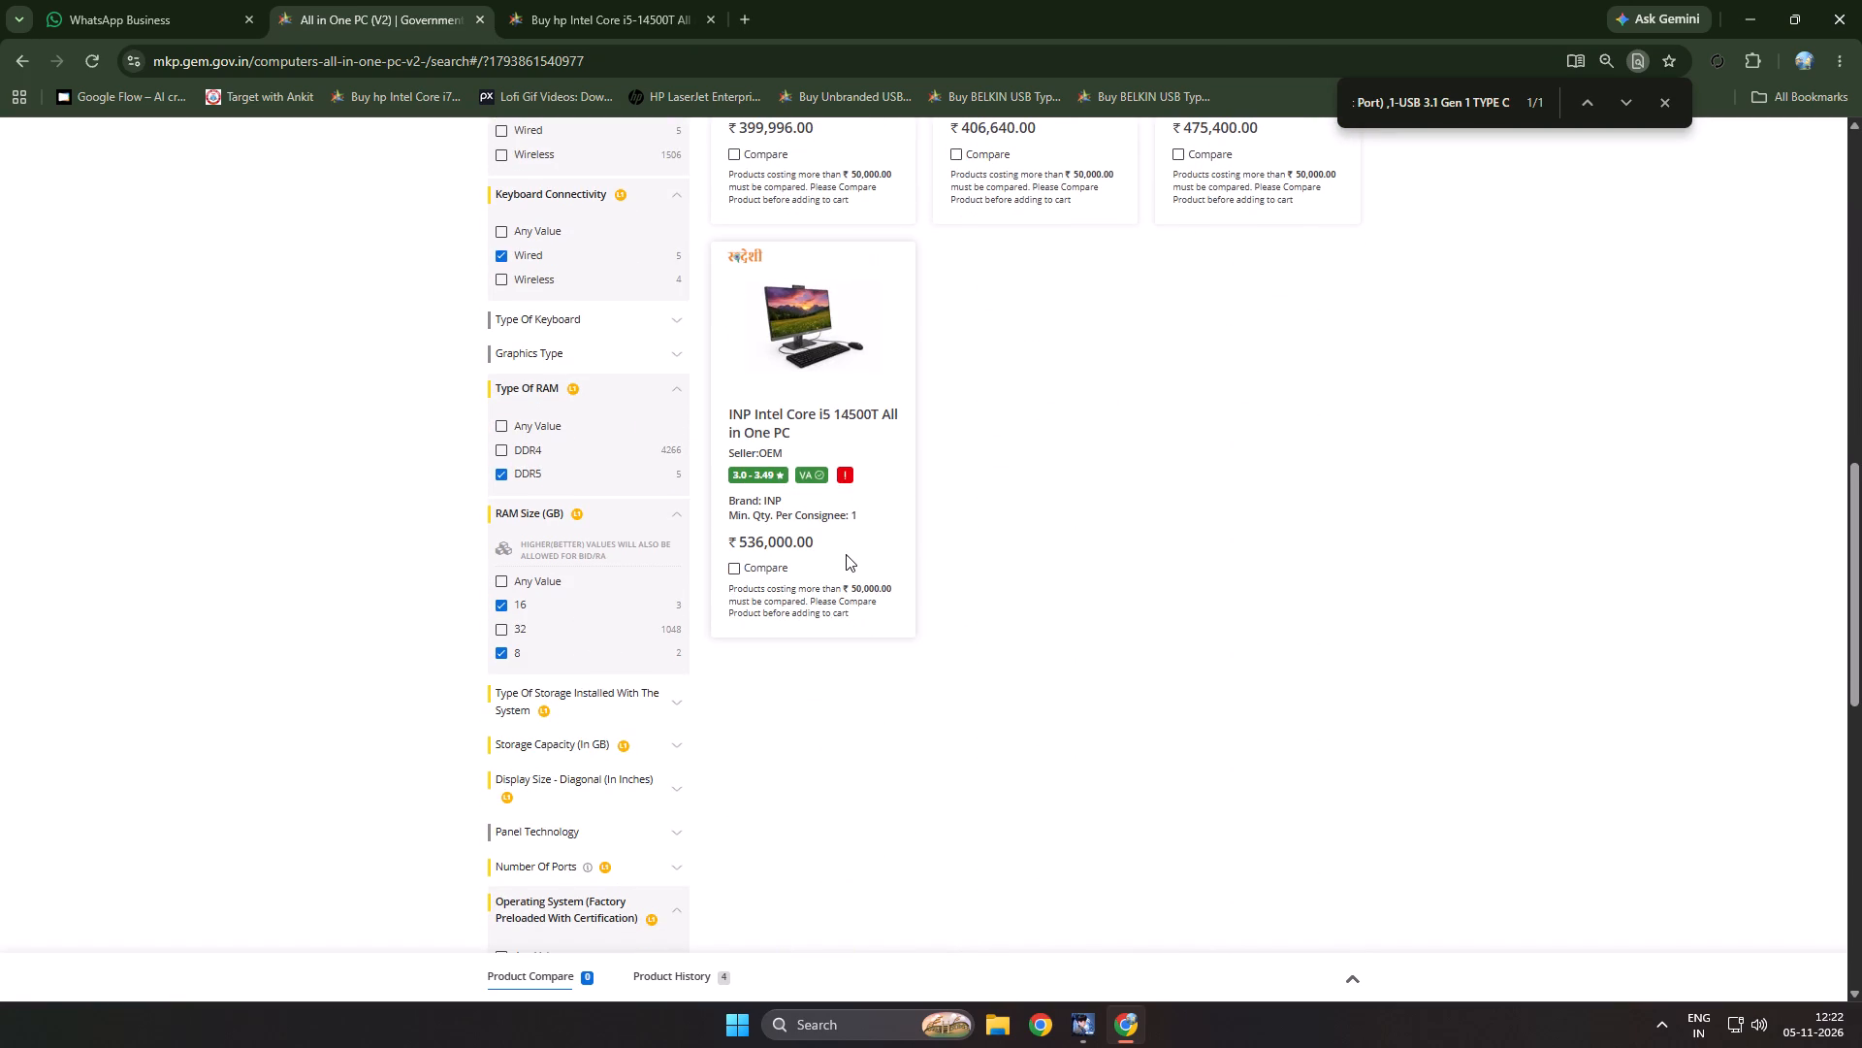
pyautogui.scroll(4, 846, 554)
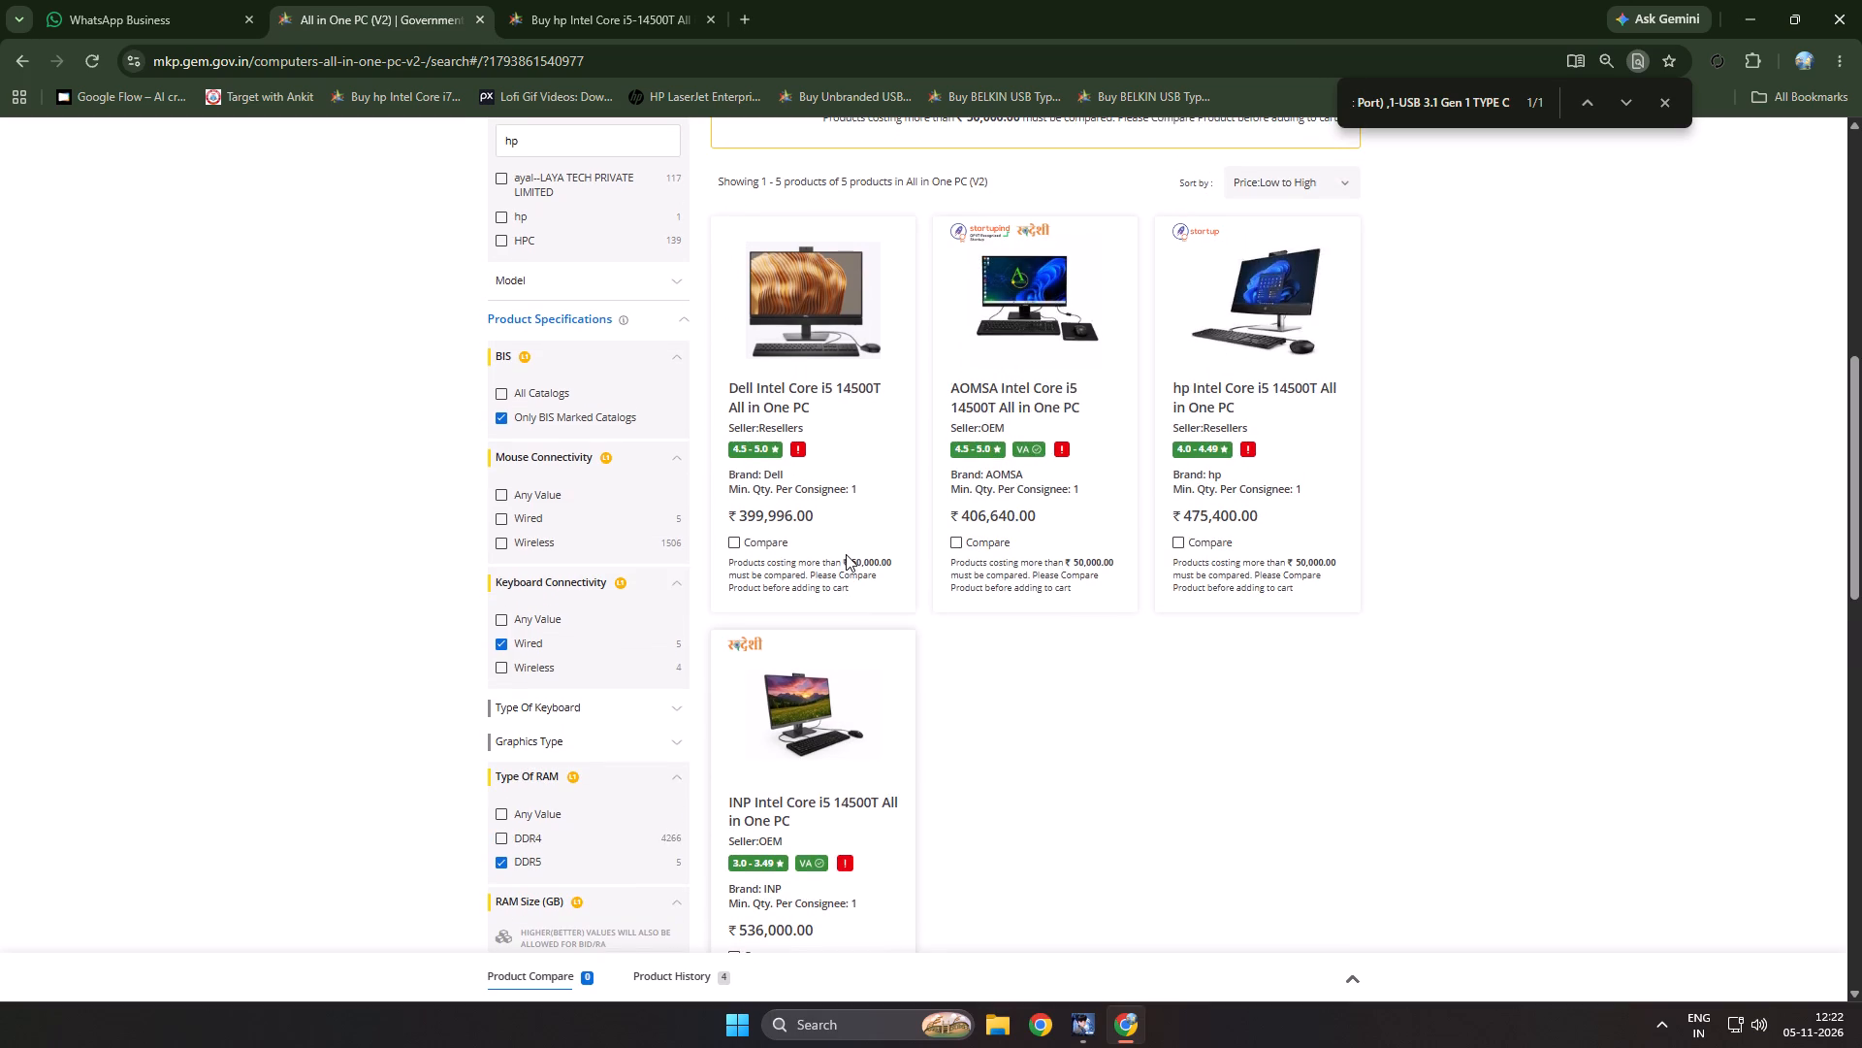
# Copy the 1-USB TYPE C port from the hp i5-14500T page and look for it in the L1 specifications and the expanded Number of Ports filter.
pyautogui.click(598, 0)
pyautogui.scroll(-5, 964, 608)
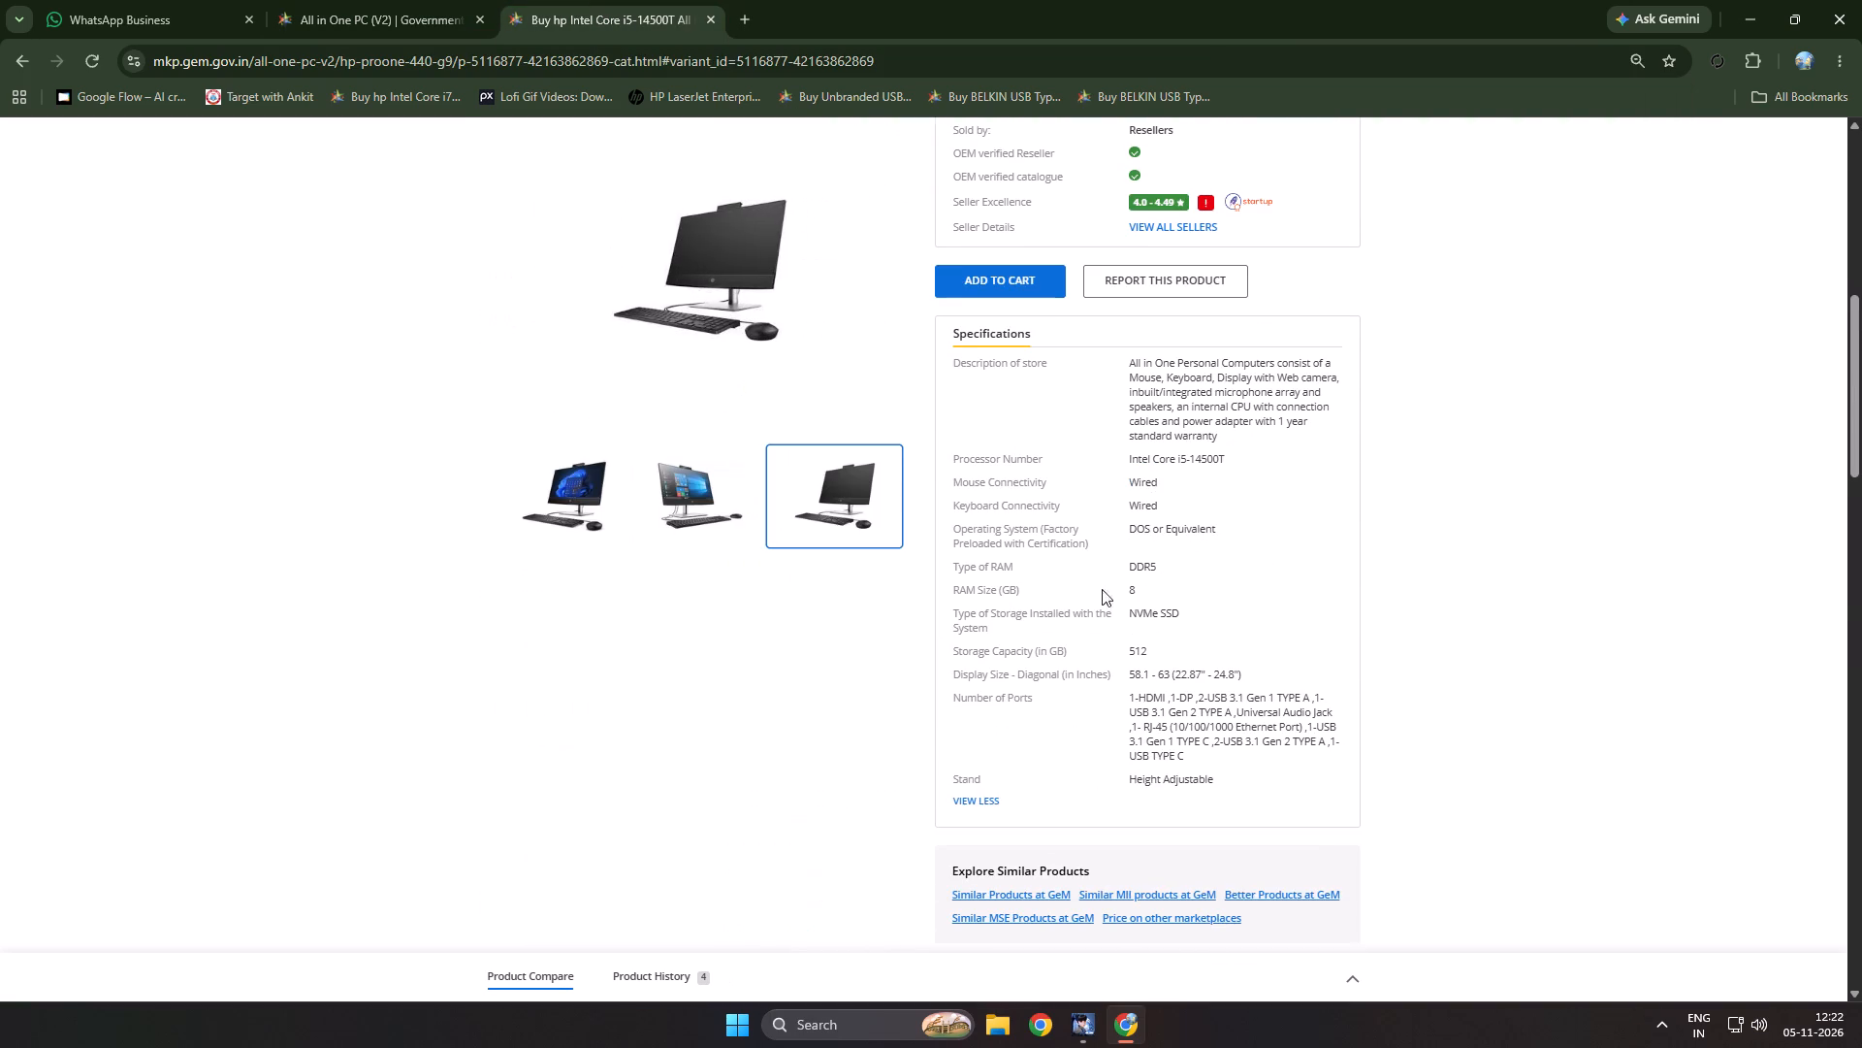
pyautogui.moveTo(1209, 760); pyautogui.dragTo(1338, 753)
pyautogui.moveTo(1338, 753); pyautogui.dragTo(1332, 742)
pyautogui.hotkey('ctrl', 'c')
pyautogui.click(282, 0)
pyautogui.hotkey('ctrl', 'f')
pyautogui.hotkey('ctrl', 'v')
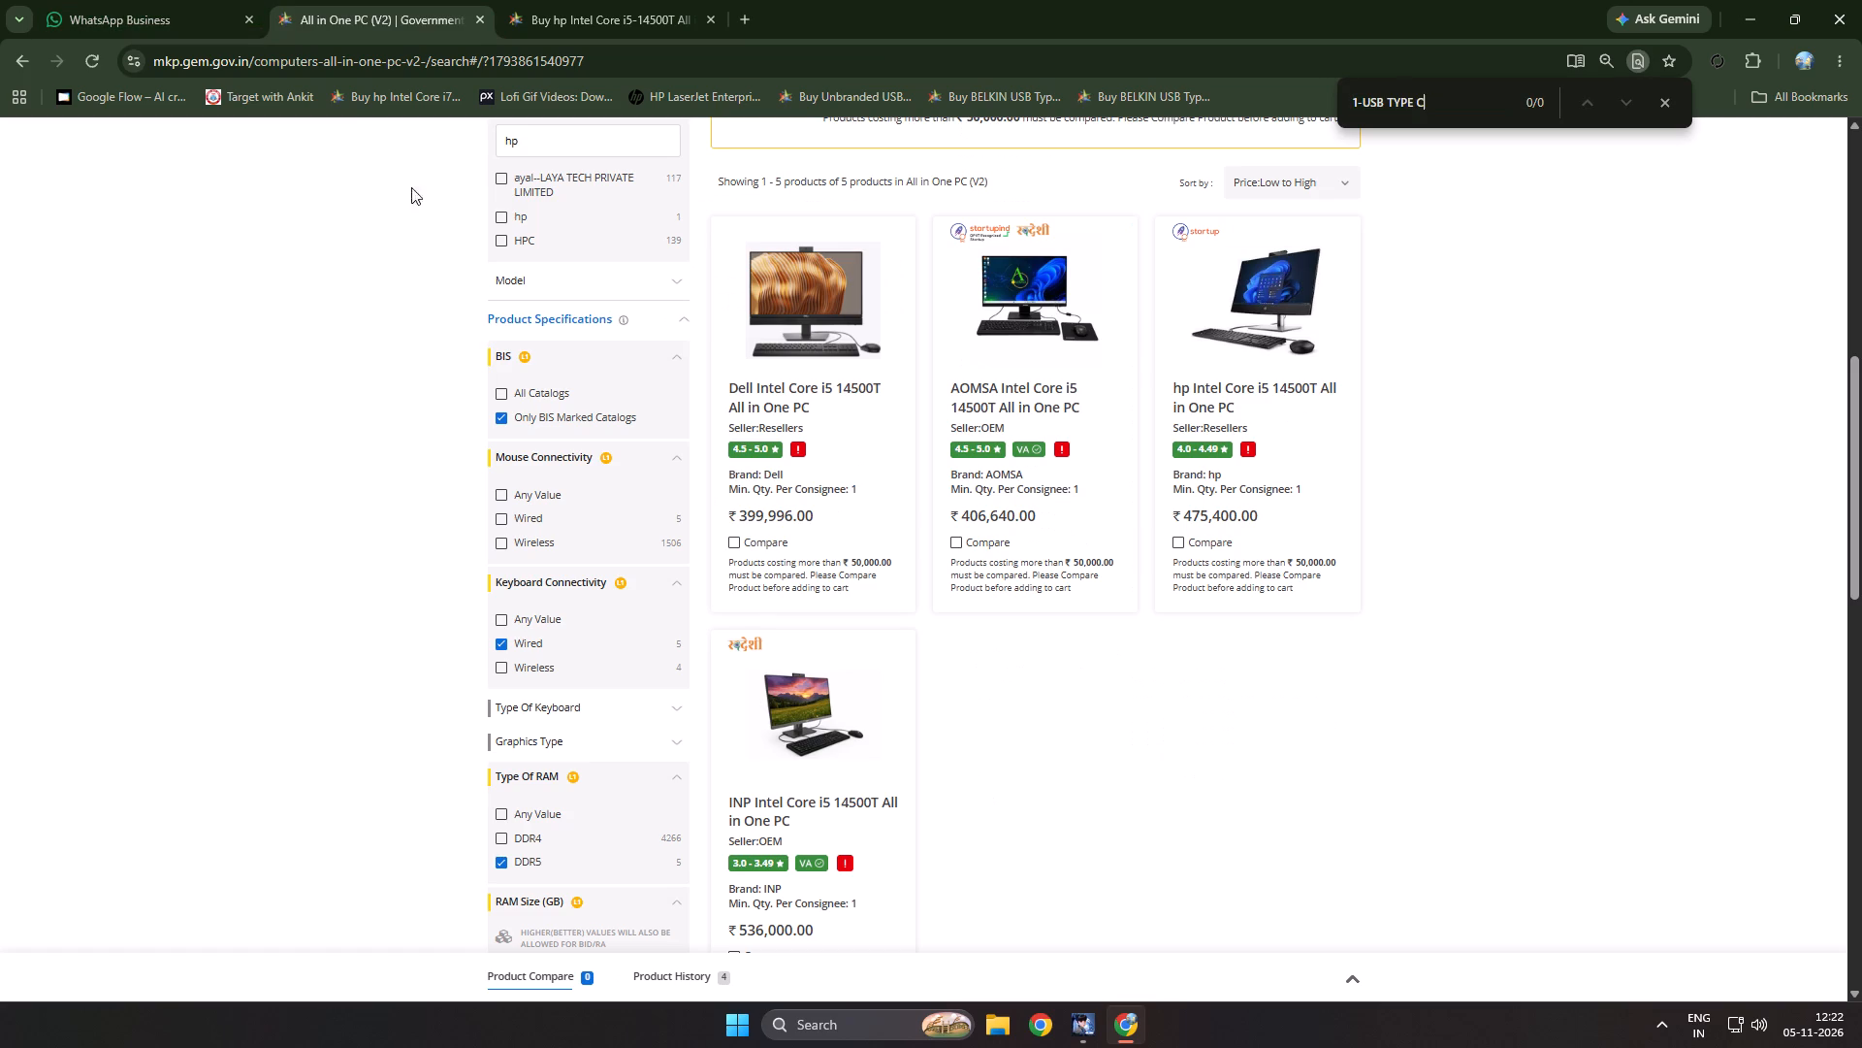
pyautogui.scroll(-13, 551, 343)
pyautogui.scroll(4, 609, 257)
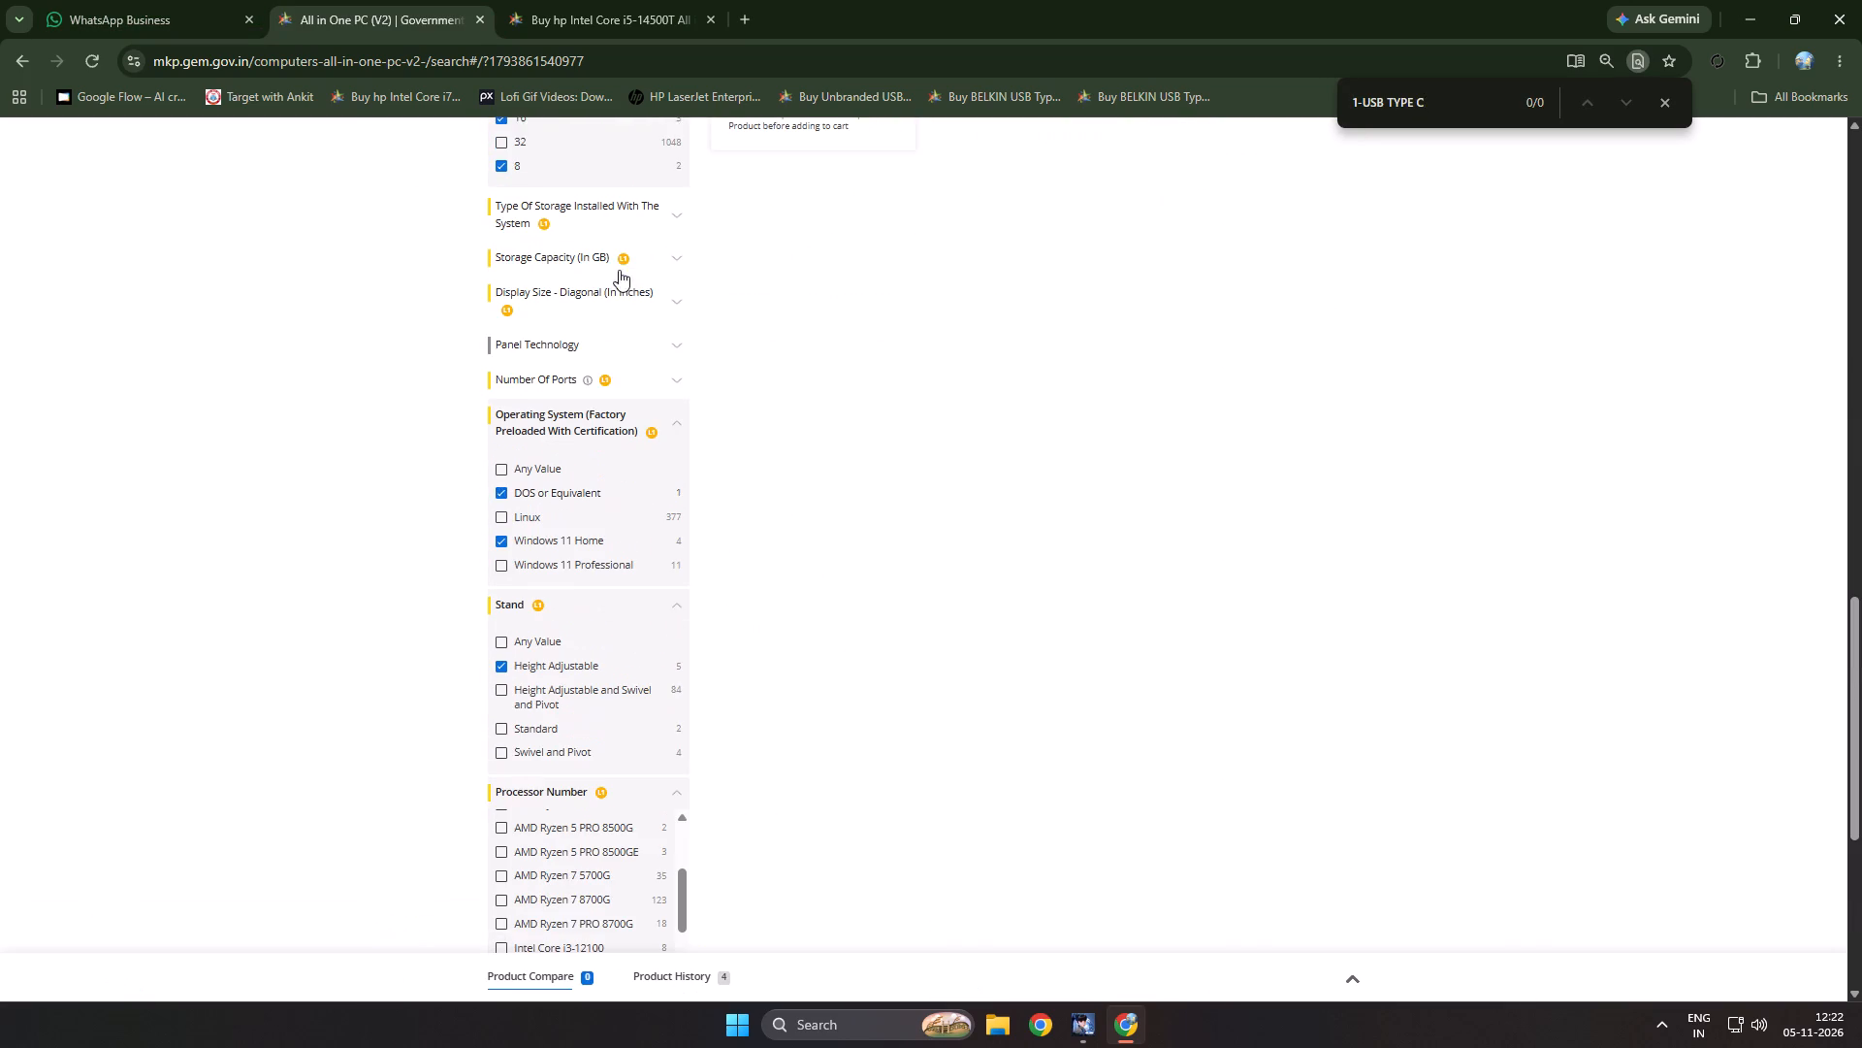
pyautogui.click(603, 381)
pyautogui.hotkey('ctrl', 'f')
pyautogui.hotkey('ctrl', 'v')
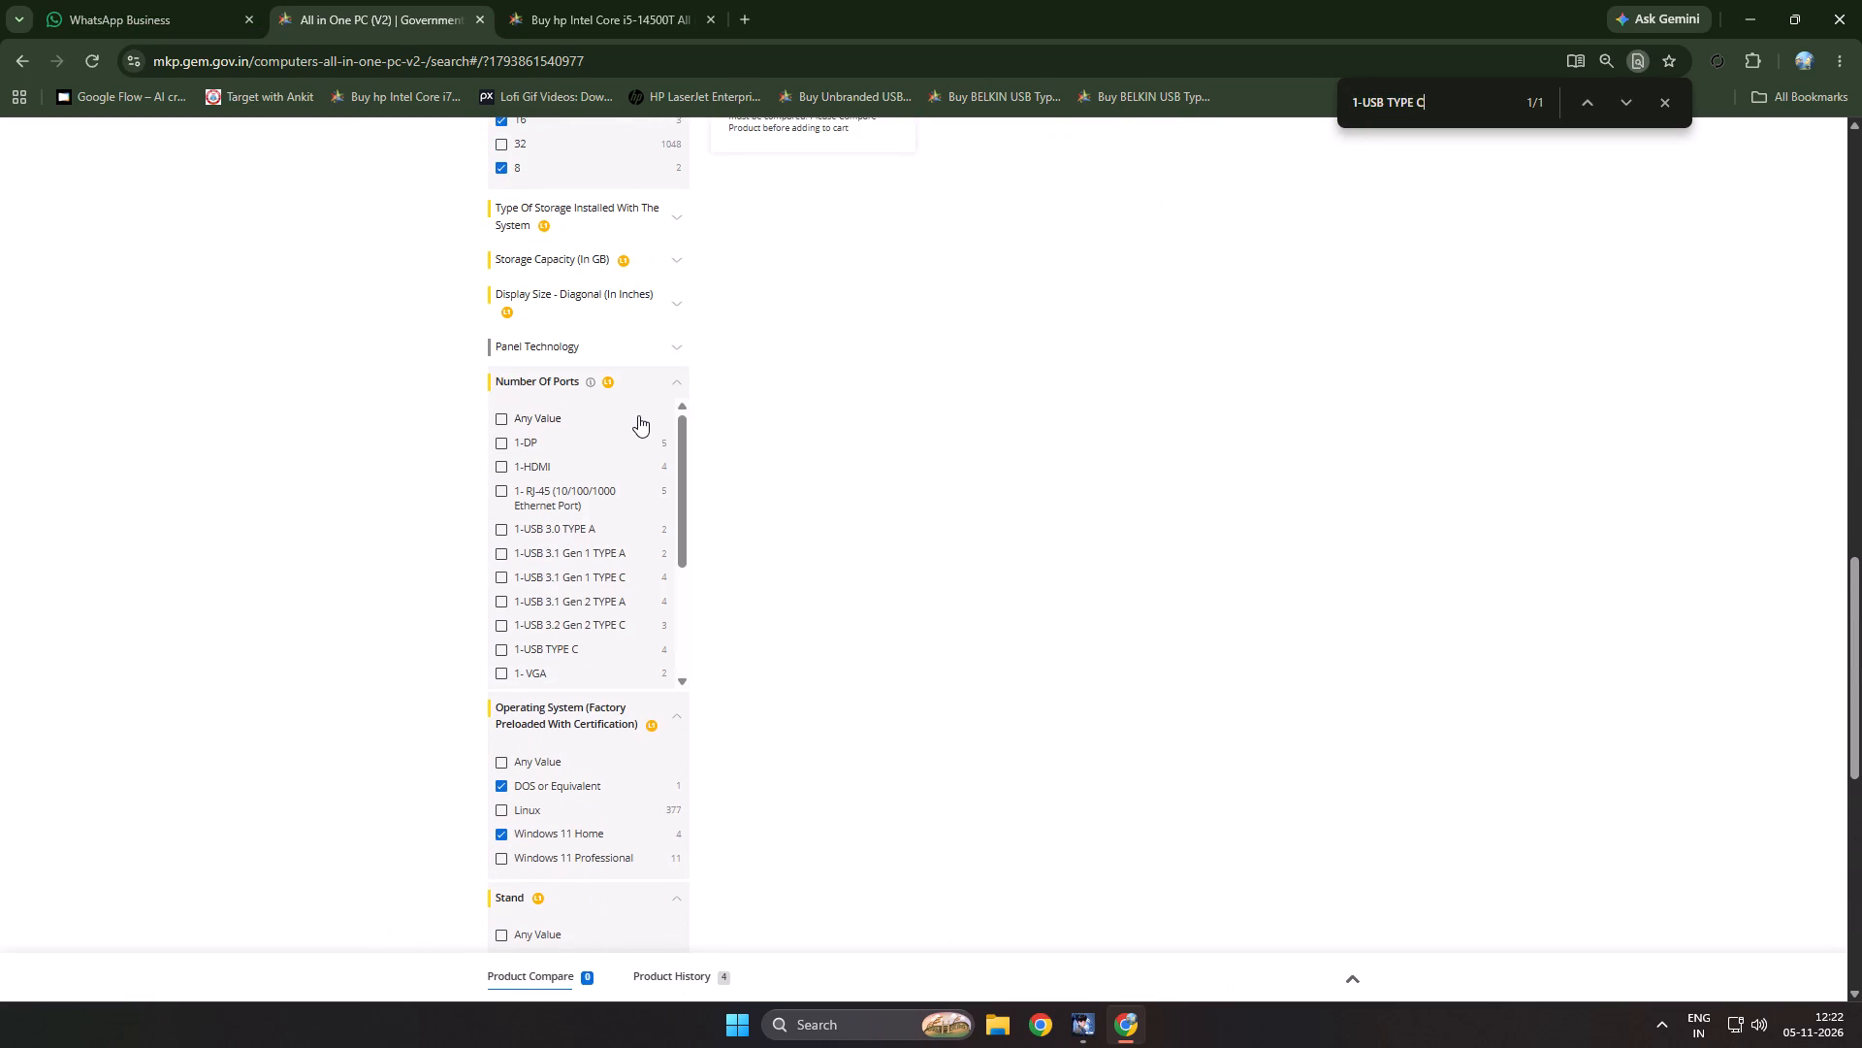
pyautogui.scroll(12, 762, 444)
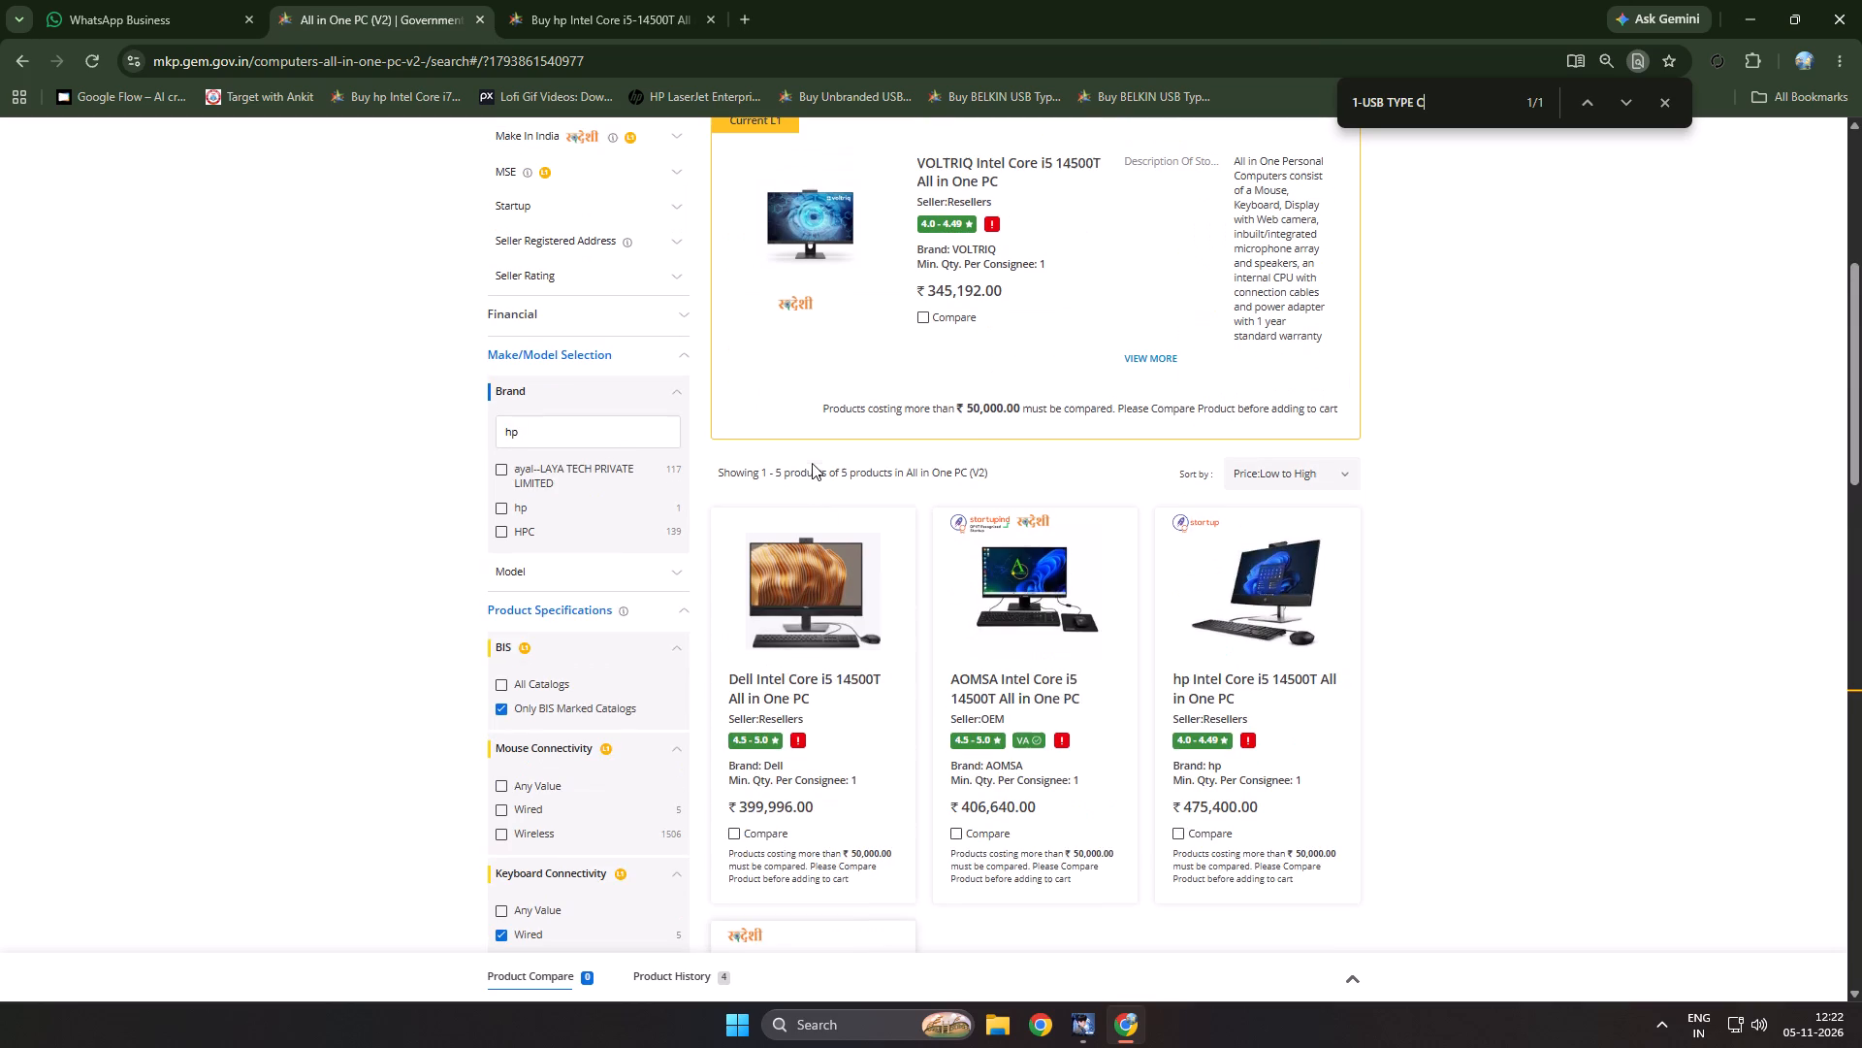
pyautogui.click(1134, 355)
pyautogui.hotkey('ctrl', 'f')
pyautogui.hotkey('ctrl', 'v')
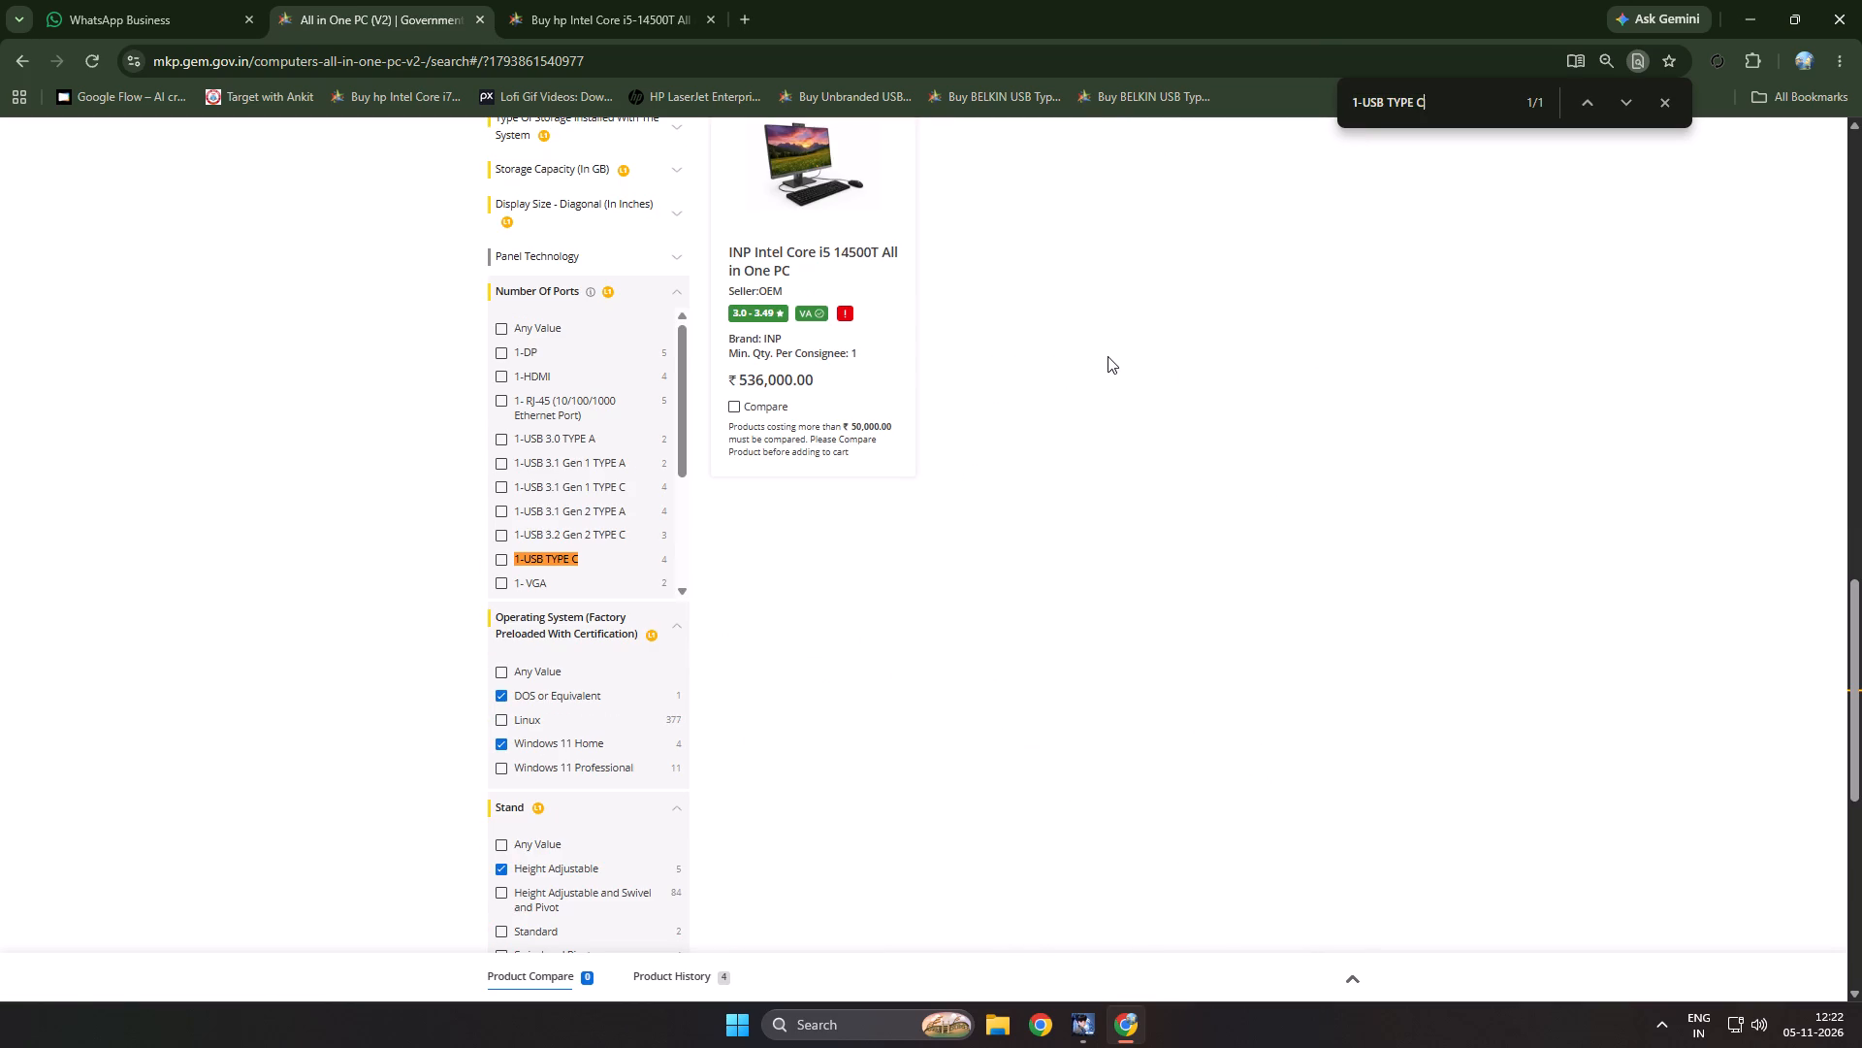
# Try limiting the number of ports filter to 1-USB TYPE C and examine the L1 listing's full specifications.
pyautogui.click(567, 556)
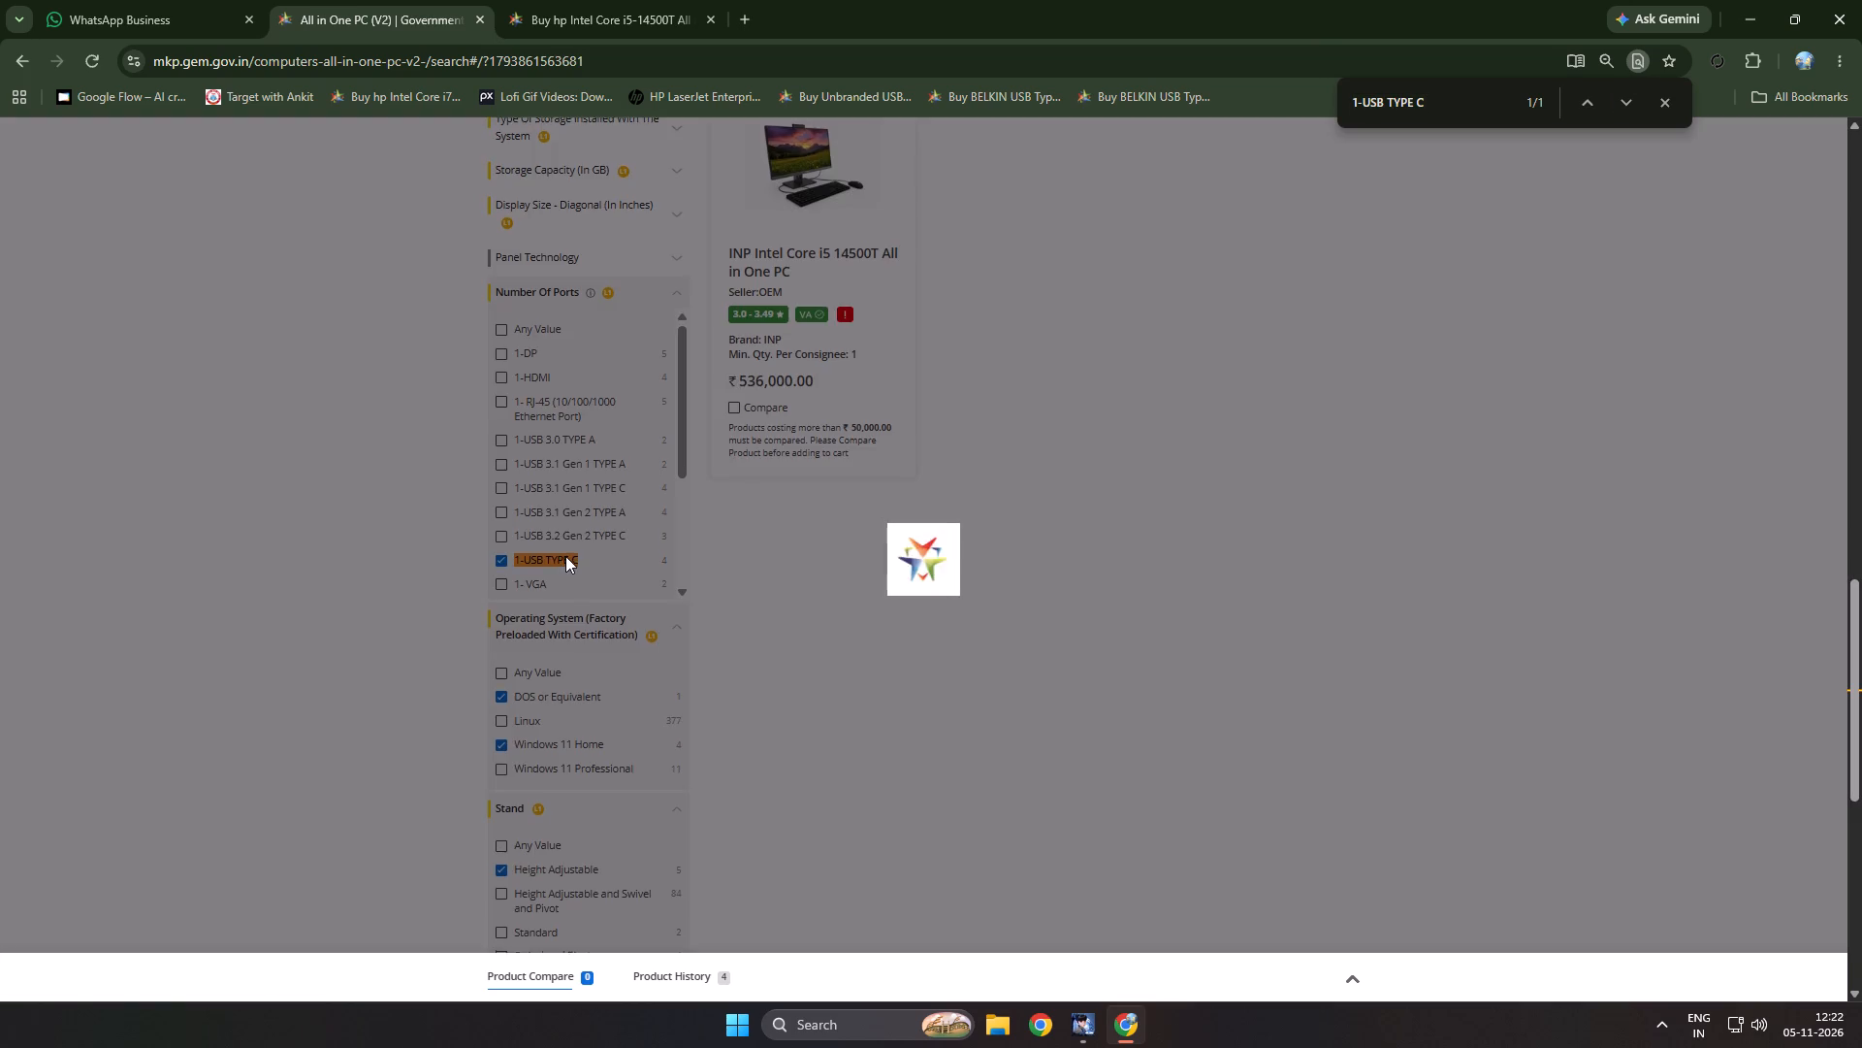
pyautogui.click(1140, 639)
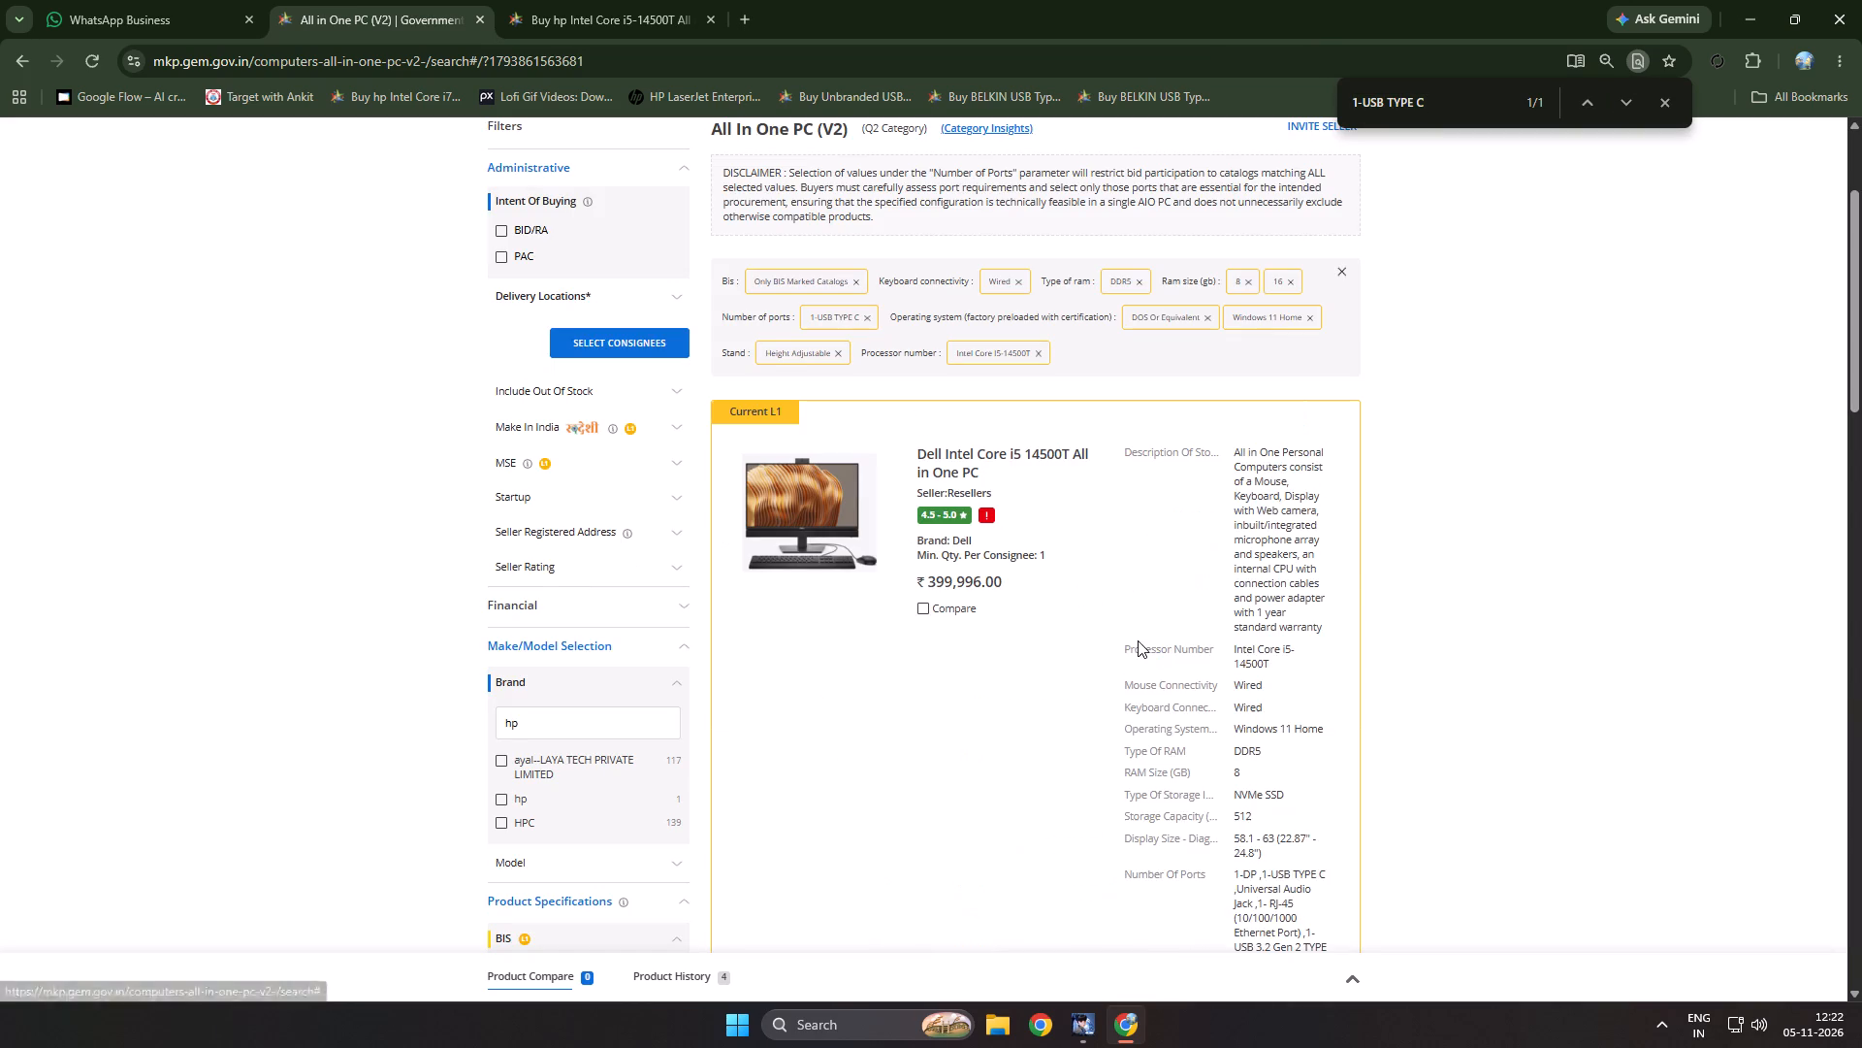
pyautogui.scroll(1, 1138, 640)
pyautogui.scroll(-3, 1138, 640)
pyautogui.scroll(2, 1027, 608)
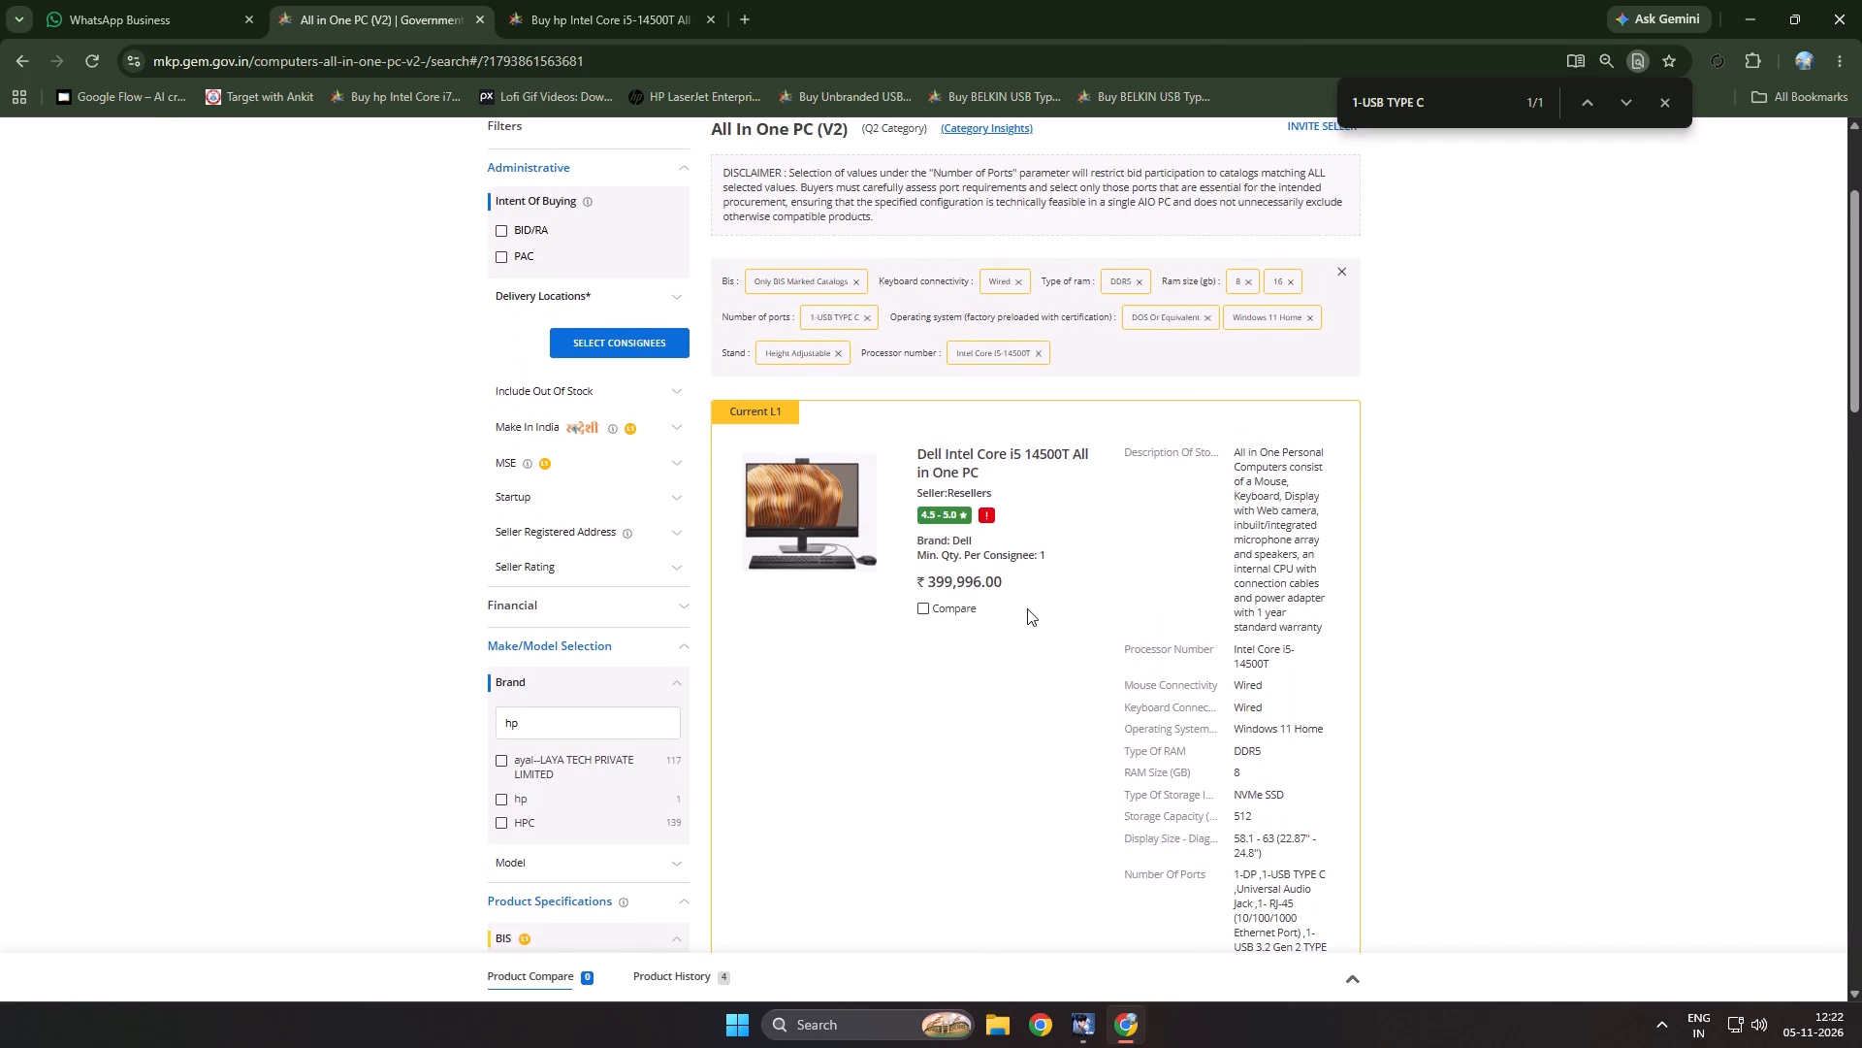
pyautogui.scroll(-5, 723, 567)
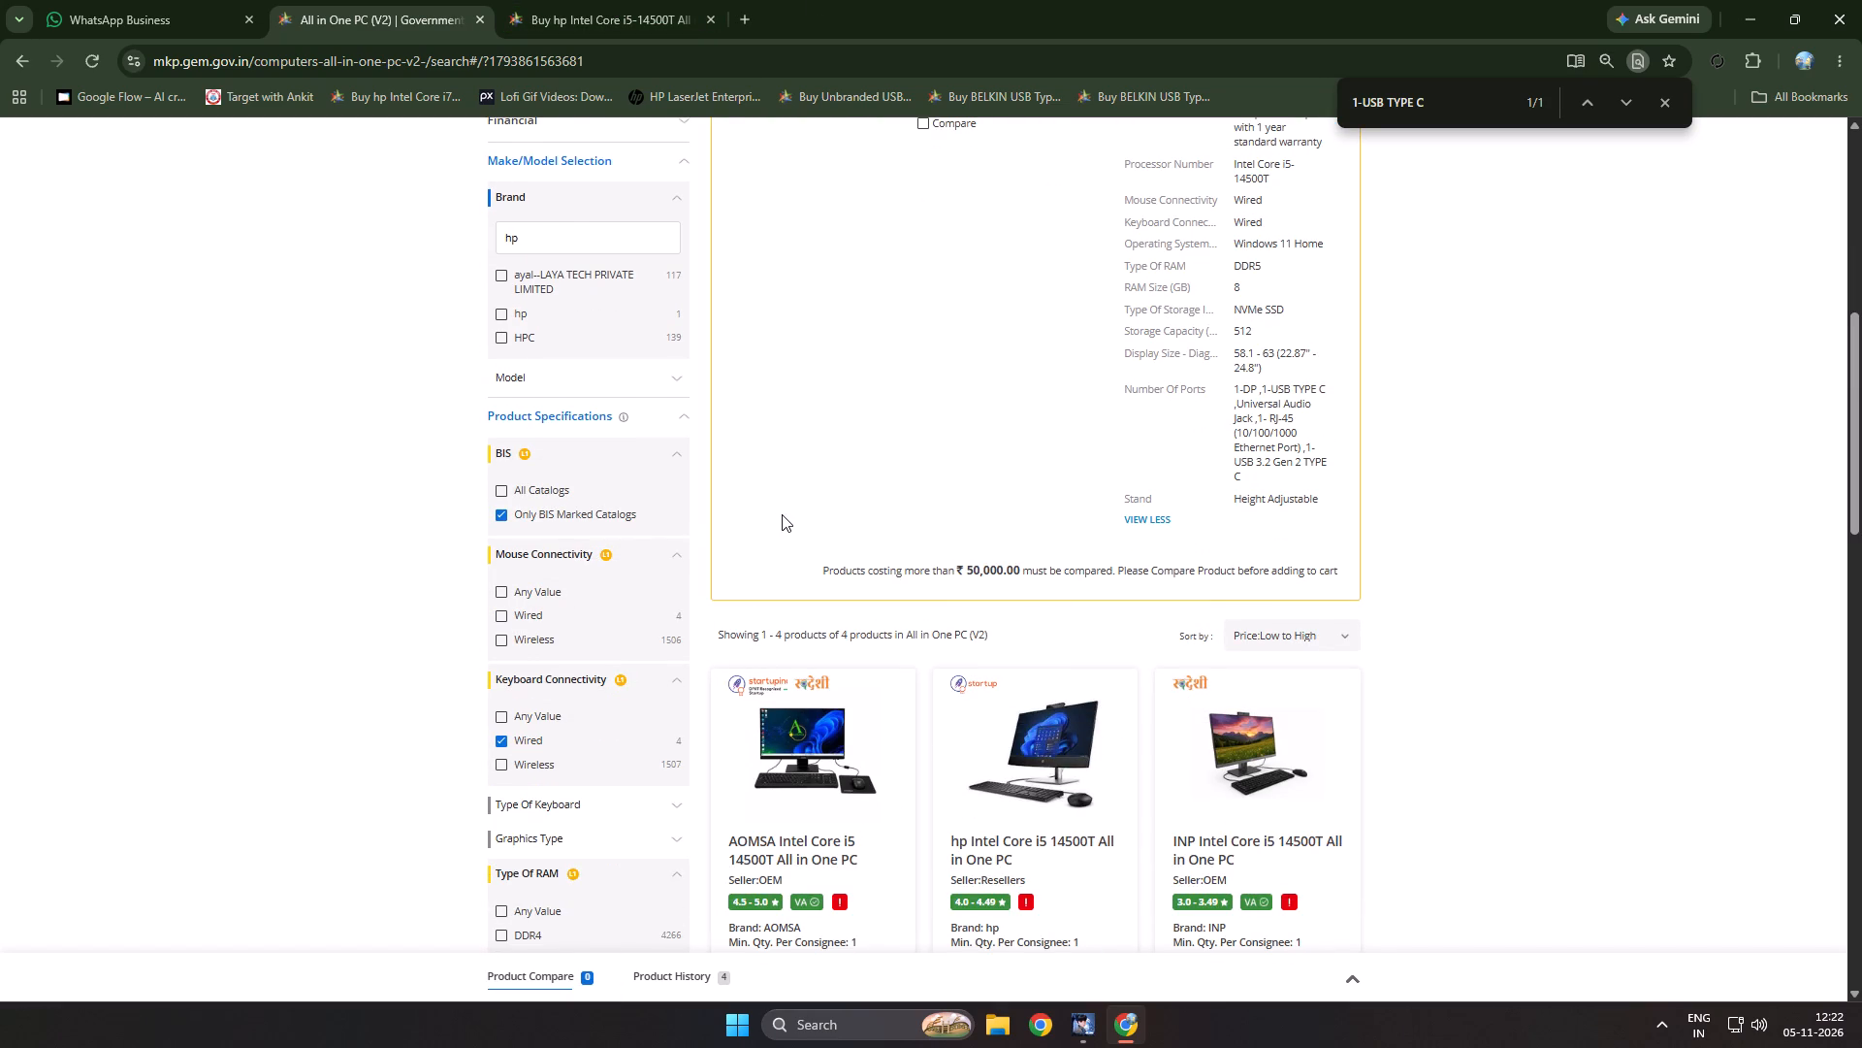
# Copy the 2-USB 3.1 Gen 2 TYPE A port from the hp i5-14500T page and search the results page for it.
pyautogui.click(635, 25)
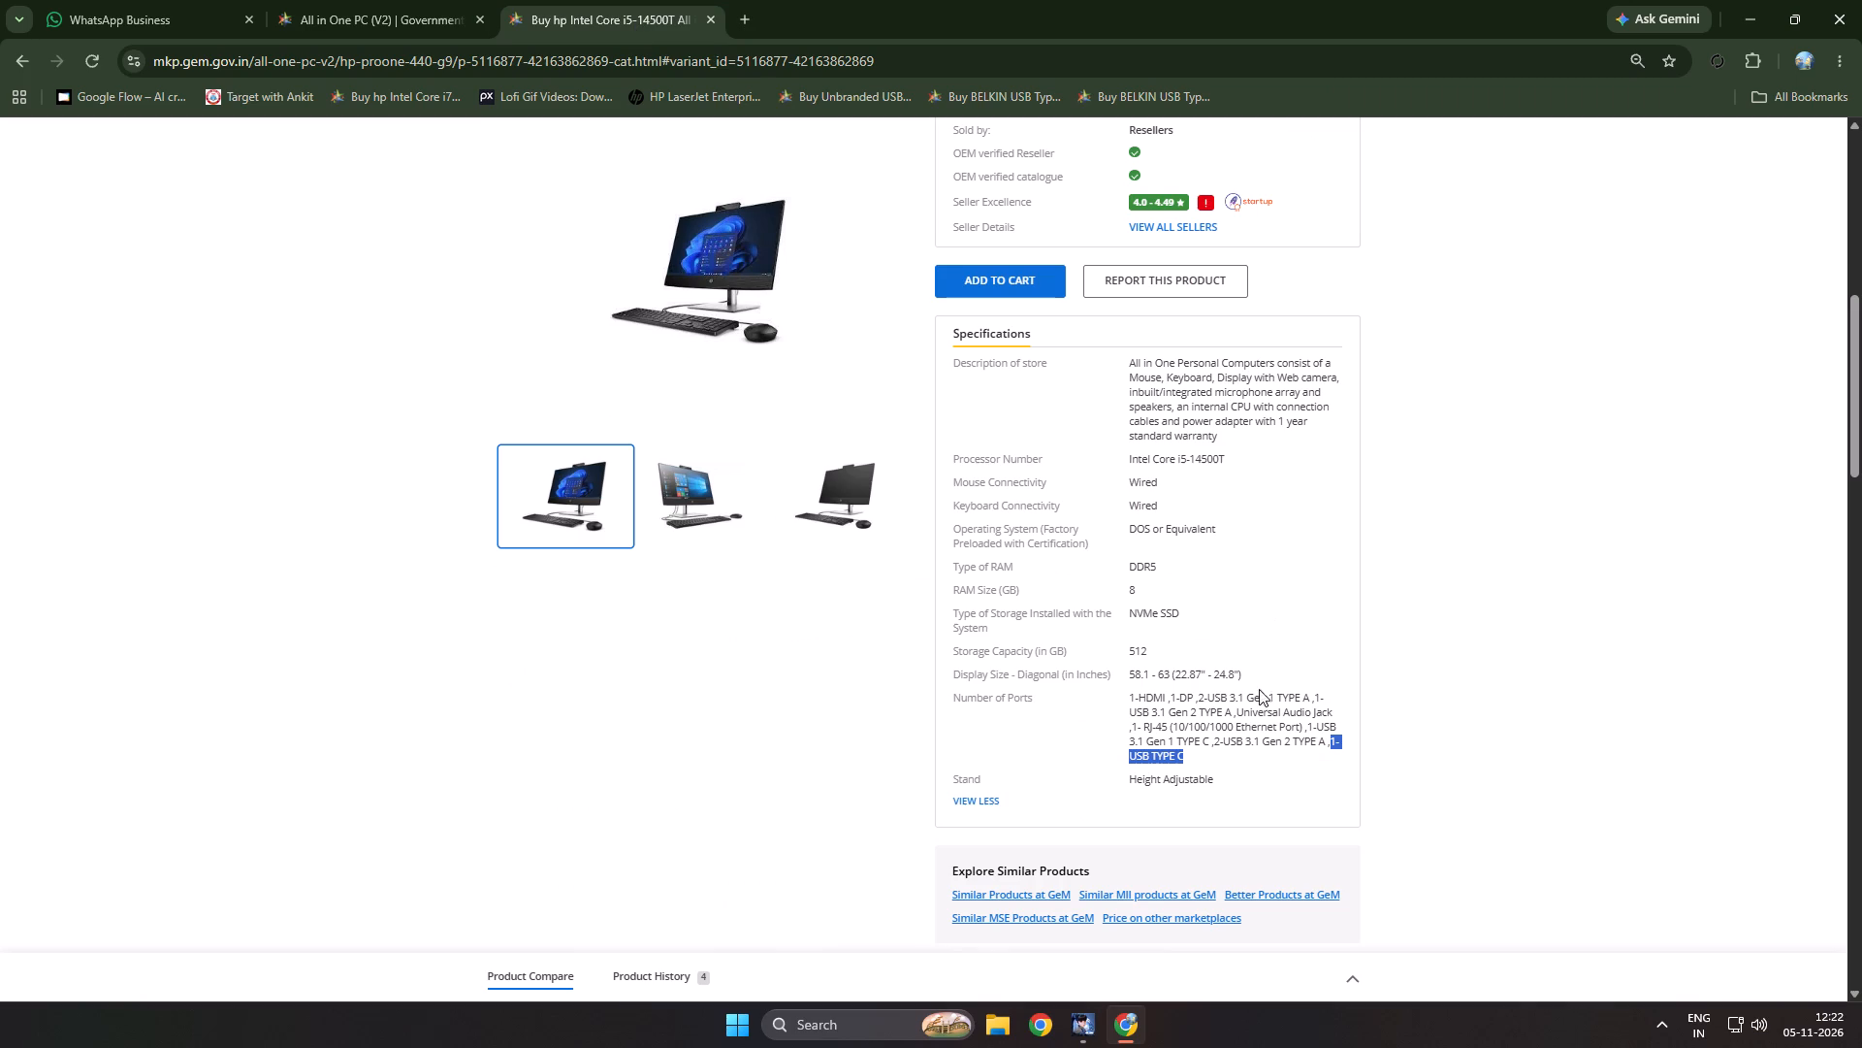
pyautogui.click(1212, 778)
pyautogui.moveTo(1323, 744); pyautogui.dragTo(1223, 737)
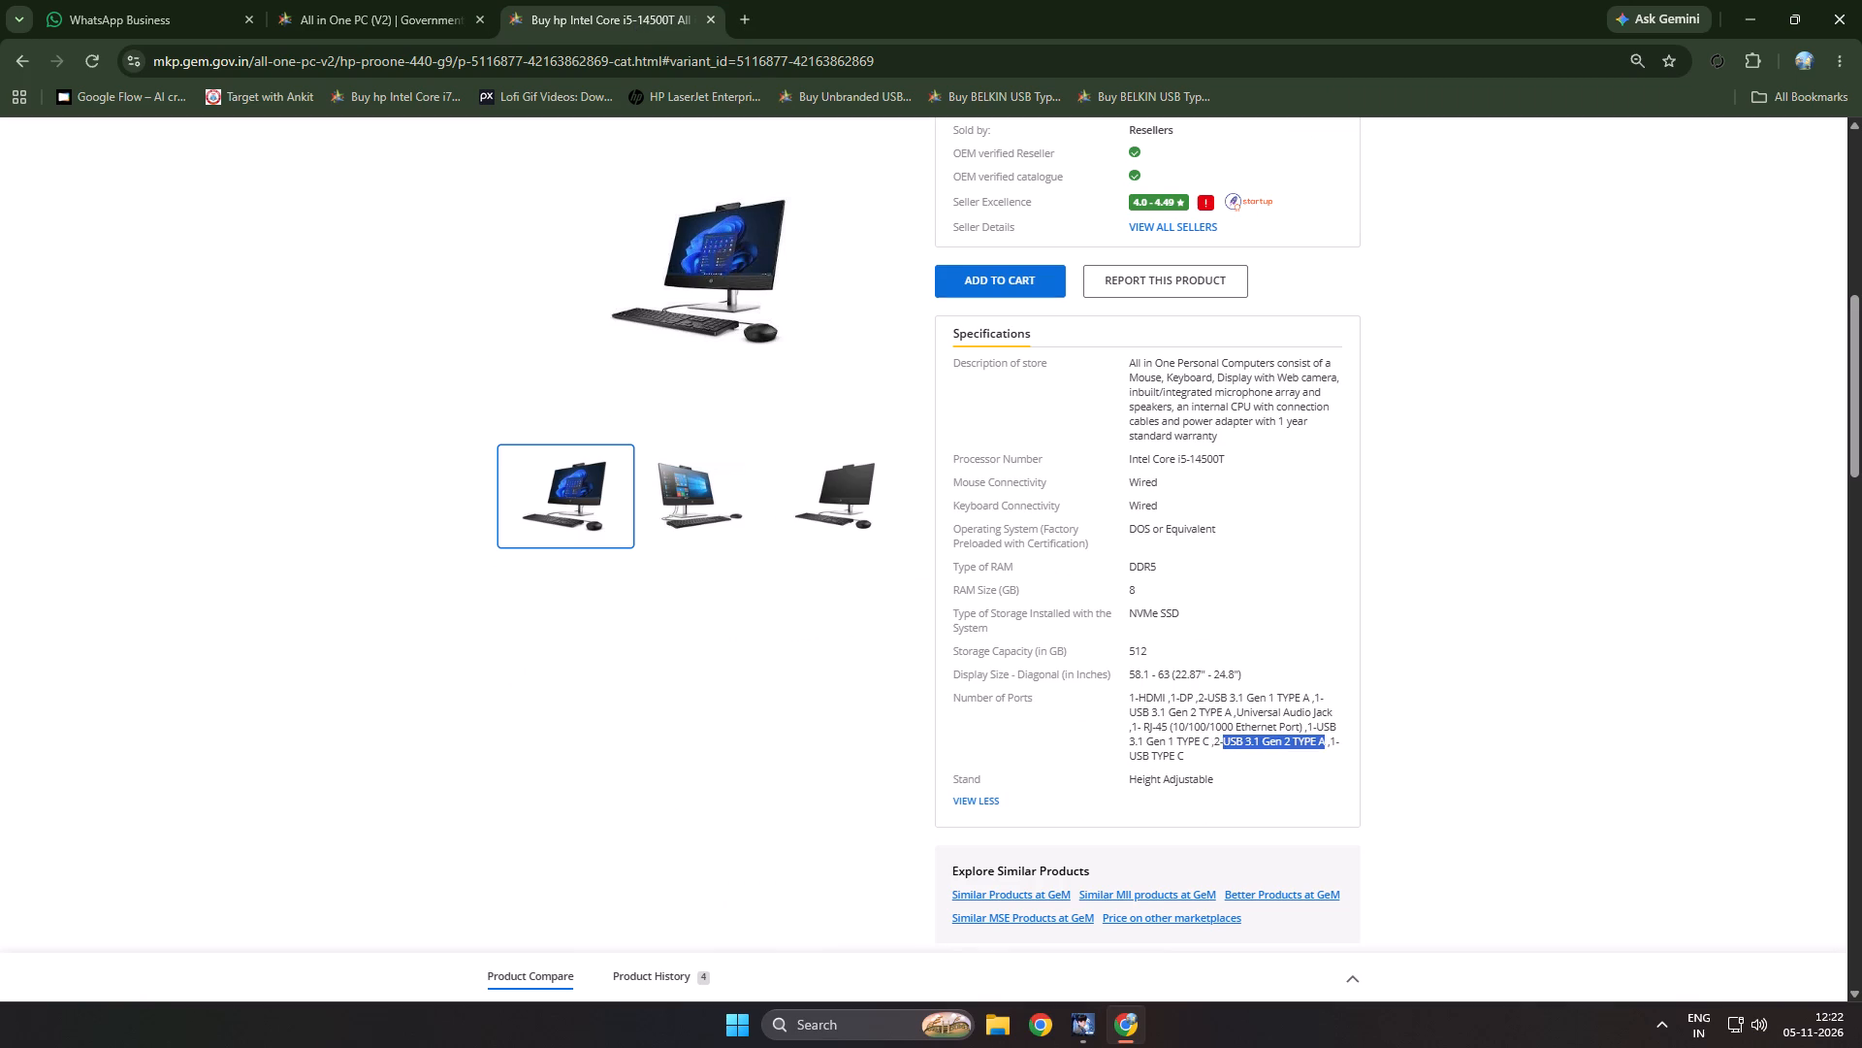
pyautogui.moveTo(1223, 737); pyautogui.dragTo(1216, 737)
pyautogui.hotkey('ctrl', 'c')
pyautogui.click(435, 3)
pyautogui.hotkey('ctrl', 'f')
pyautogui.hotkey('ctrl', 'v')
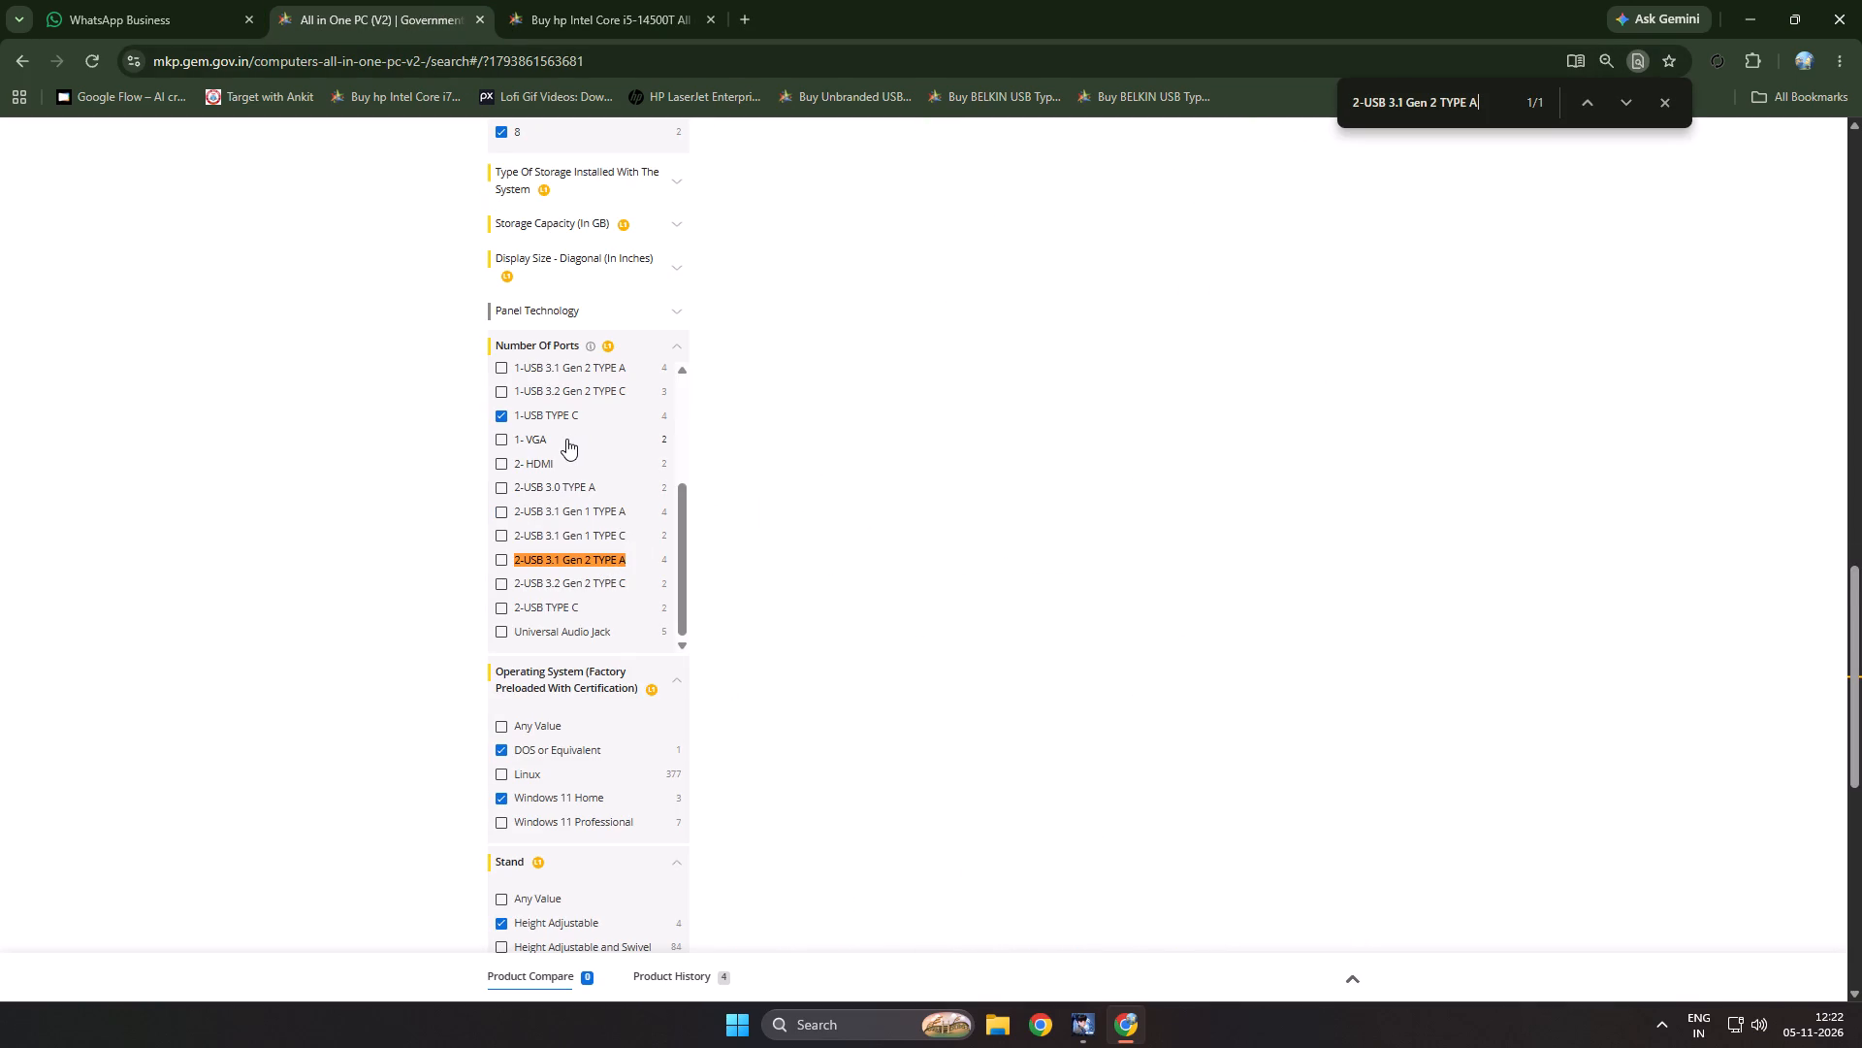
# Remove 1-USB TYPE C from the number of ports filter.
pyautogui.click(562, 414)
# Copy 1-USB 3.1 Gen 1 TYPE C from the hp page and search for it in the VOLTRIQ L1 listing's full specifications.
pyautogui.click(580, 0)
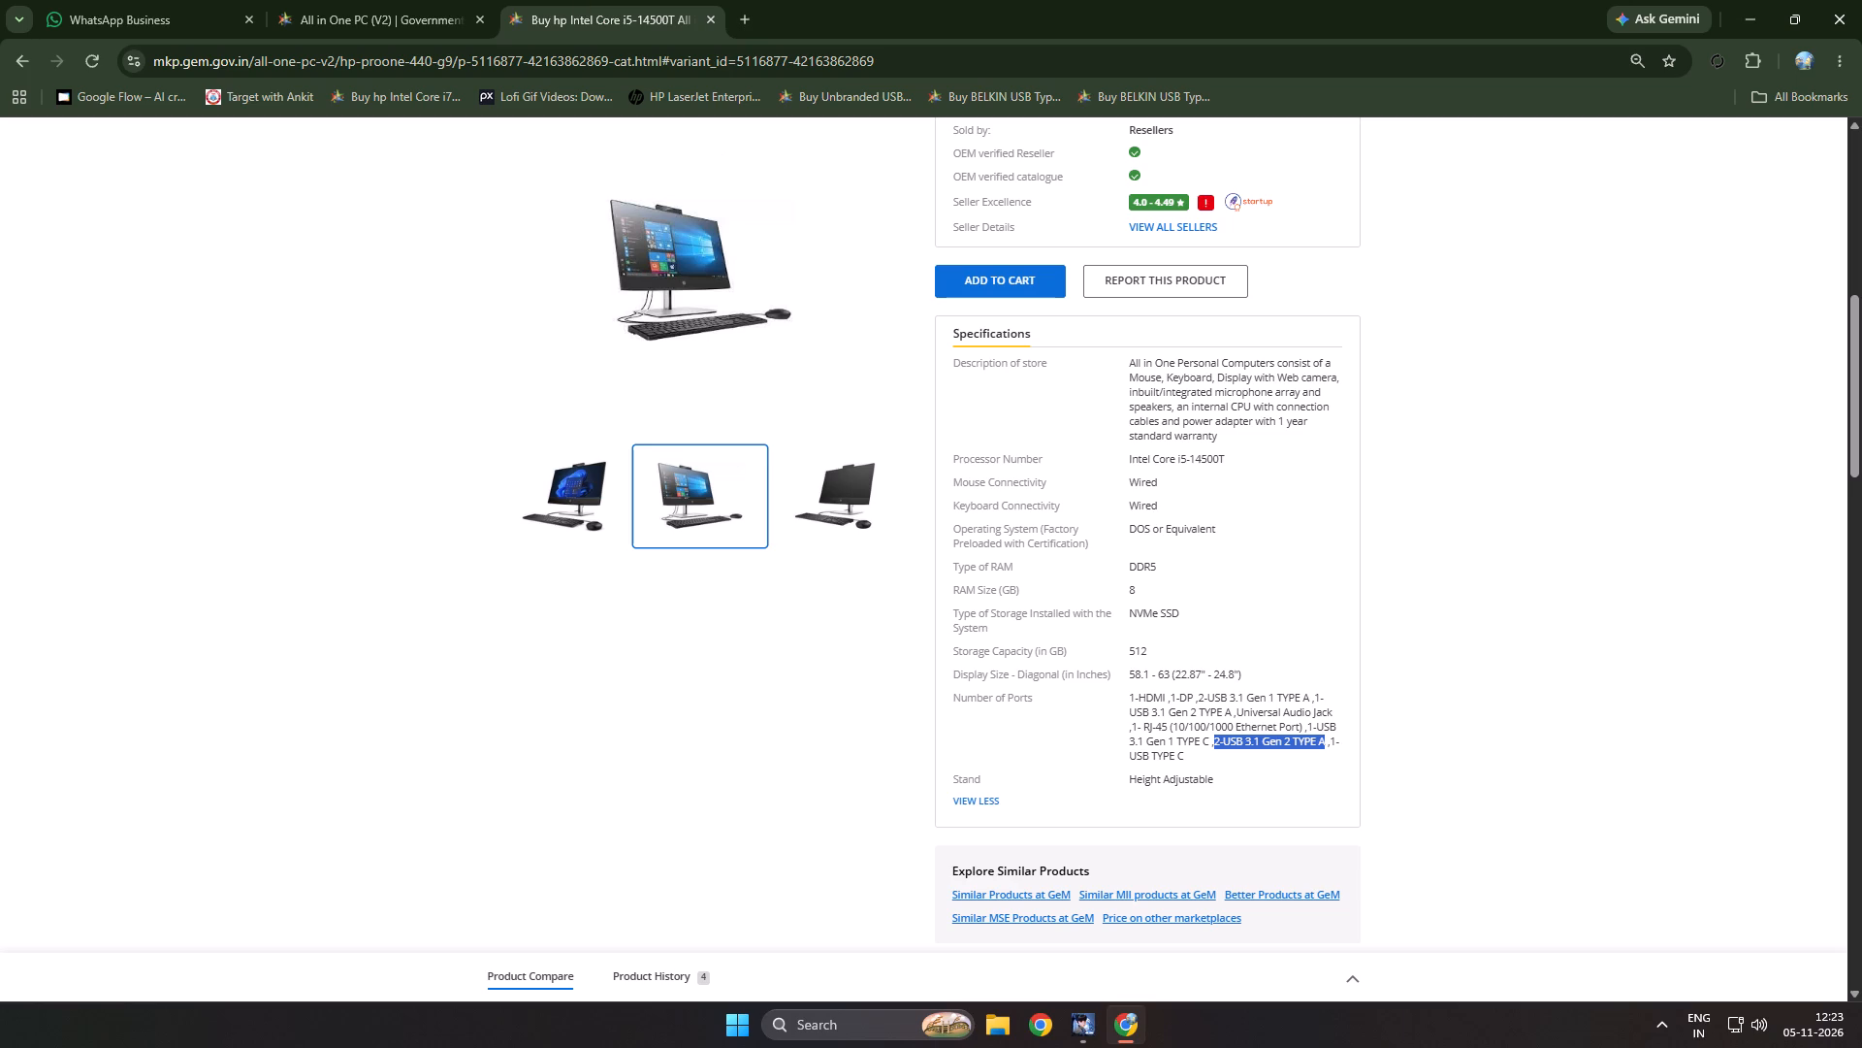
pyautogui.moveTo(1206, 737); pyautogui.dragTo(1309, 723)
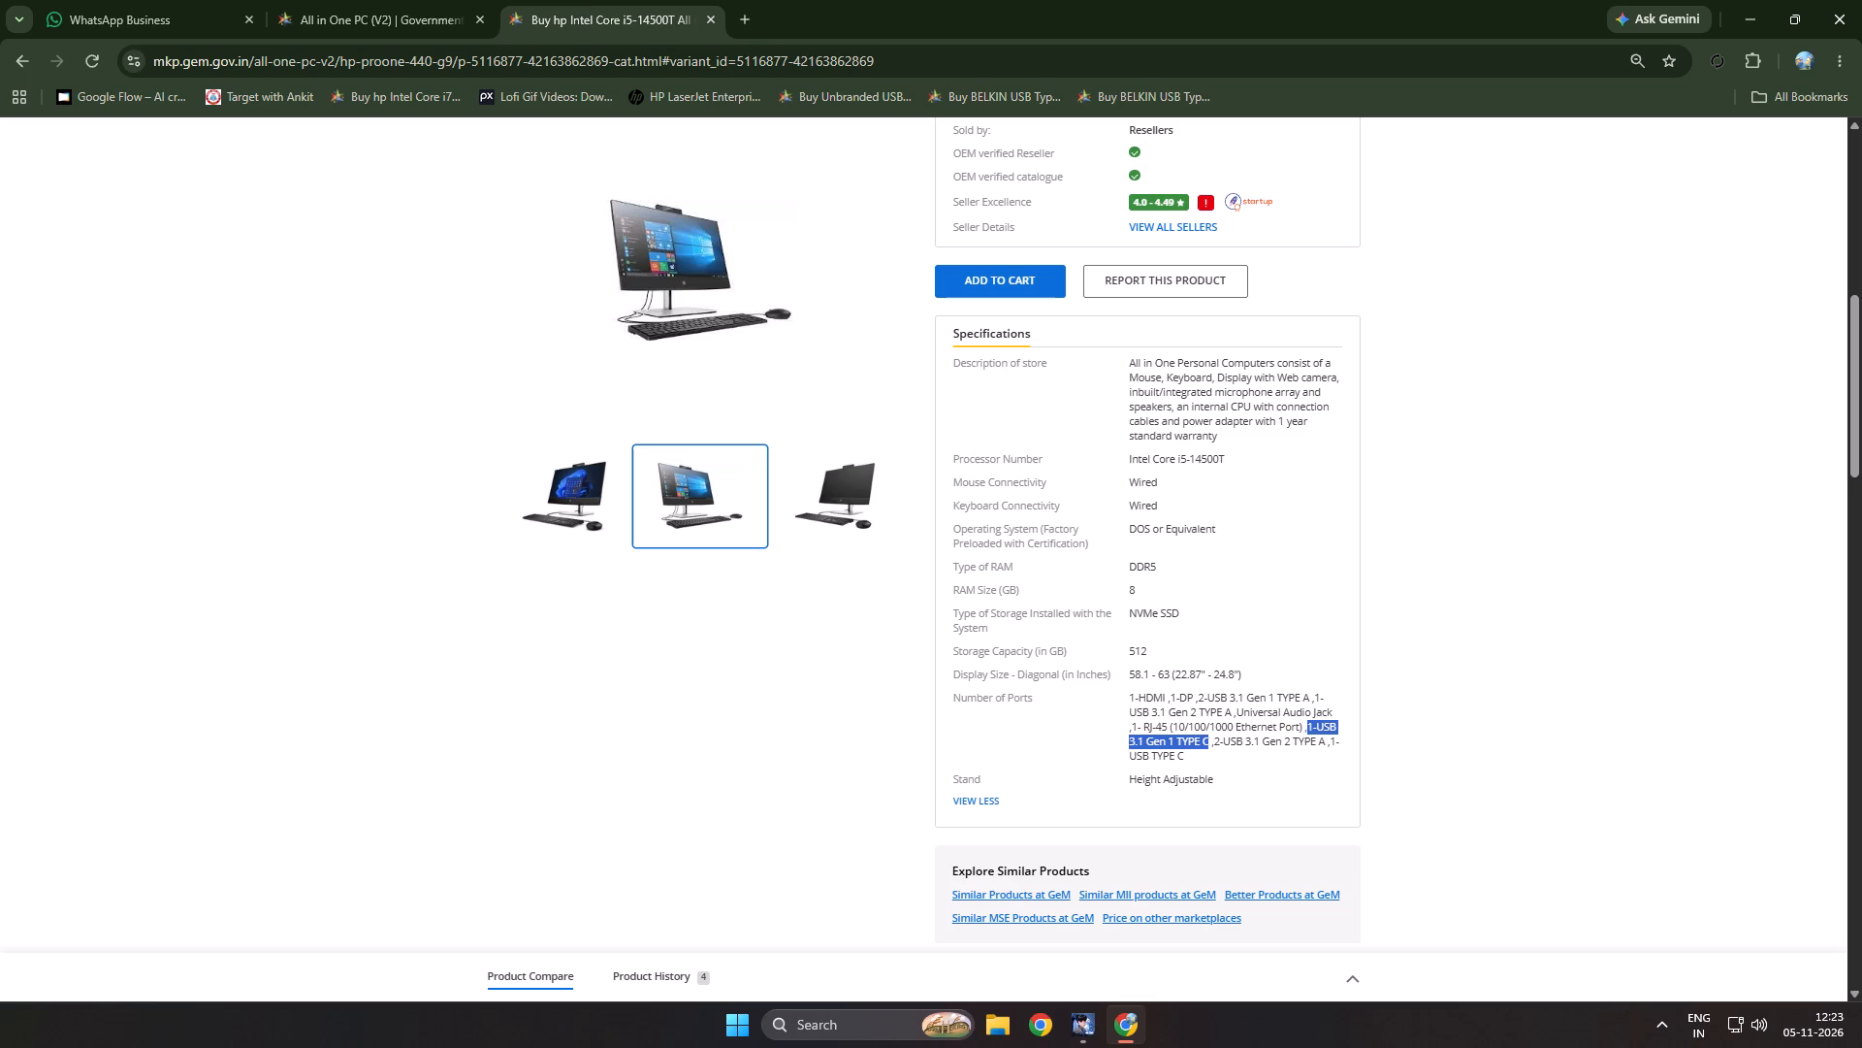
pyautogui.hotkey('ctrl', 'c')
pyautogui.click(309, 0)
pyautogui.hotkey('ctrl', 'f')
pyautogui.hotkey('ctrl', 'v')
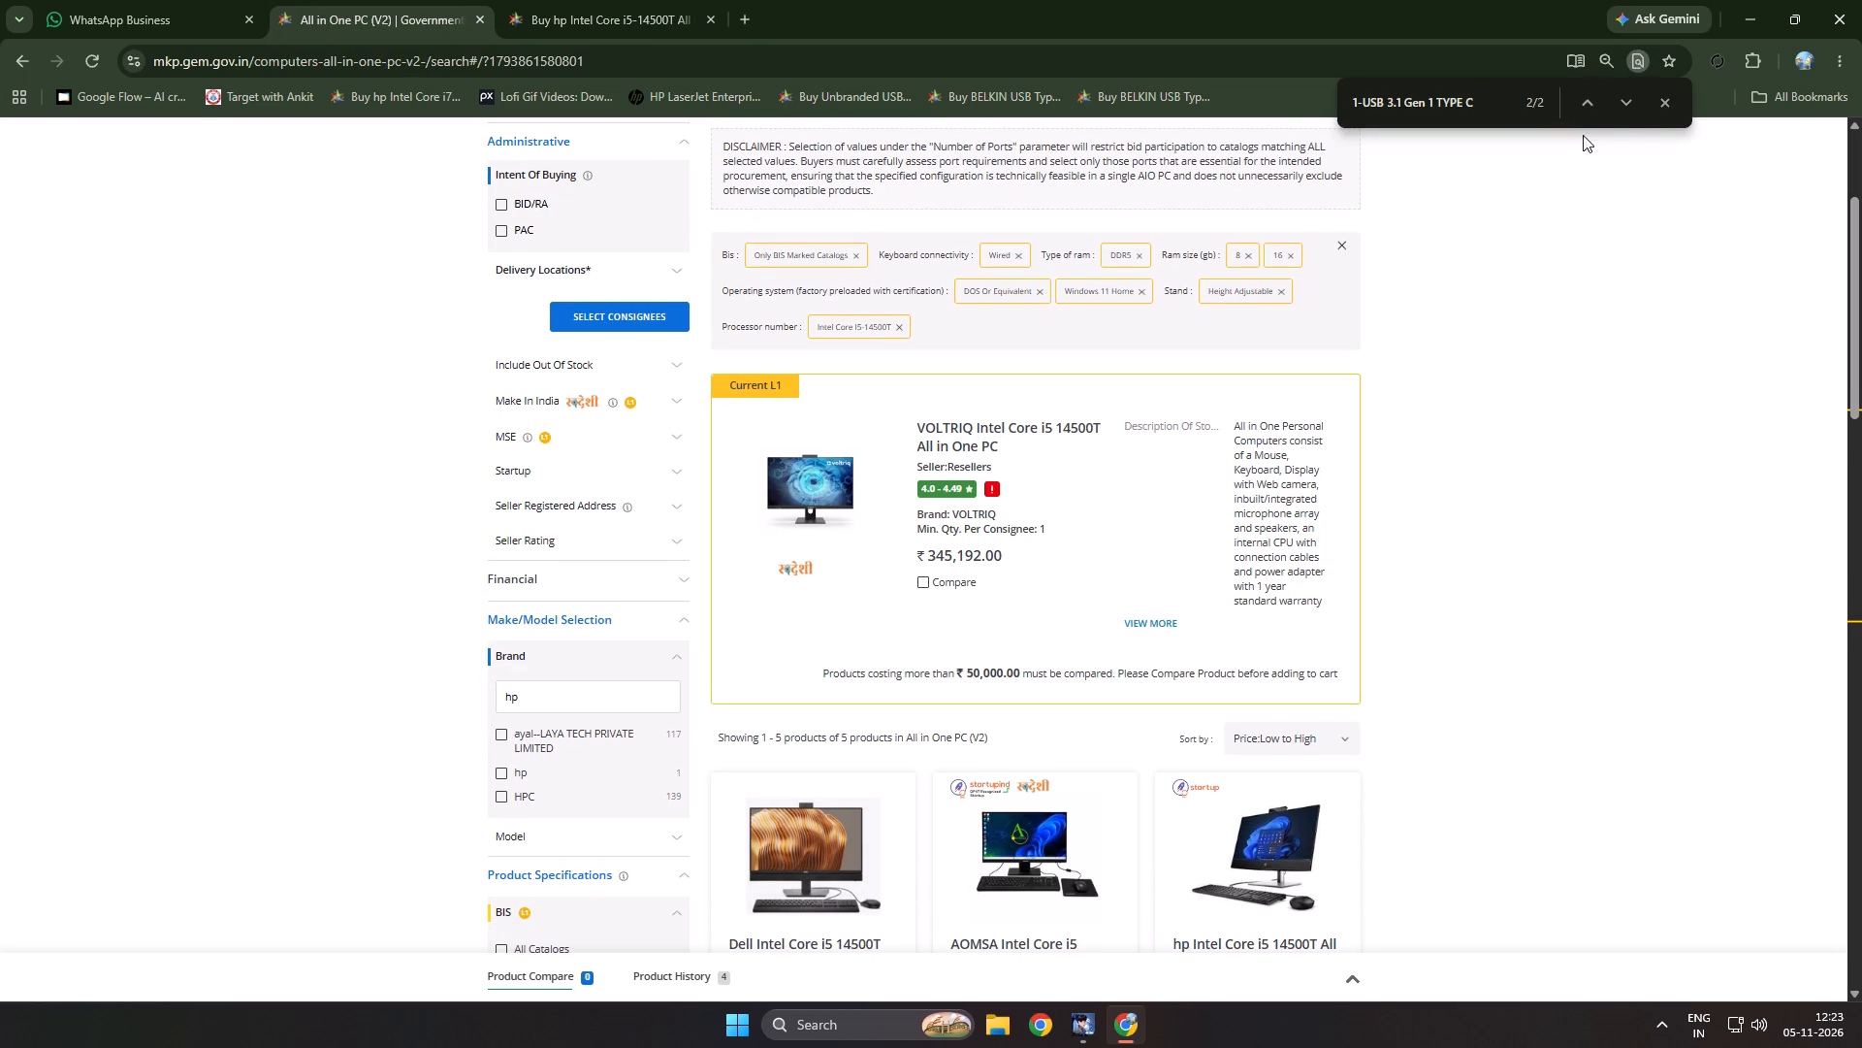
pyautogui.click(1171, 610)
pyautogui.hotkey('ctrl', 'f')
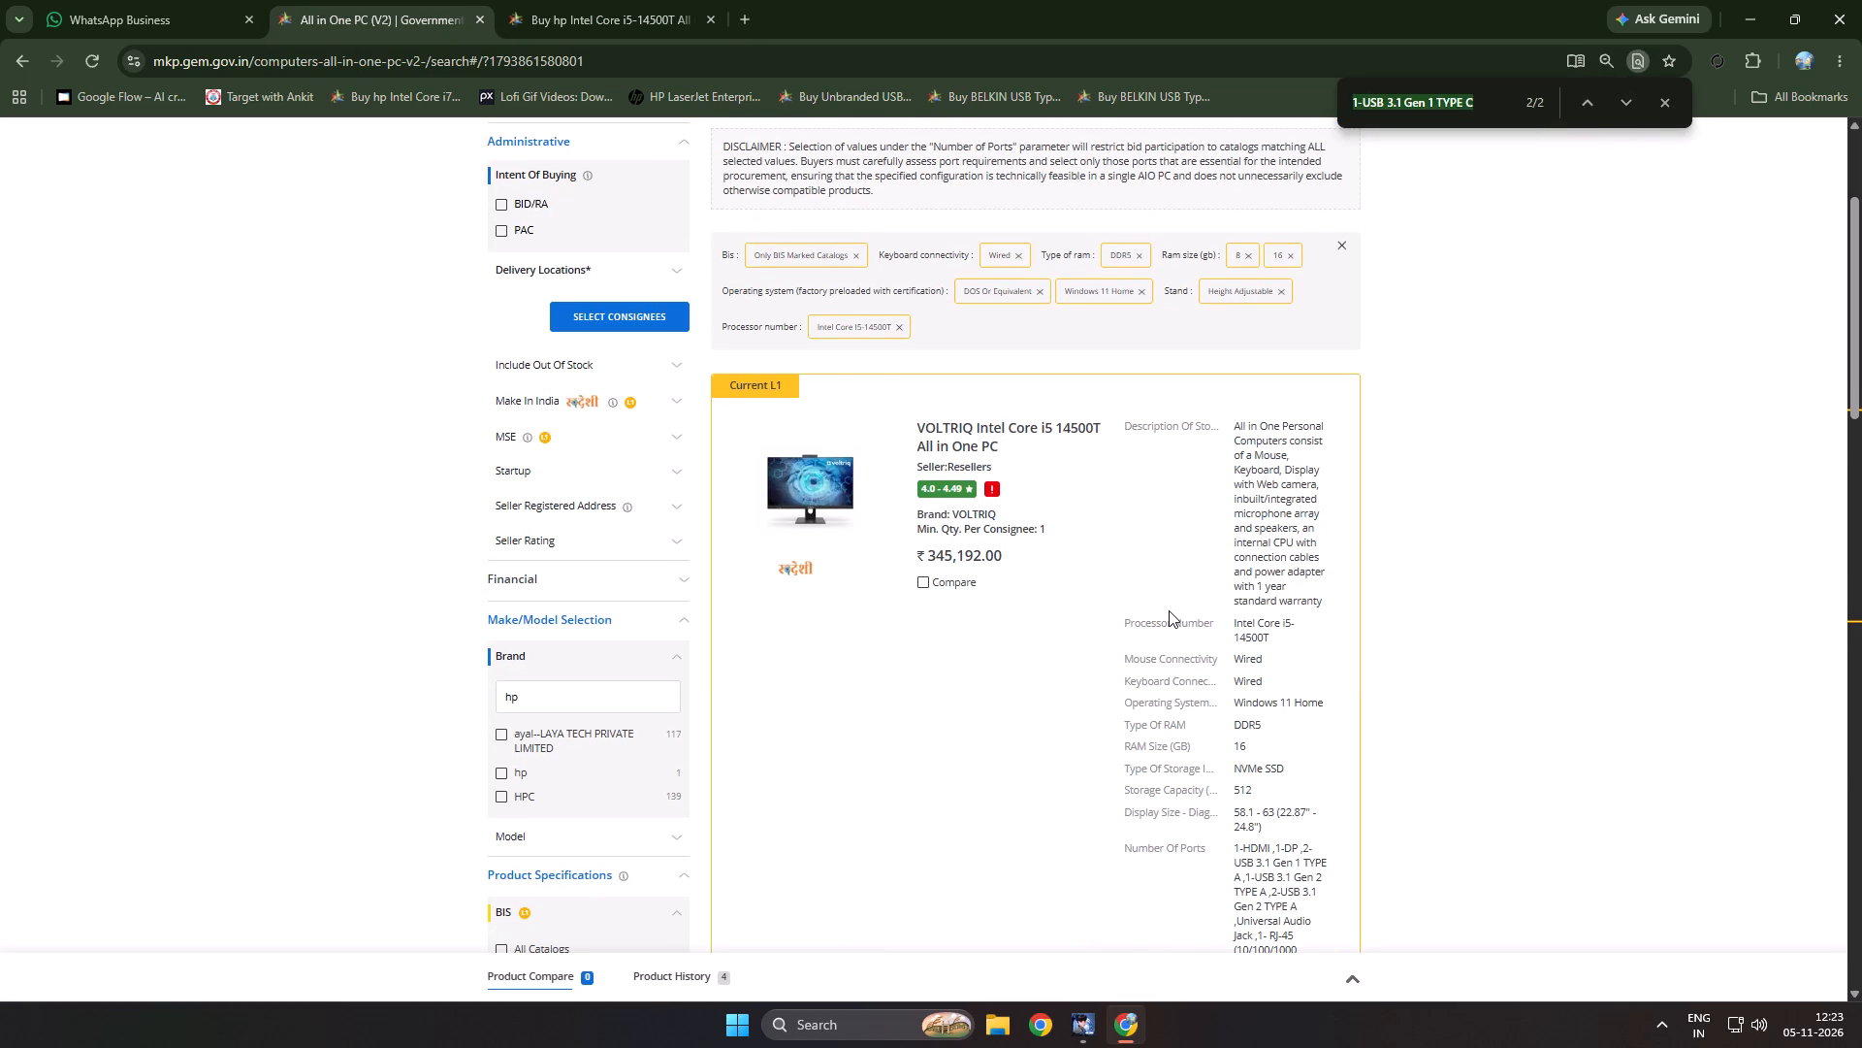
pyautogui.hotkey('ctrl', 'v')
pyautogui.hotkey('ctrl', 'f')
pyautogui.hotkey('ctrl', 'v')
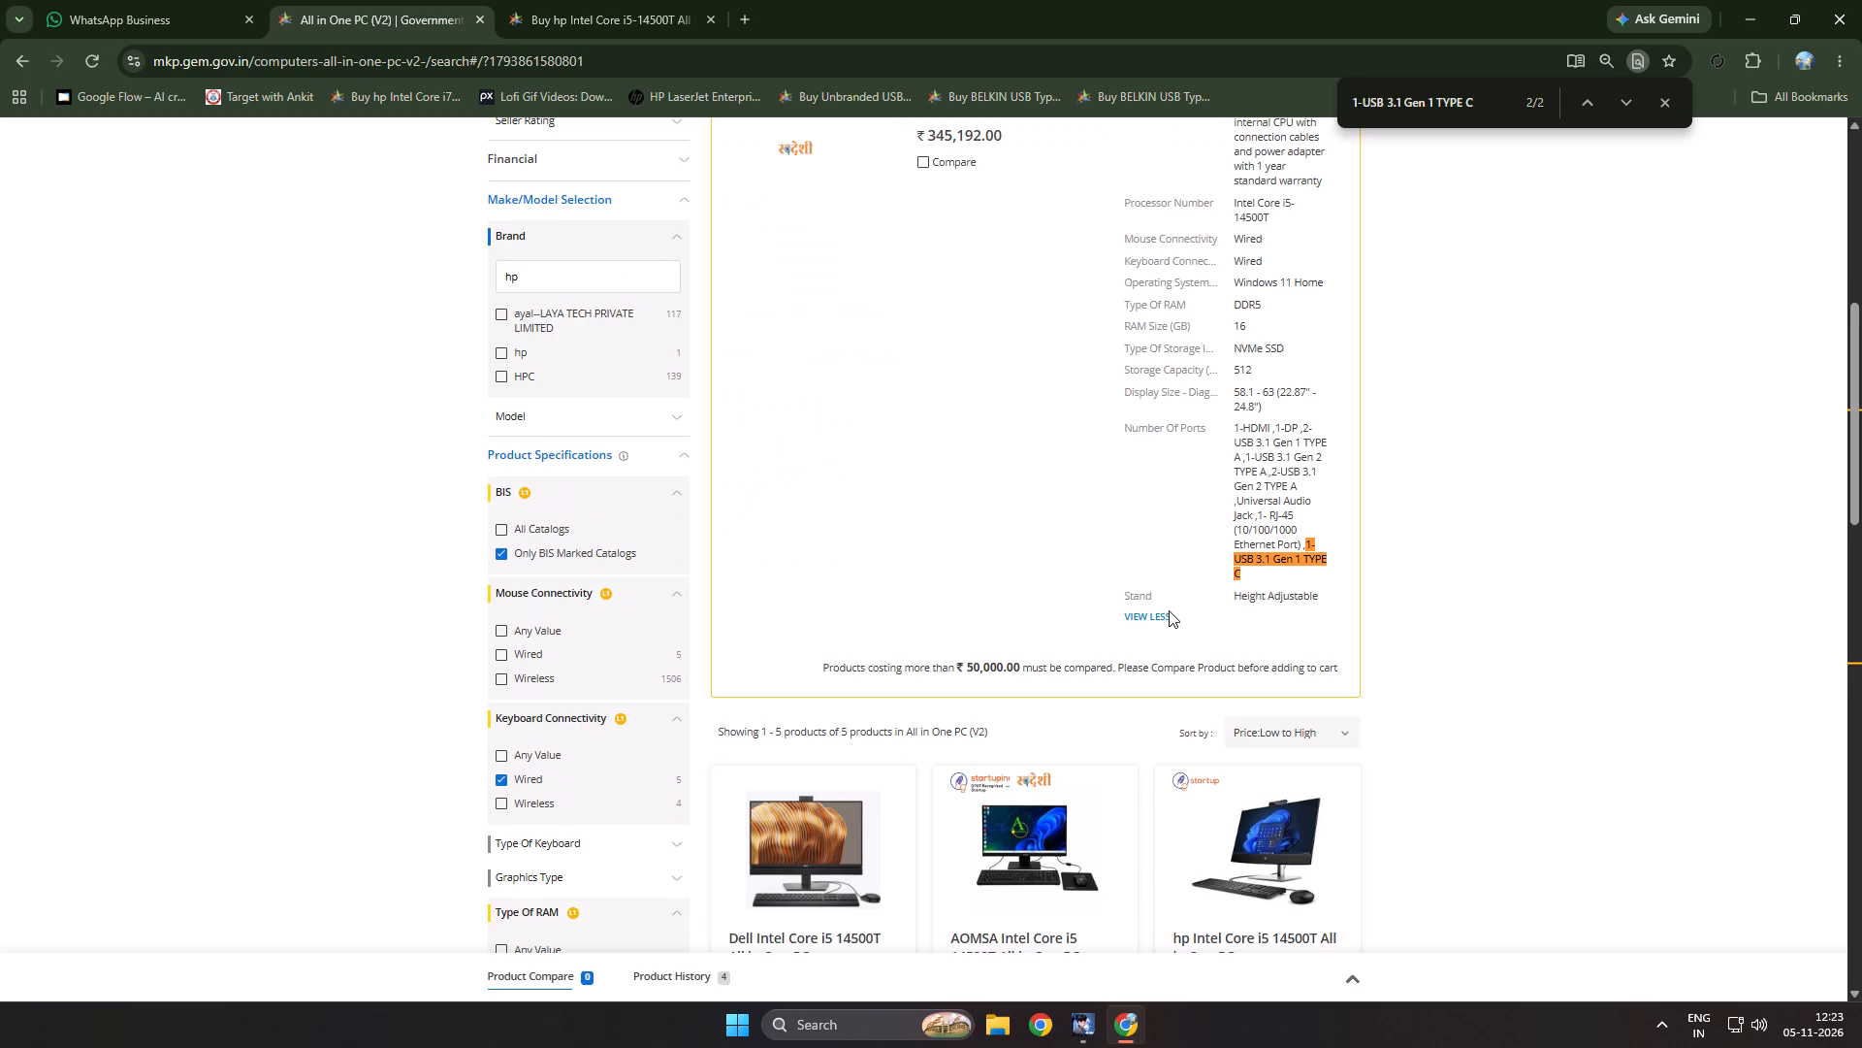
# Copy 1-USB 3.1 Gen 2 TYPE A from the hp page and search for it in the VOLTRIQ L1 listing's specifications.
pyautogui.click(596, 0)
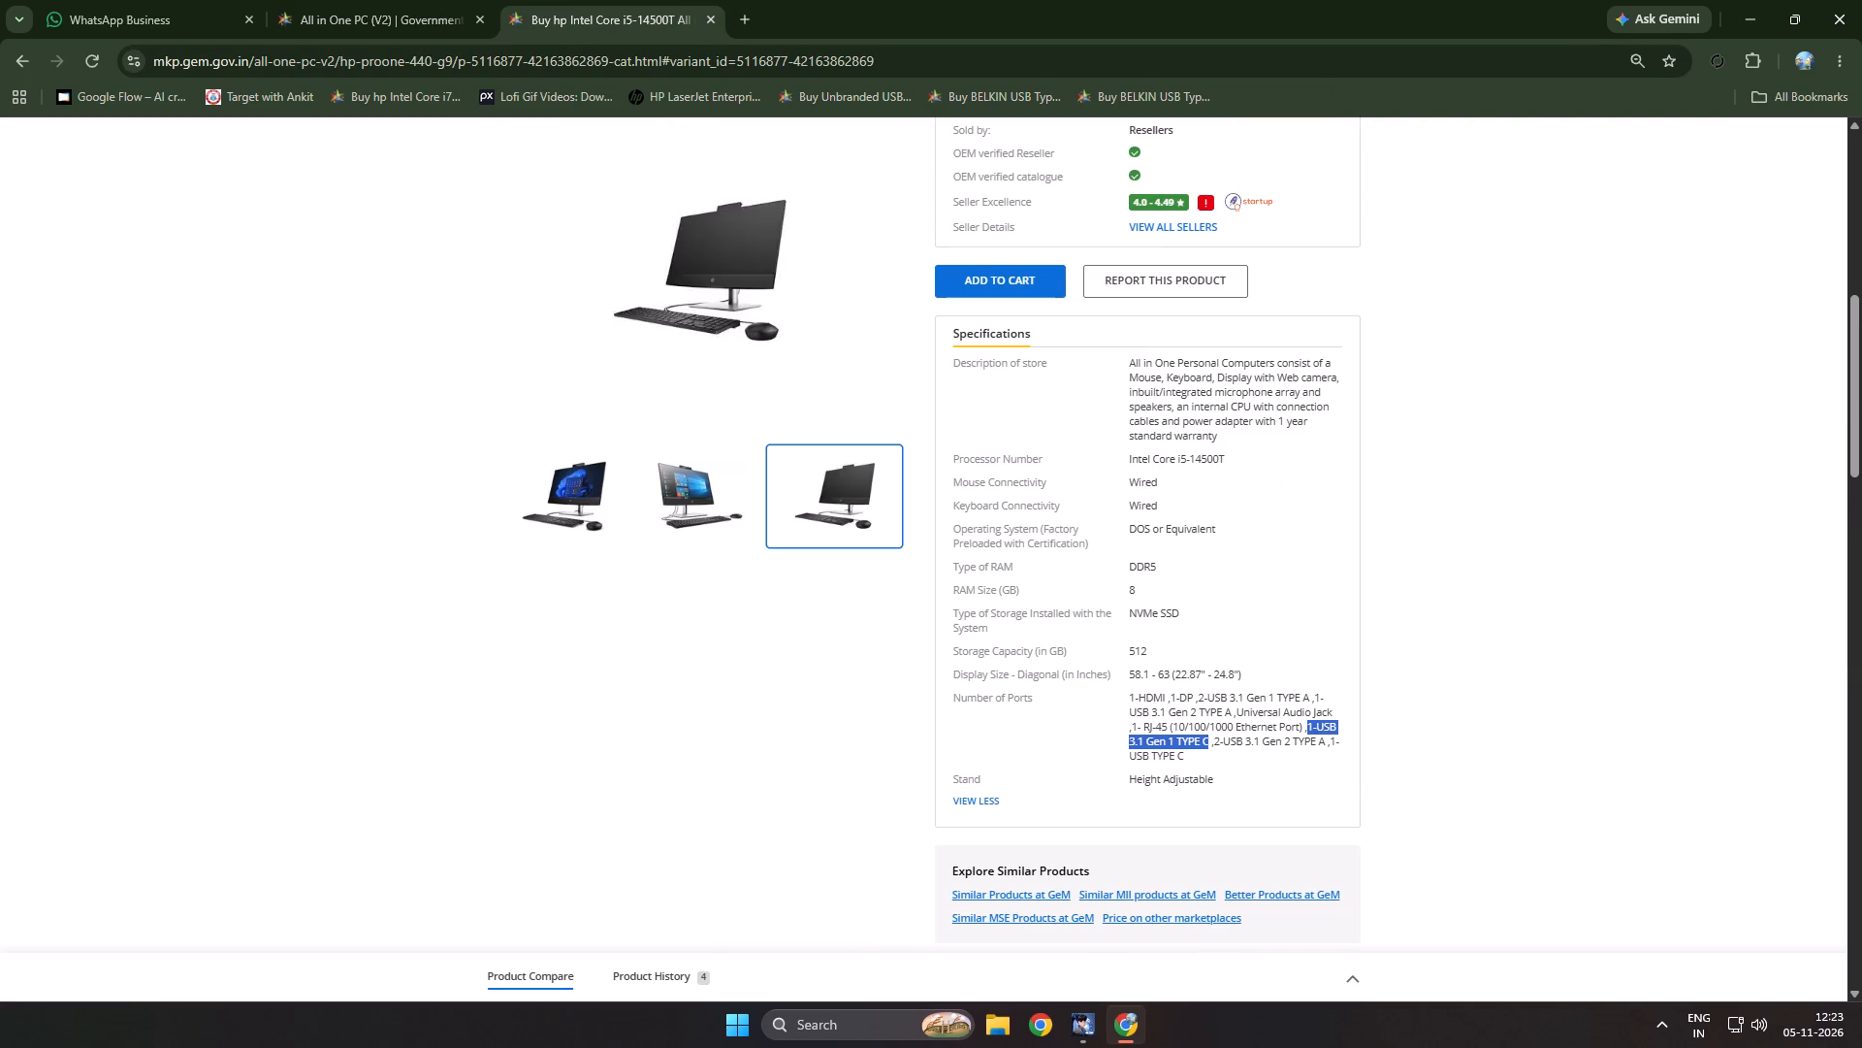
pyautogui.moveTo(1230, 715); pyautogui.dragTo(1316, 699)
pyautogui.hotkey('ctrl', 'c')
pyautogui.click(402, 0)
pyautogui.hotkey('ctrl', 'f')
pyautogui.hotkey('ctrl', 'v')
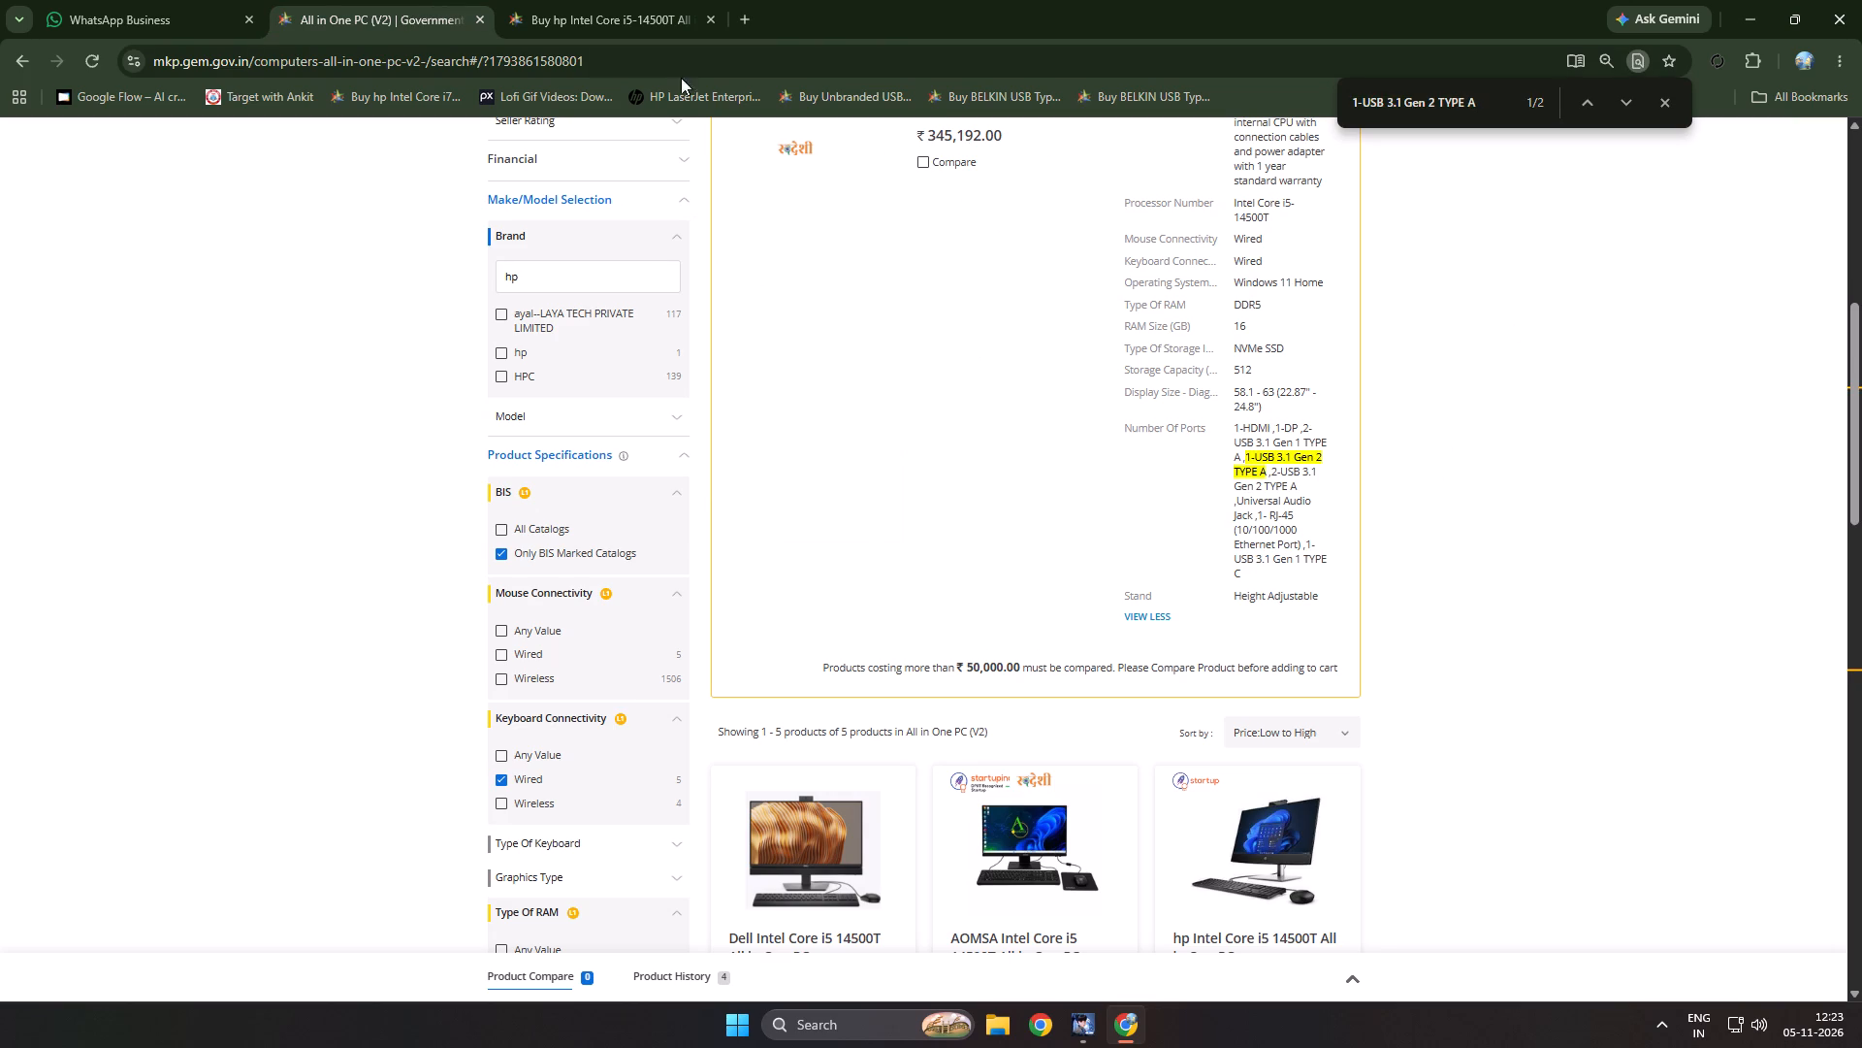
# Copy 2-USB 3.1 Gen 1 TYPE A from the hp page, find it in the results page, and add it to the number of ports filter.
pyautogui.click(648, 16)
pyautogui.moveTo(1306, 701); pyautogui.dragTo(1226, 703)
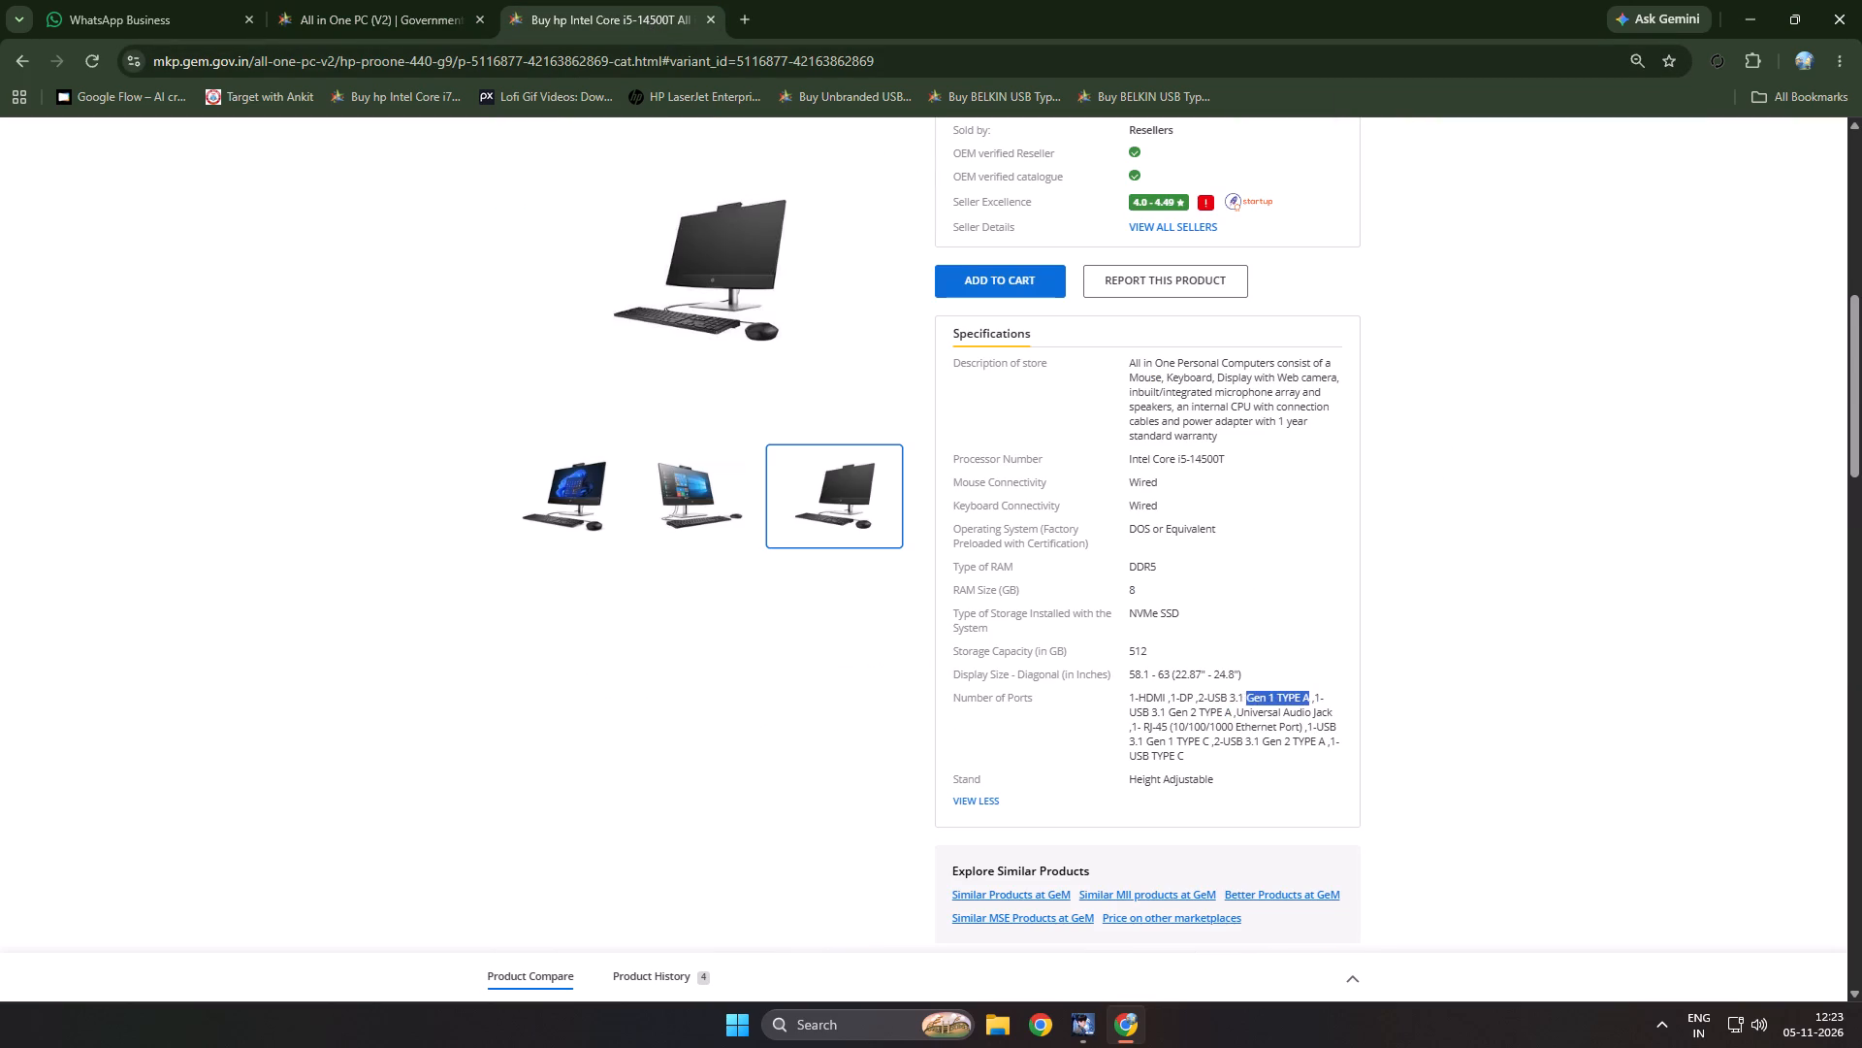
pyautogui.moveTo(1226, 703); pyautogui.dragTo(1201, 701)
pyautogui.hotkey('ctrl', 'c')
pyautogui.click(311, 0)
pyautogui.hotkey('ctrl', 'f')
pyautogui.hotkey('ctrl', 'v')
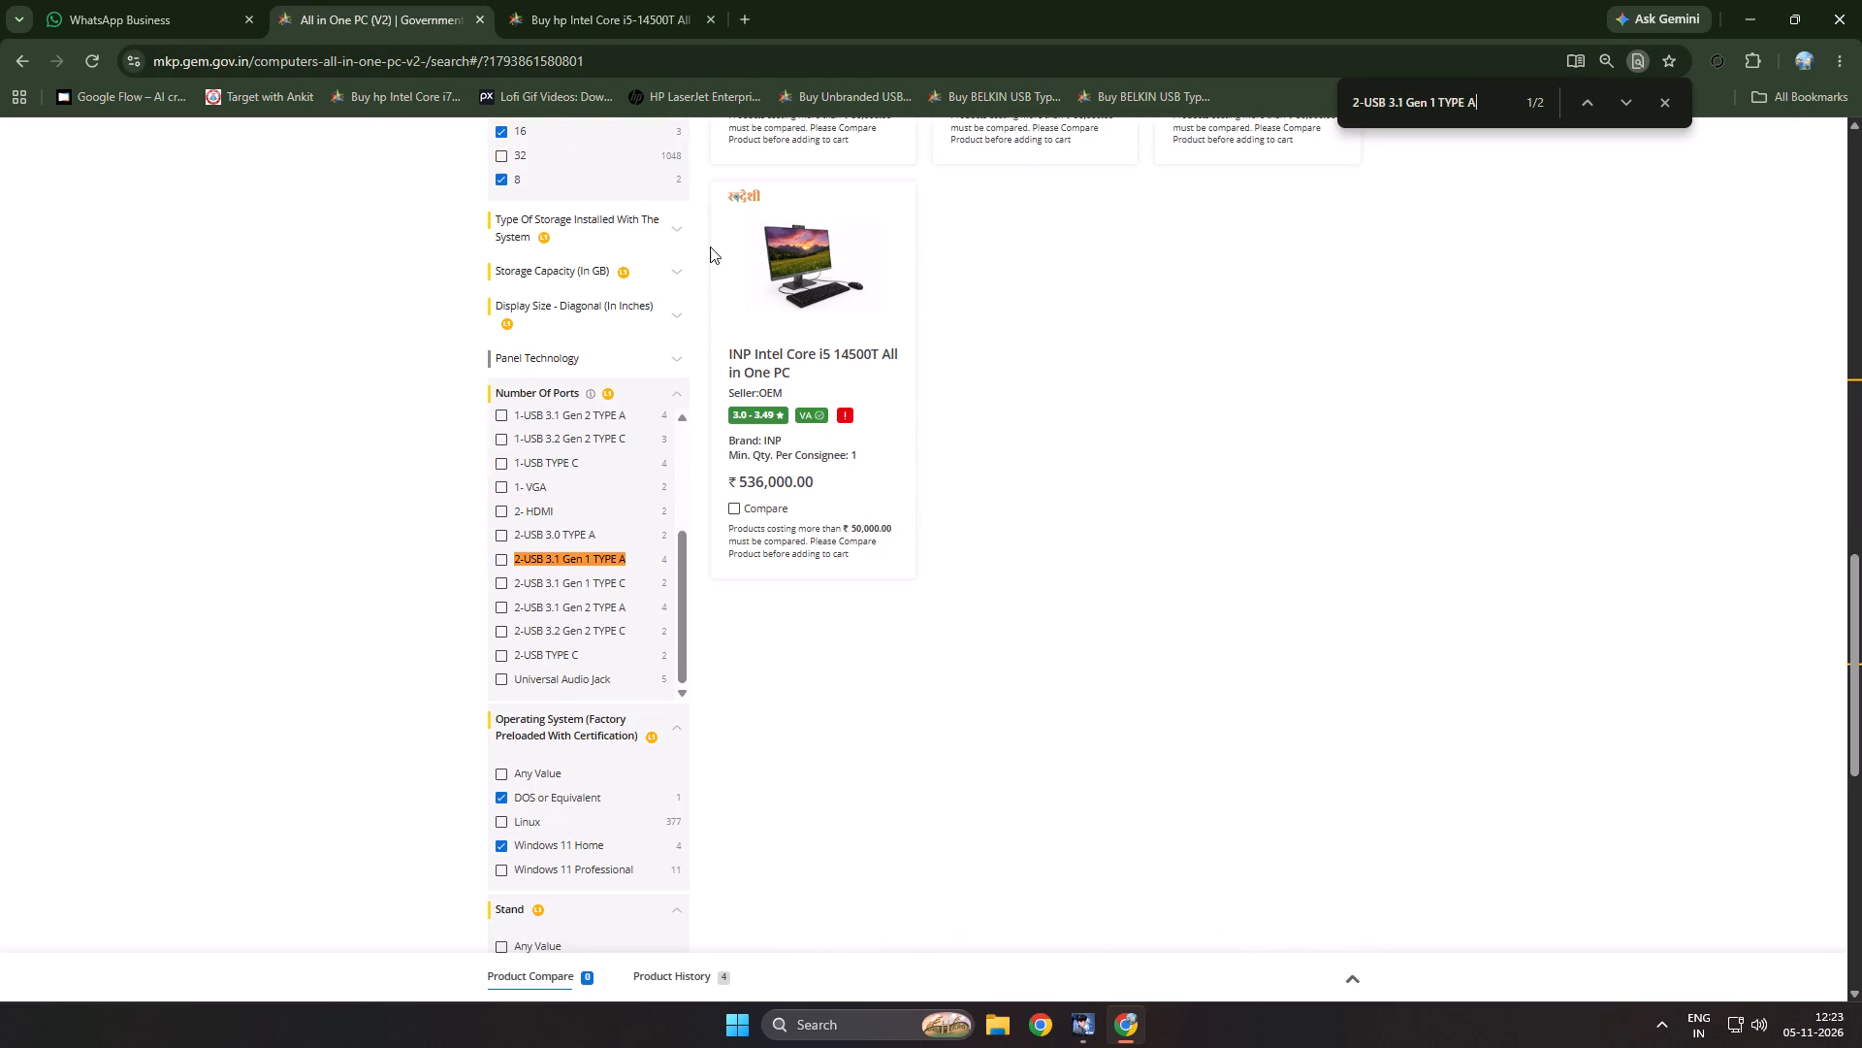
pyautogui.click(609, 558)
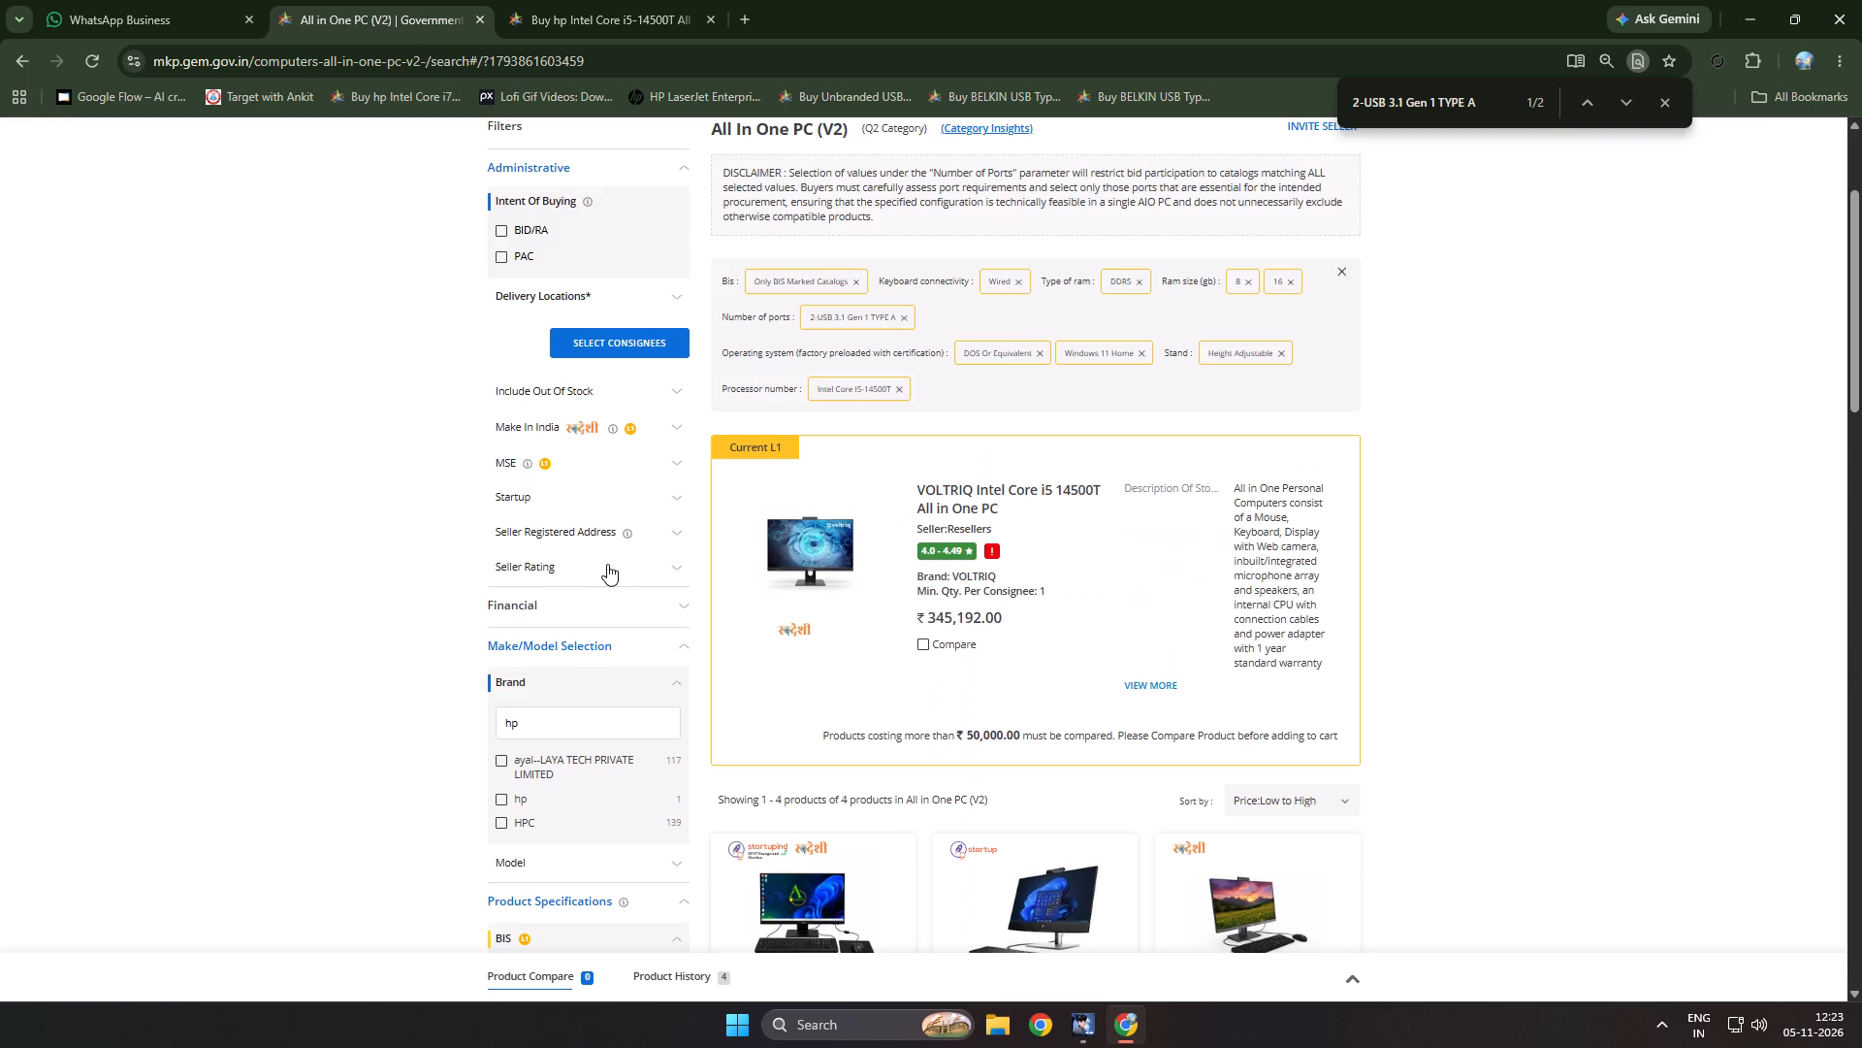
# Examine the VOLTRIQ L1 listing's full specifications, the remaining offers, and the selected ports and operating system filters.
pyautogui.click(1129, 675)
pyautogui.scroll(-1, 1119, 680)
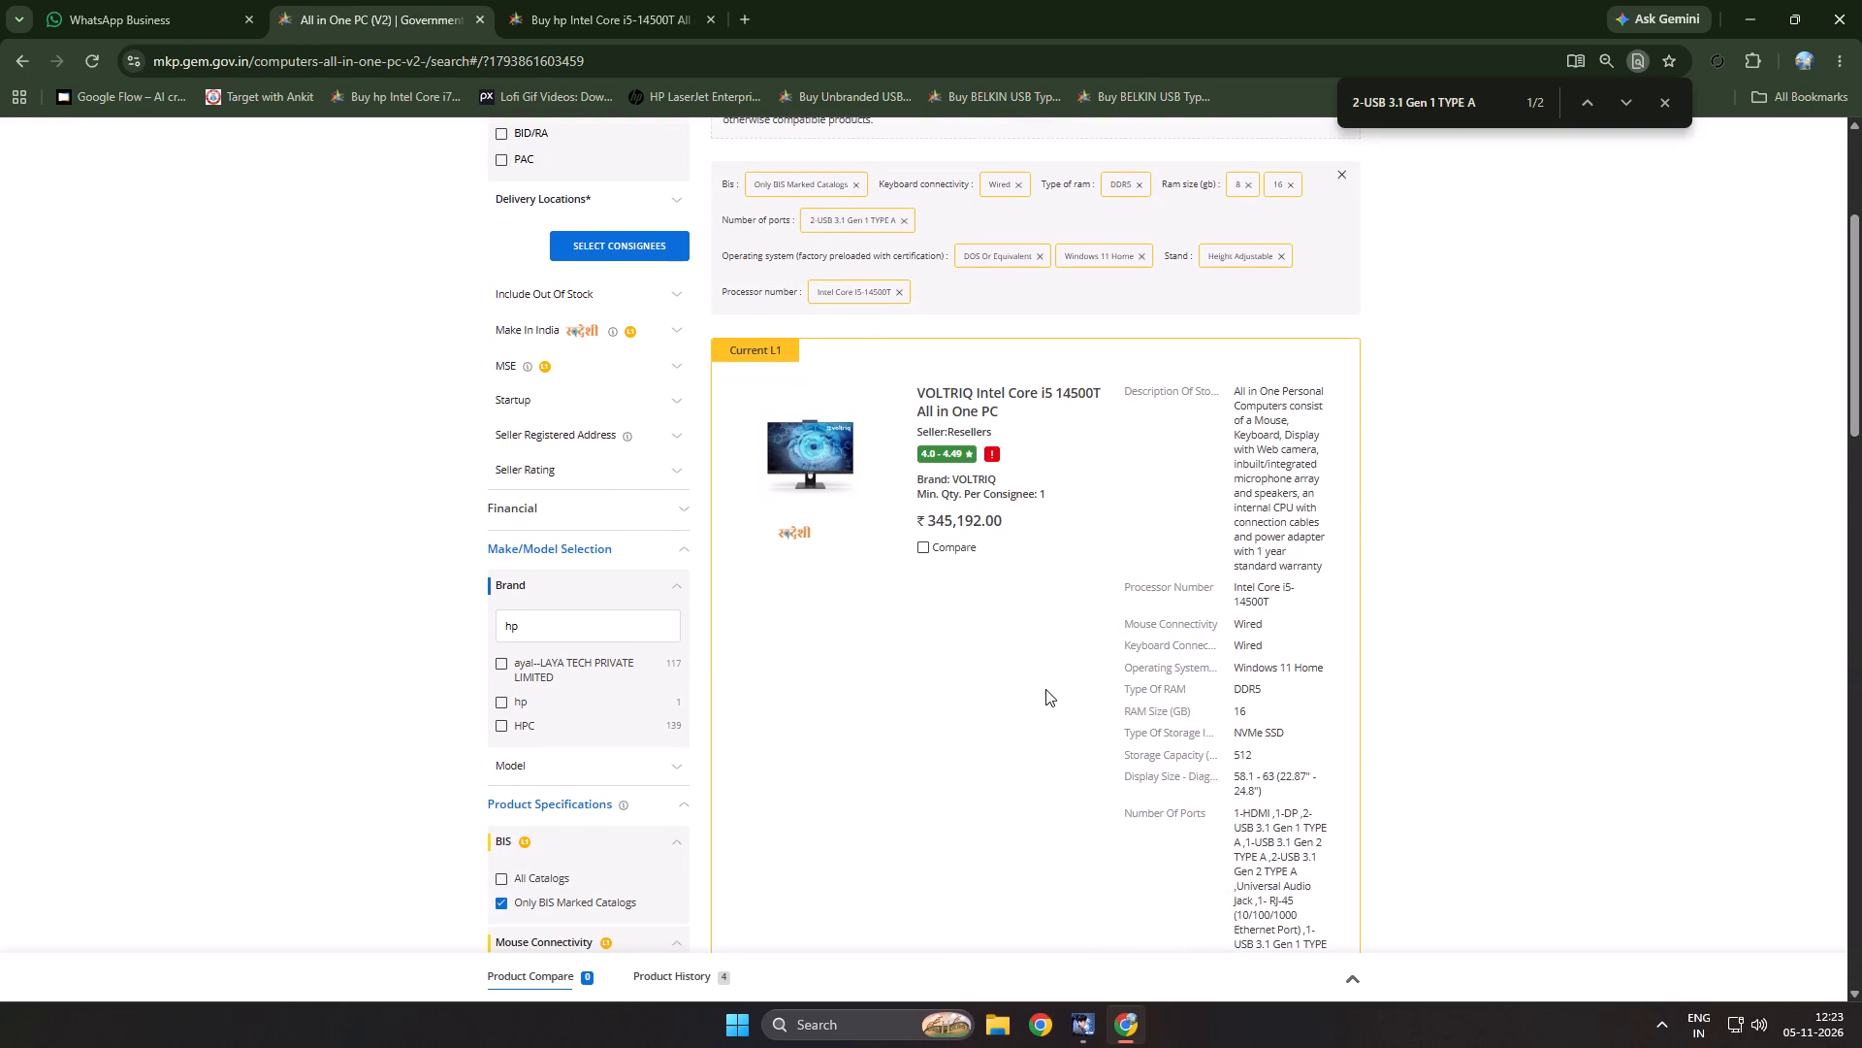
pyautogui.scroll(-6, 958, 686)
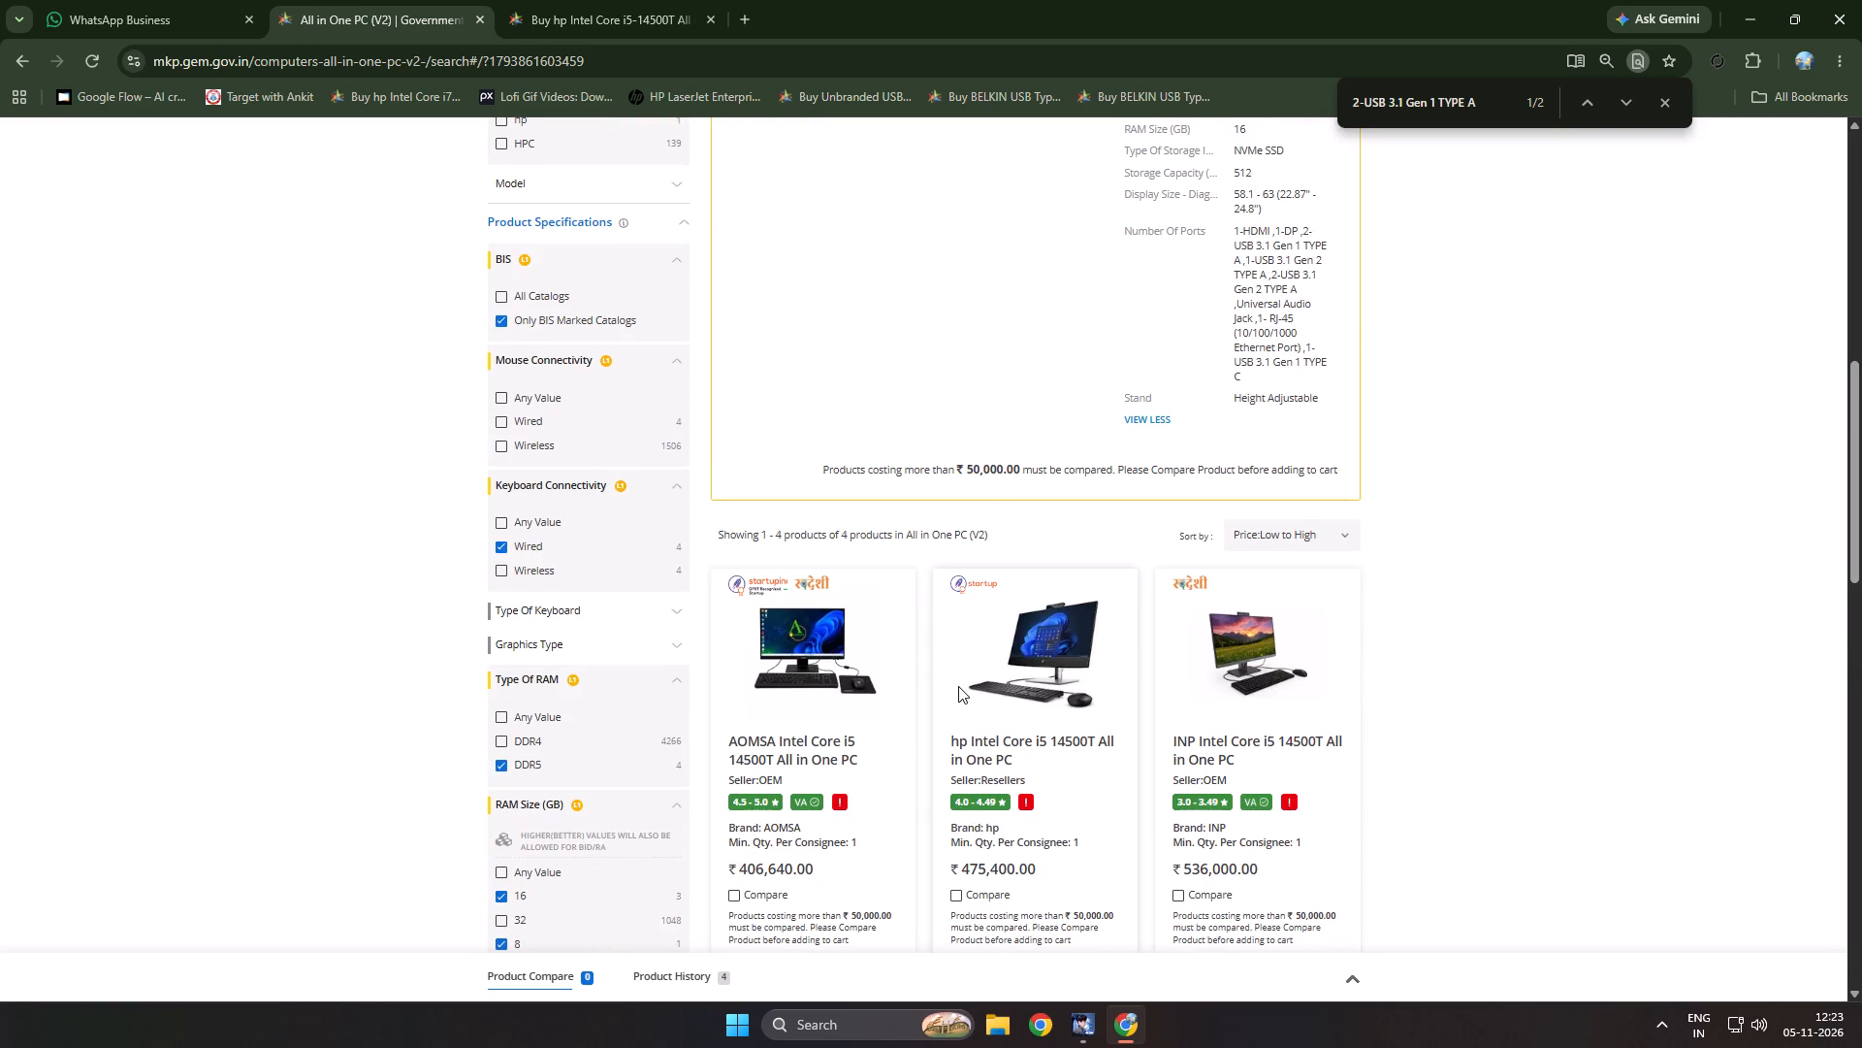
pyautogui.scroll(-7, 957, 686)
pyautogui.scroll(-4, 812, 699)
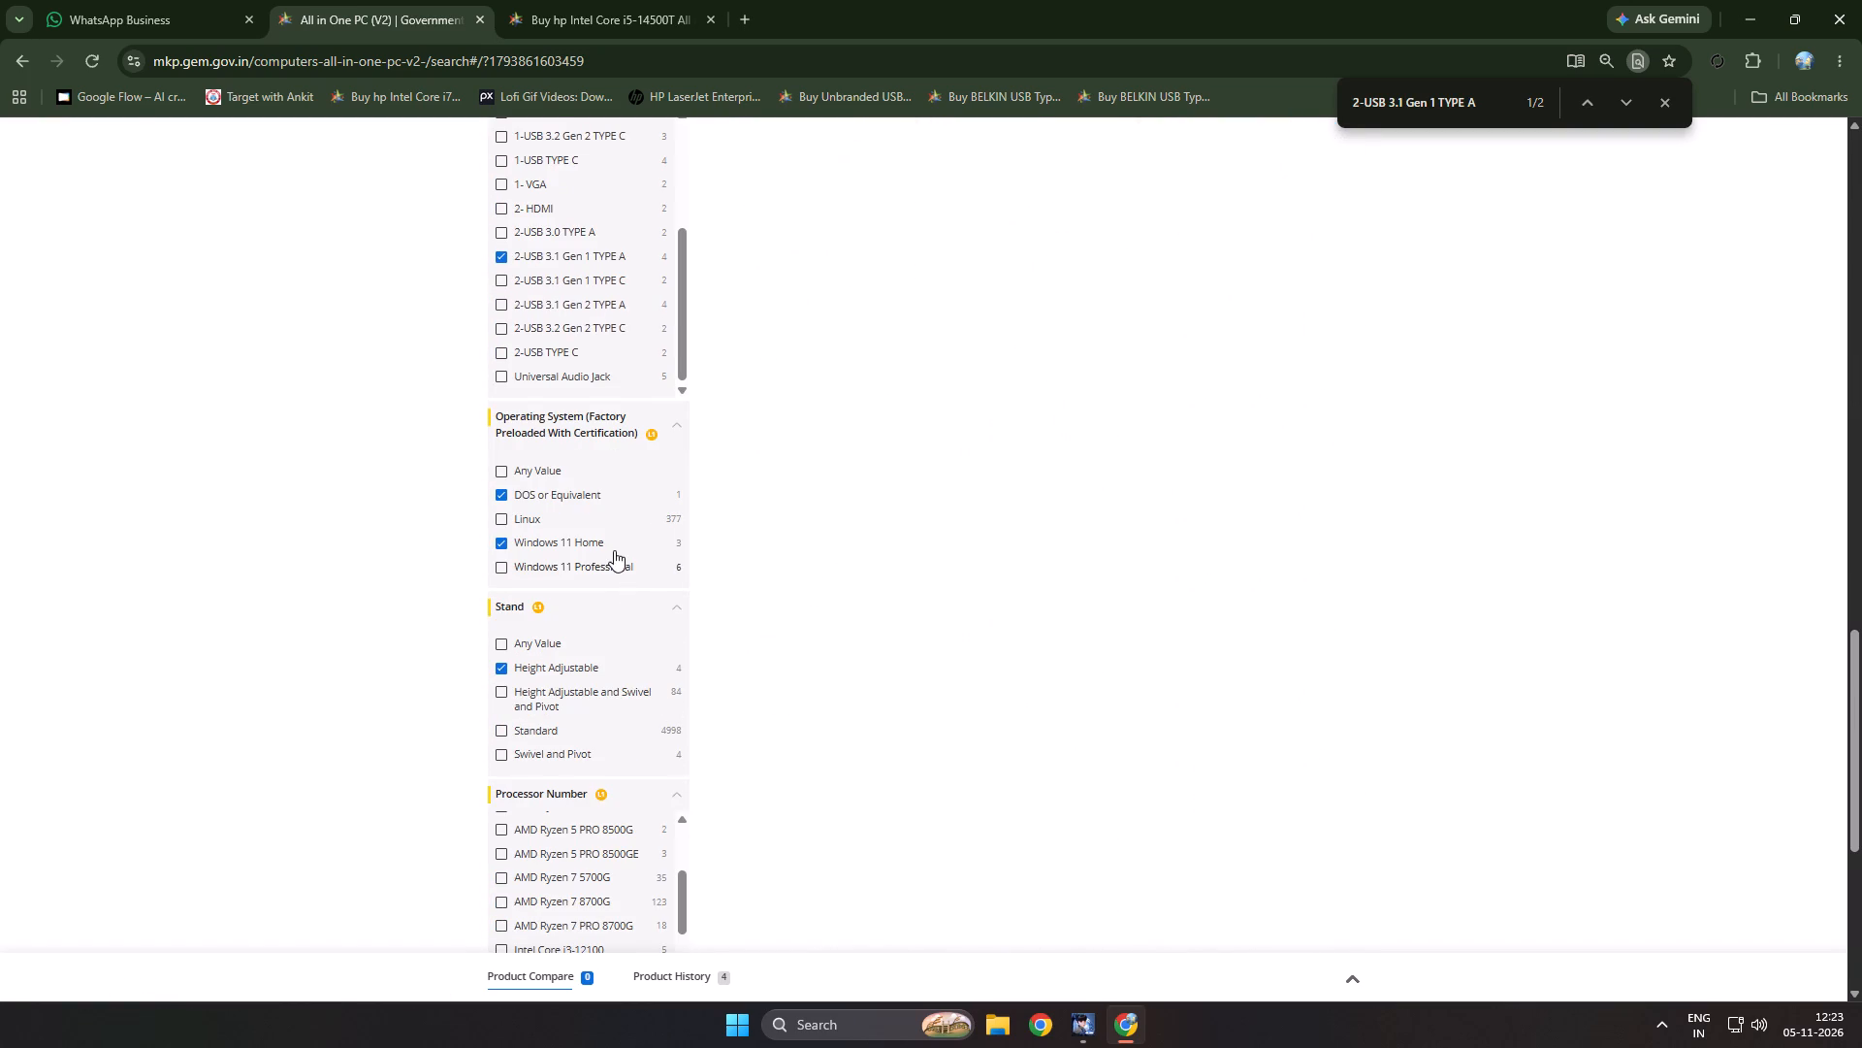
# Remove Windows 11 Home from the operating system filter, keeping only DOS or Equivalent.
pyautogui.click(612, 541)
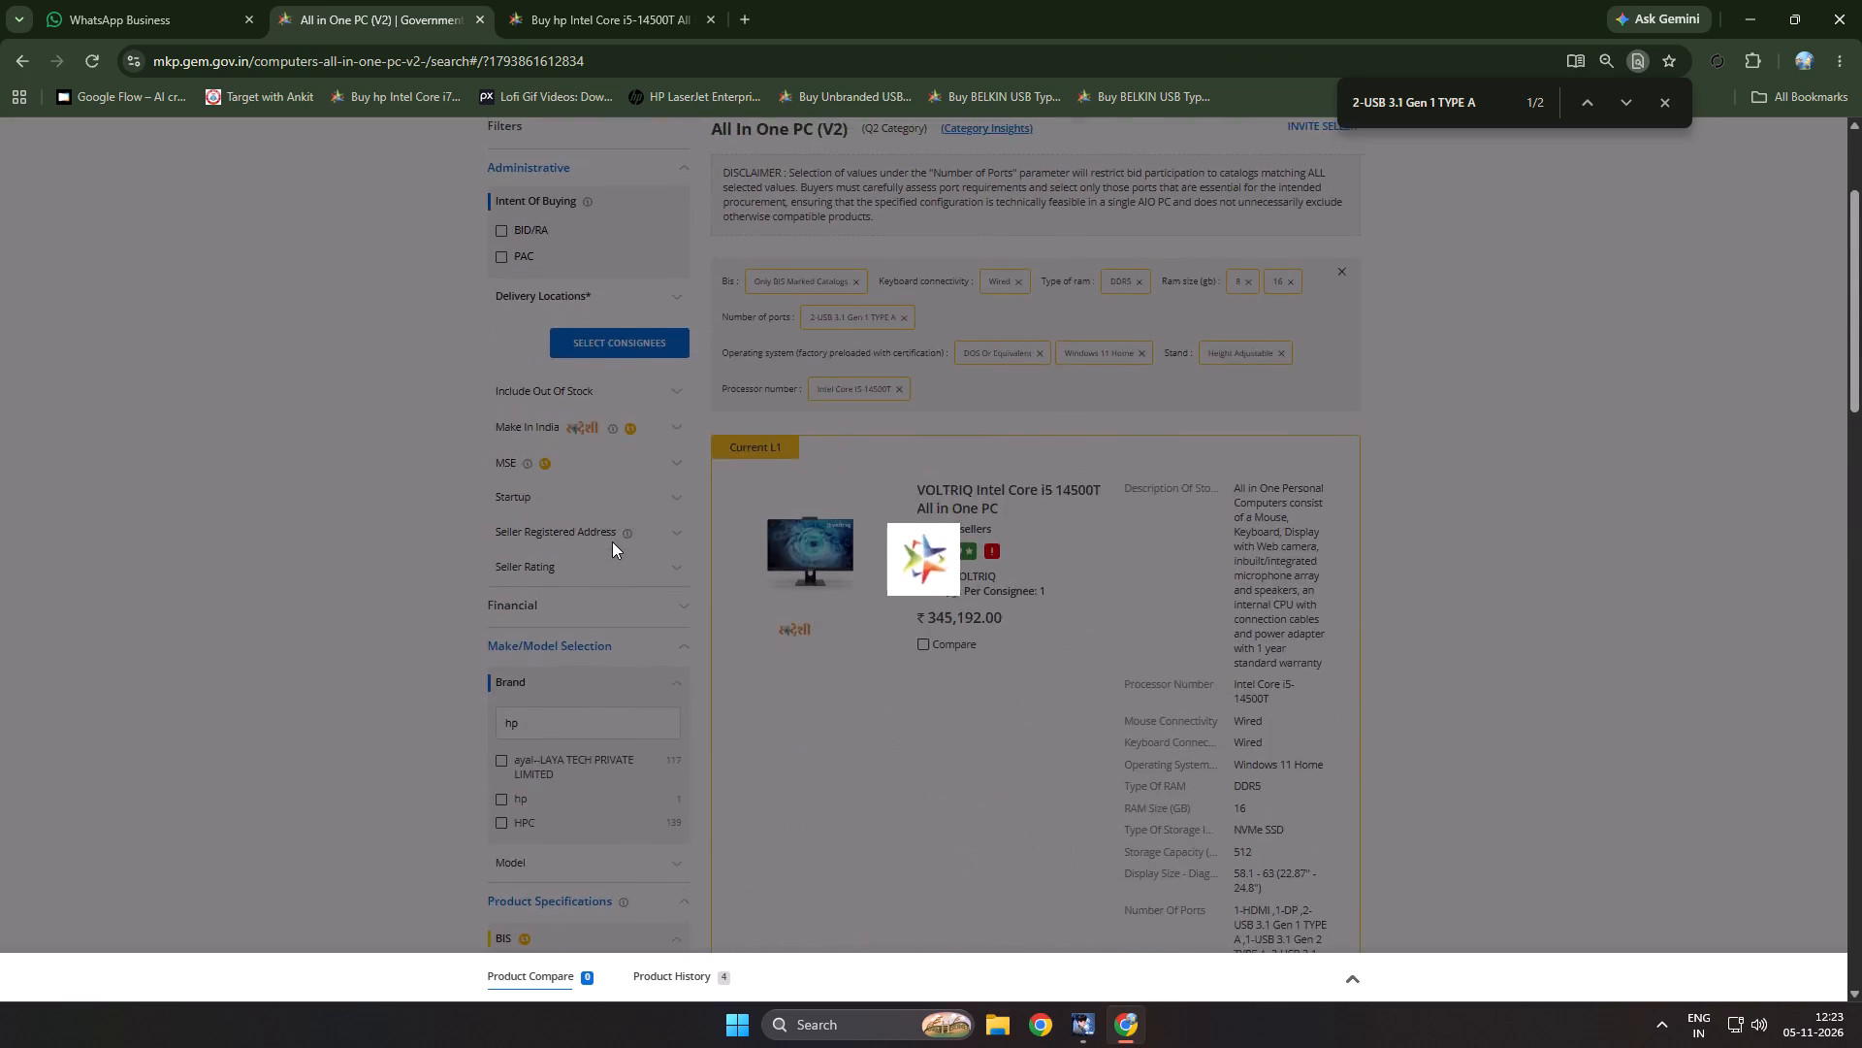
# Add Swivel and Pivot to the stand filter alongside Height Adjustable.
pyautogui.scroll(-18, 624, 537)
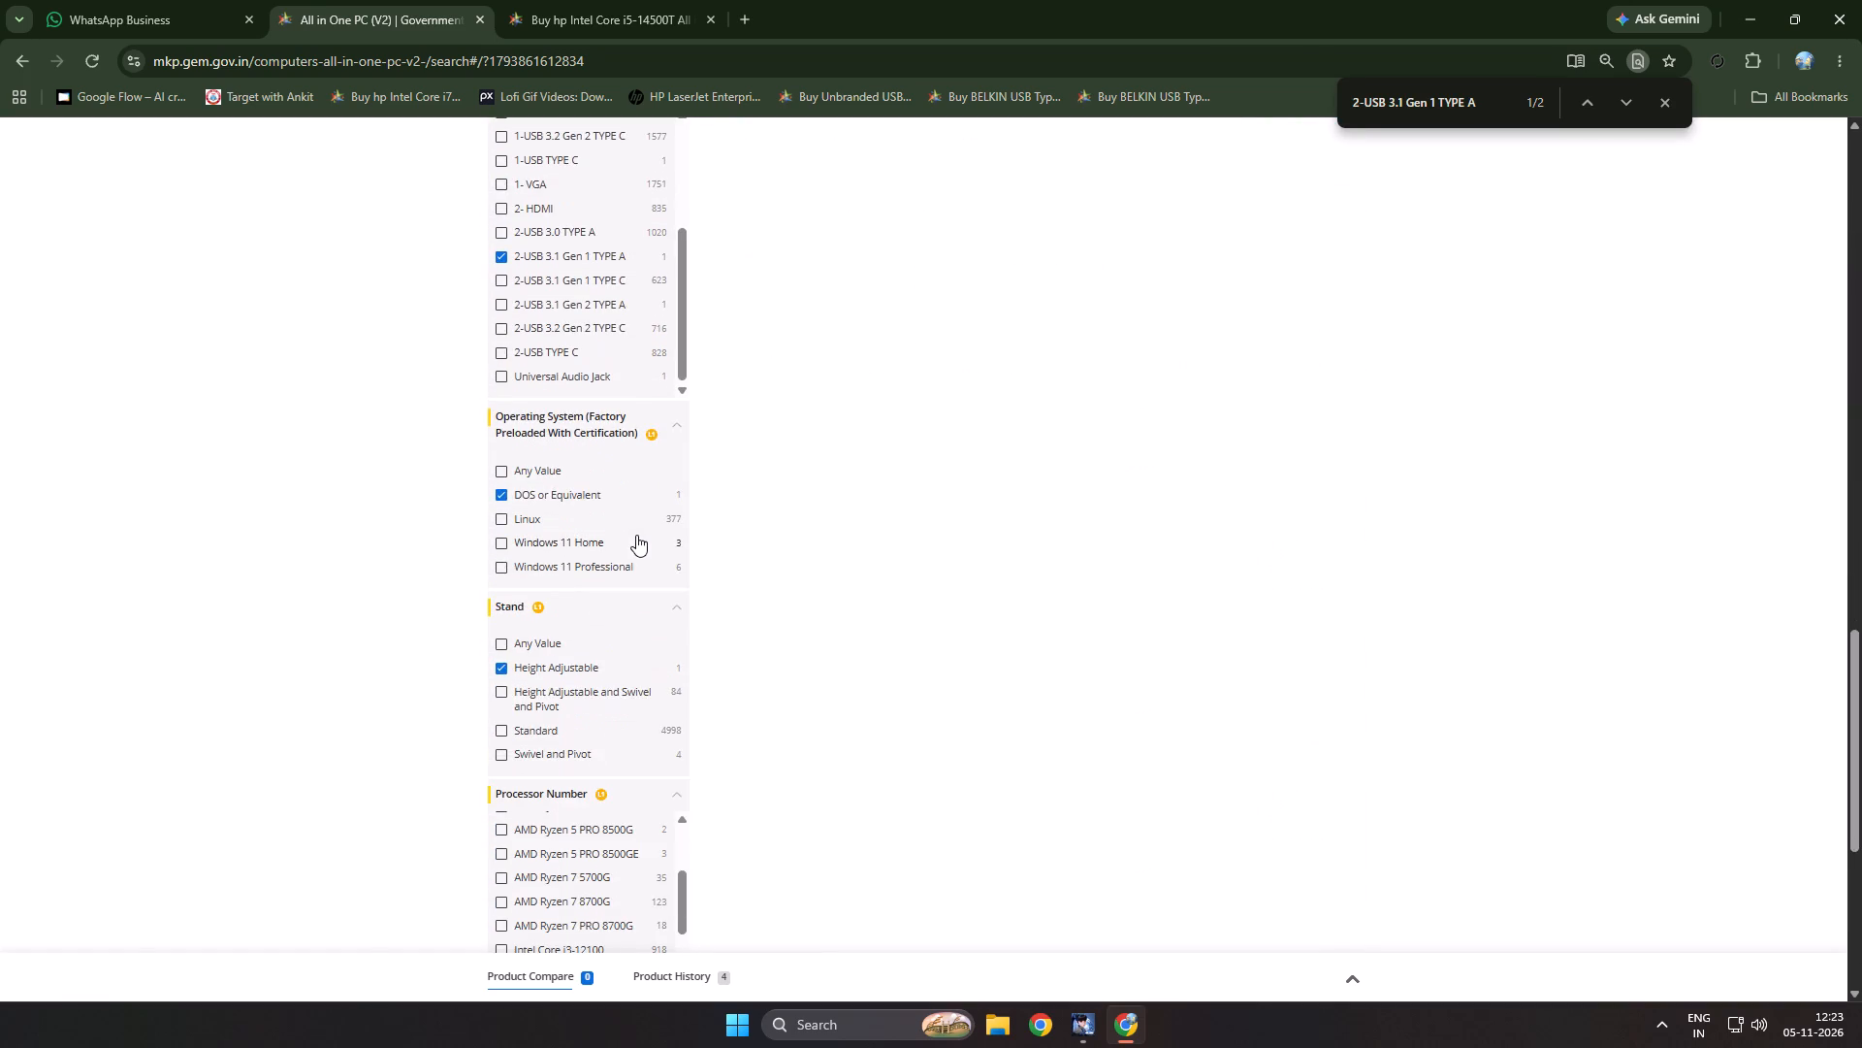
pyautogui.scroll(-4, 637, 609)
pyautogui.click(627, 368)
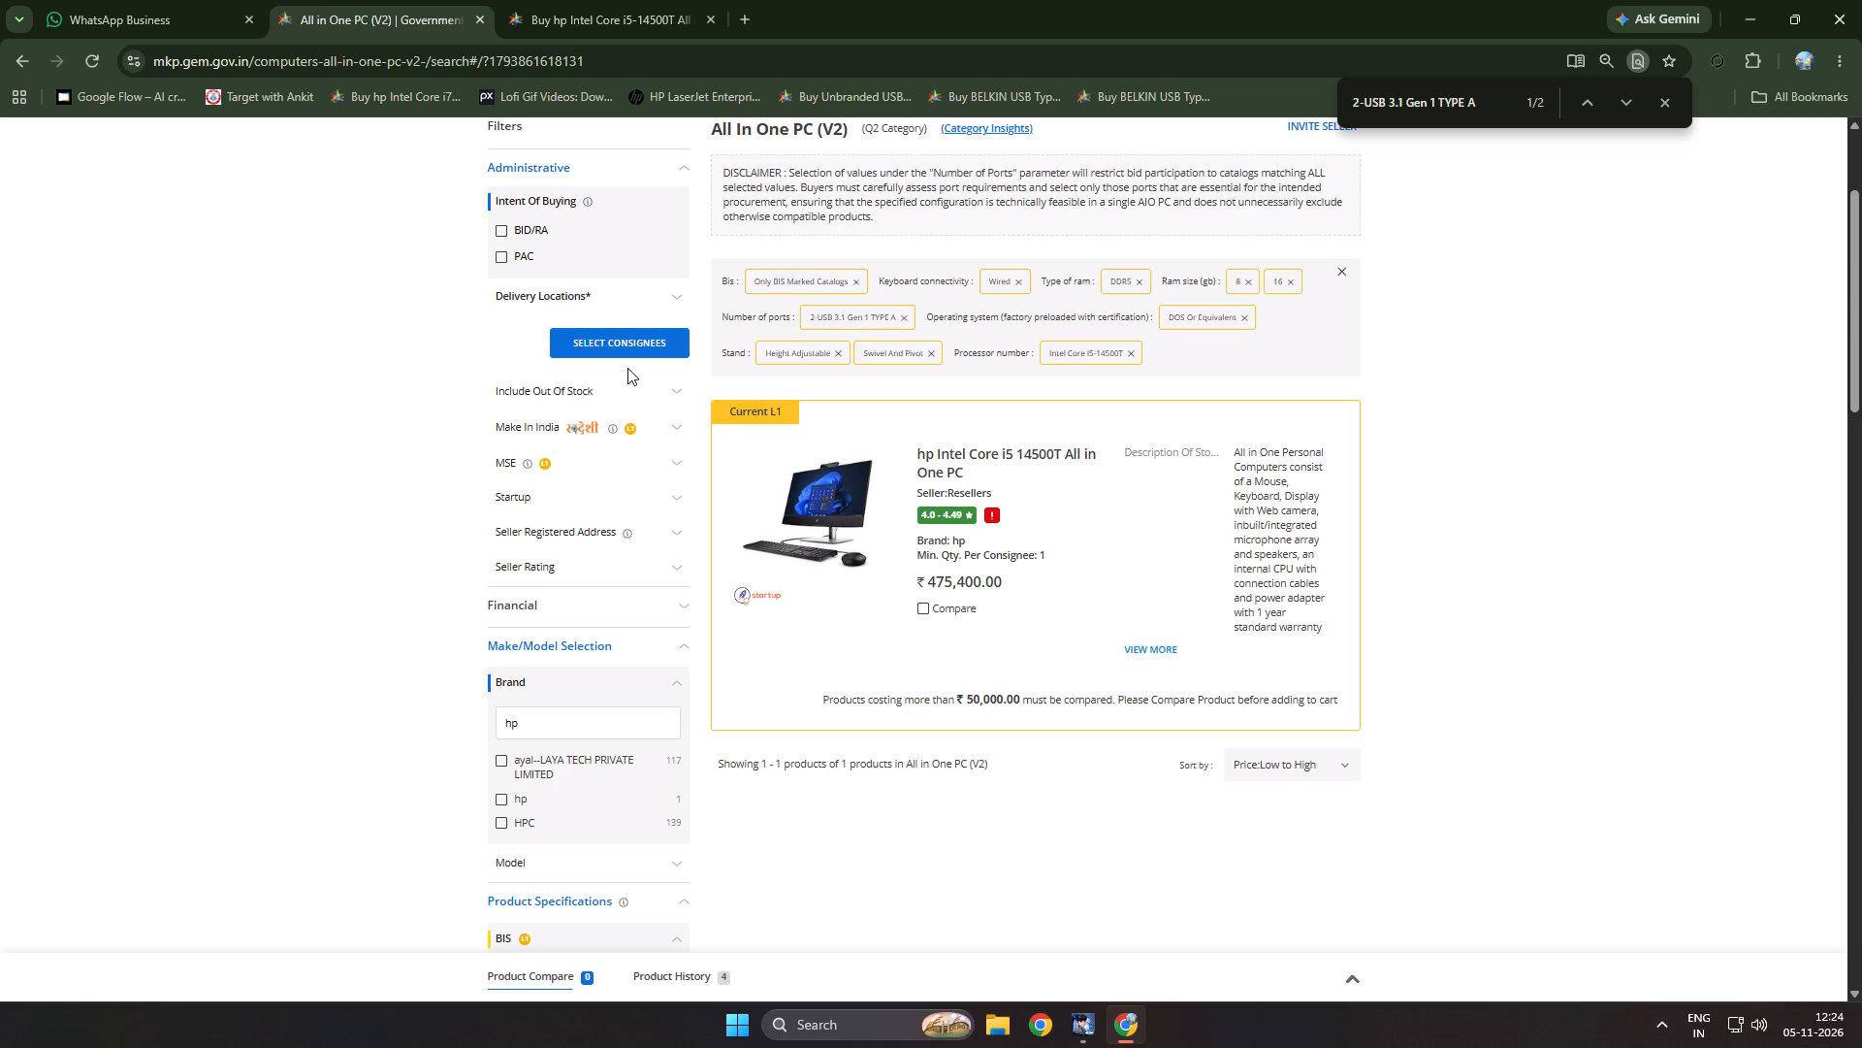
# Add Intel Core Ultra 7-265 and Intel Core Ultra 9 285 to the processor number filter.
pyautogui.scroll(-4, 334, 423)
pyautogui.scroll(-6, 458, 544)
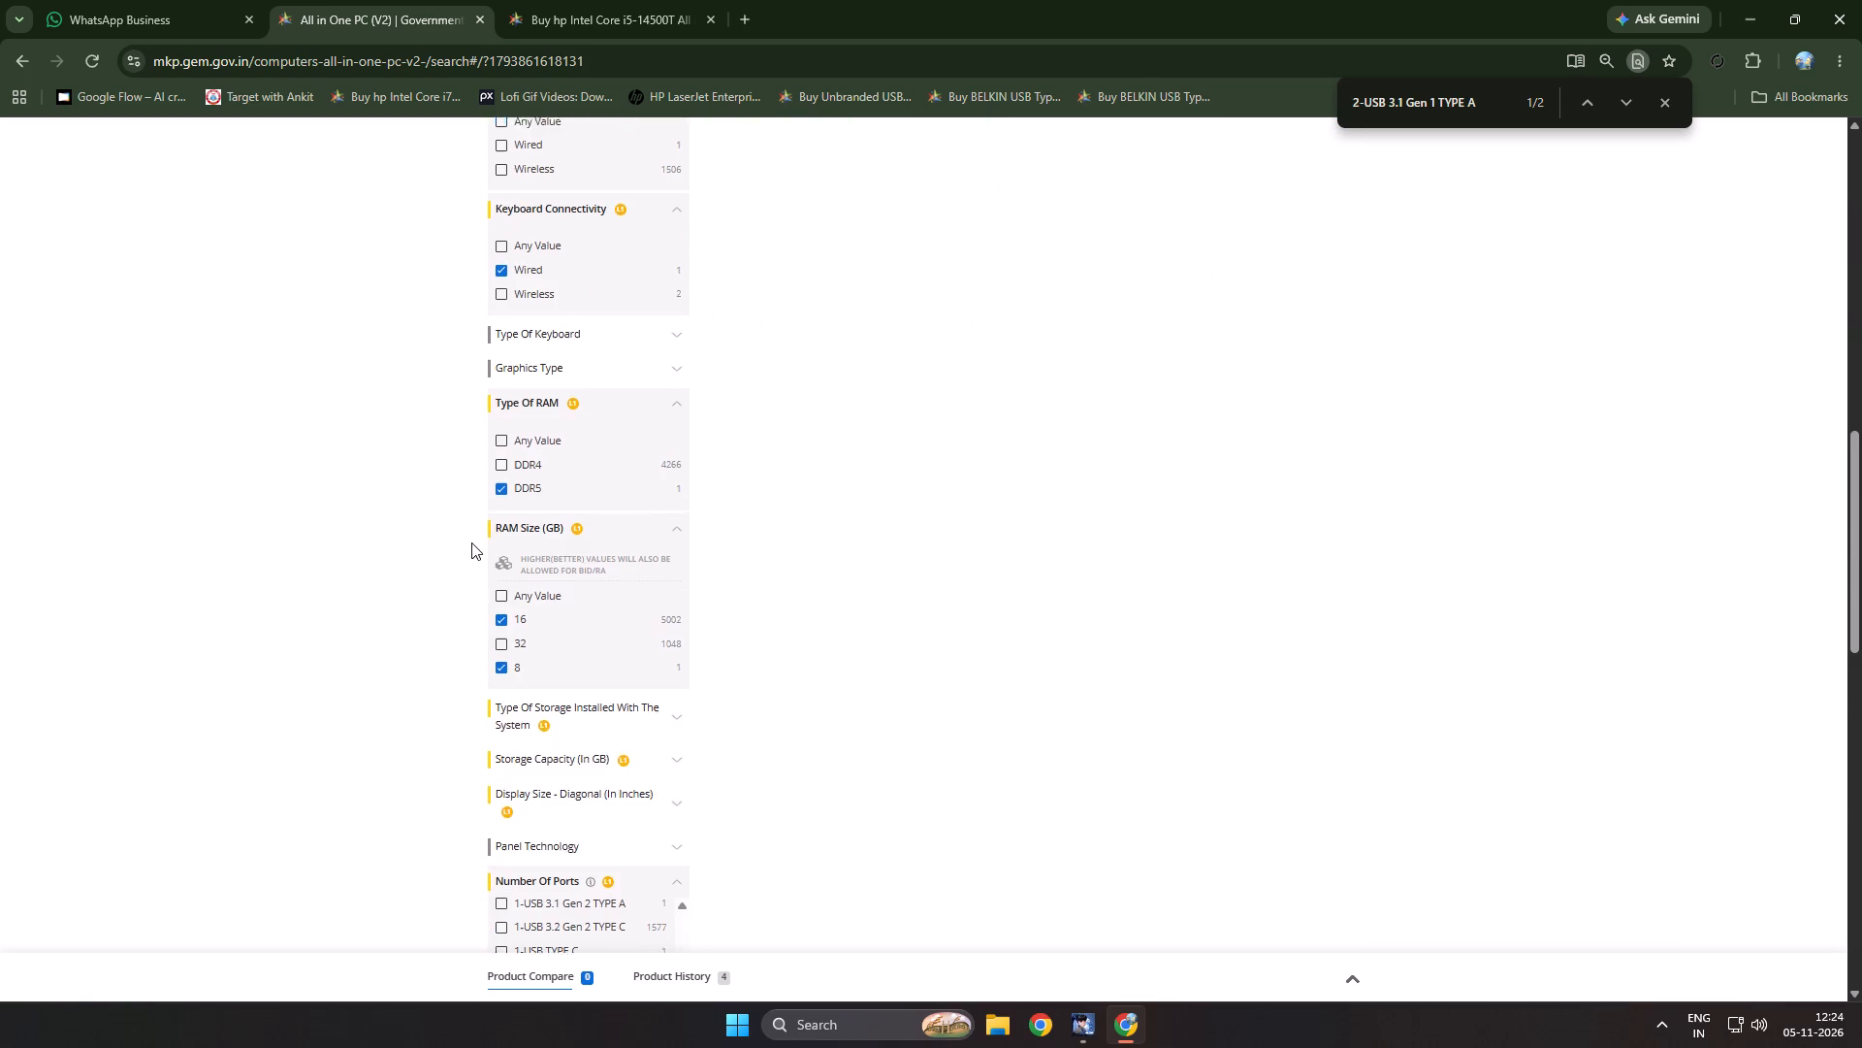
pyautogui.scroll(-4, 473, 541)
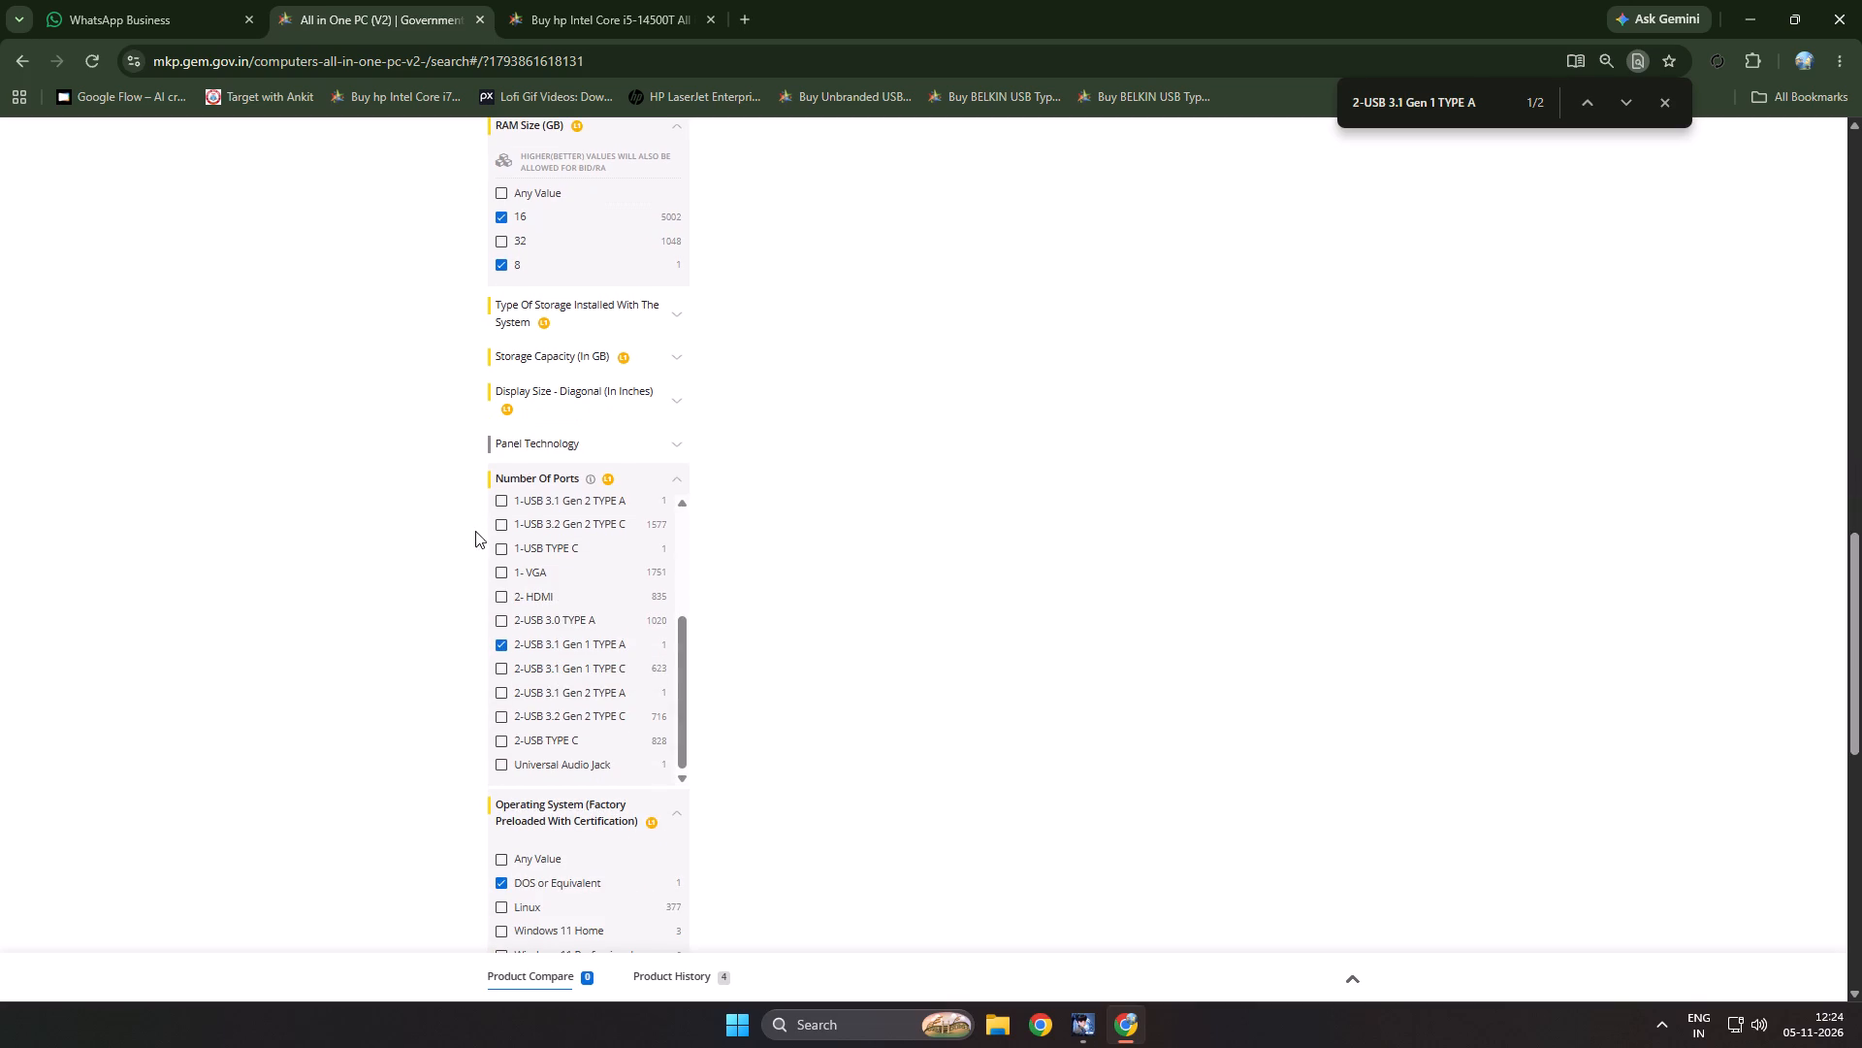
pyautogui.scroll(-4, 533, 636)
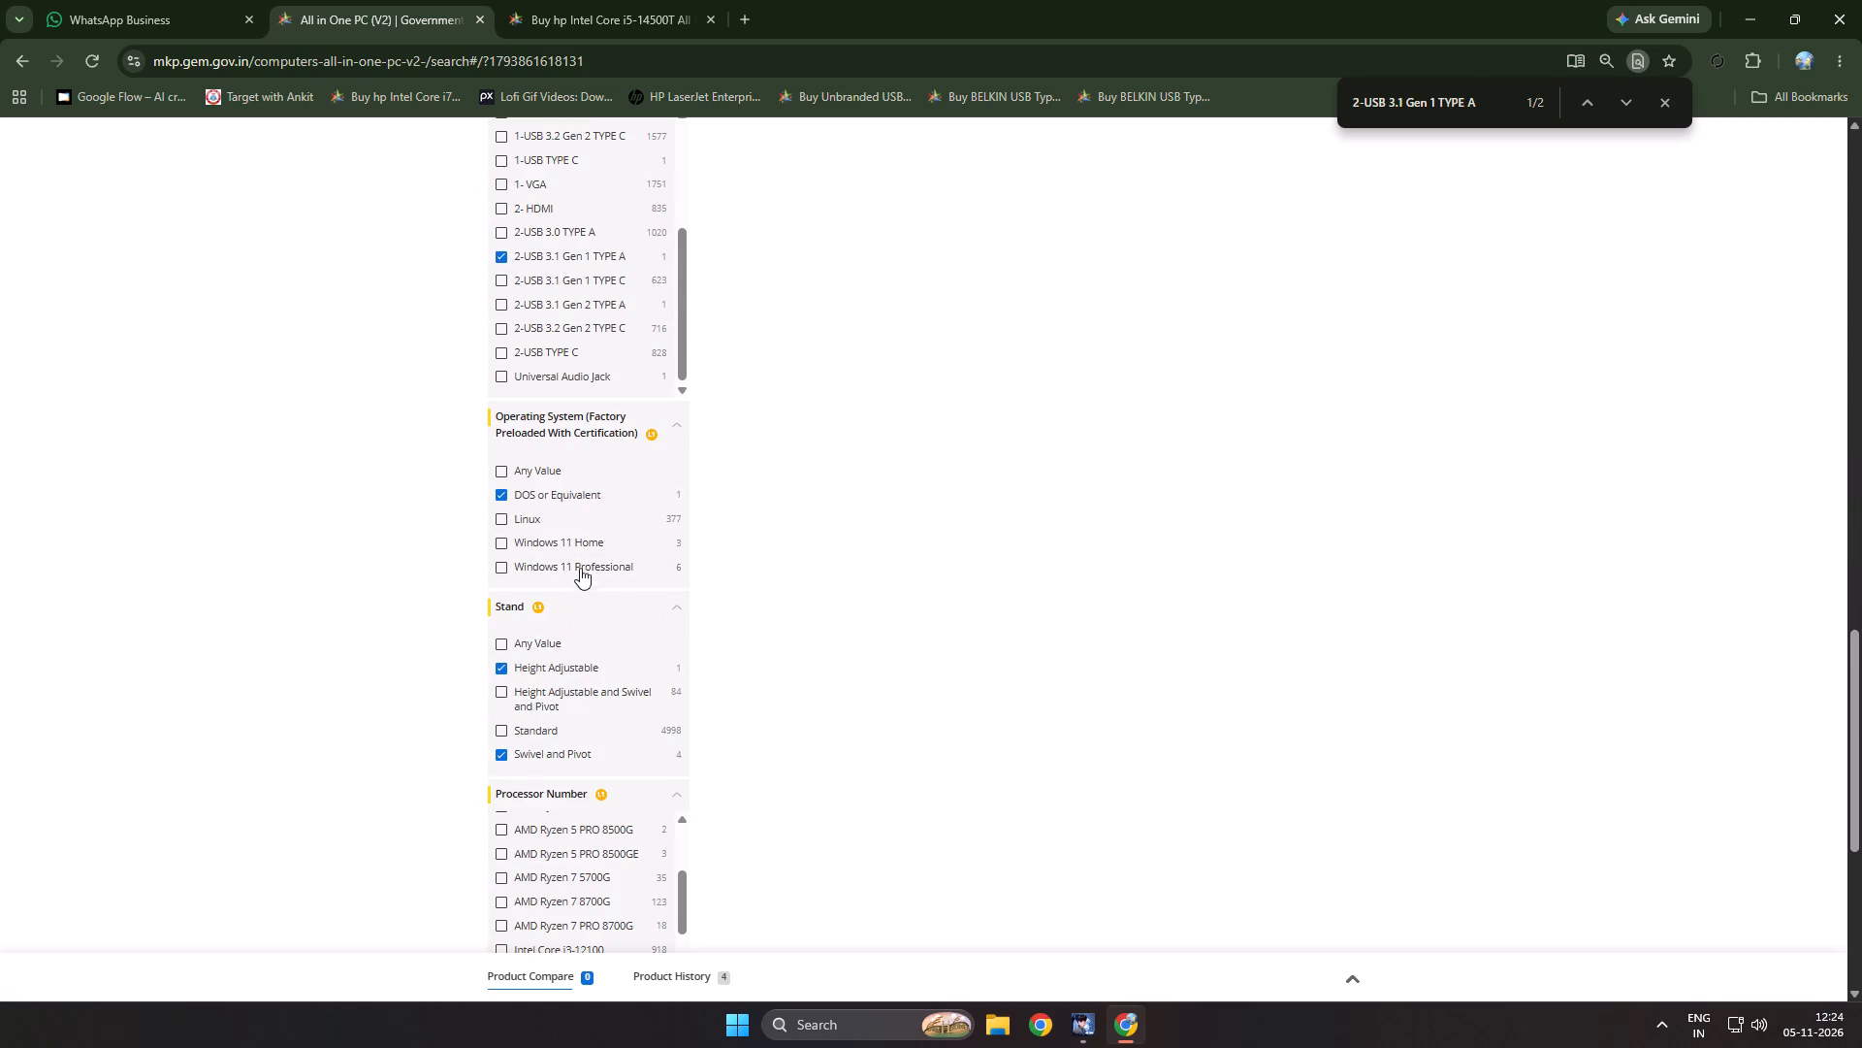
pyautogui.scroll(-4, 572, 773)
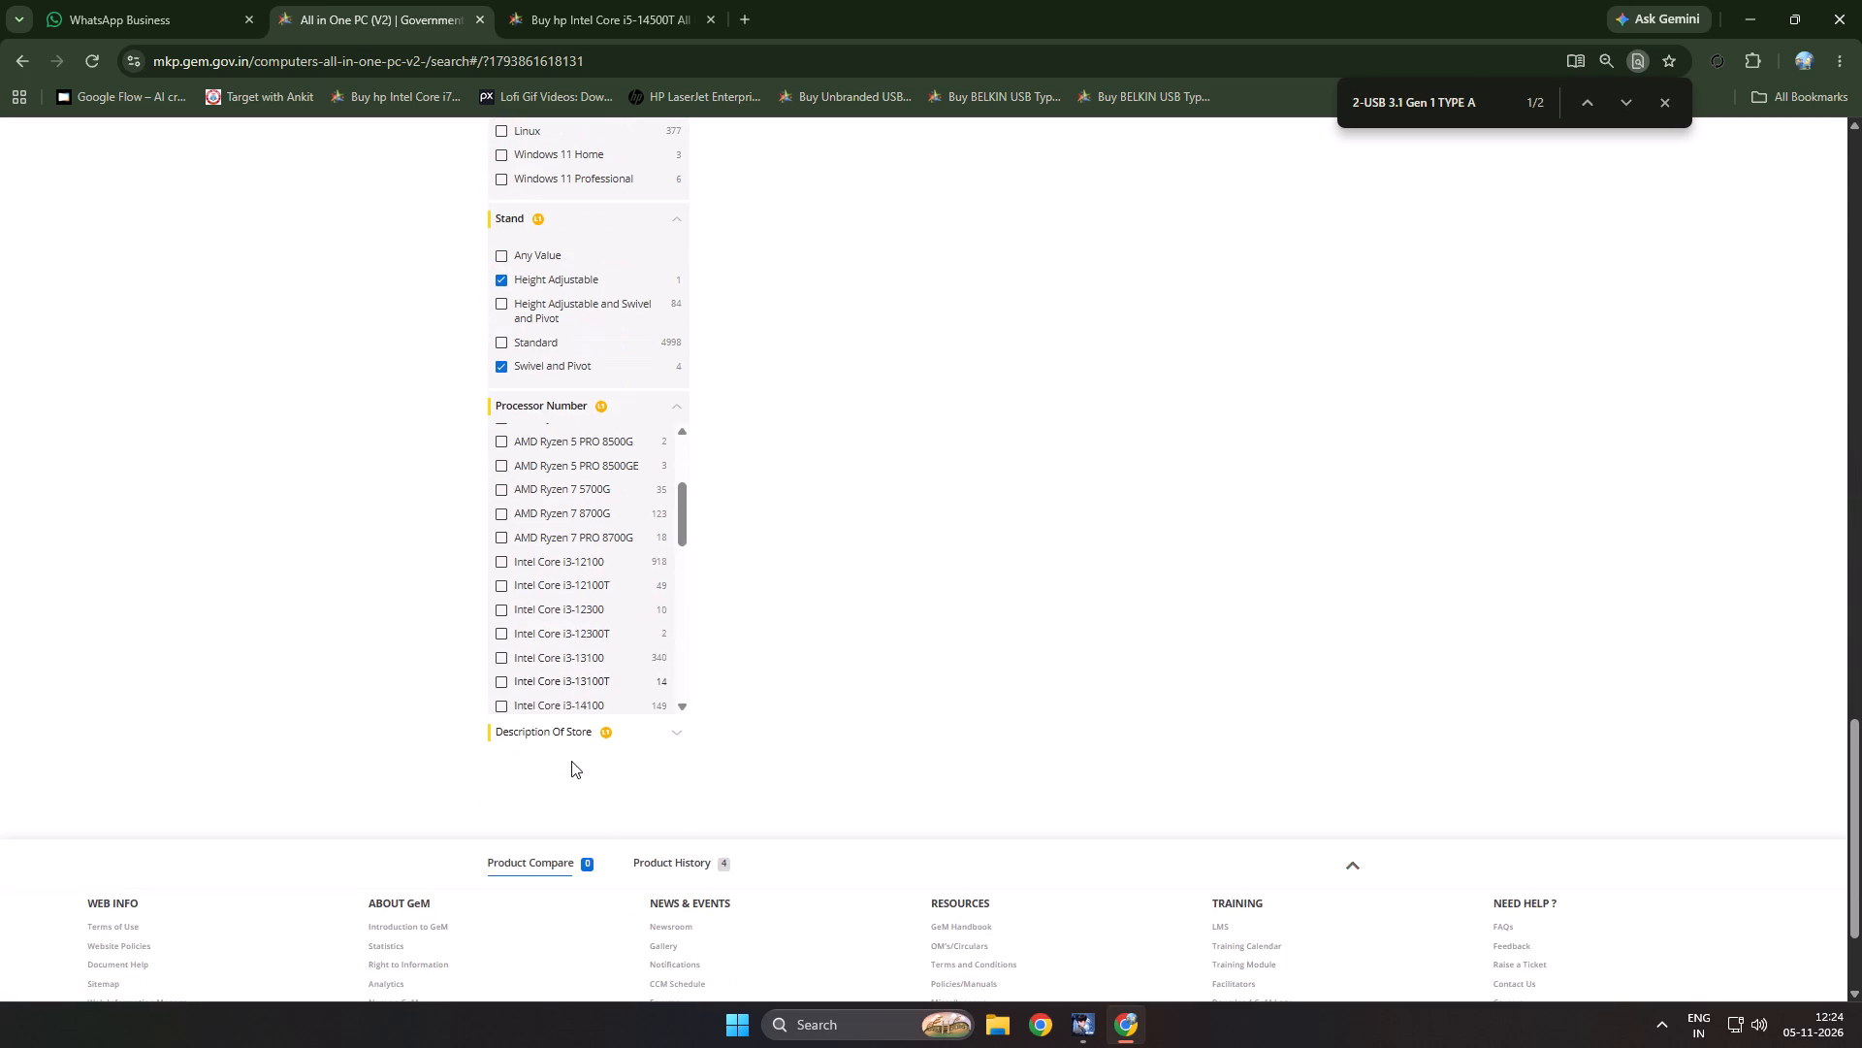
pyautogui.scroll(-9, 581, 642)
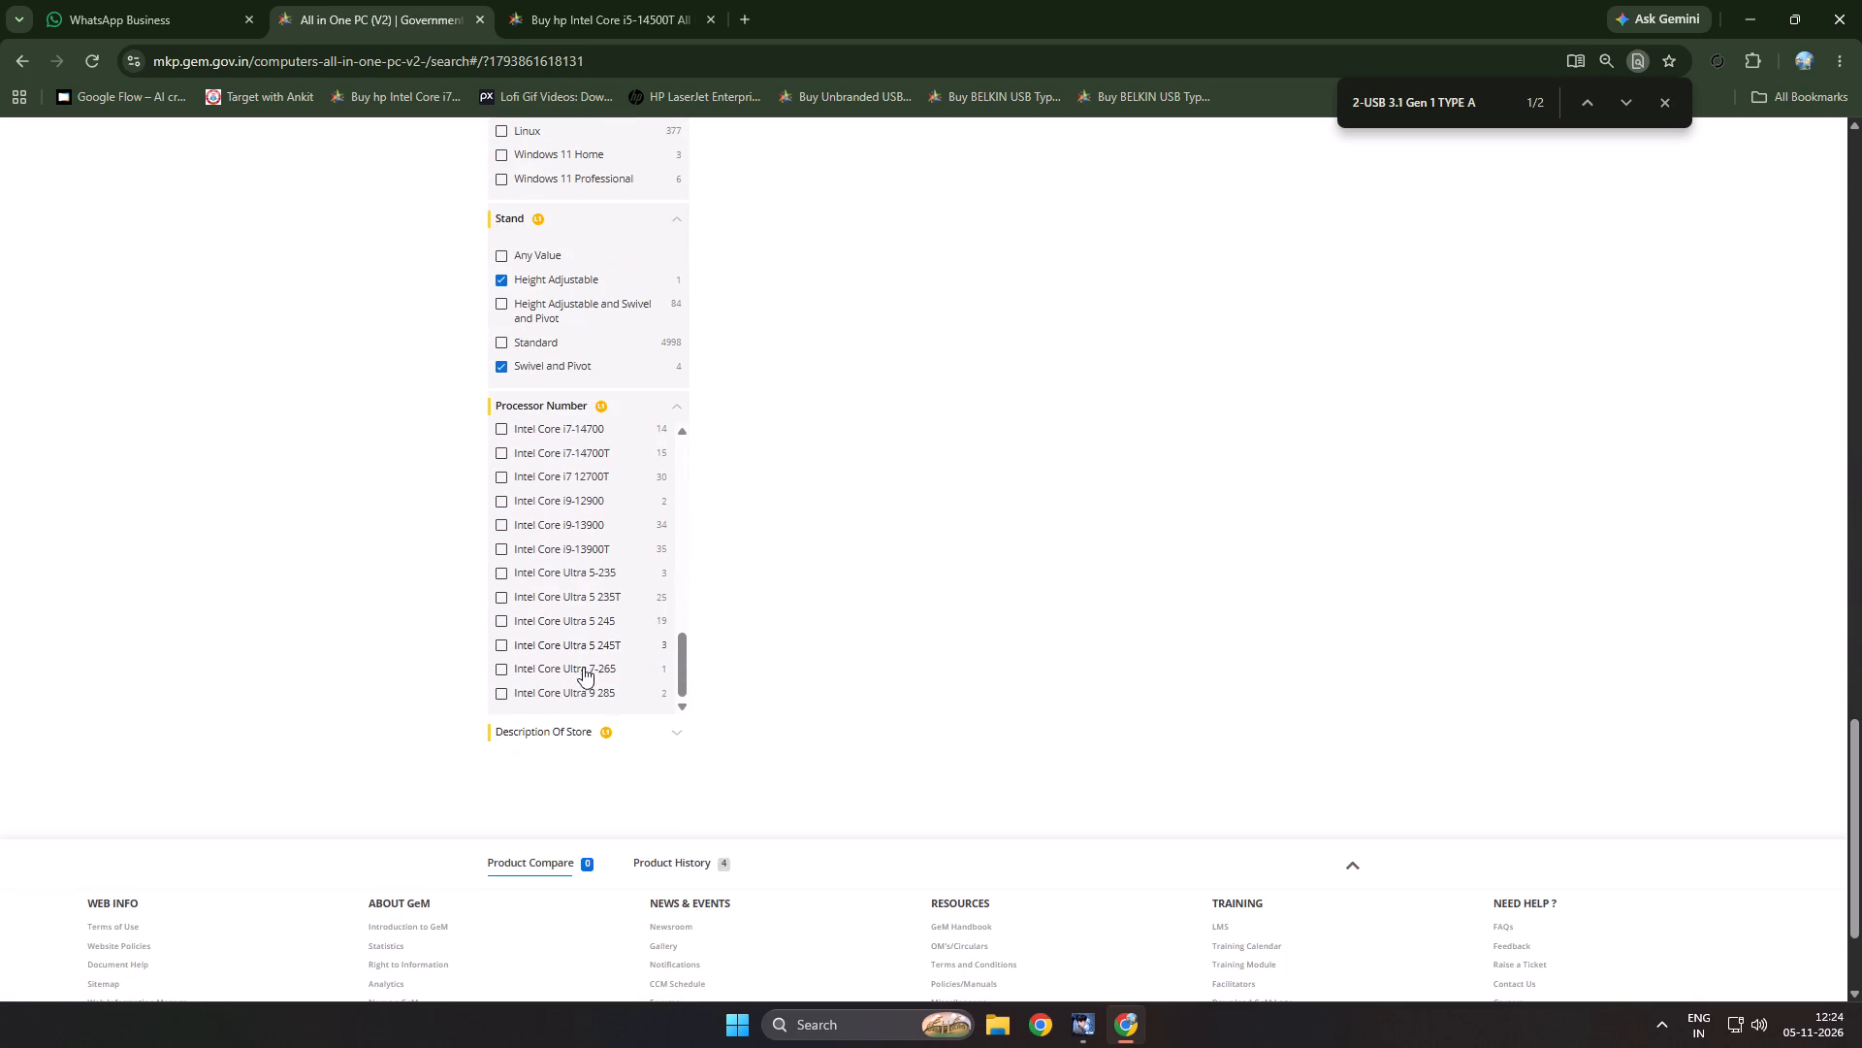
pyautogui.click(582, 668)
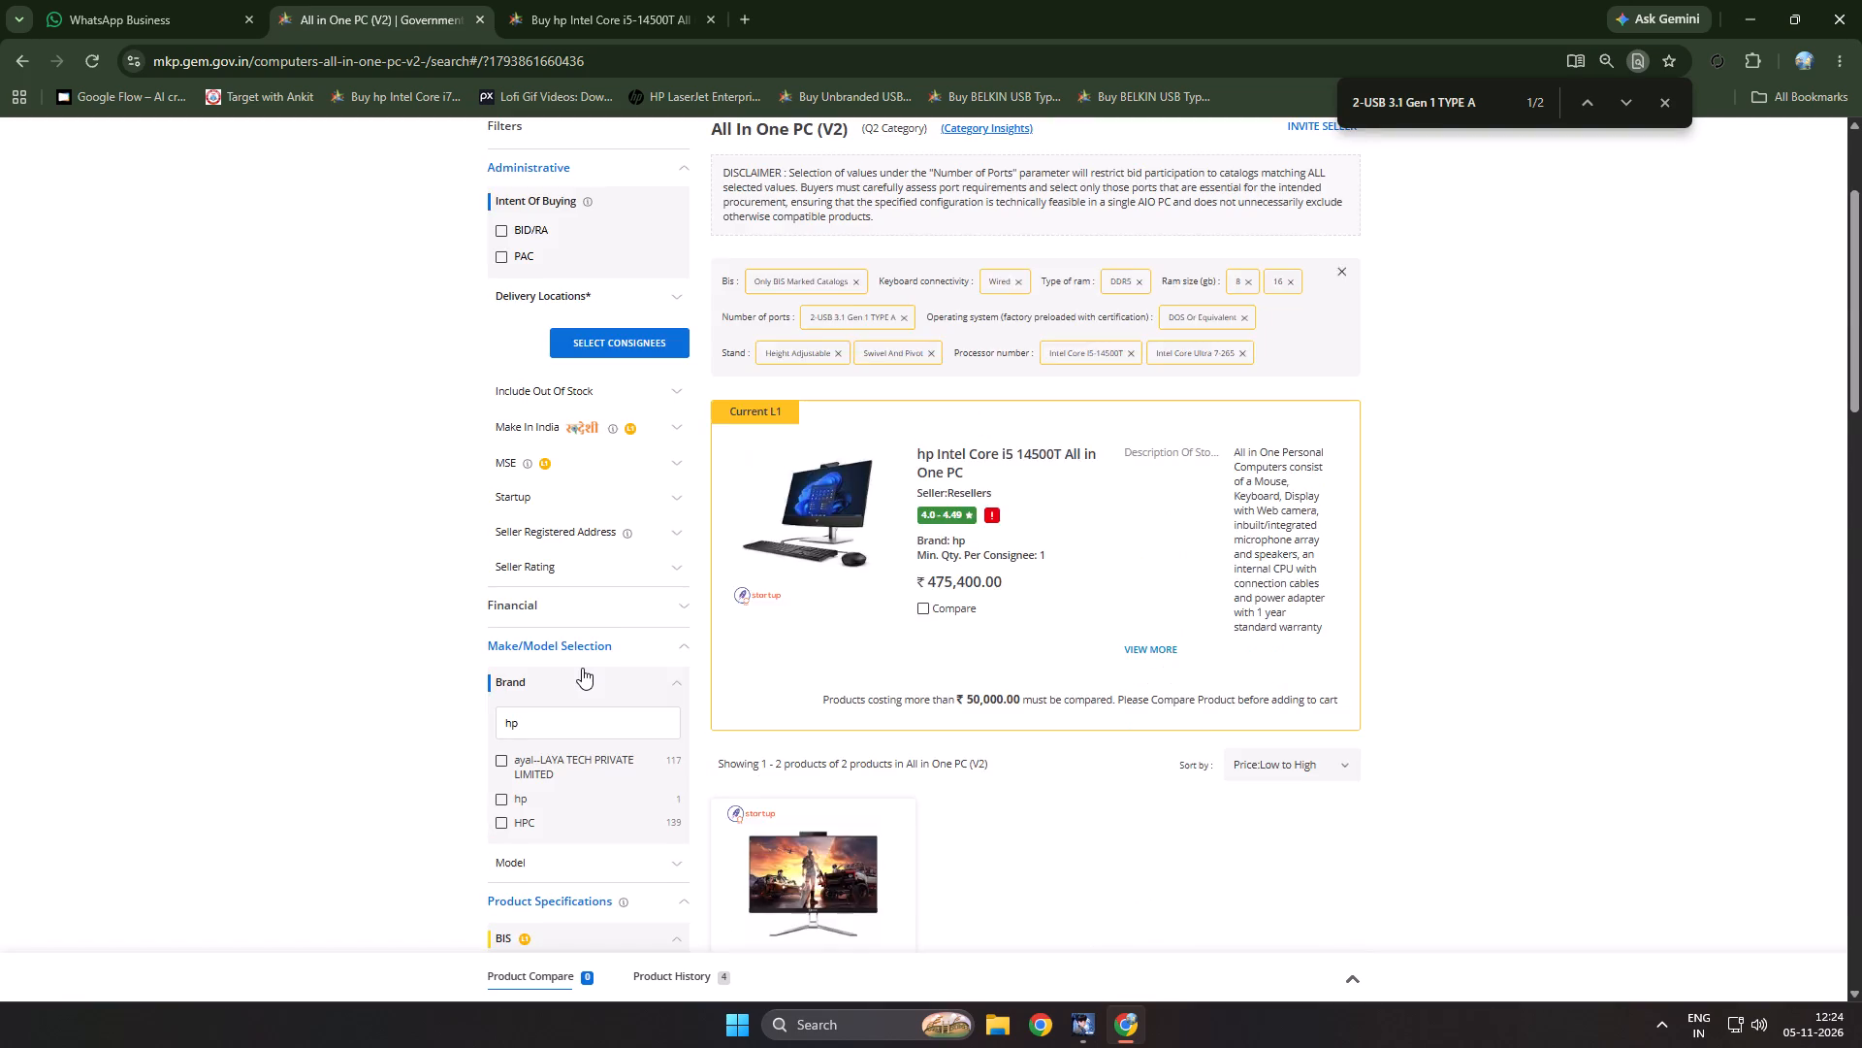
pyautogui.scroll(-17, 582, 668)
pyautogui.scroll(-5, 582, 666)
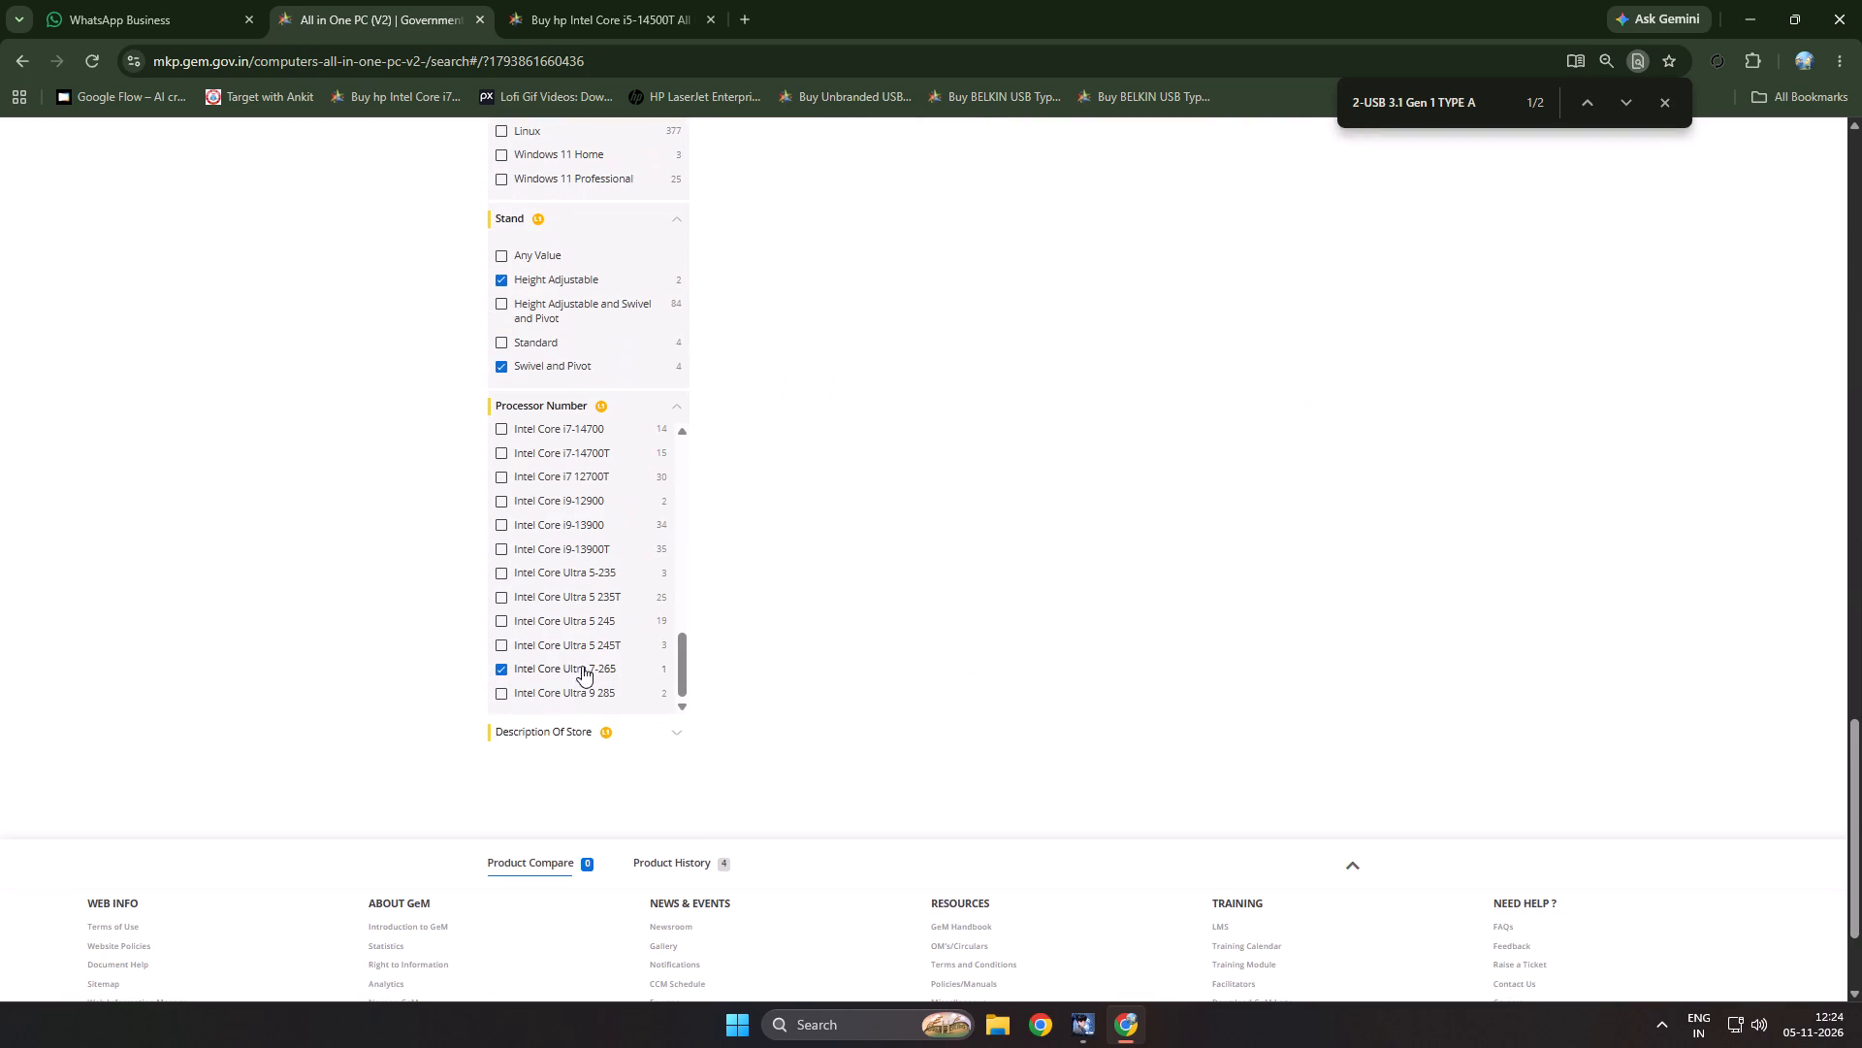
pyautogui.scroll(-1, 589, 575)
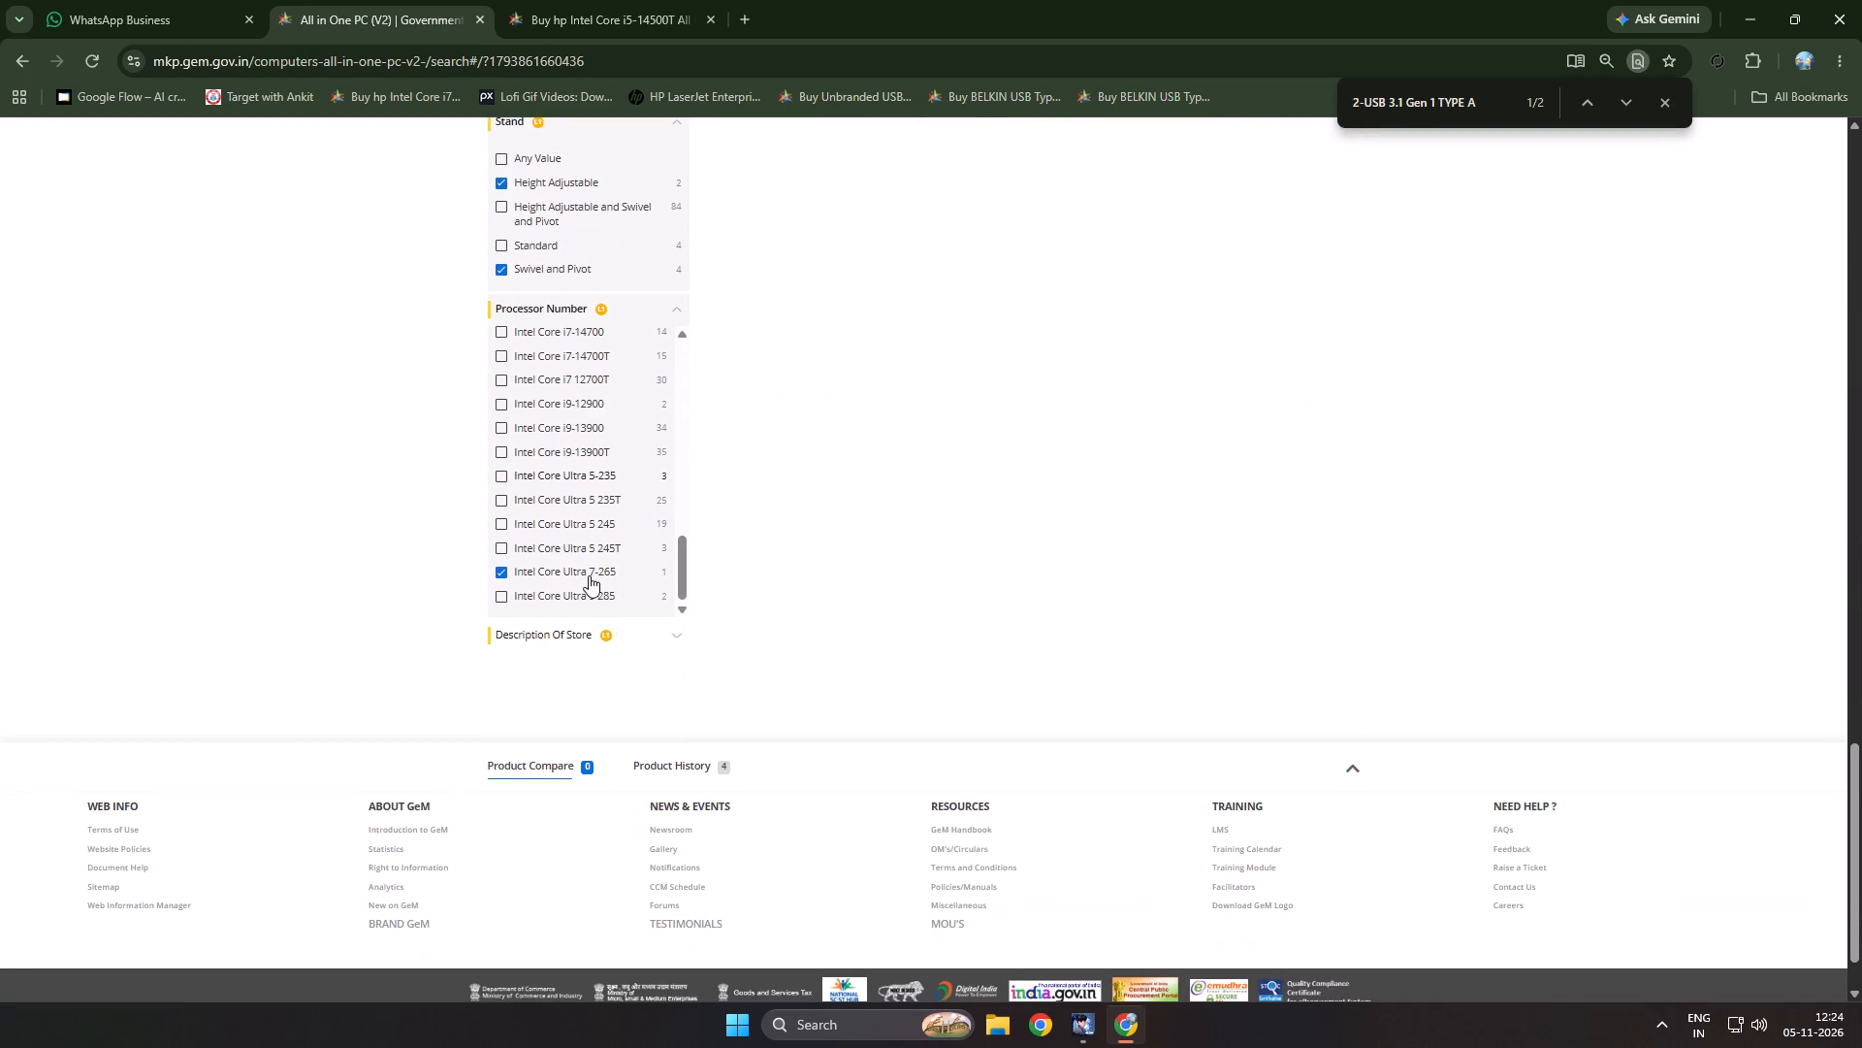
pyautogui.click(568, 595)
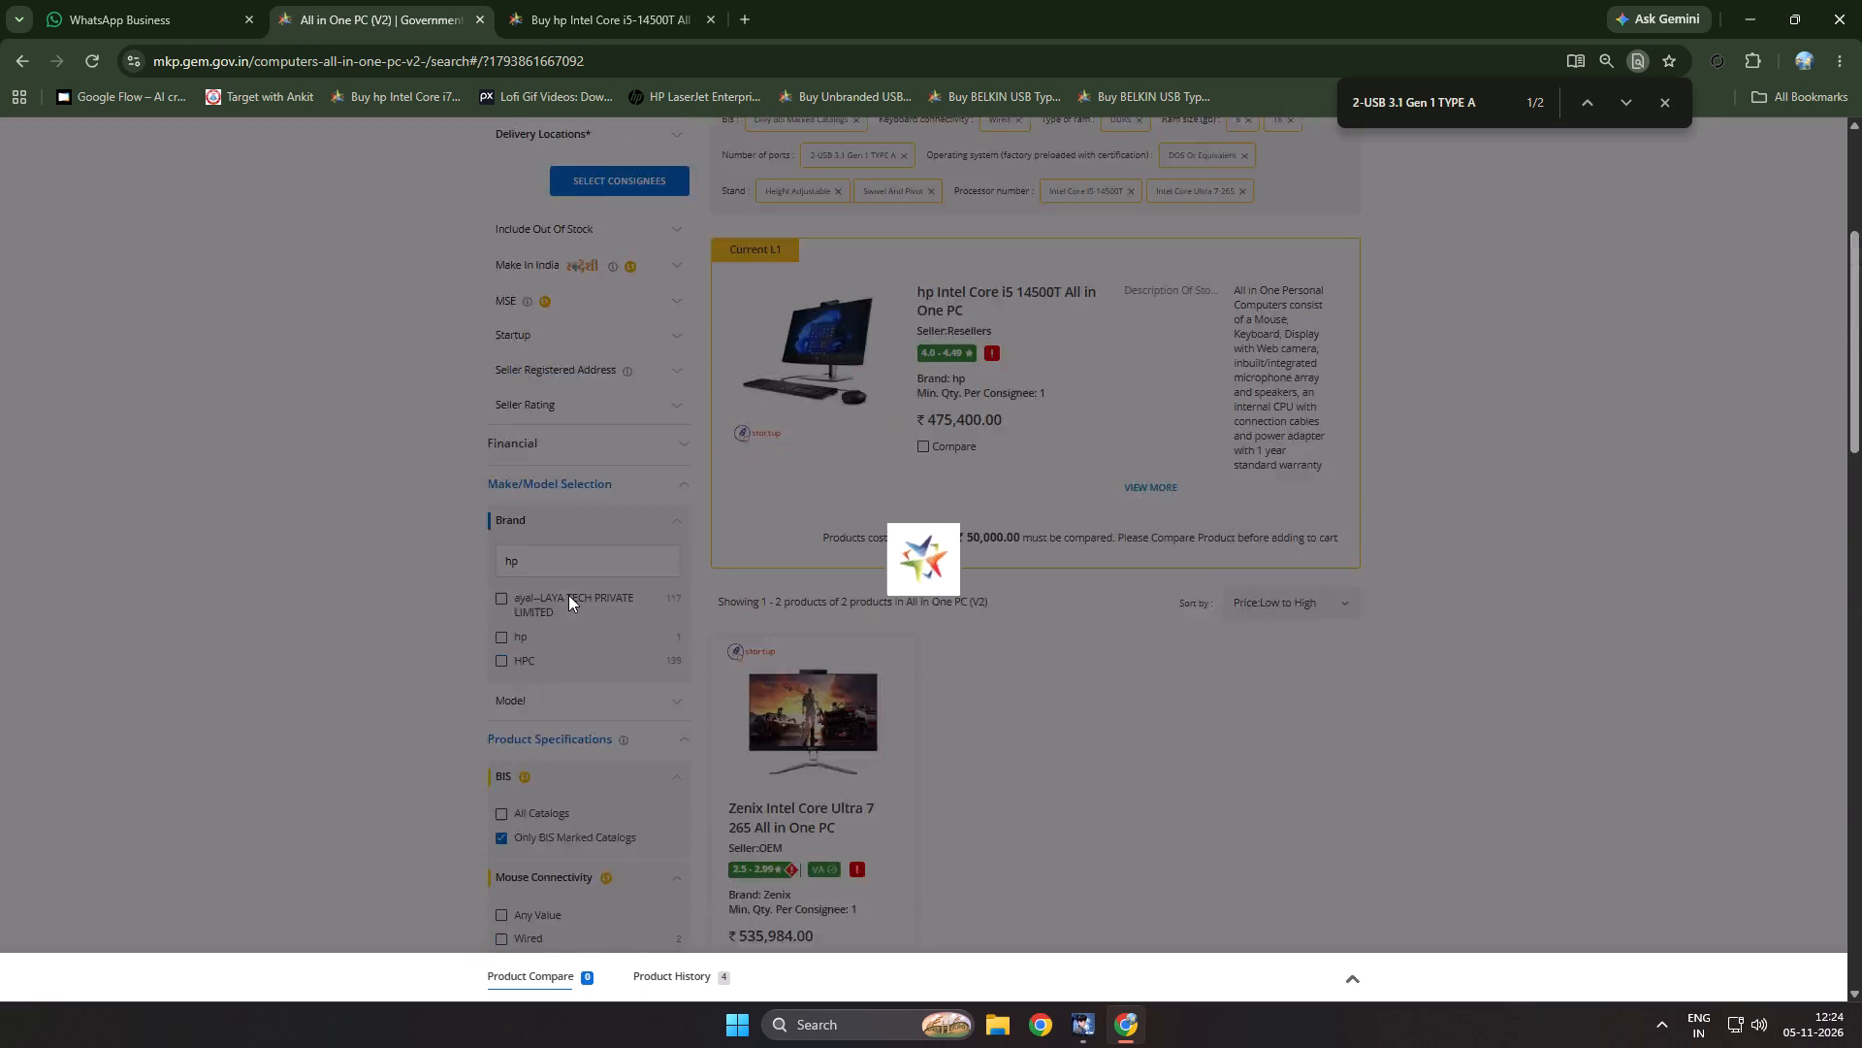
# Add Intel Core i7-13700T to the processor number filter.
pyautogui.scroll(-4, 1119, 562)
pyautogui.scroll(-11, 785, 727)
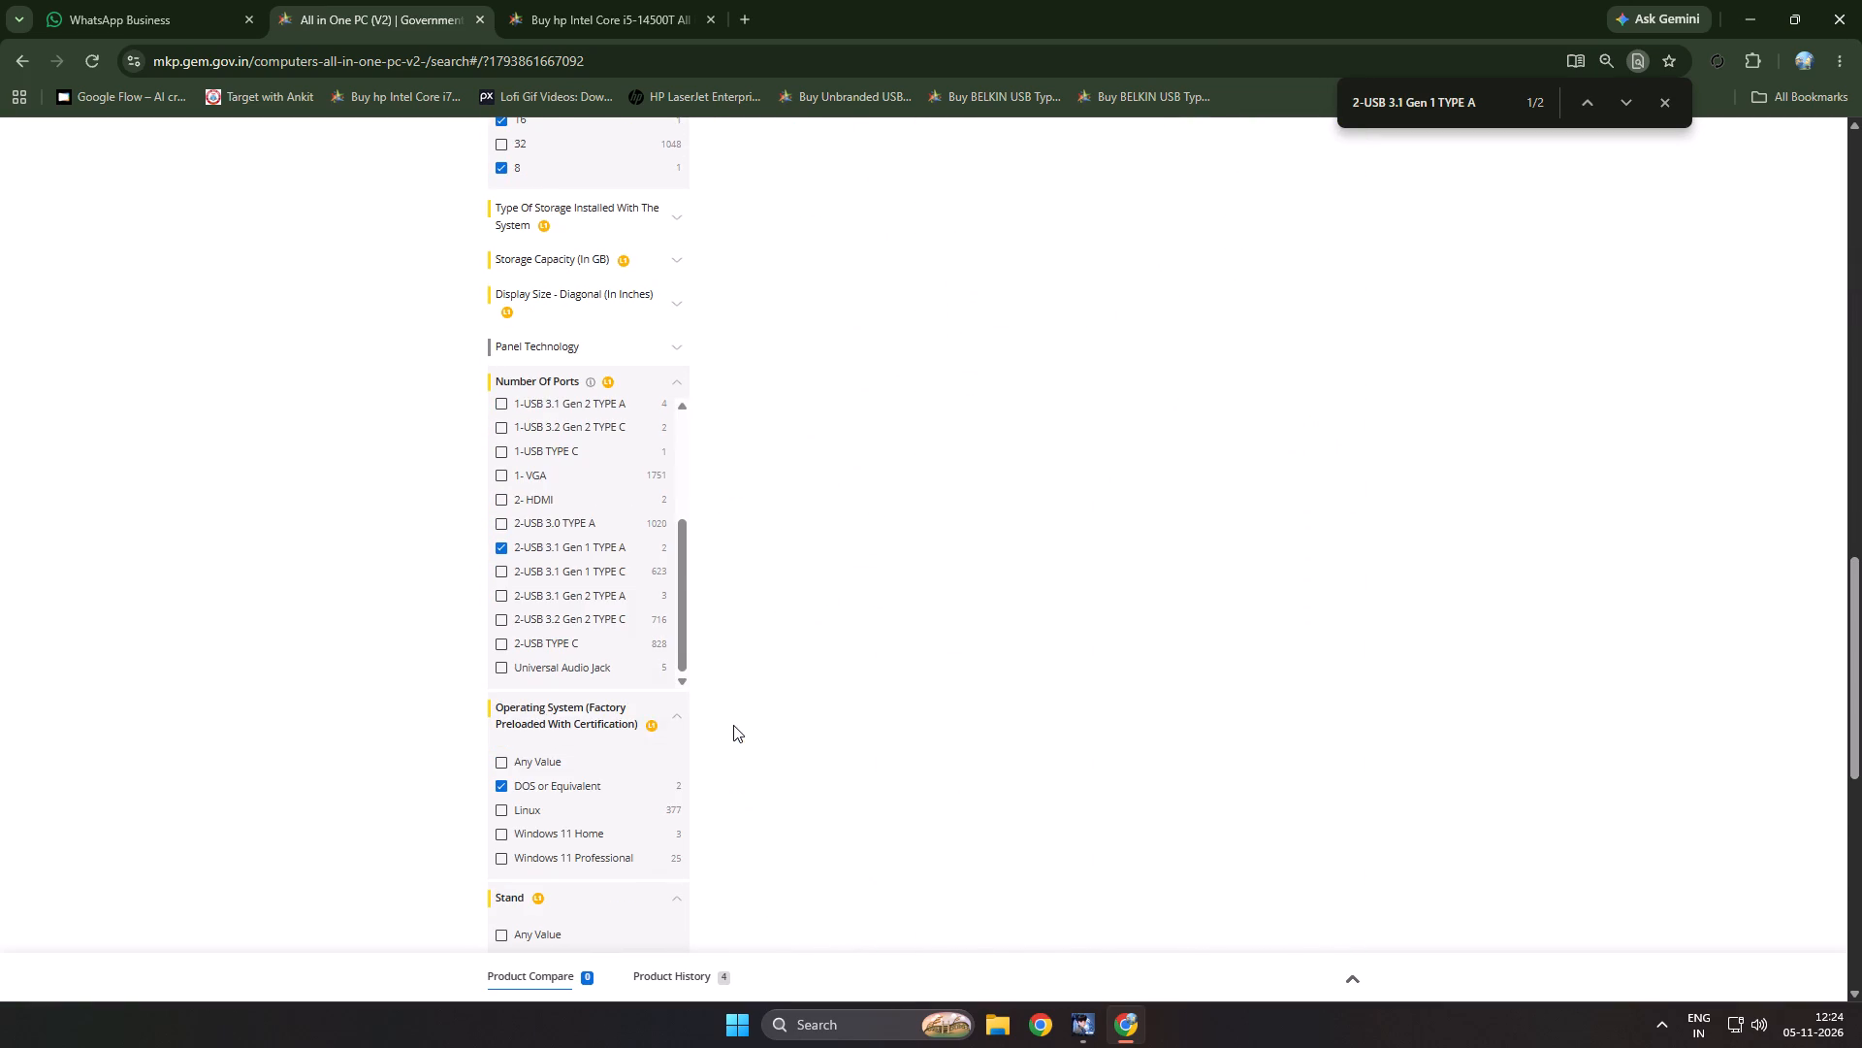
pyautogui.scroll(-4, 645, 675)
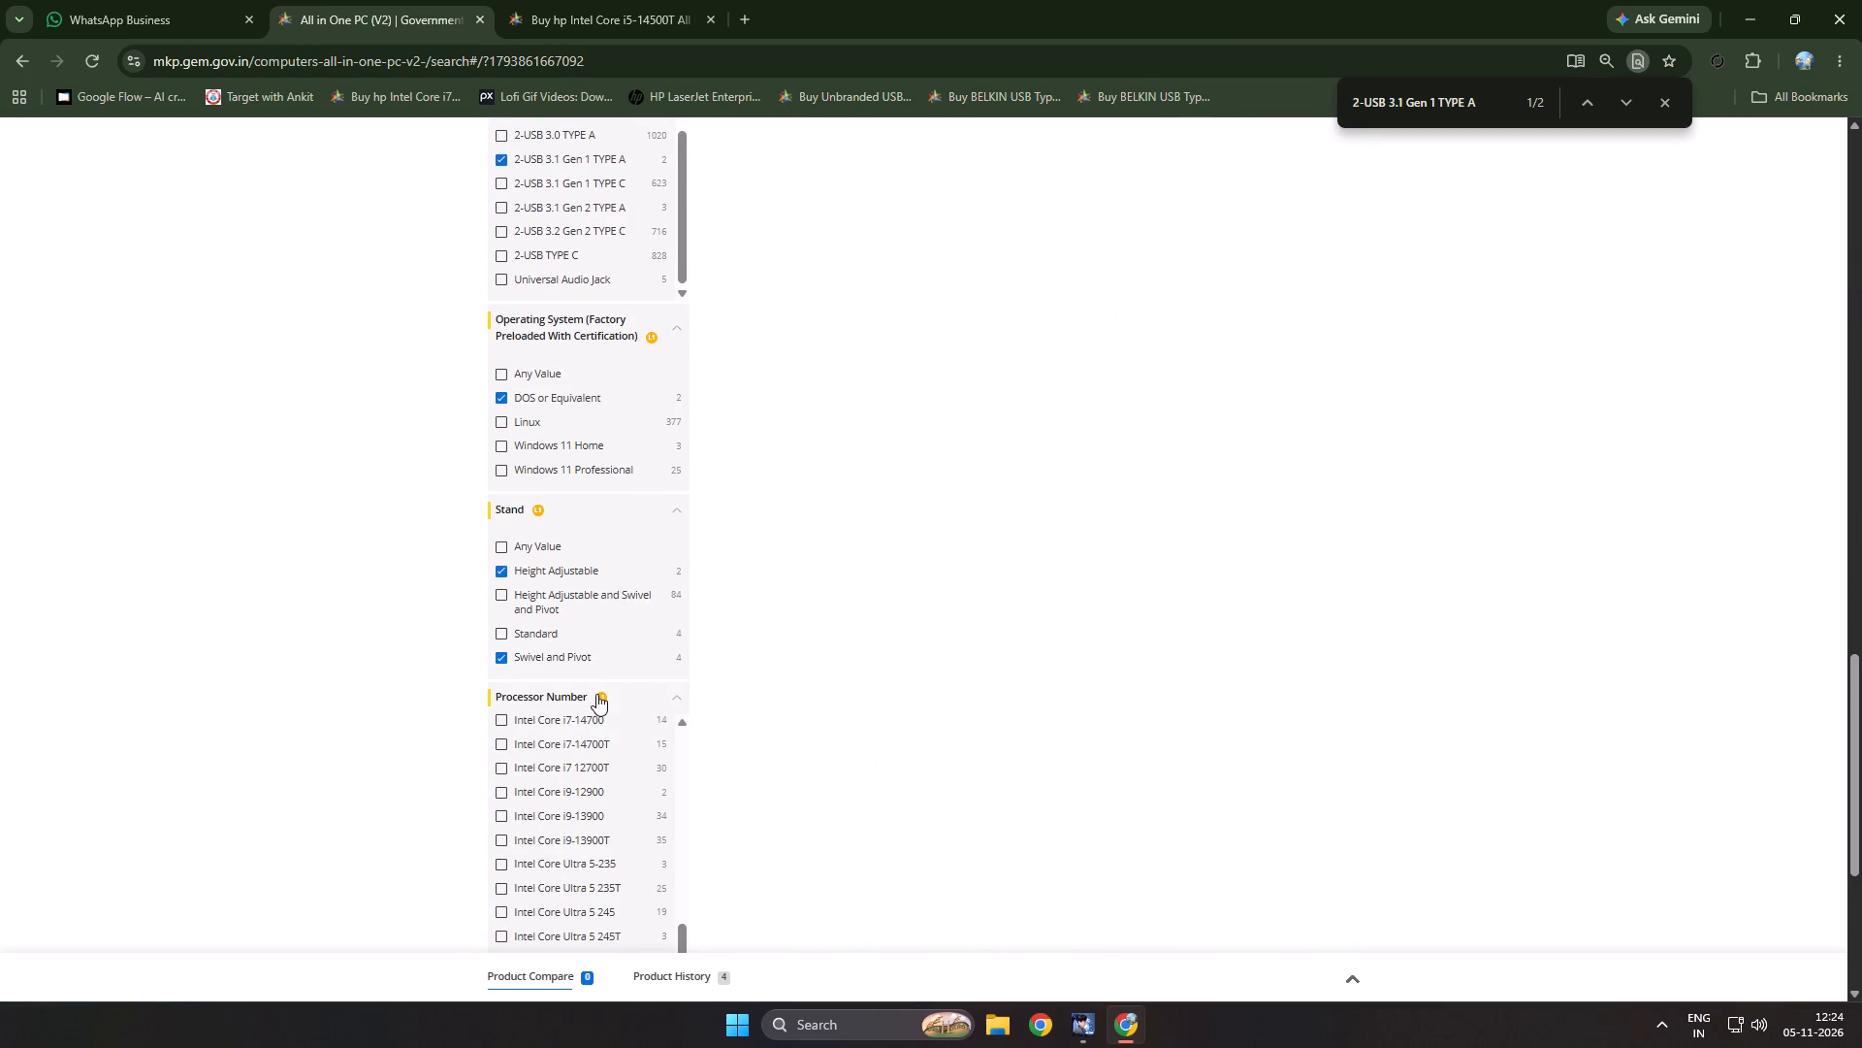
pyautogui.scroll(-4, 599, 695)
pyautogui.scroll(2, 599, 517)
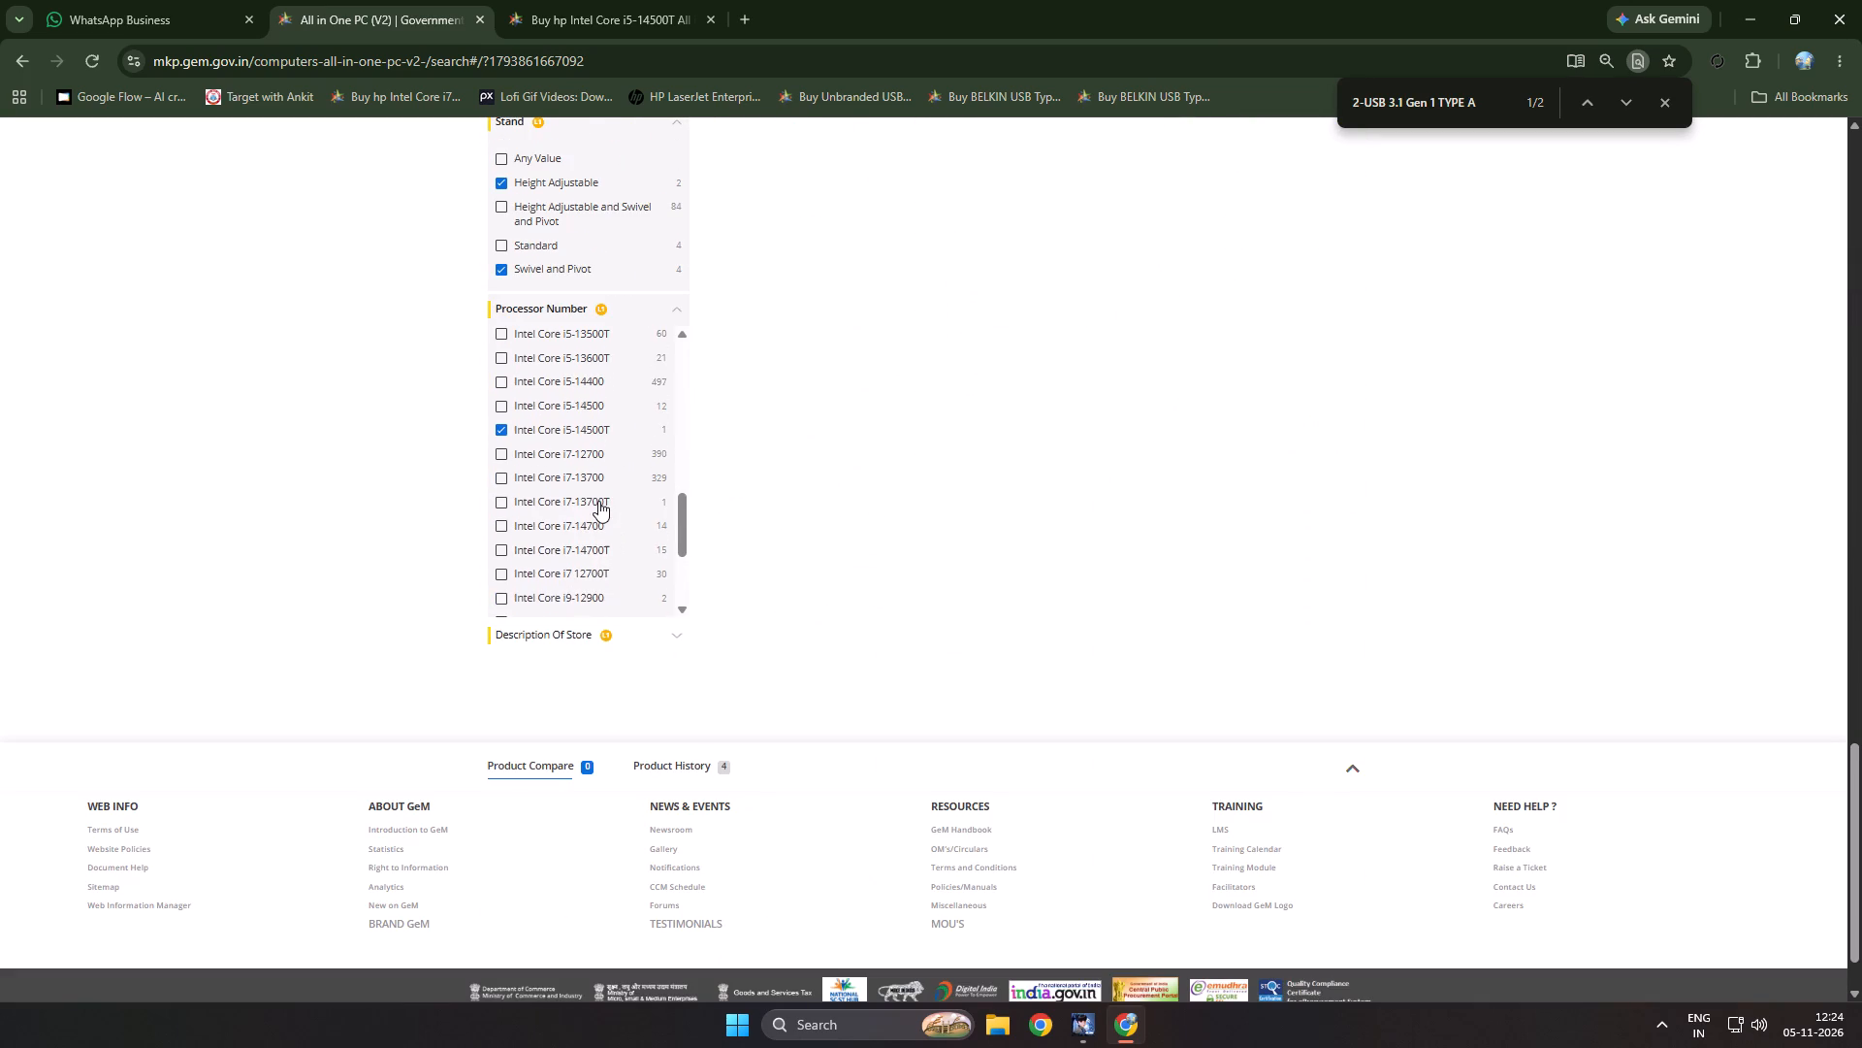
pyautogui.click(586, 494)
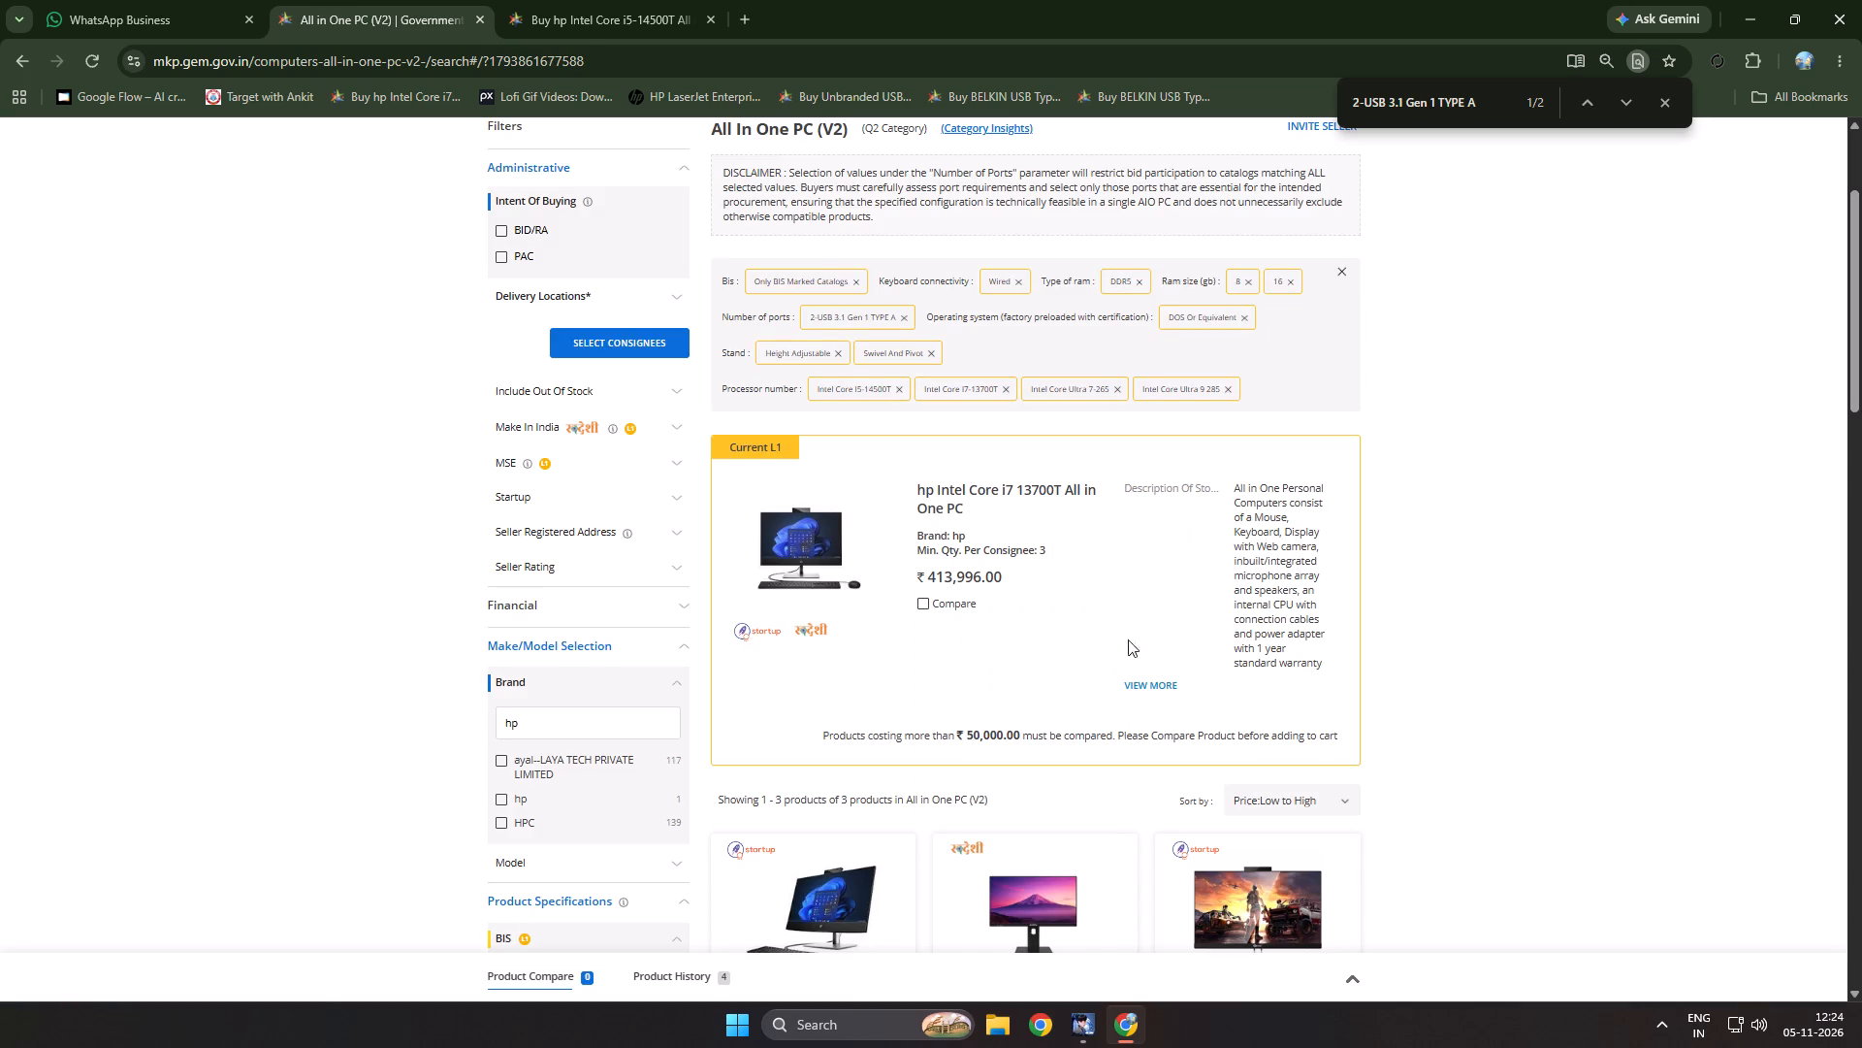
# Expand the hp Intel Core i7 13700T L1 listing and examine its full specifications and the competing offers.
pyautogui.click(1137, 677)
pyautogui.scroll(1, 1134, 679)
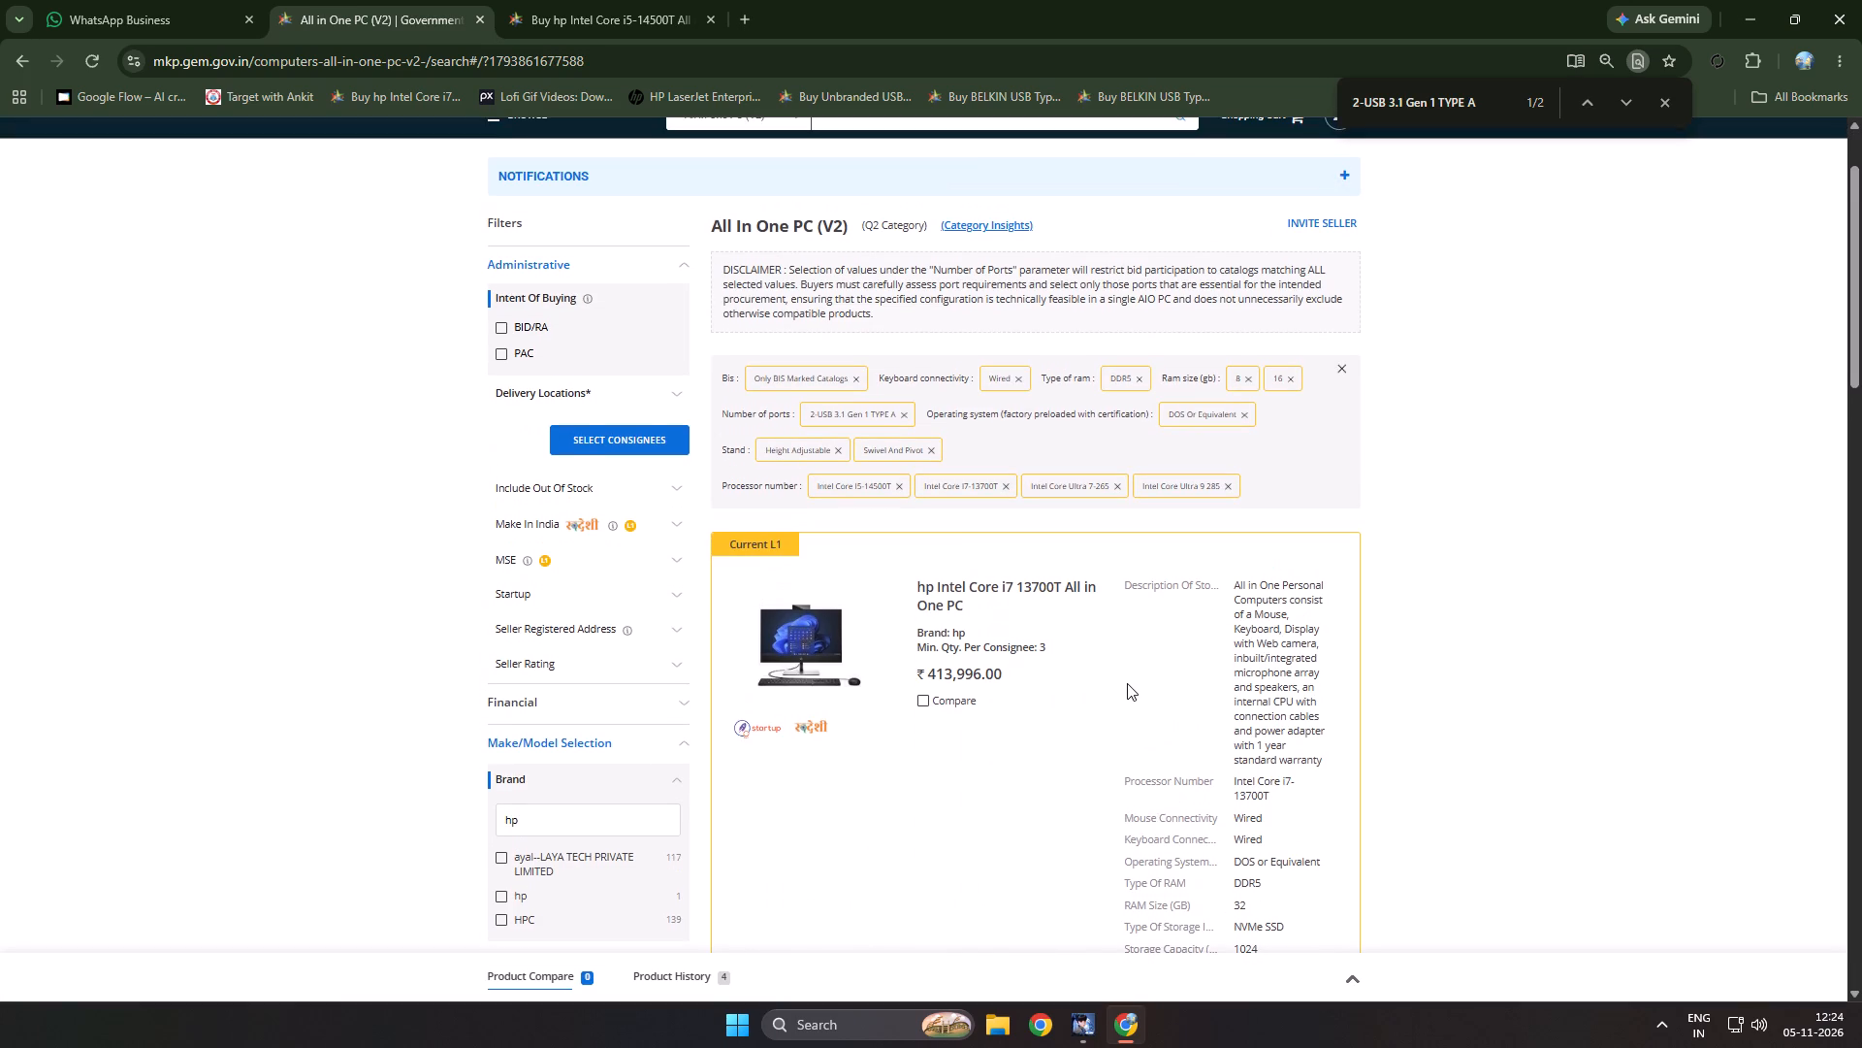
pyautogui.scroll(-2, 1121, 684)
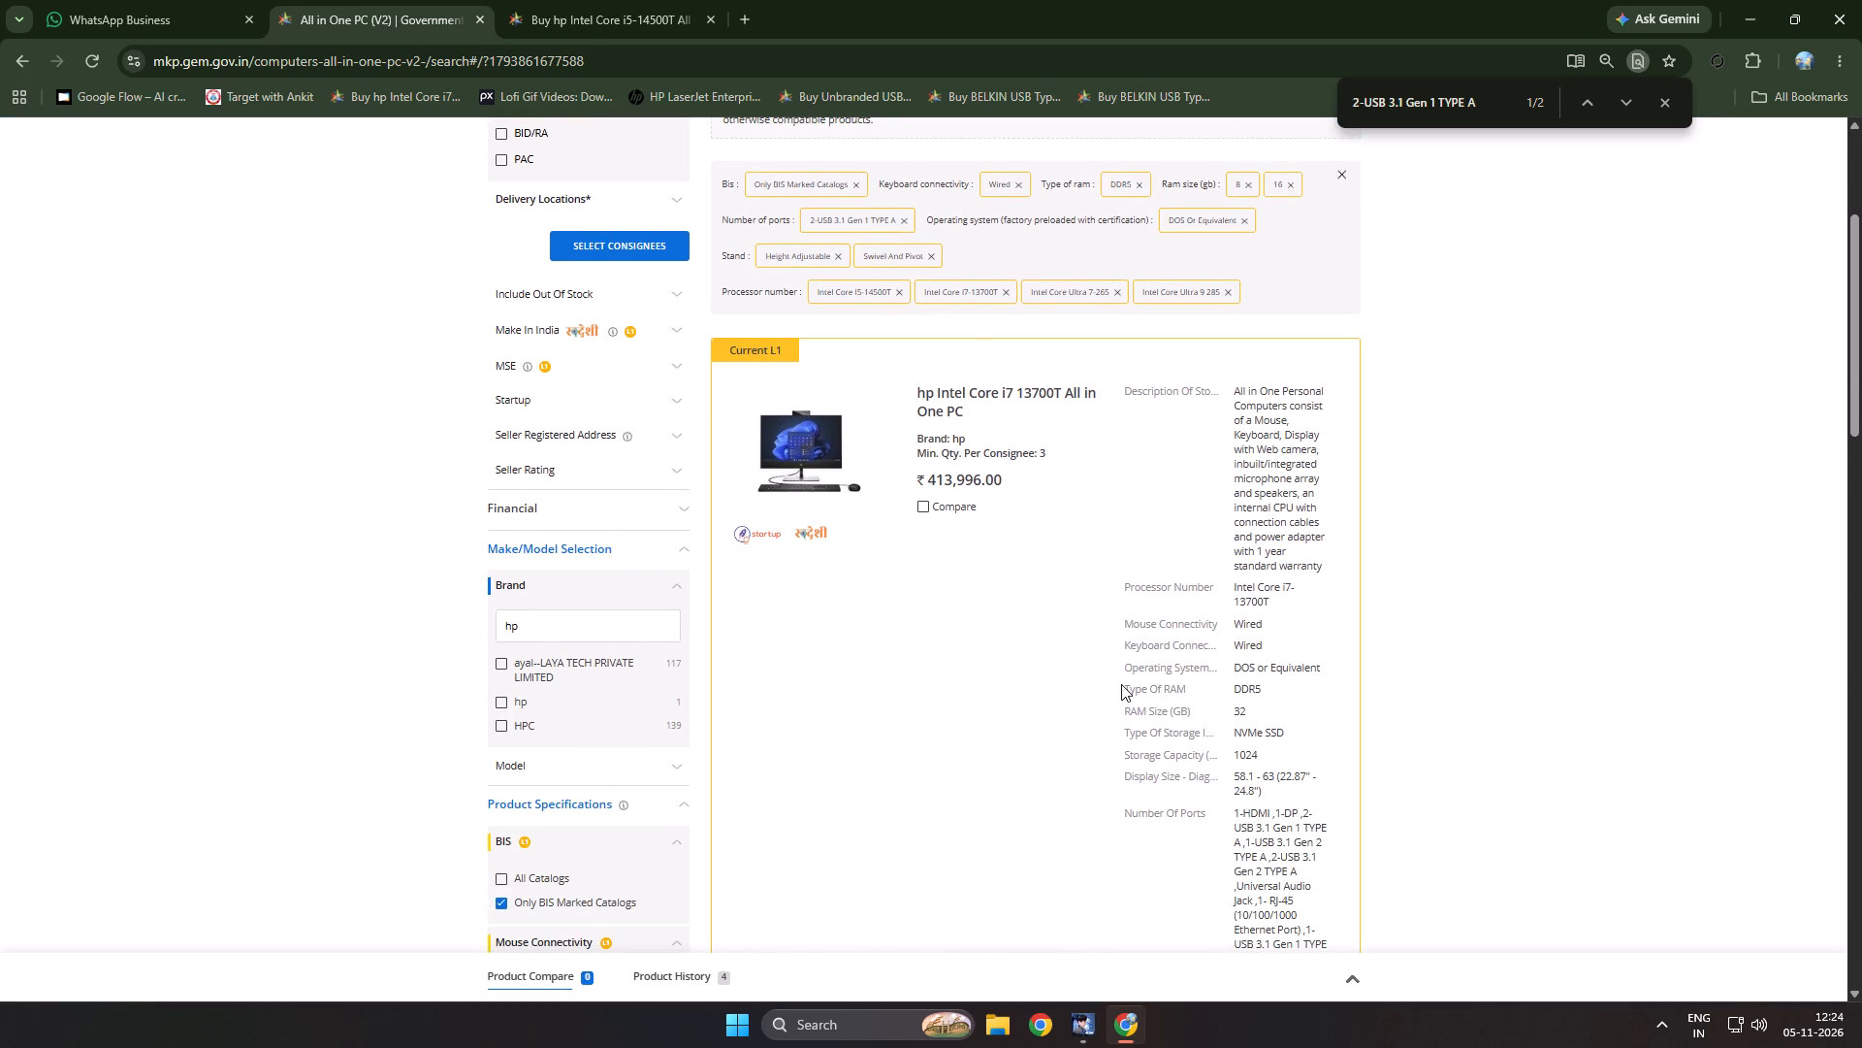
pyautogui.scroll(-3, 1121, 684)
pyautogui.scroll(-5, 575, 538)
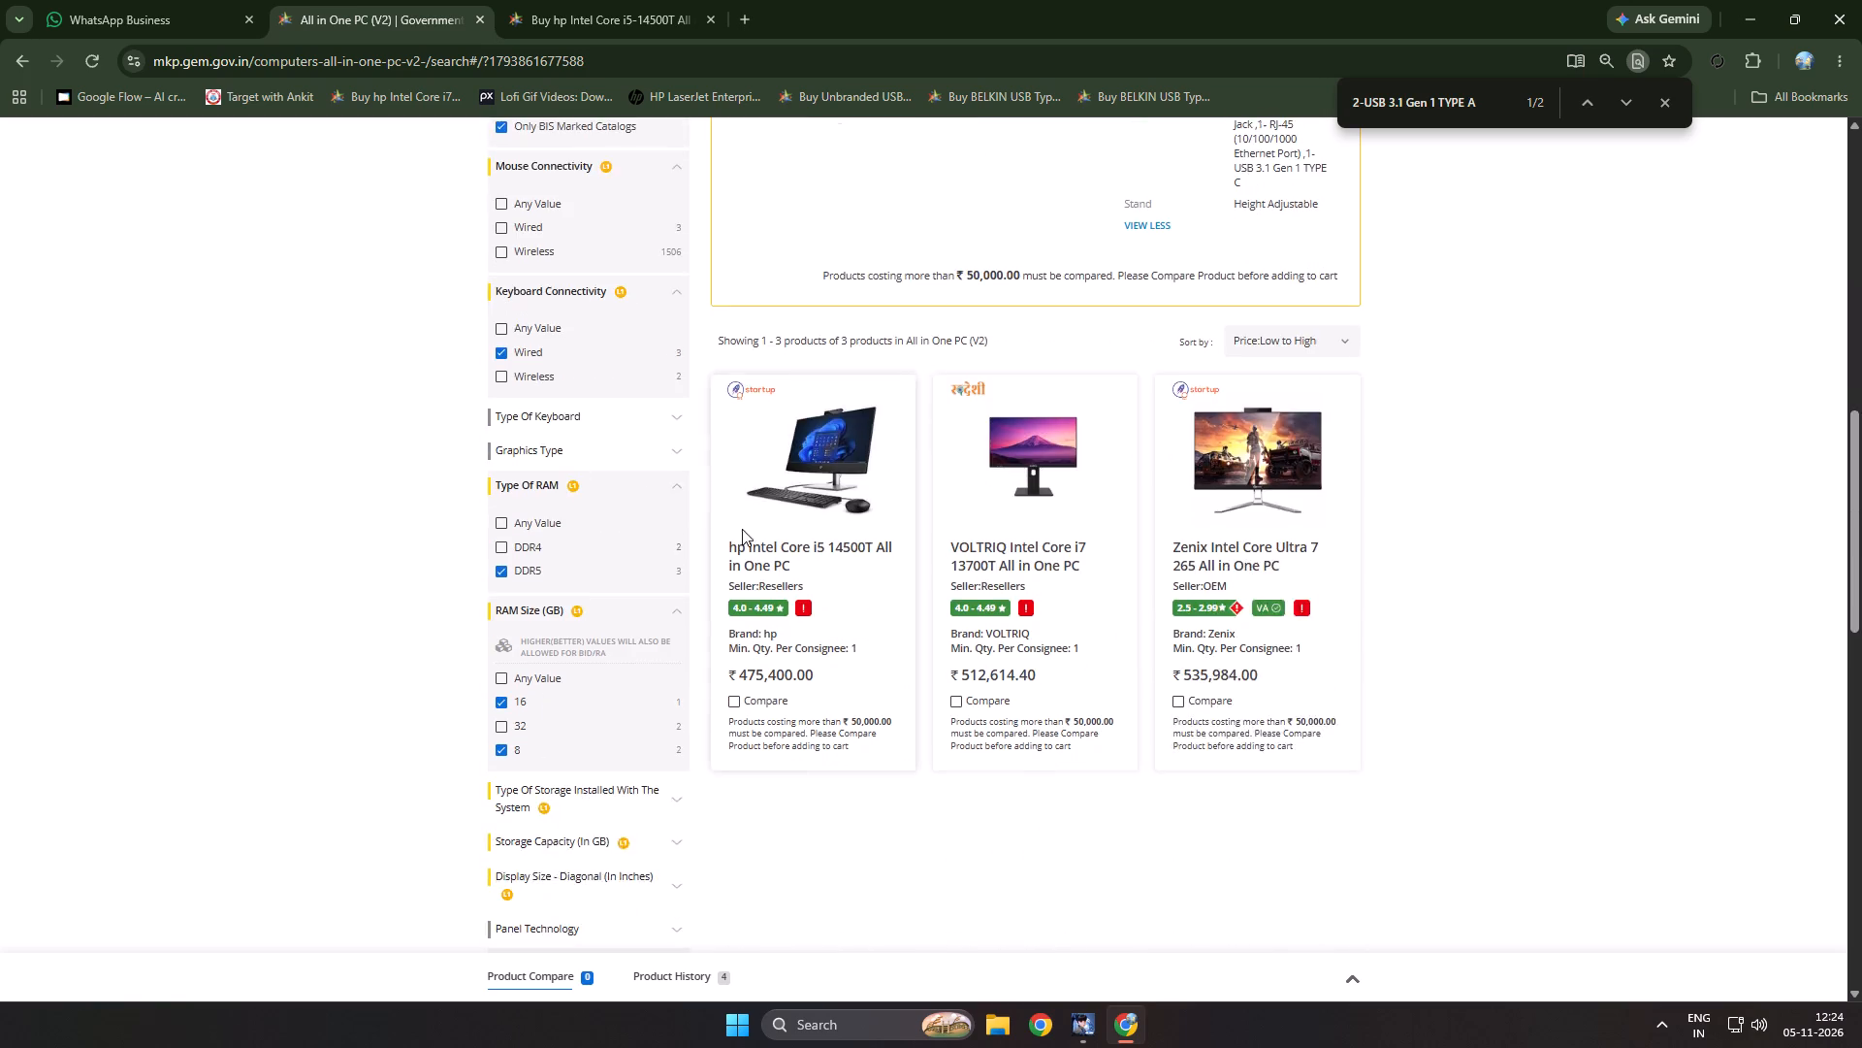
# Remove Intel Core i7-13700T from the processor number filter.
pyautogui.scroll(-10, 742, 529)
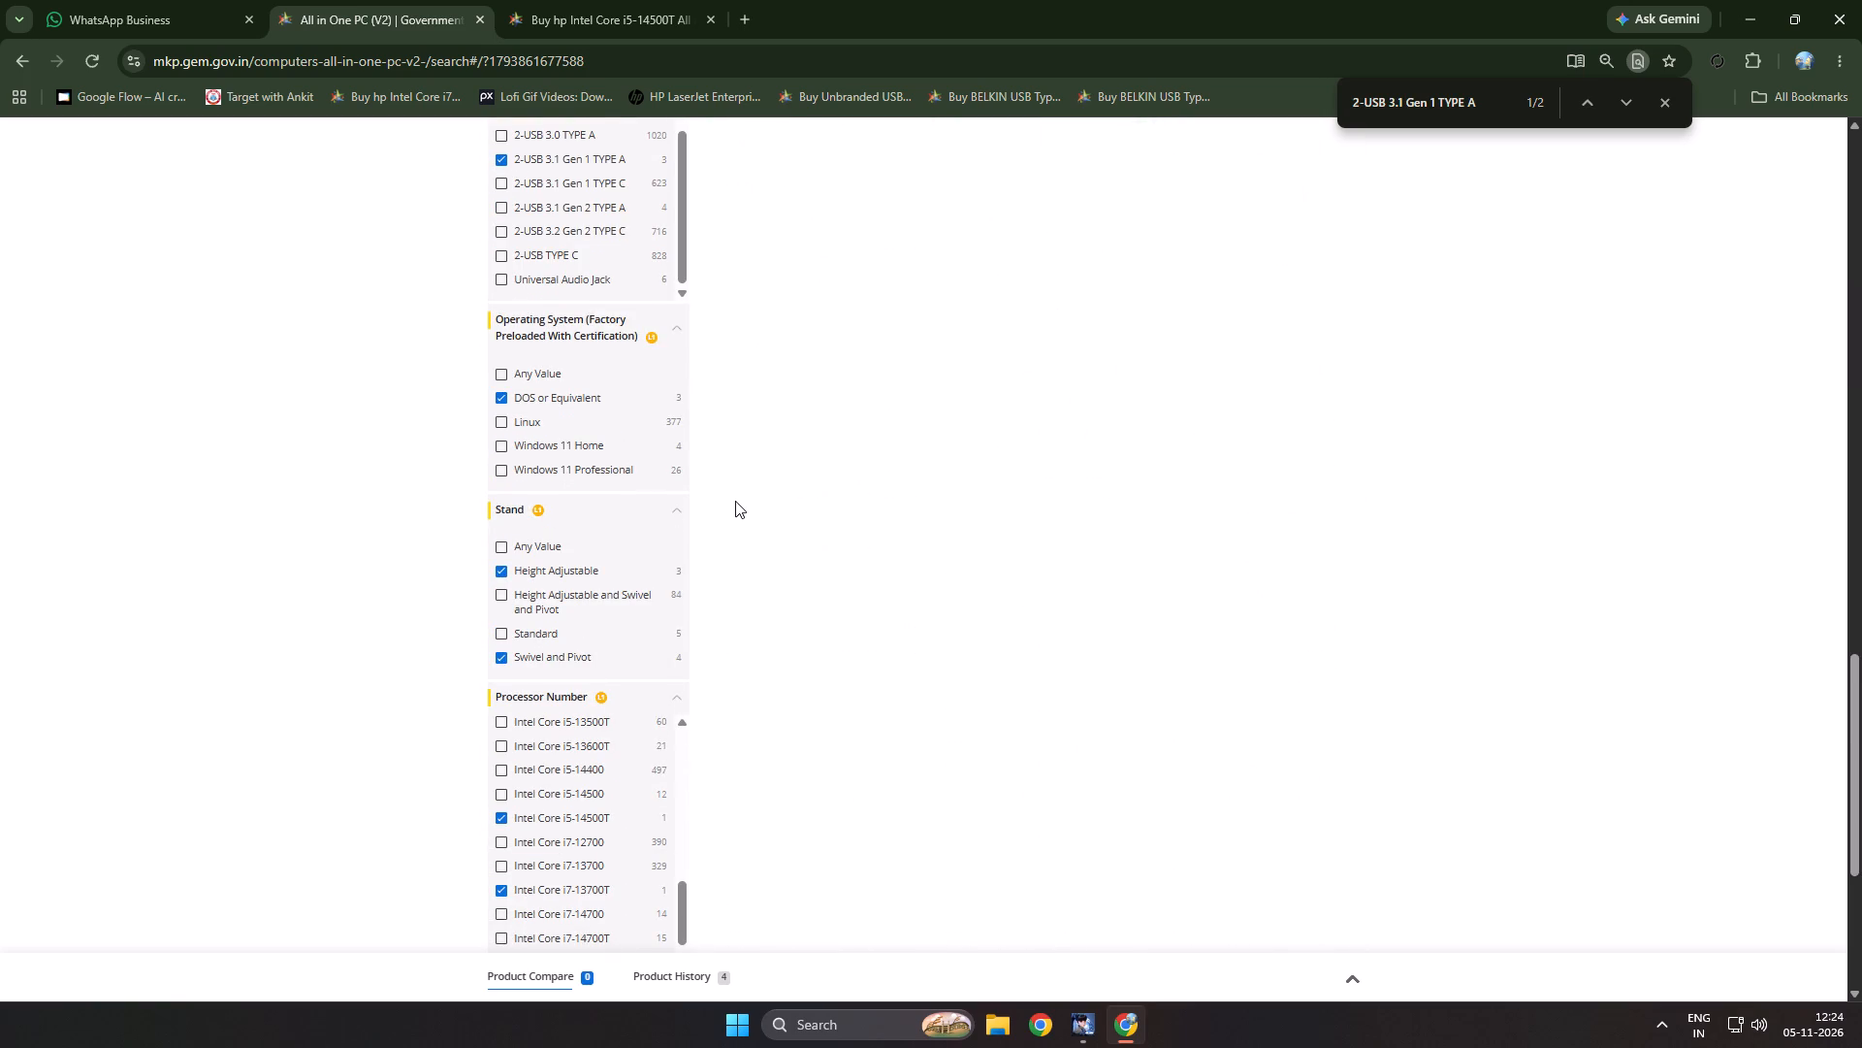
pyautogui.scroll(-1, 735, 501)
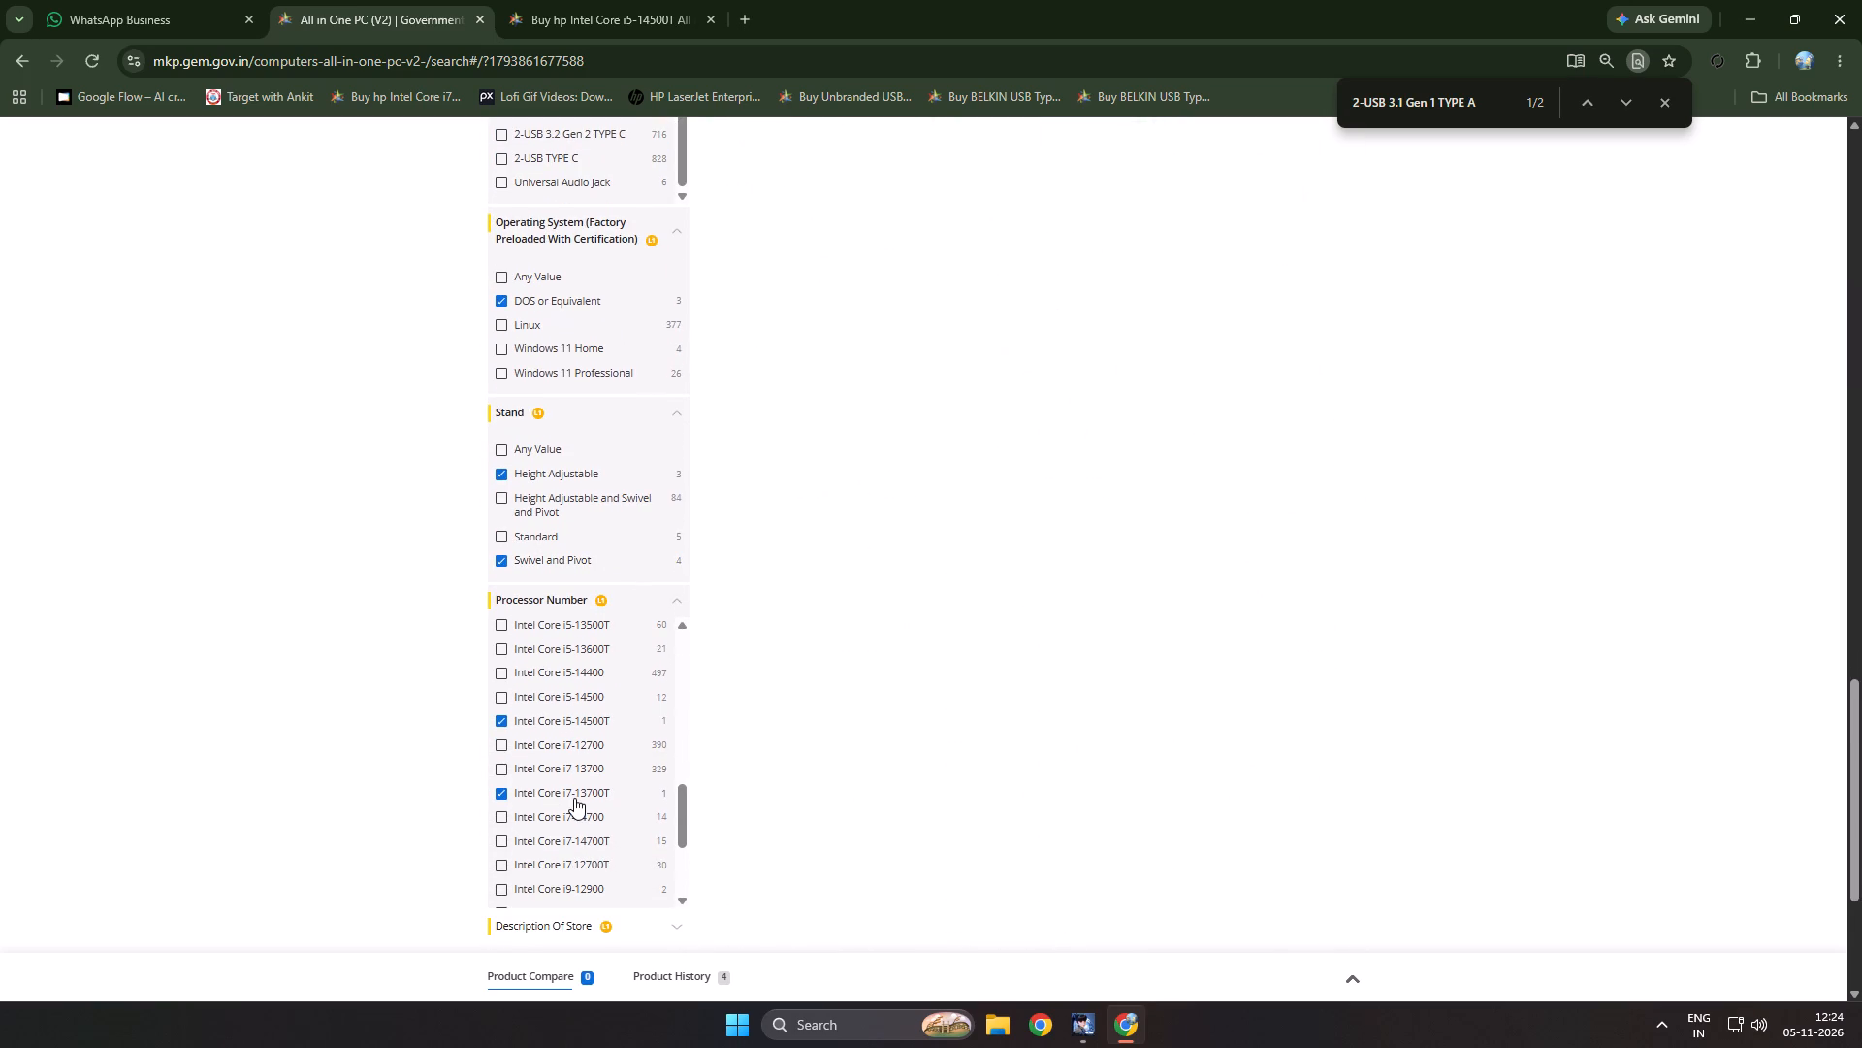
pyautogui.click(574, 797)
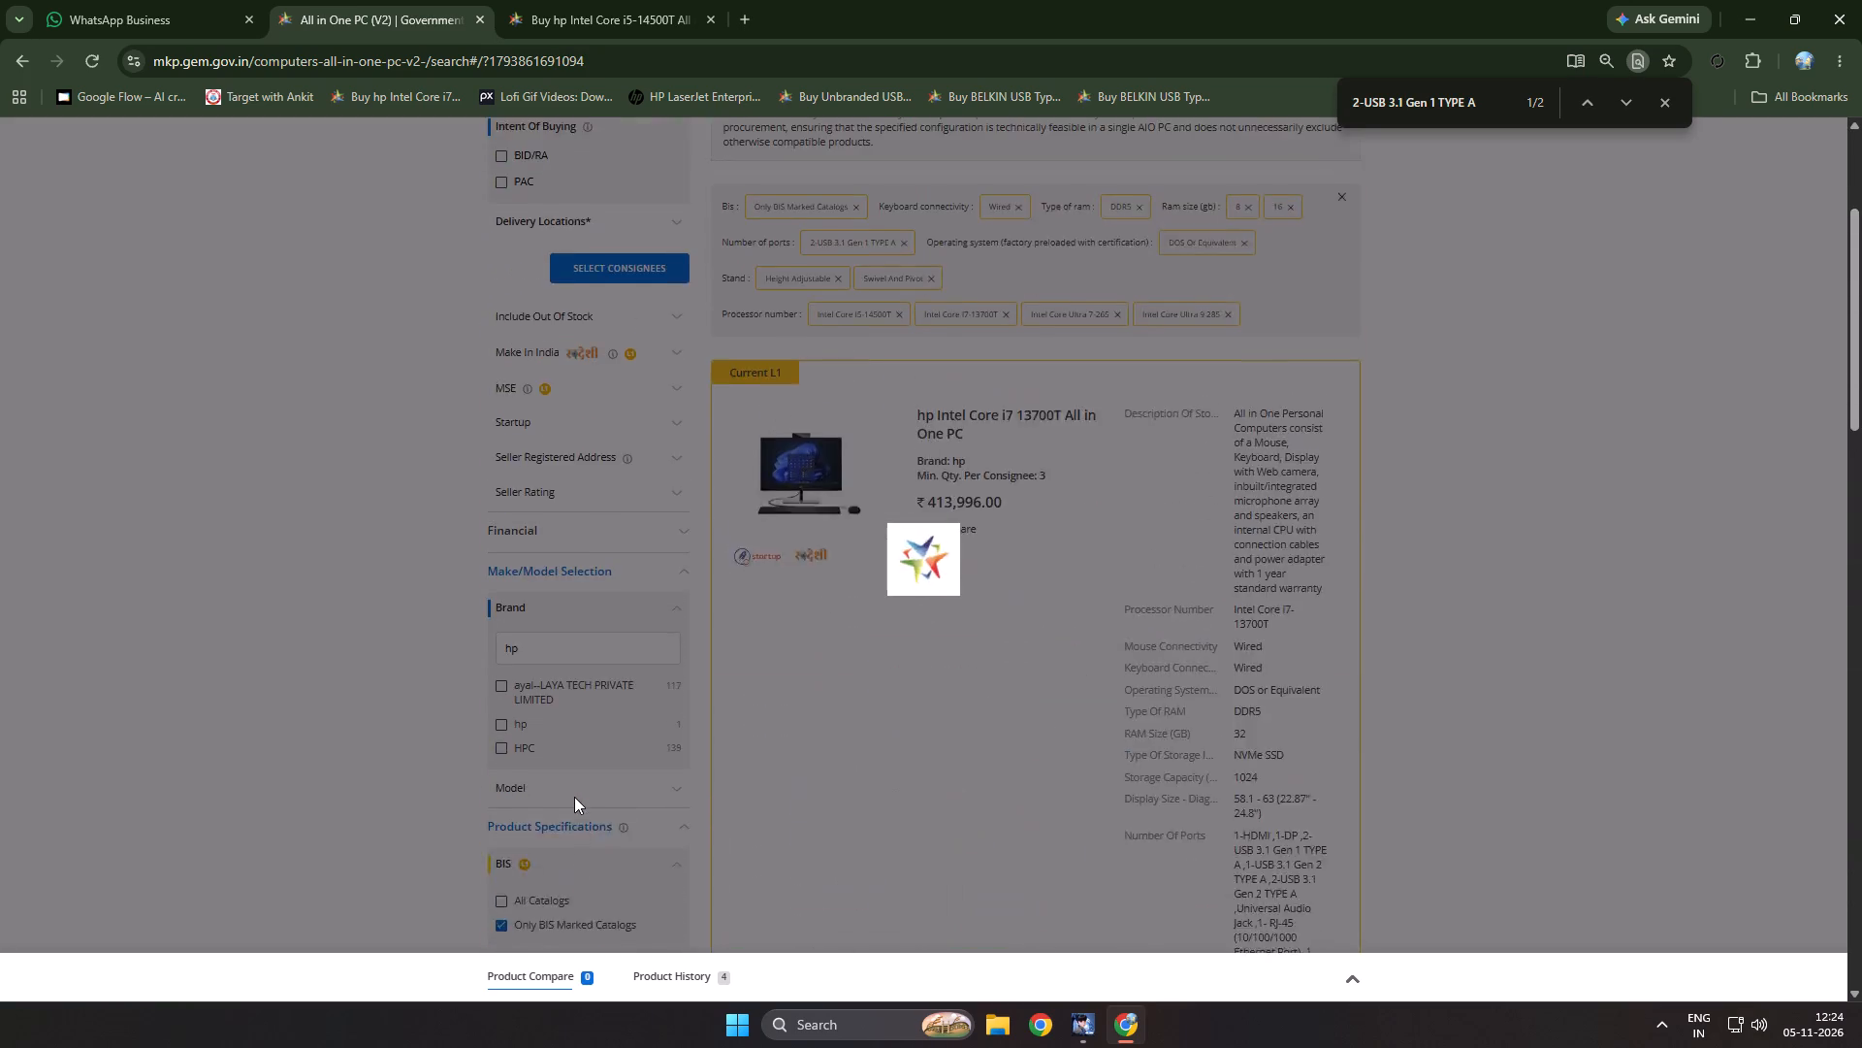
# Expand the display size, storage capacity and storage type filters to show their options.
pyautogui.scroll(-14, 574, 797)
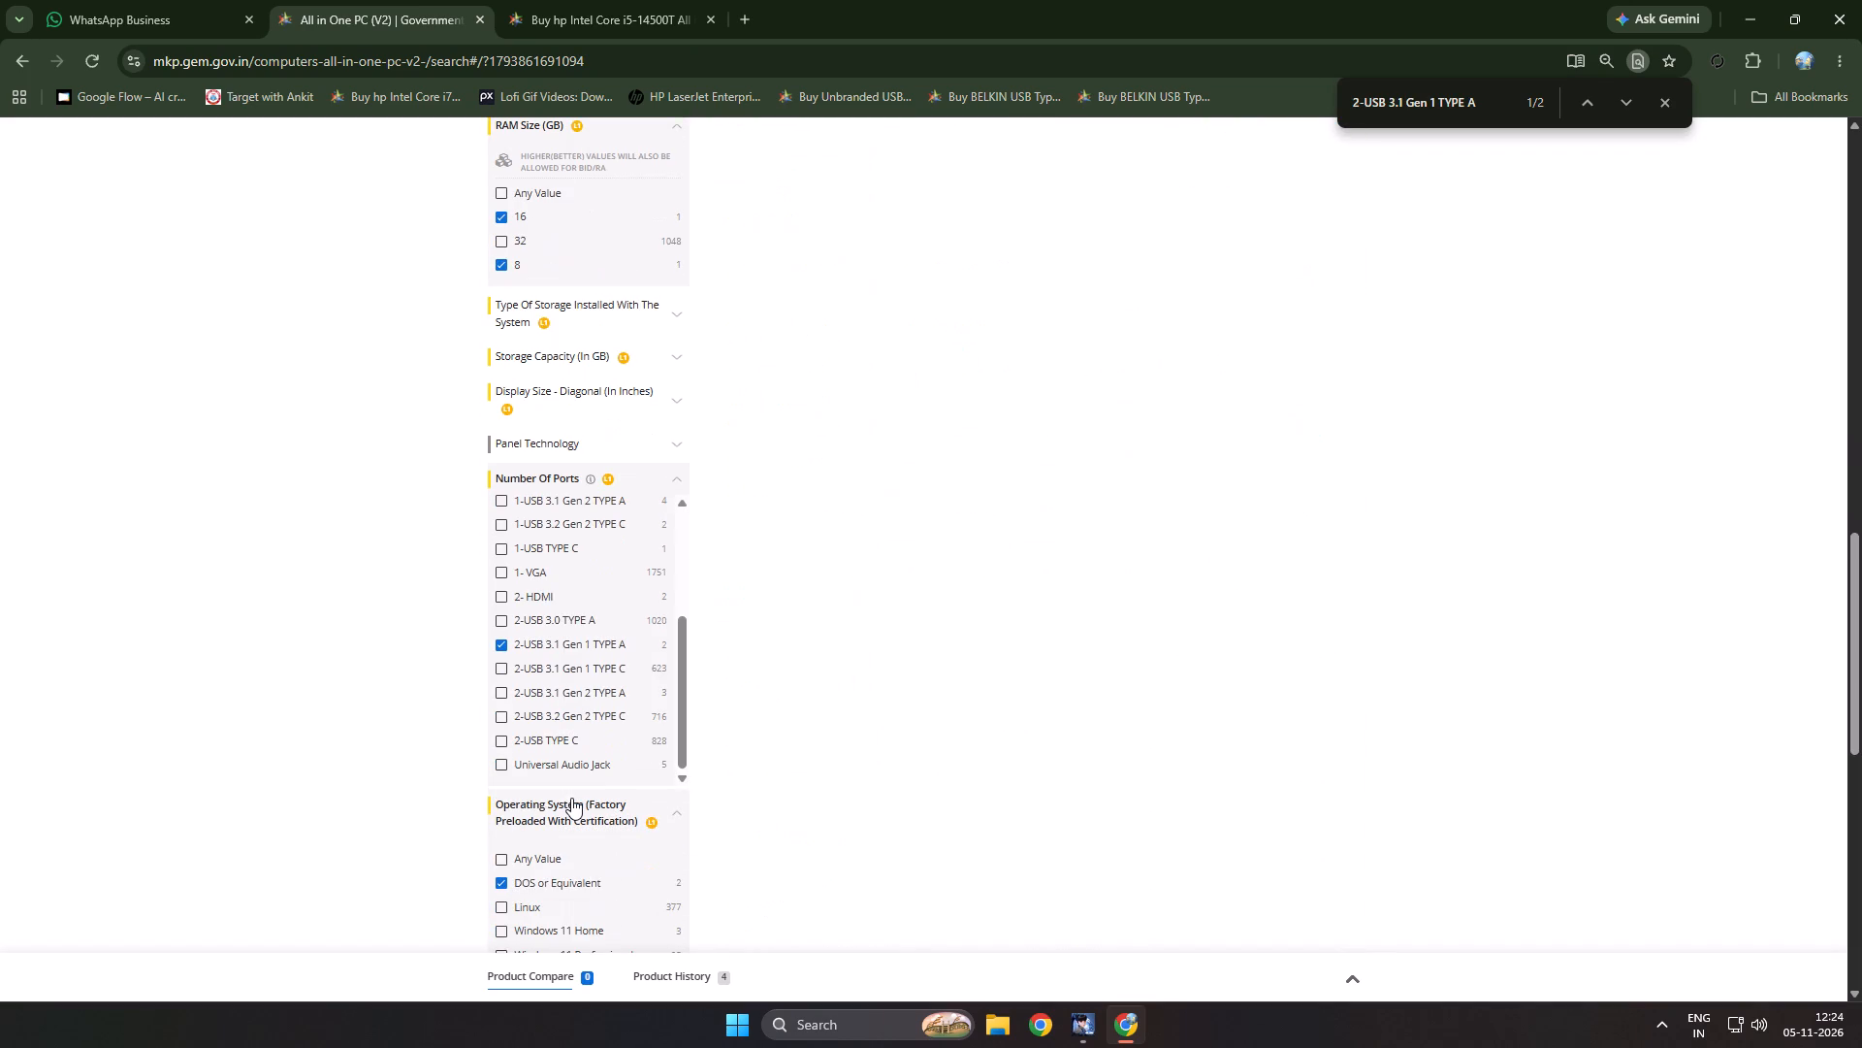
pyautogui.click(559, 403)
pyautogui.click(579, 354)
pyautogui.click(593, 304)
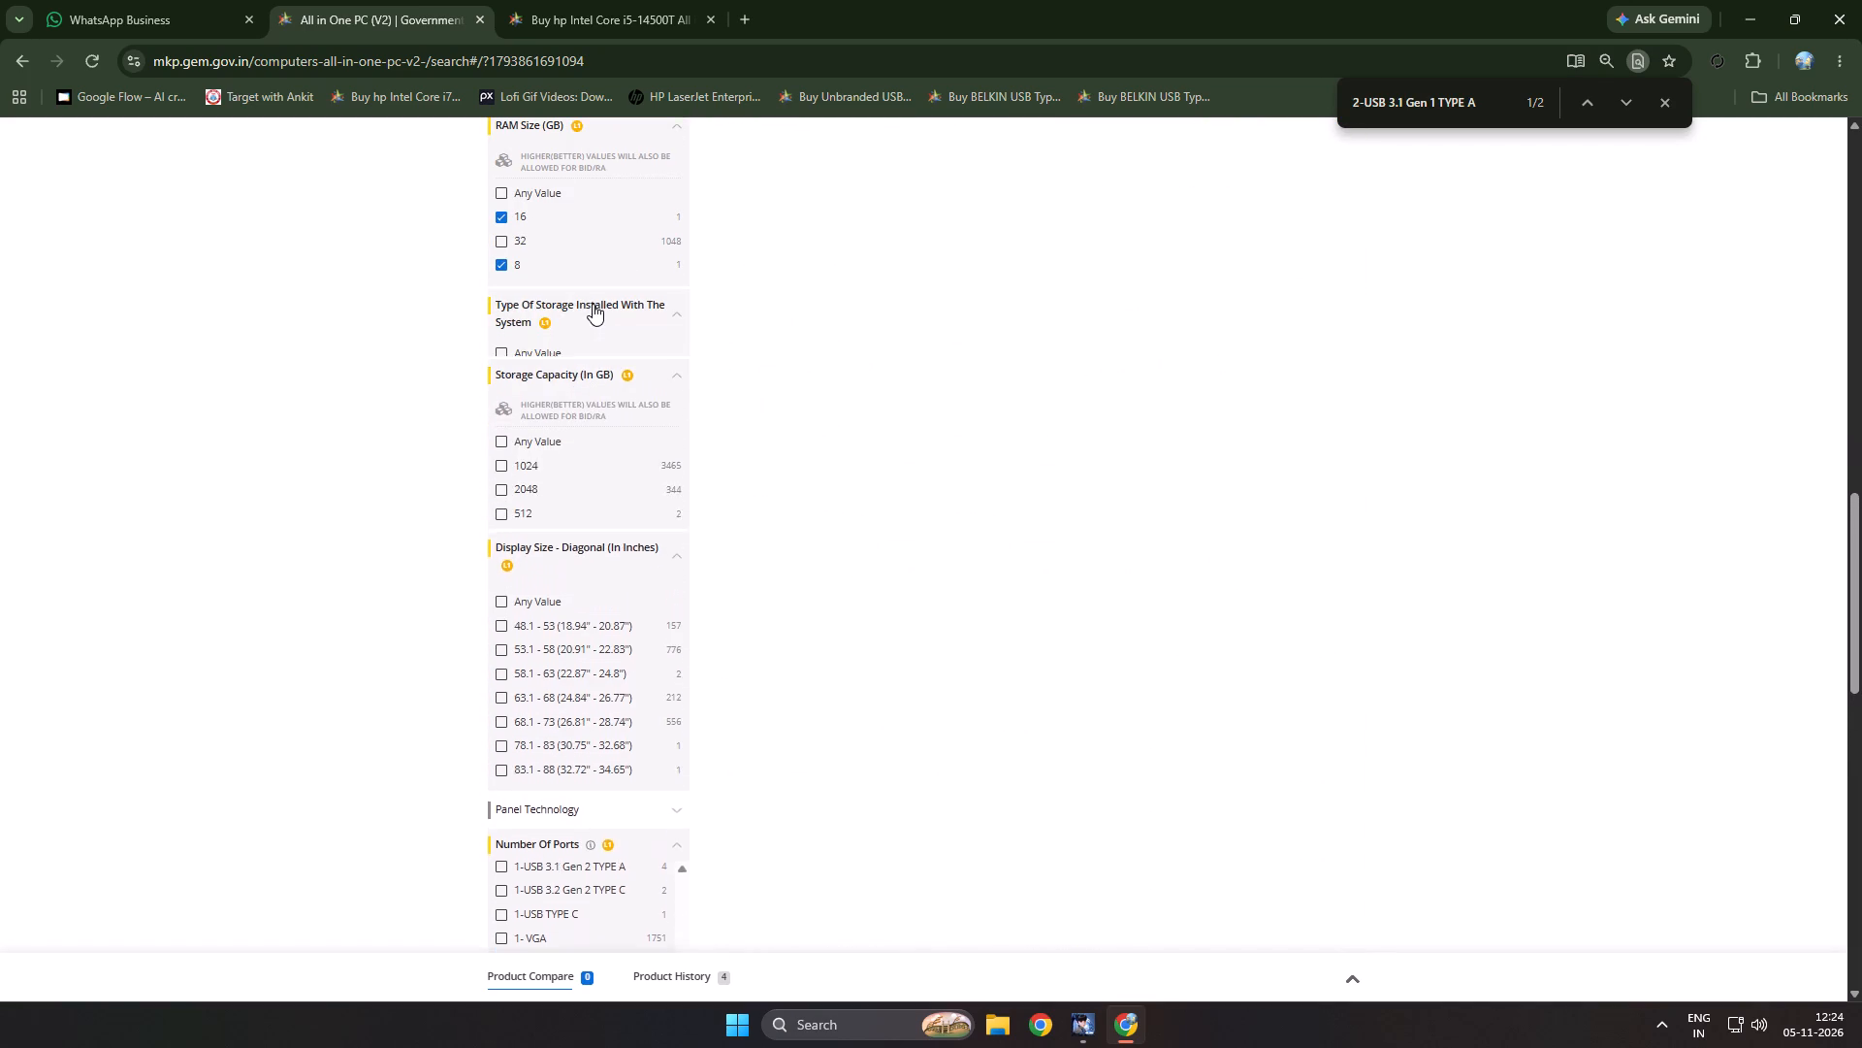
# Add Intel Core i9-12900 and Intel Core Ultra 5-235 to the processor number filter.
pyautogui.scroll(-6, 565, 544)
pyautogui.scroll(-6, 685, 604)
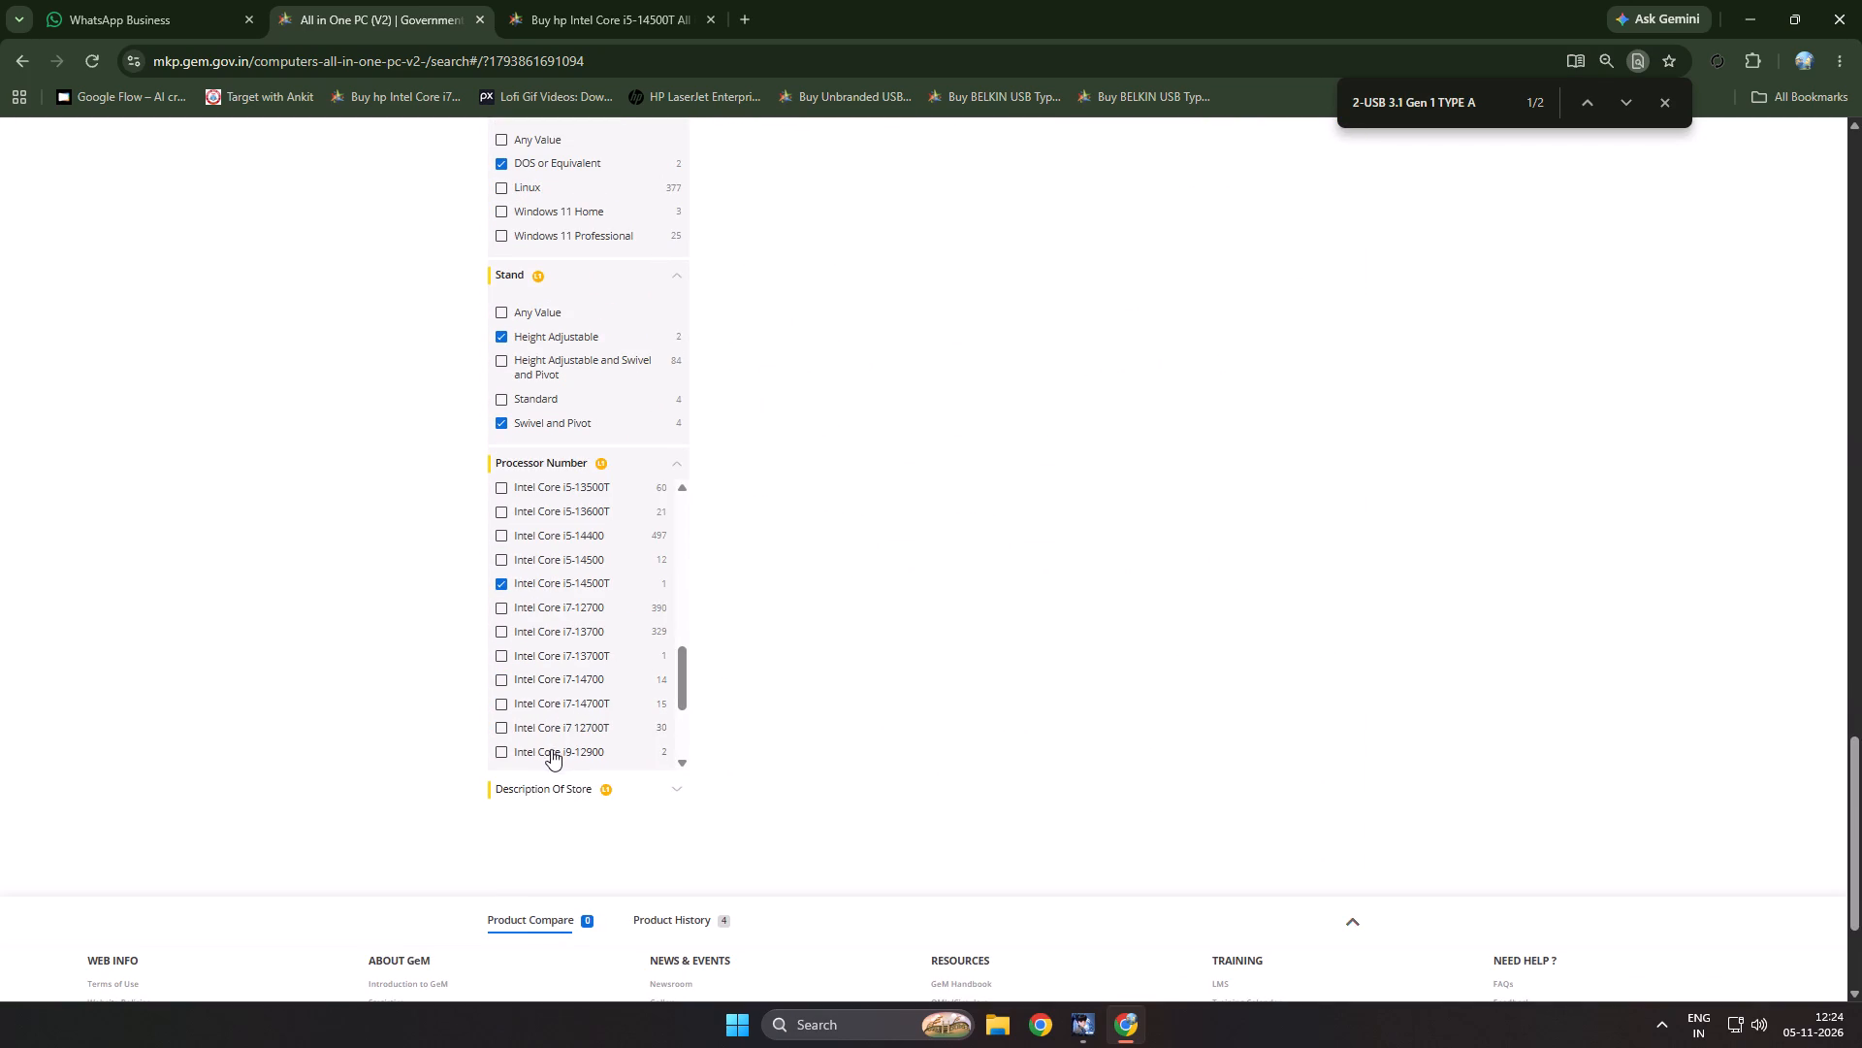
pyautogui.click(552, 749)
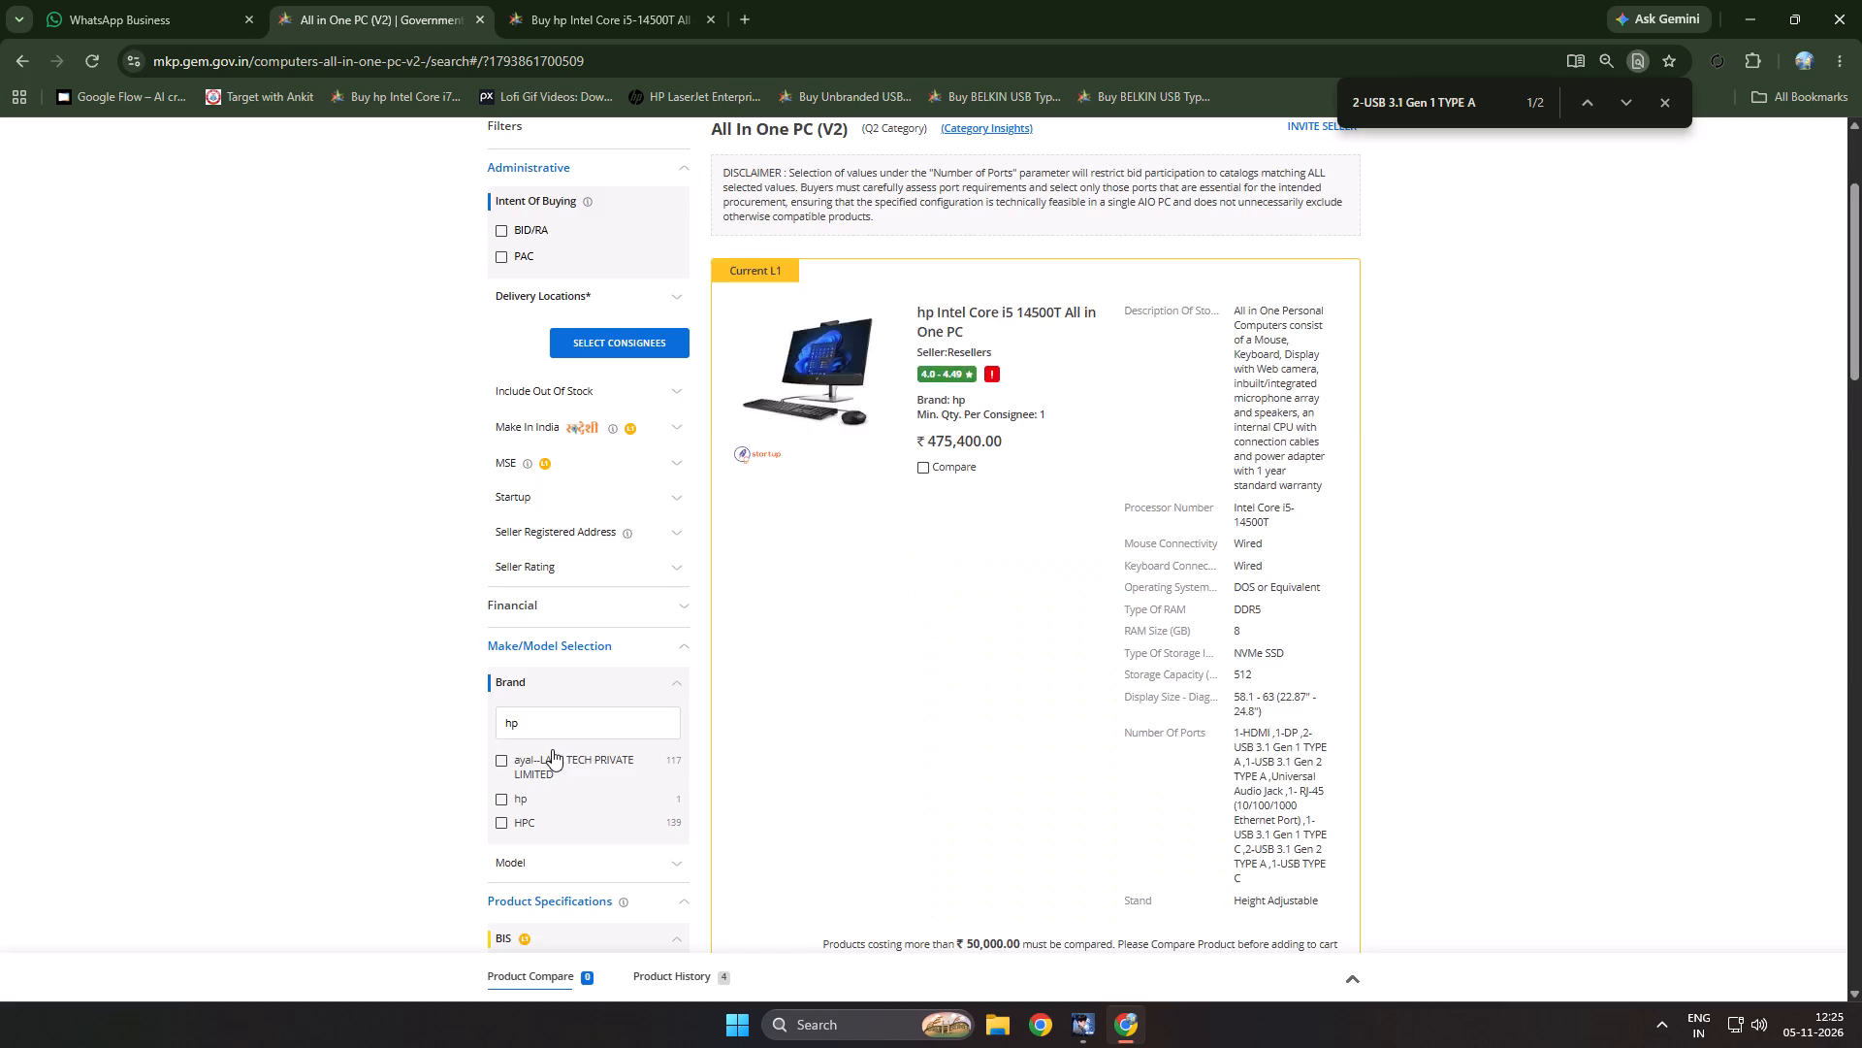
pyautogui.scroll(-19, 916, 518)
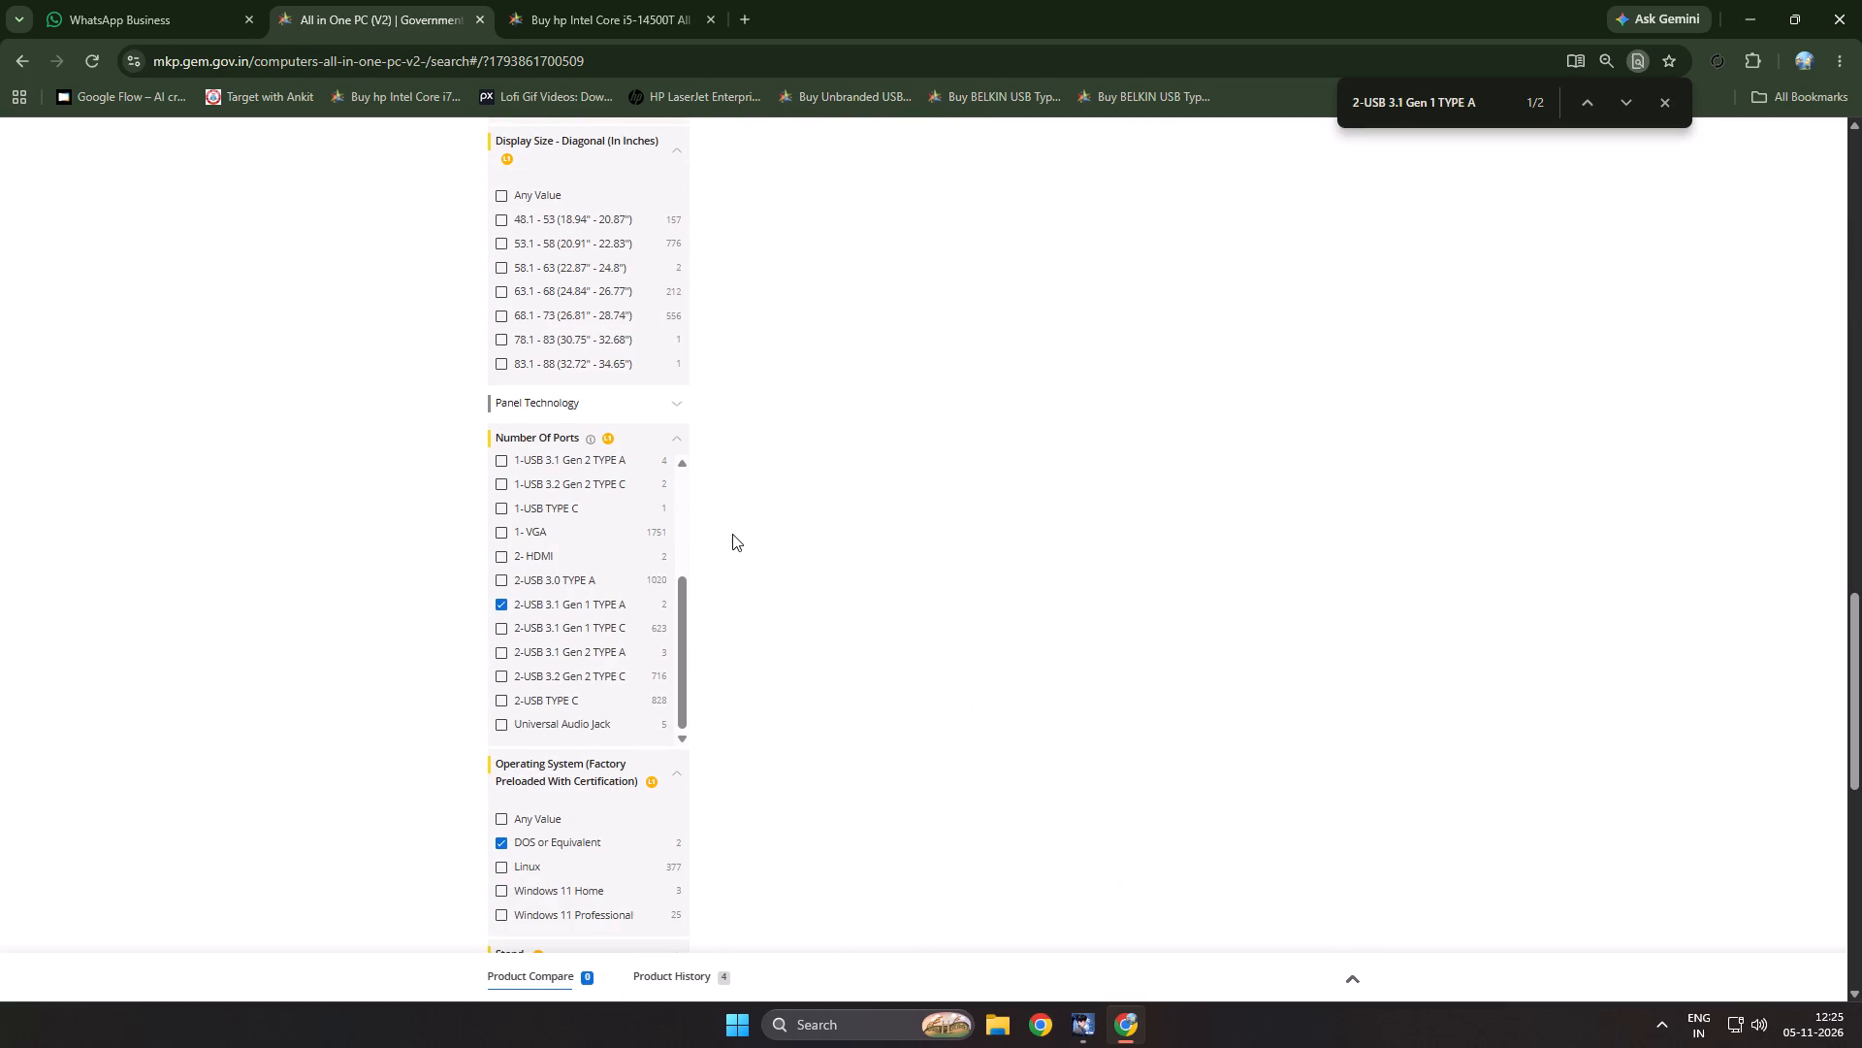
pyautogui.scroll(-7, 591, 573)
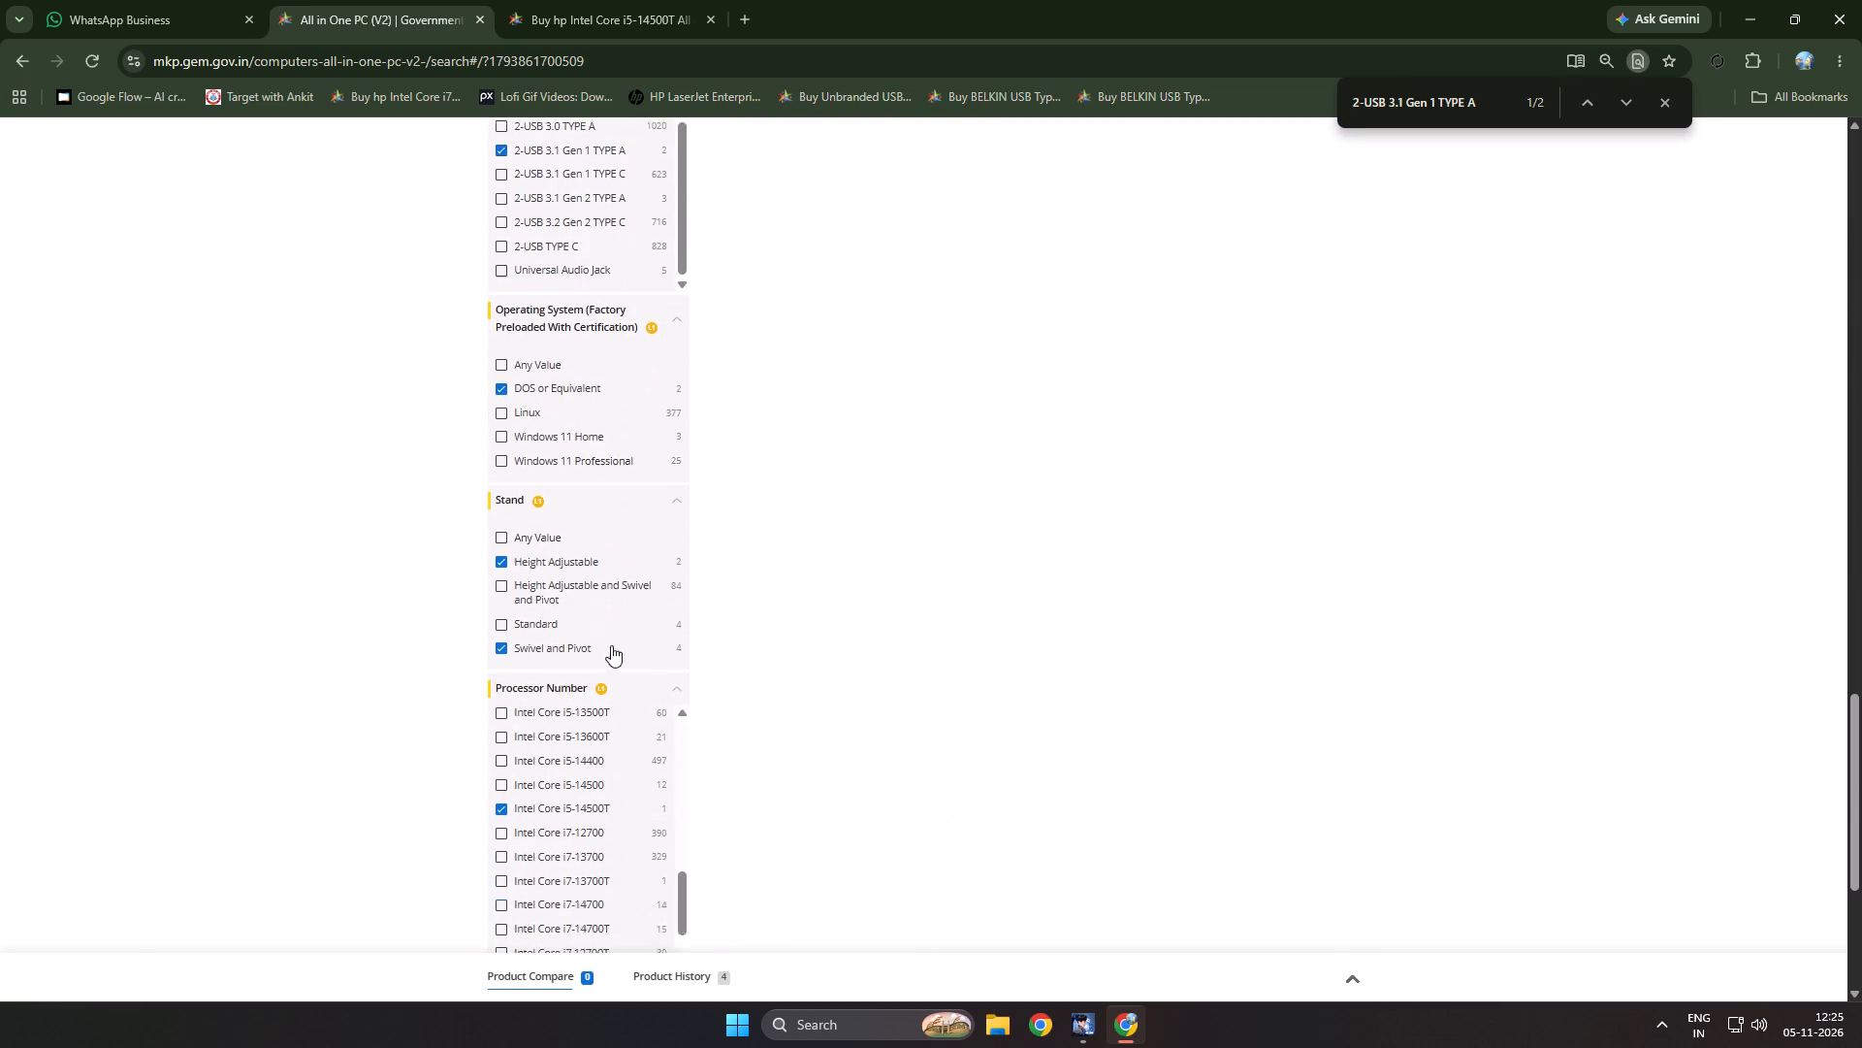
pyautogui.scroll(-1, 541, 612)
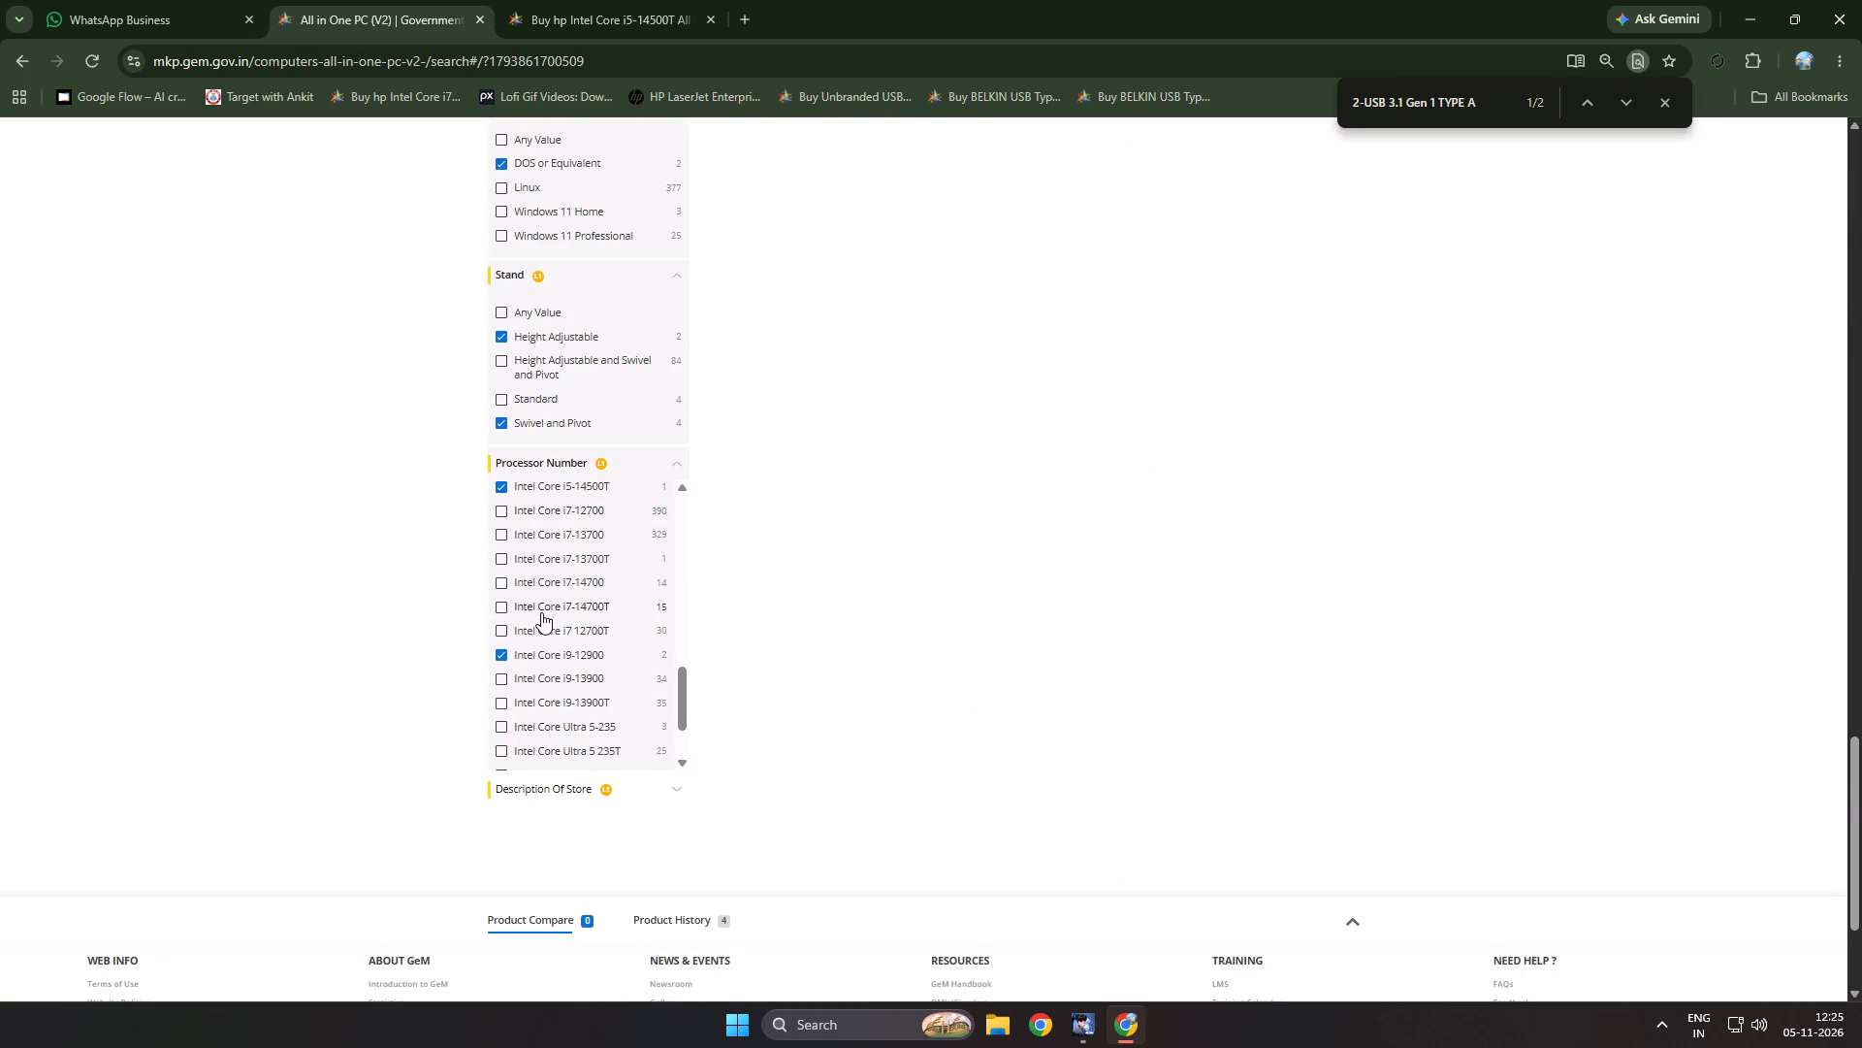
pyautogui.click(533, 726)
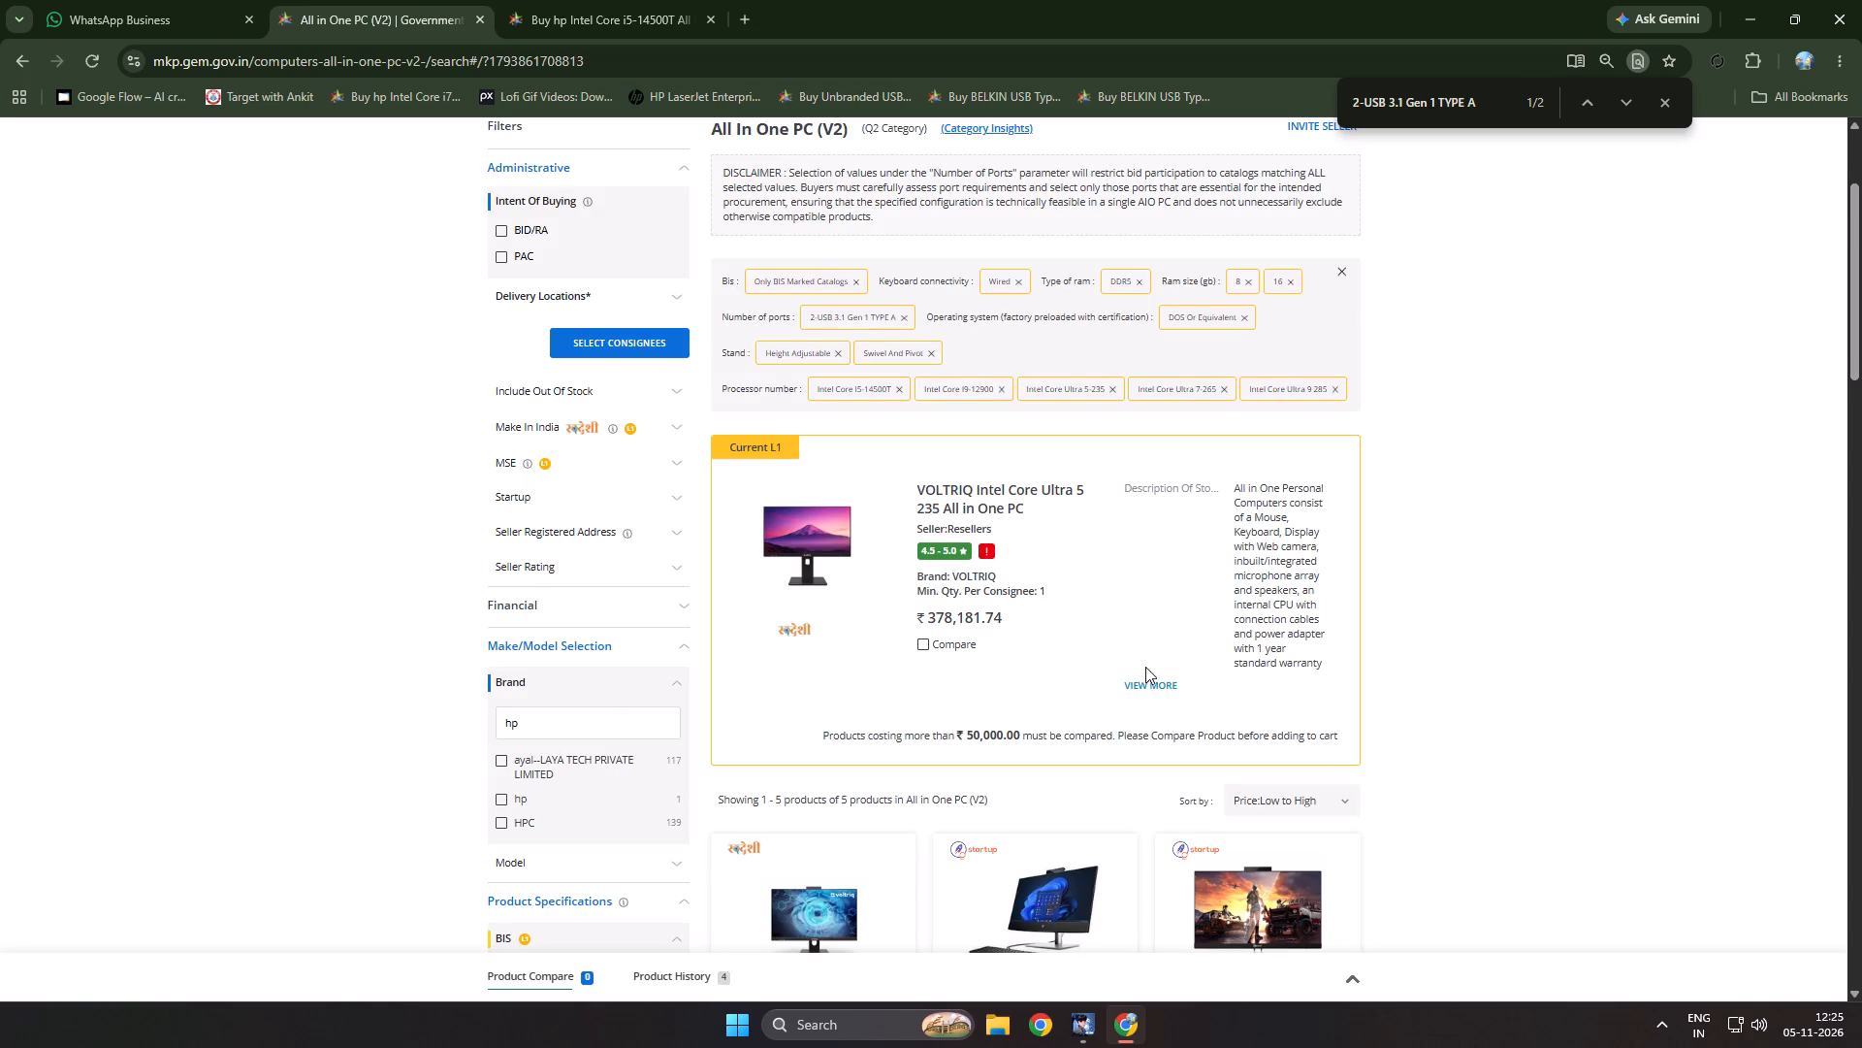
# Expand the VOLTRIQ Intel Core Ultra 5 235 L1 listing and examine its specifications and the other offers.
pyautogui.click(1149, 677)
pyautogui.scroll(-6, 1149, 677)
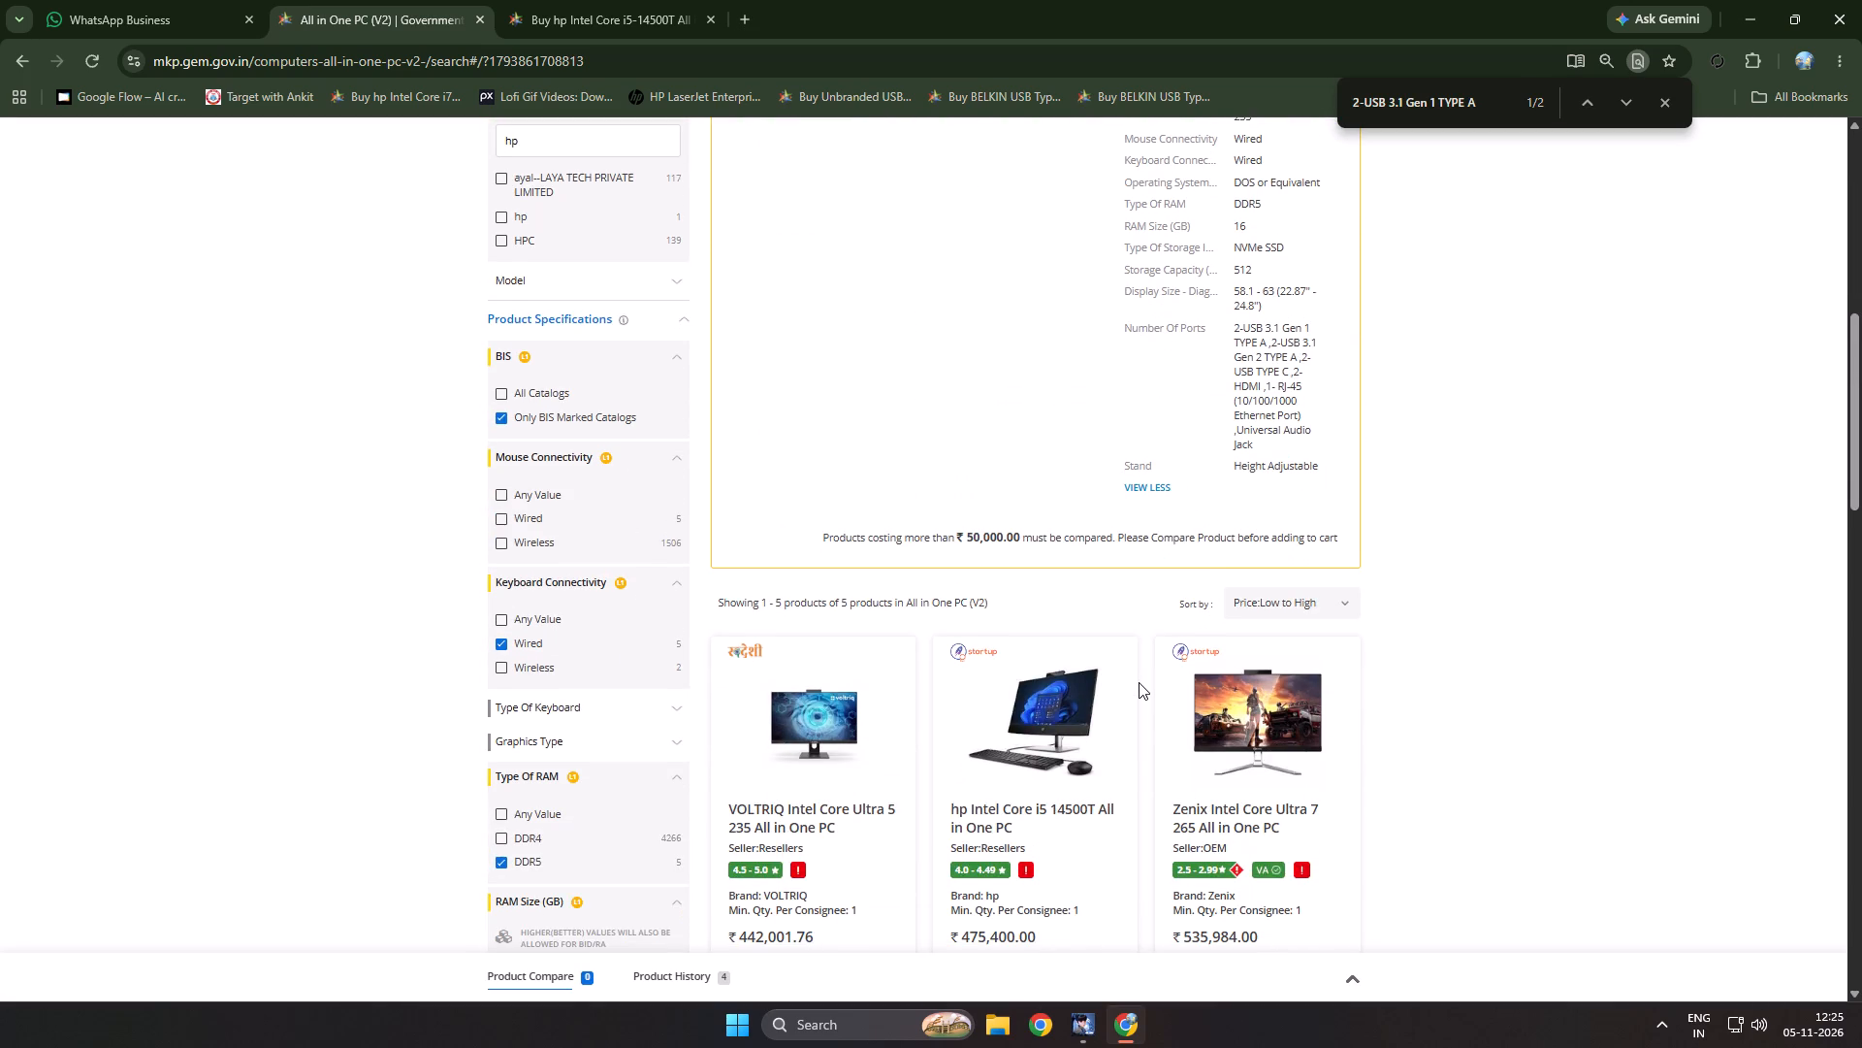
pyautogui.scroll(-6, 968, 636)
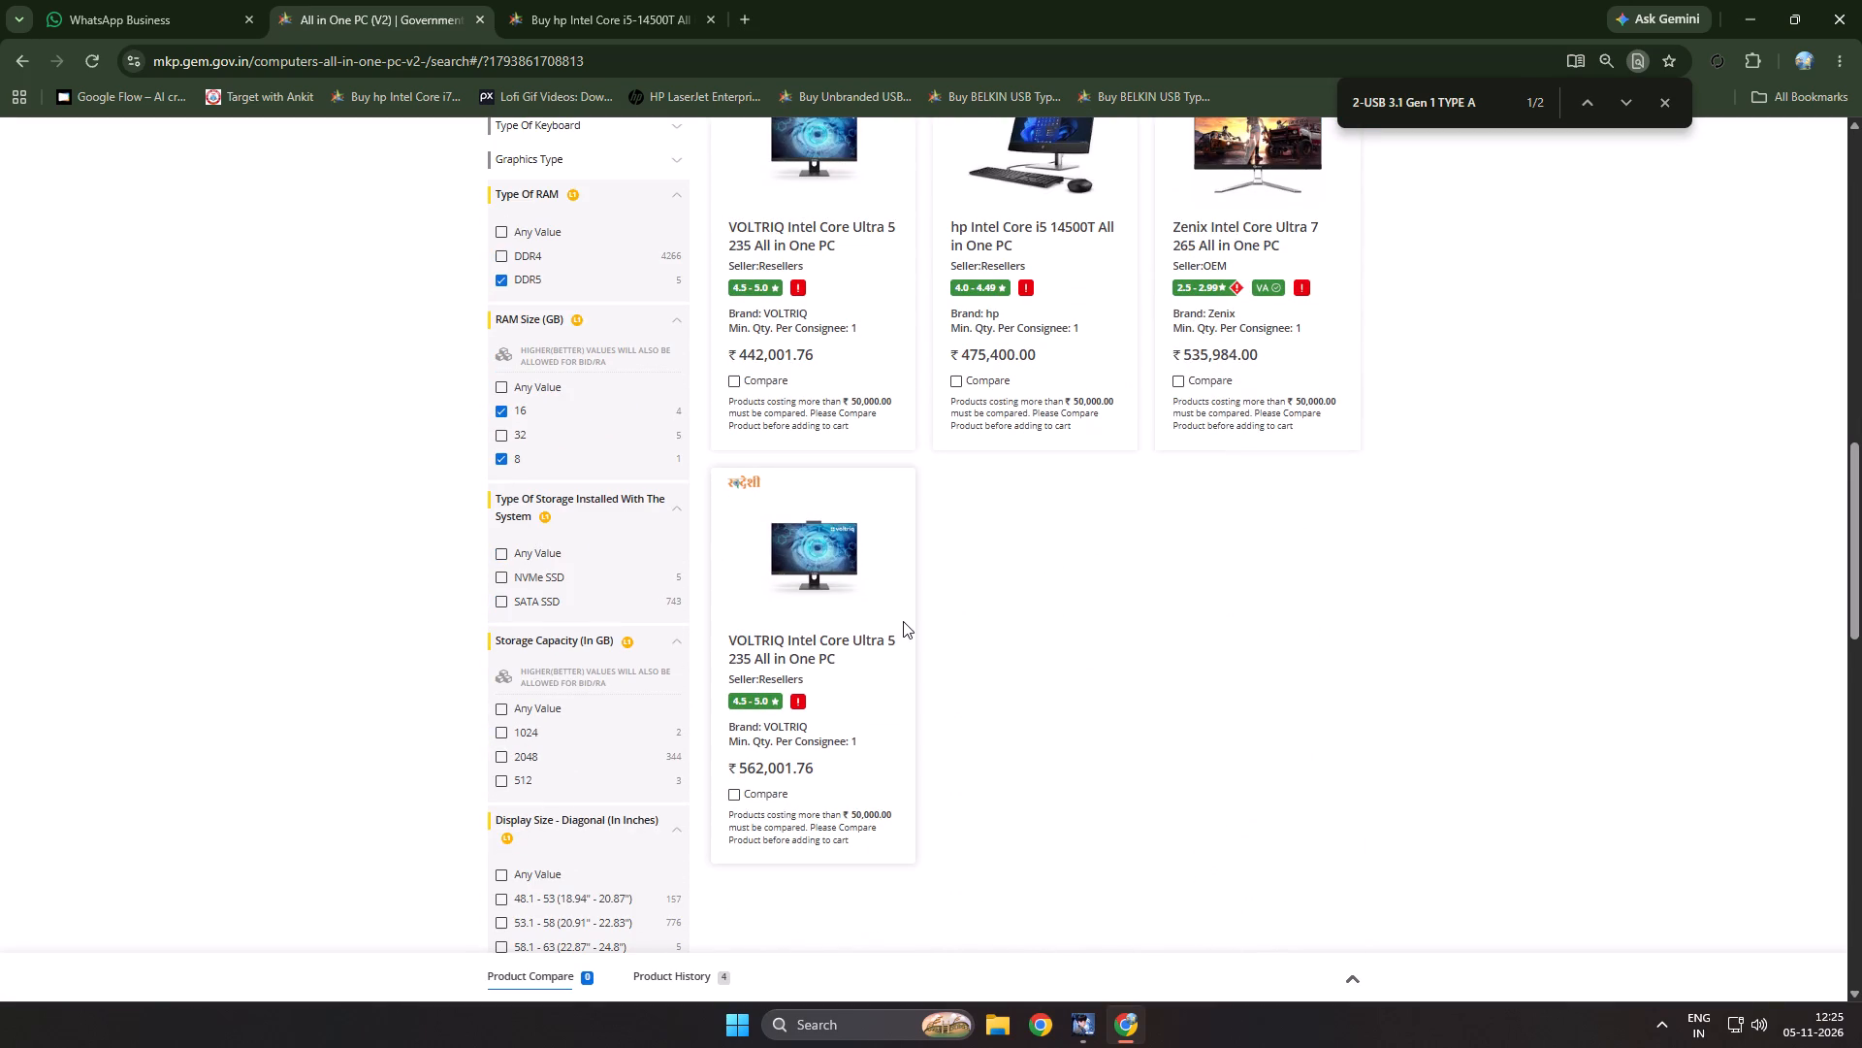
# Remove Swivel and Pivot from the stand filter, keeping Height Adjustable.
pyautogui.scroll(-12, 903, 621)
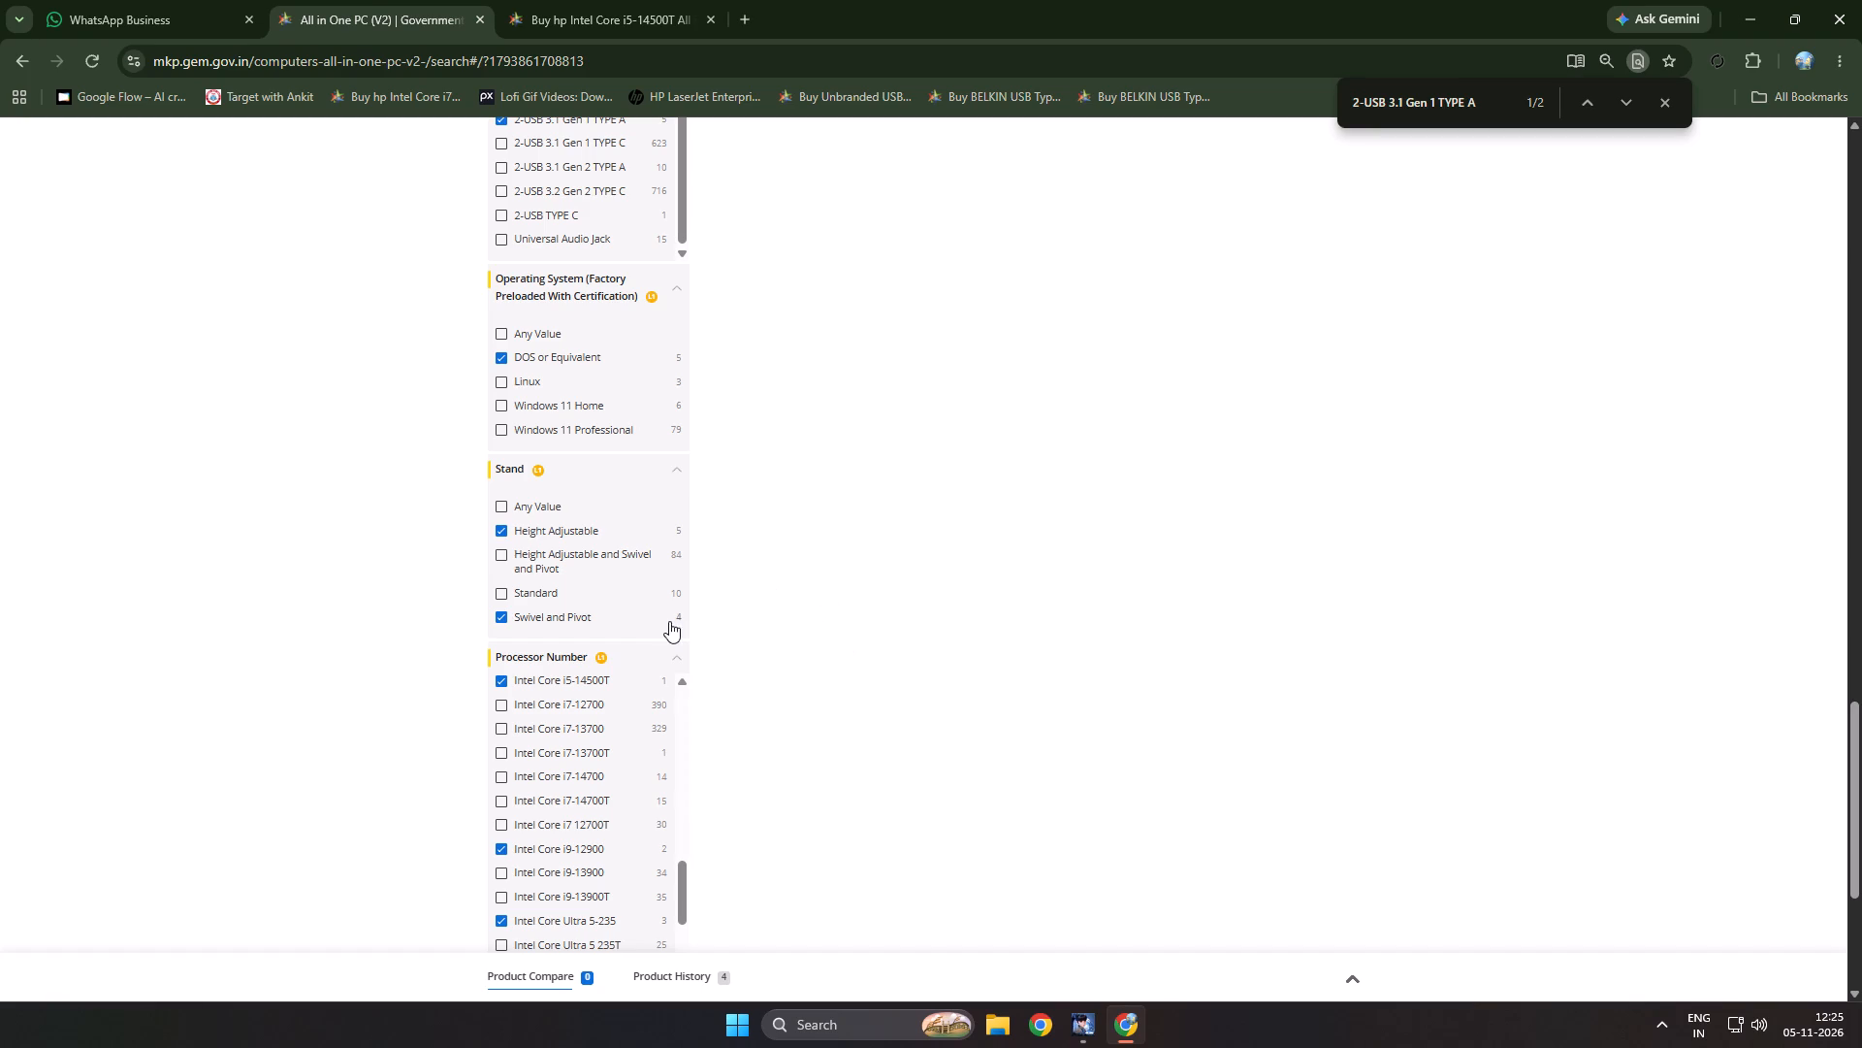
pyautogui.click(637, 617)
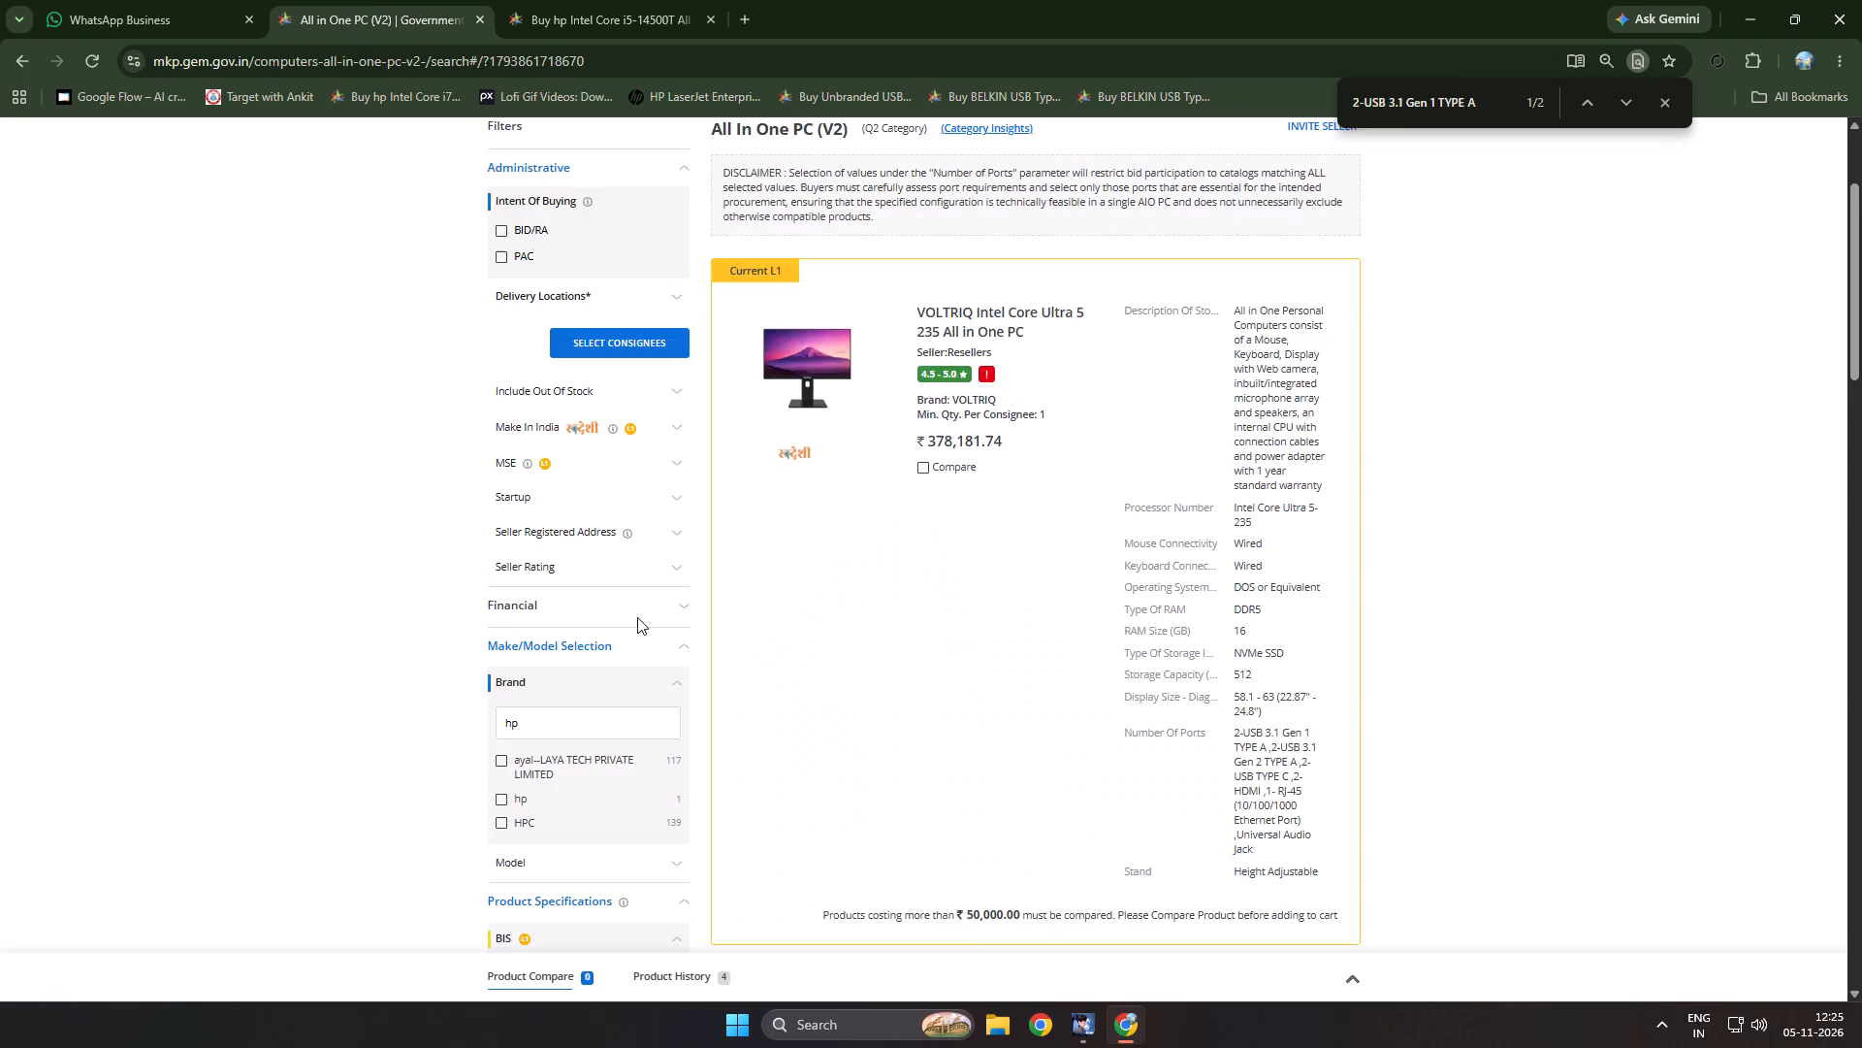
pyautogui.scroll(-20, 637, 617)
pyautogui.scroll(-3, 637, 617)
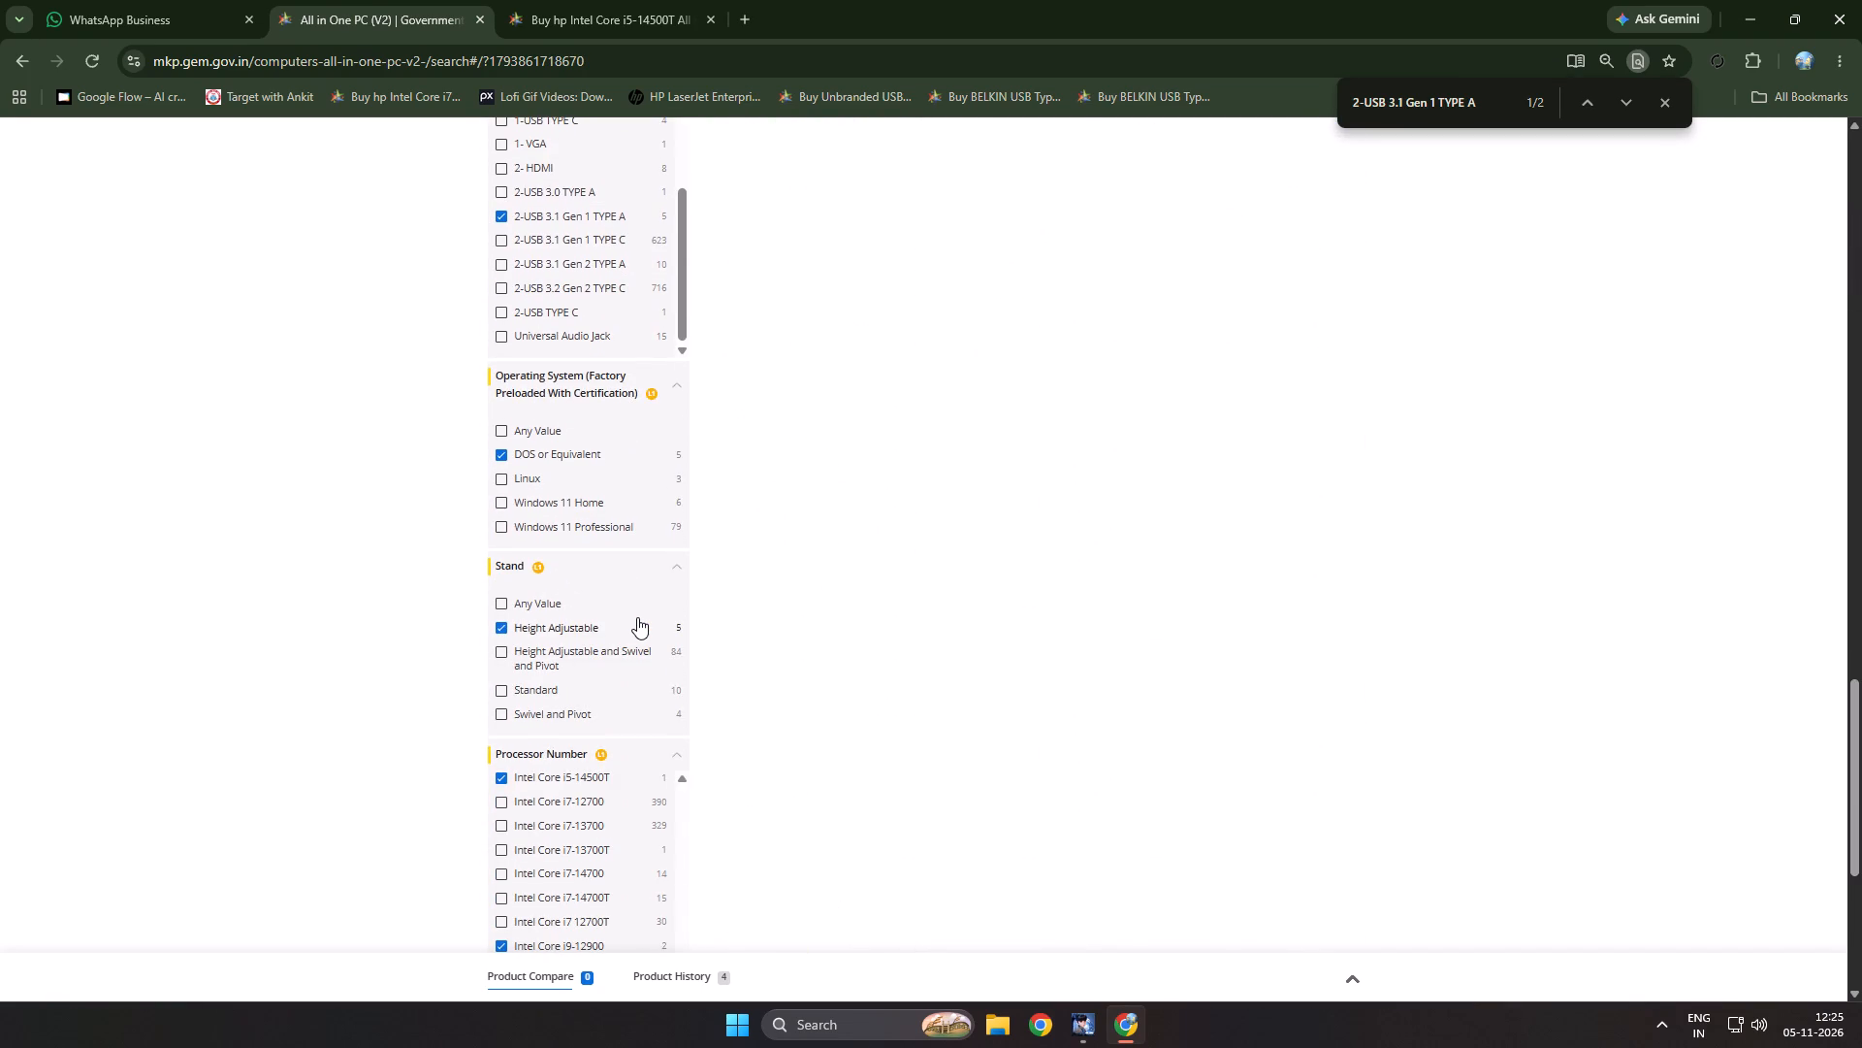
# Remove Intel Core Ultra 5-235 from the processor number filter.
pyautogui.scroll(-3, 549, 508)
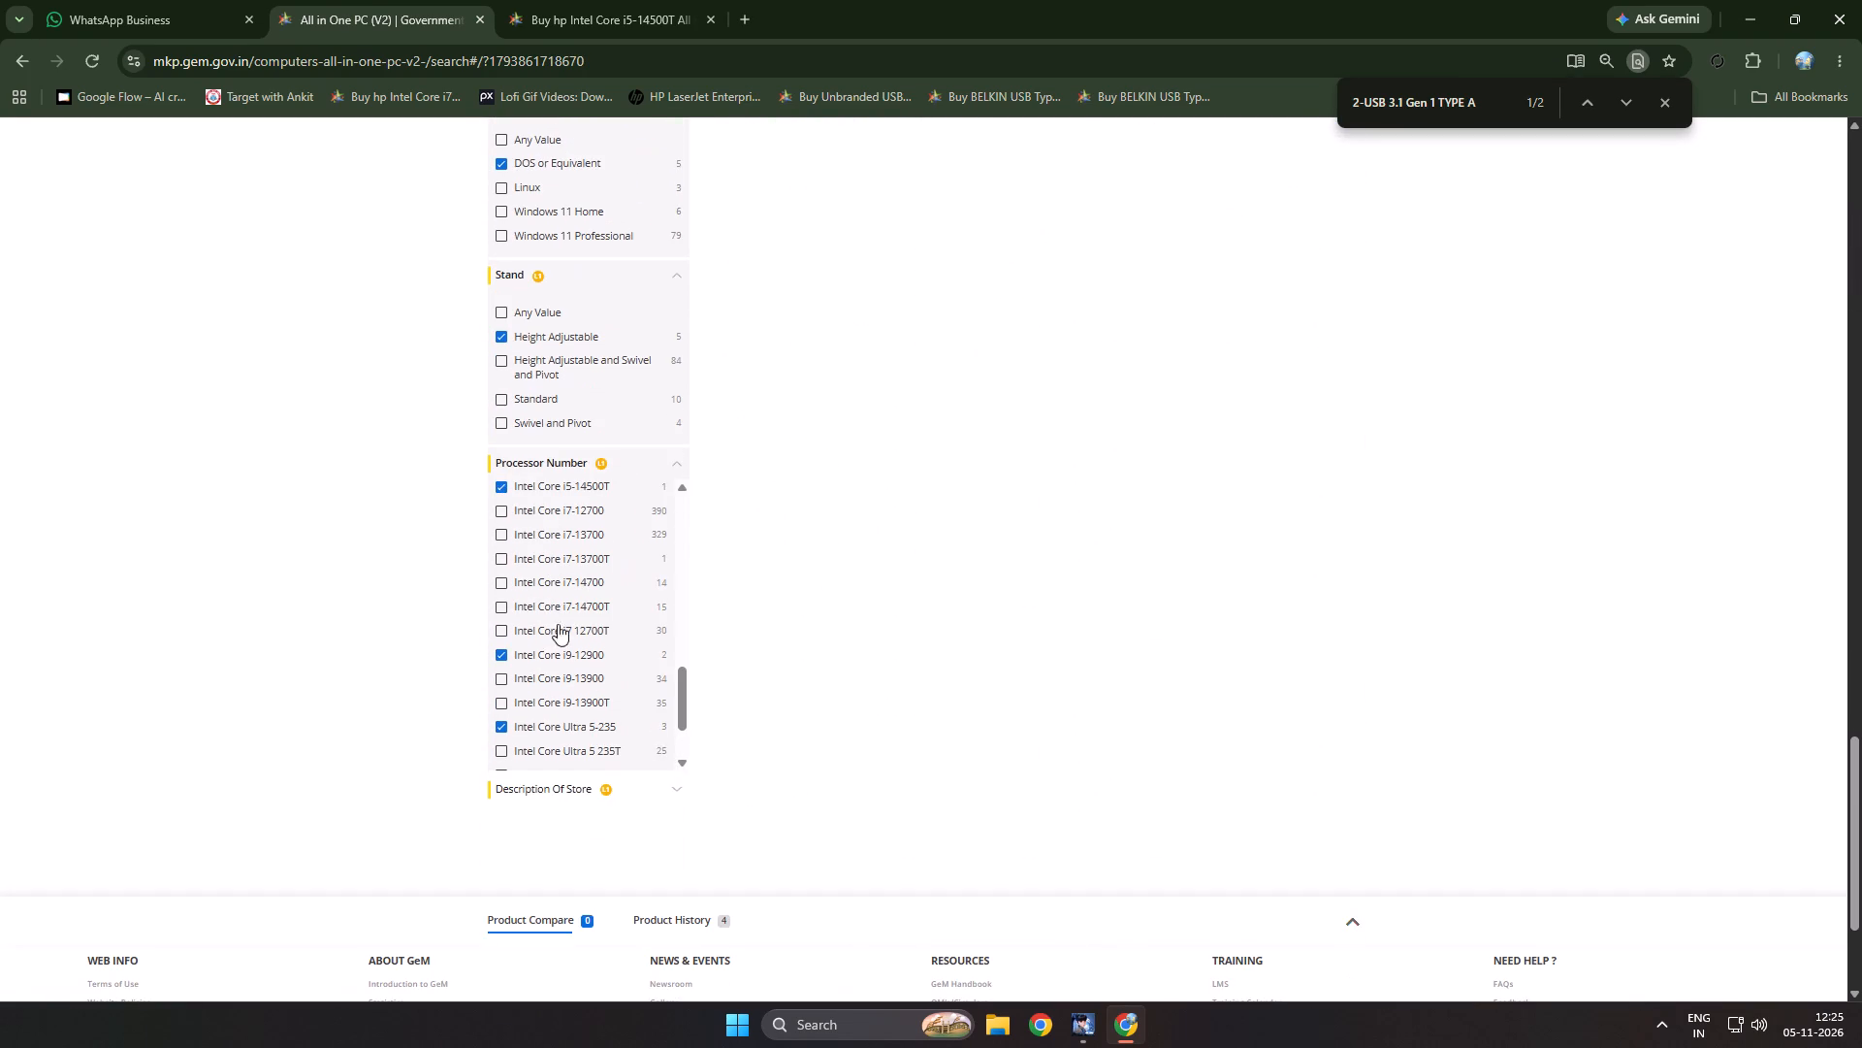
pyautogui.click(561, 725)
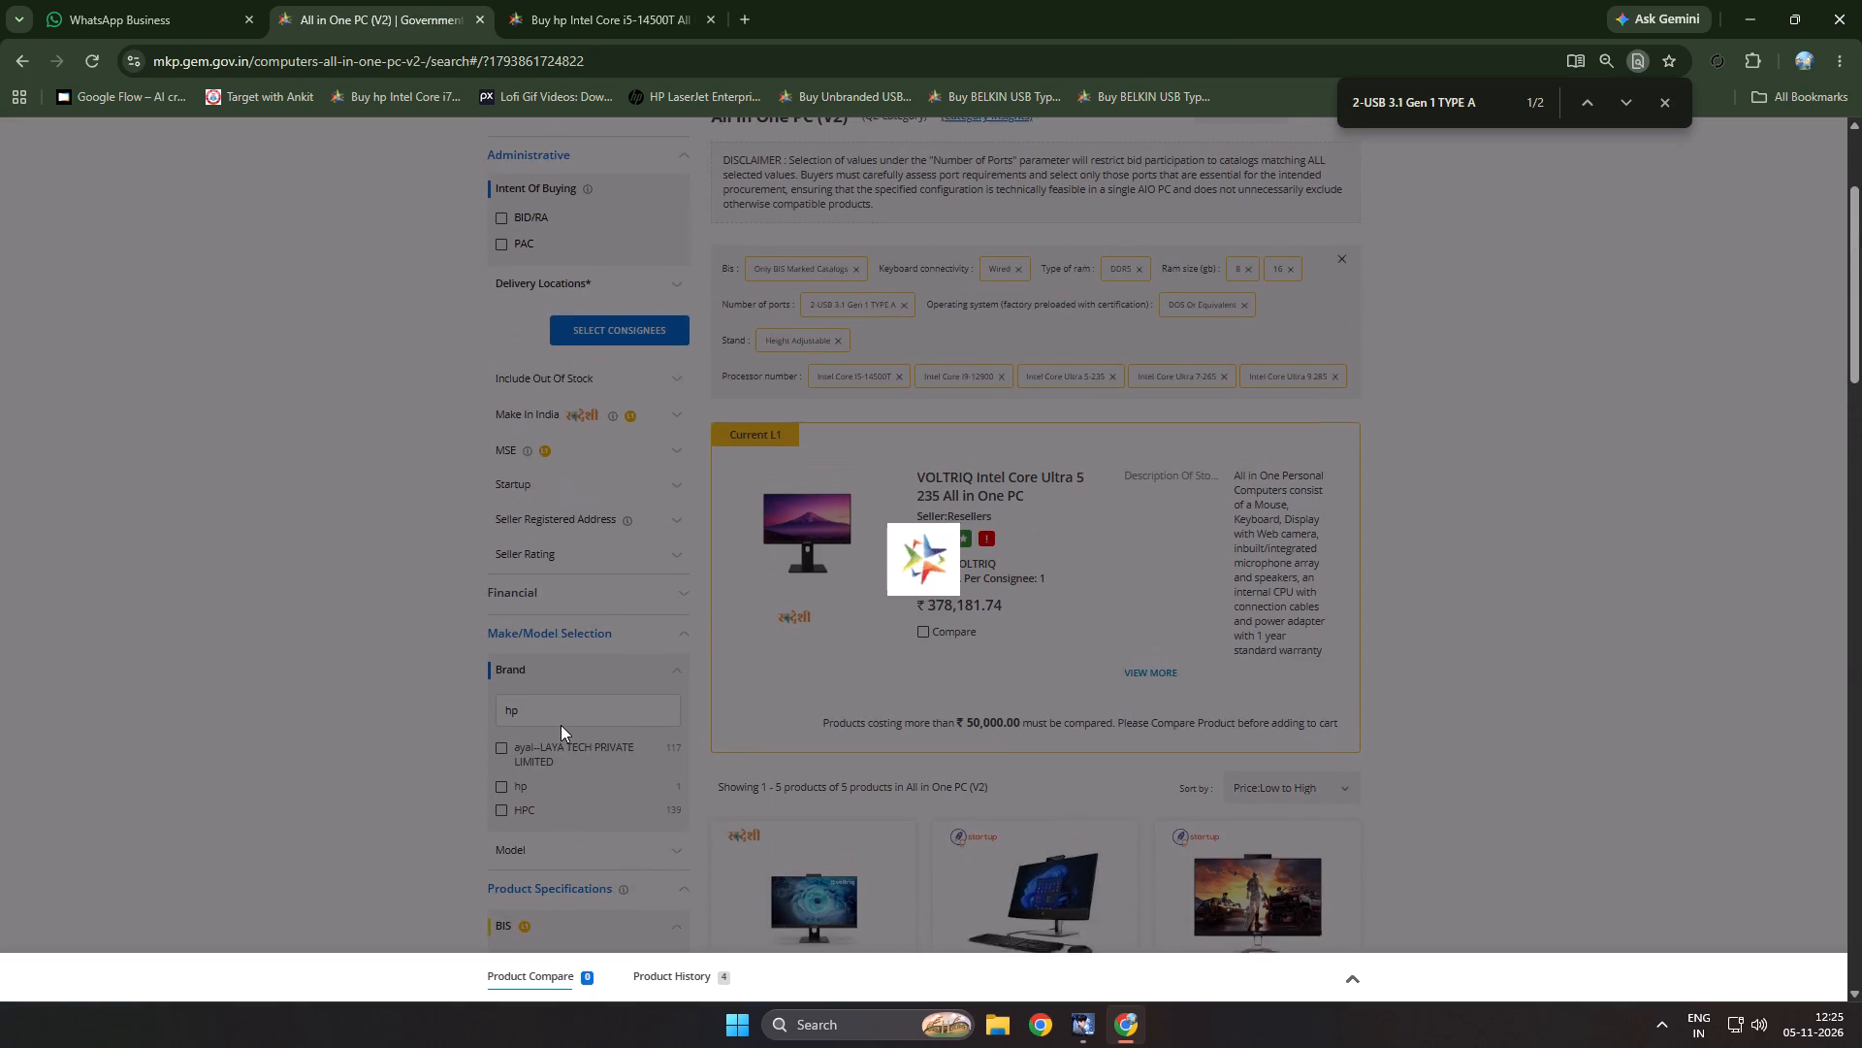
# Replace 2-USB 3.1 Gen 1 TYPE A with 2-USB 3.1 Gen 2 TYPE A in the number of ports filter.
pyautogui.scroll(-6, 770, 552)
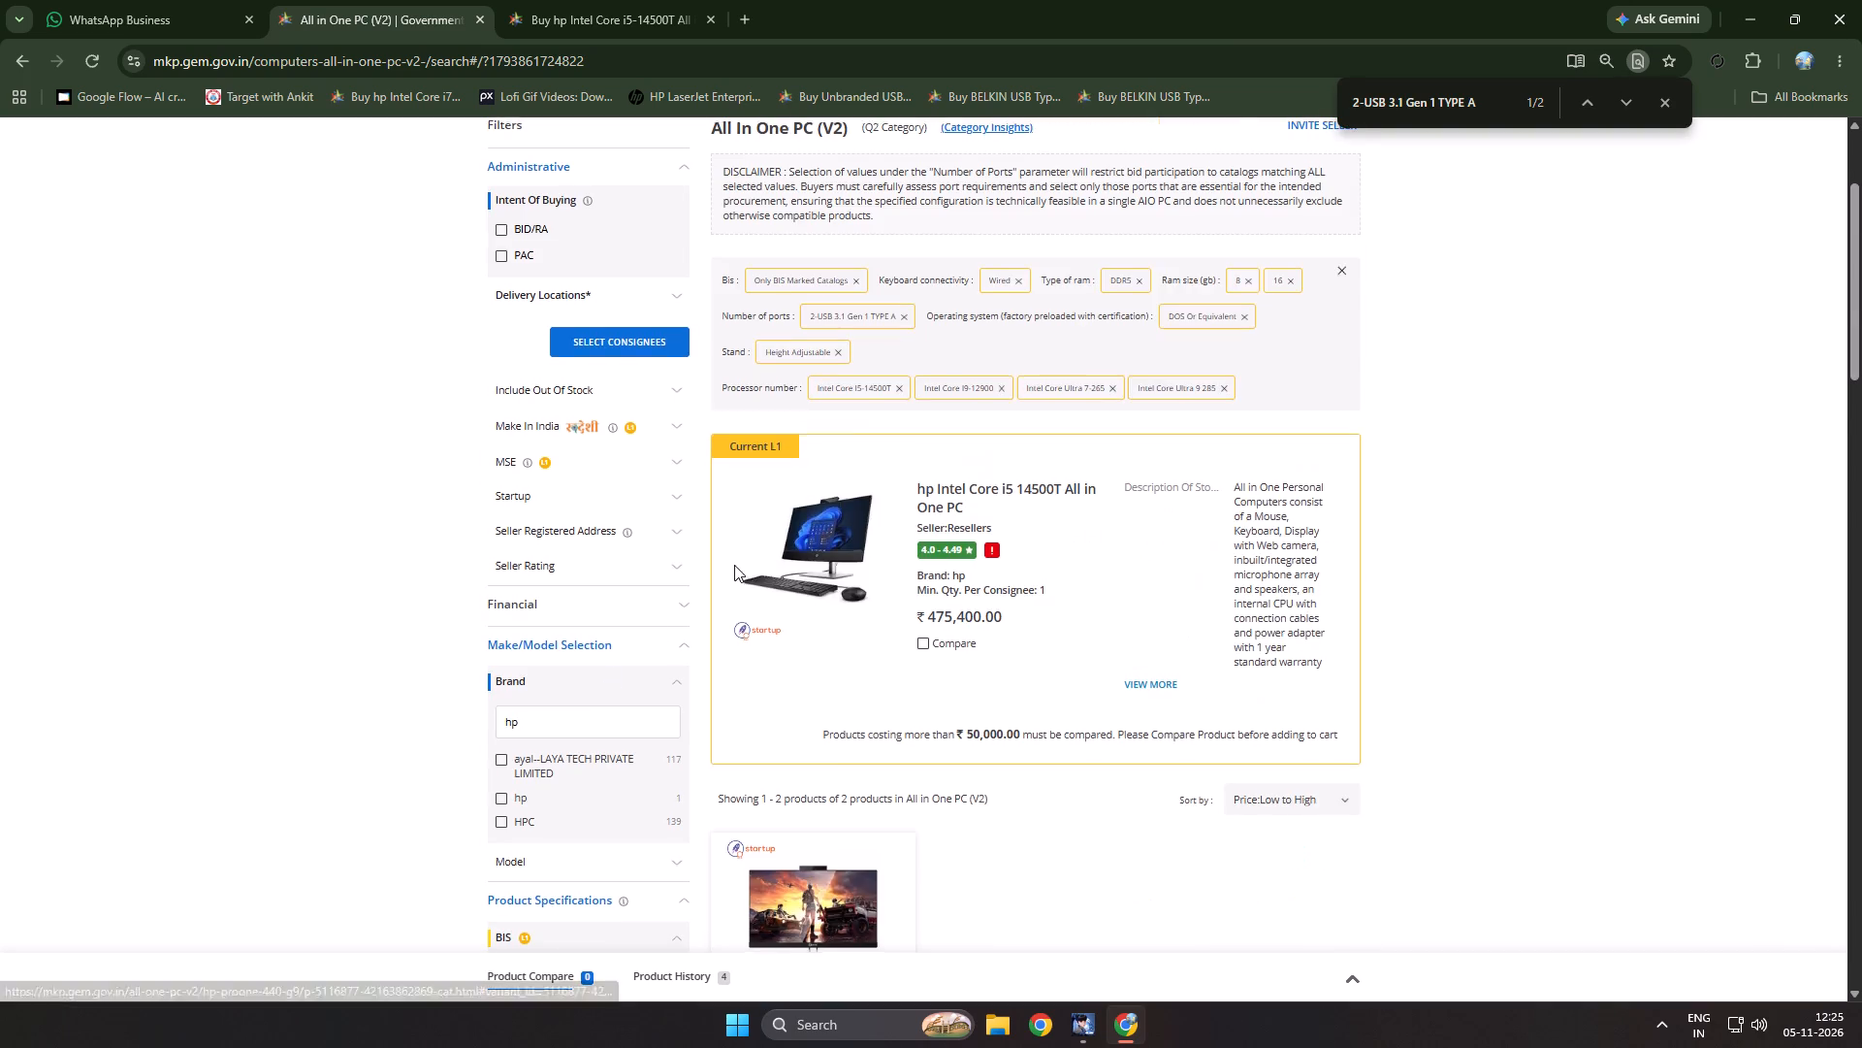
pyautogui.scroll(-12, 692, 573)
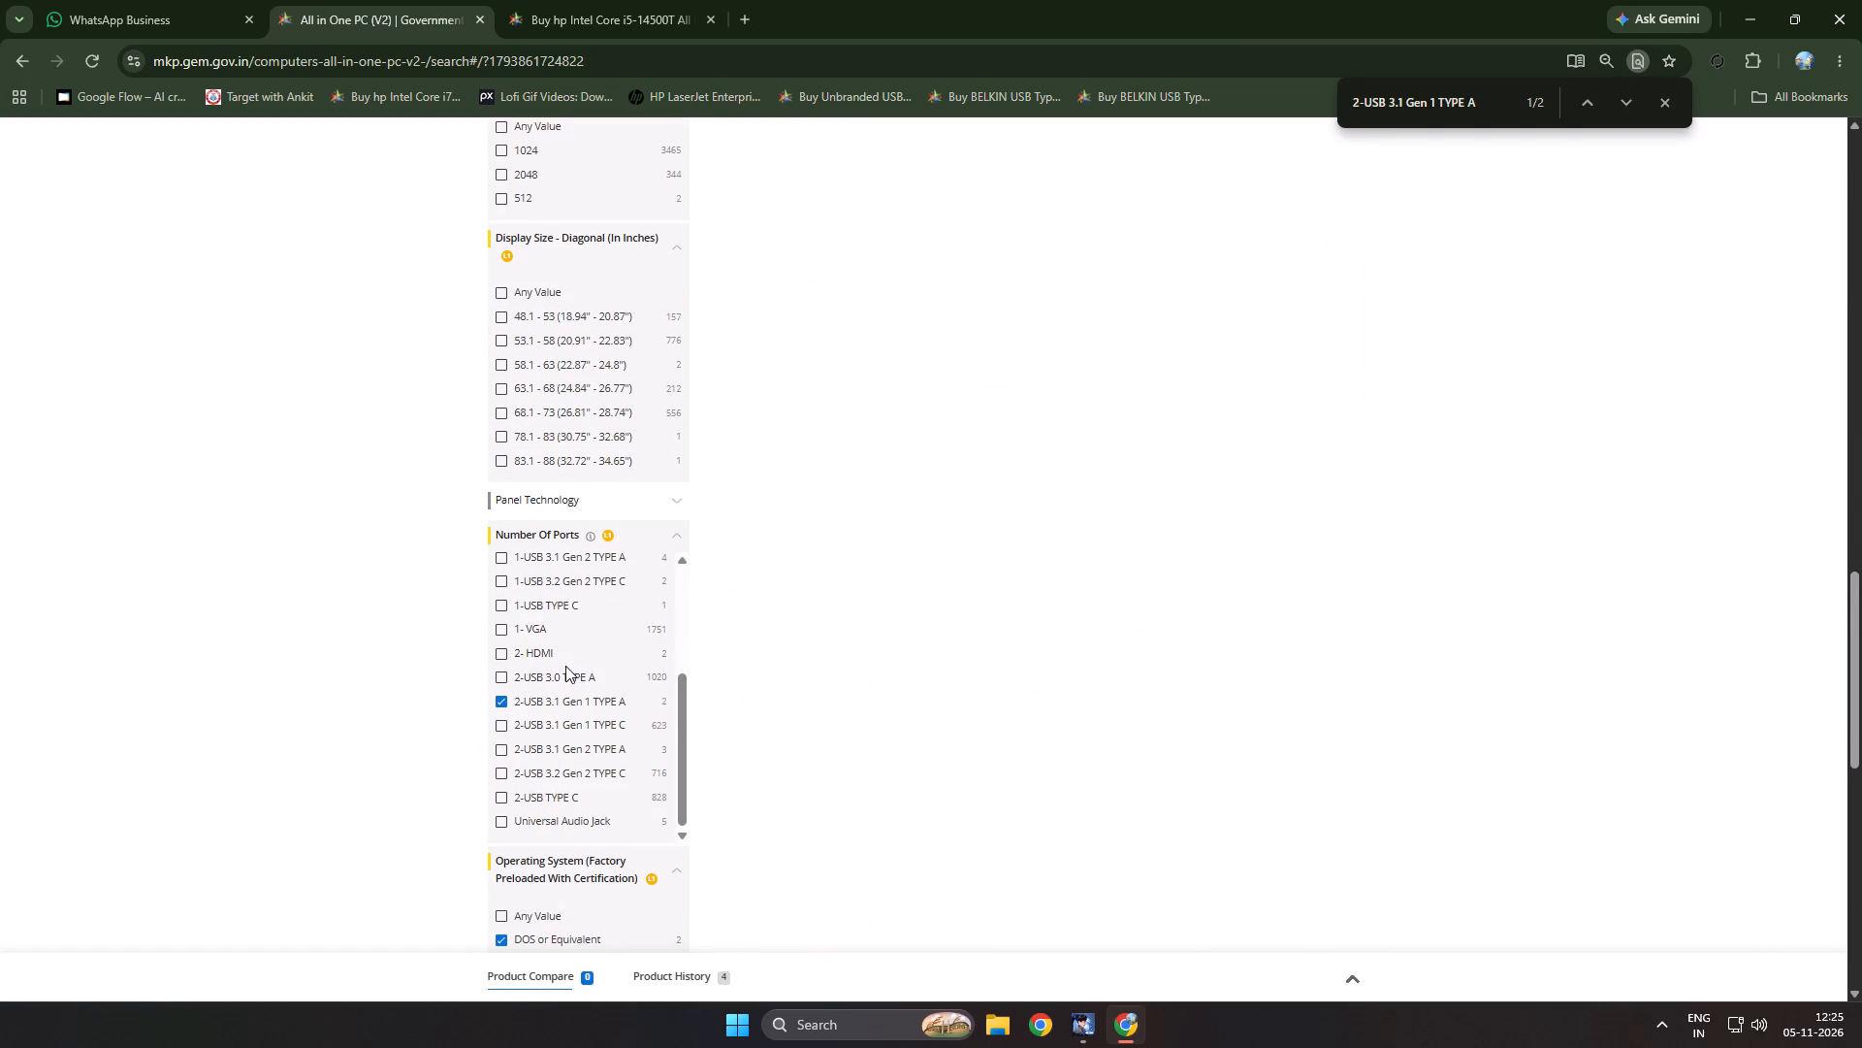
pyautogui.scroll(-1, 565, 666)
pyautogui.scroll(1, 565, 666)
pyautogui.scroll(-2, 565, 666)
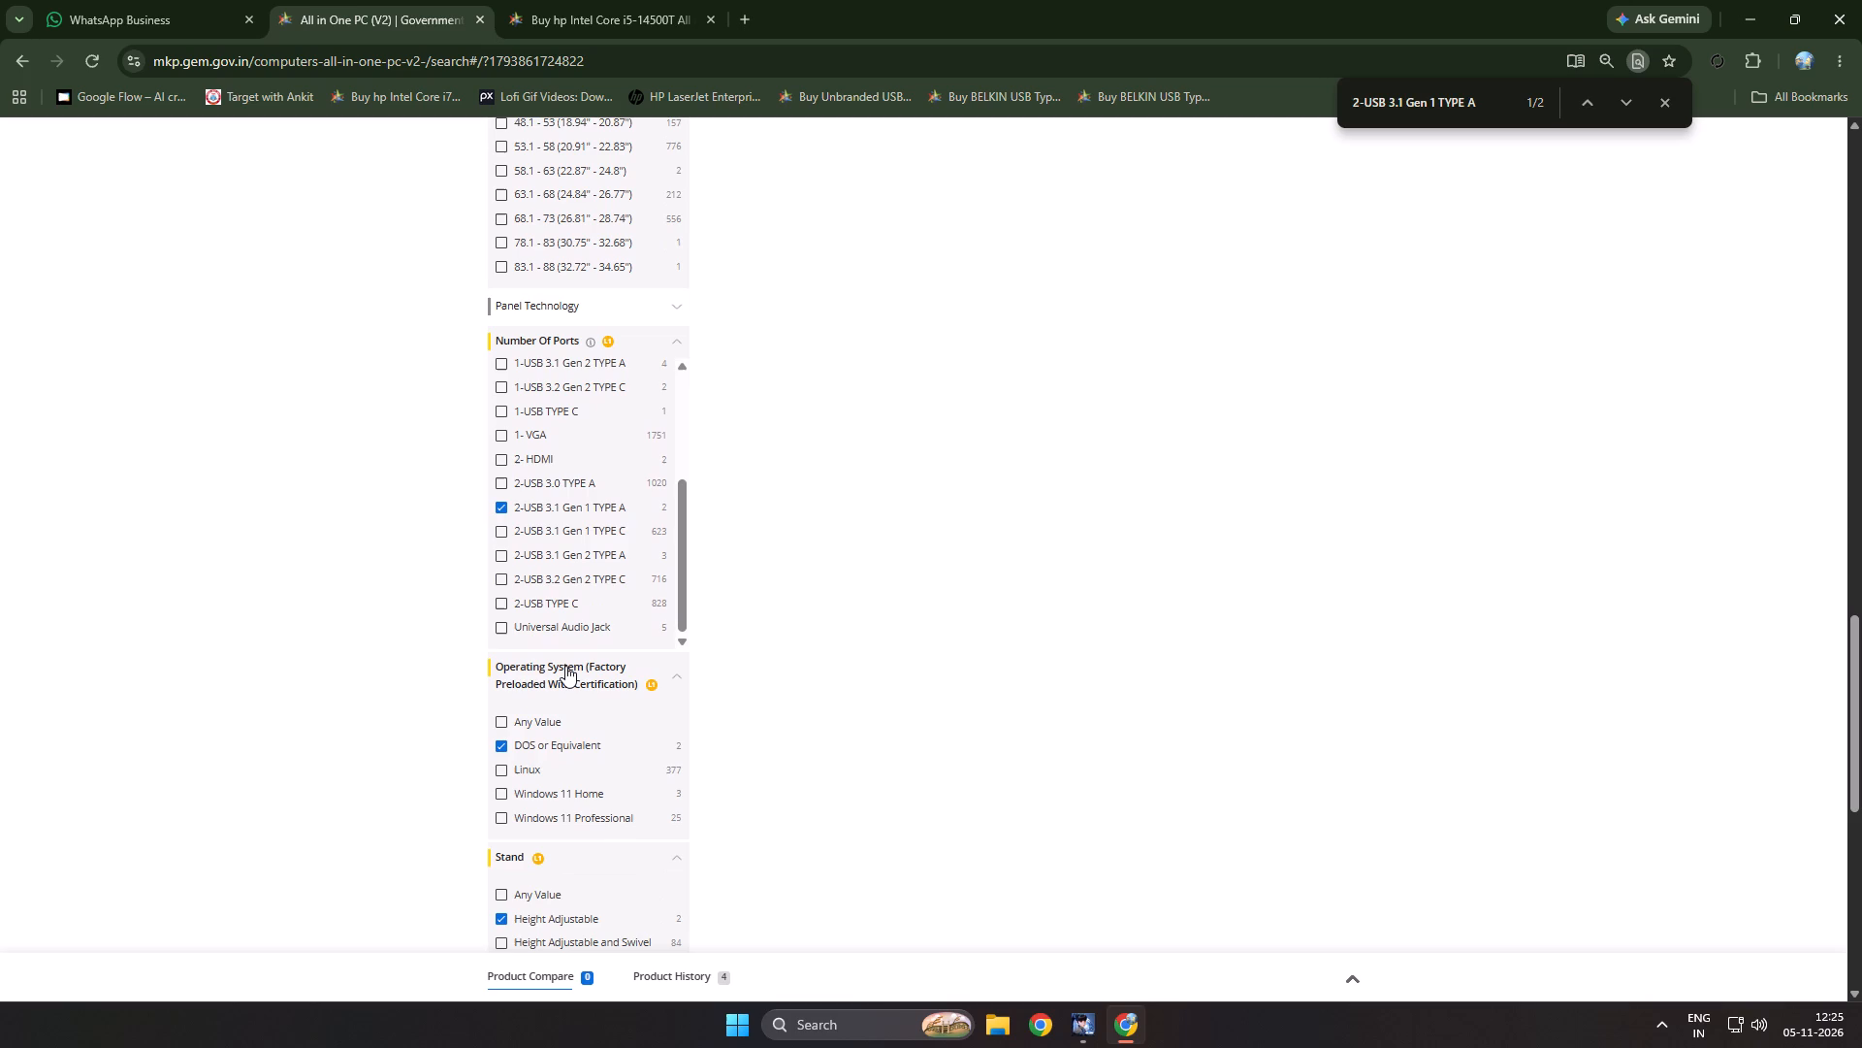
pyautogui.scroll(-3, 565, 666)
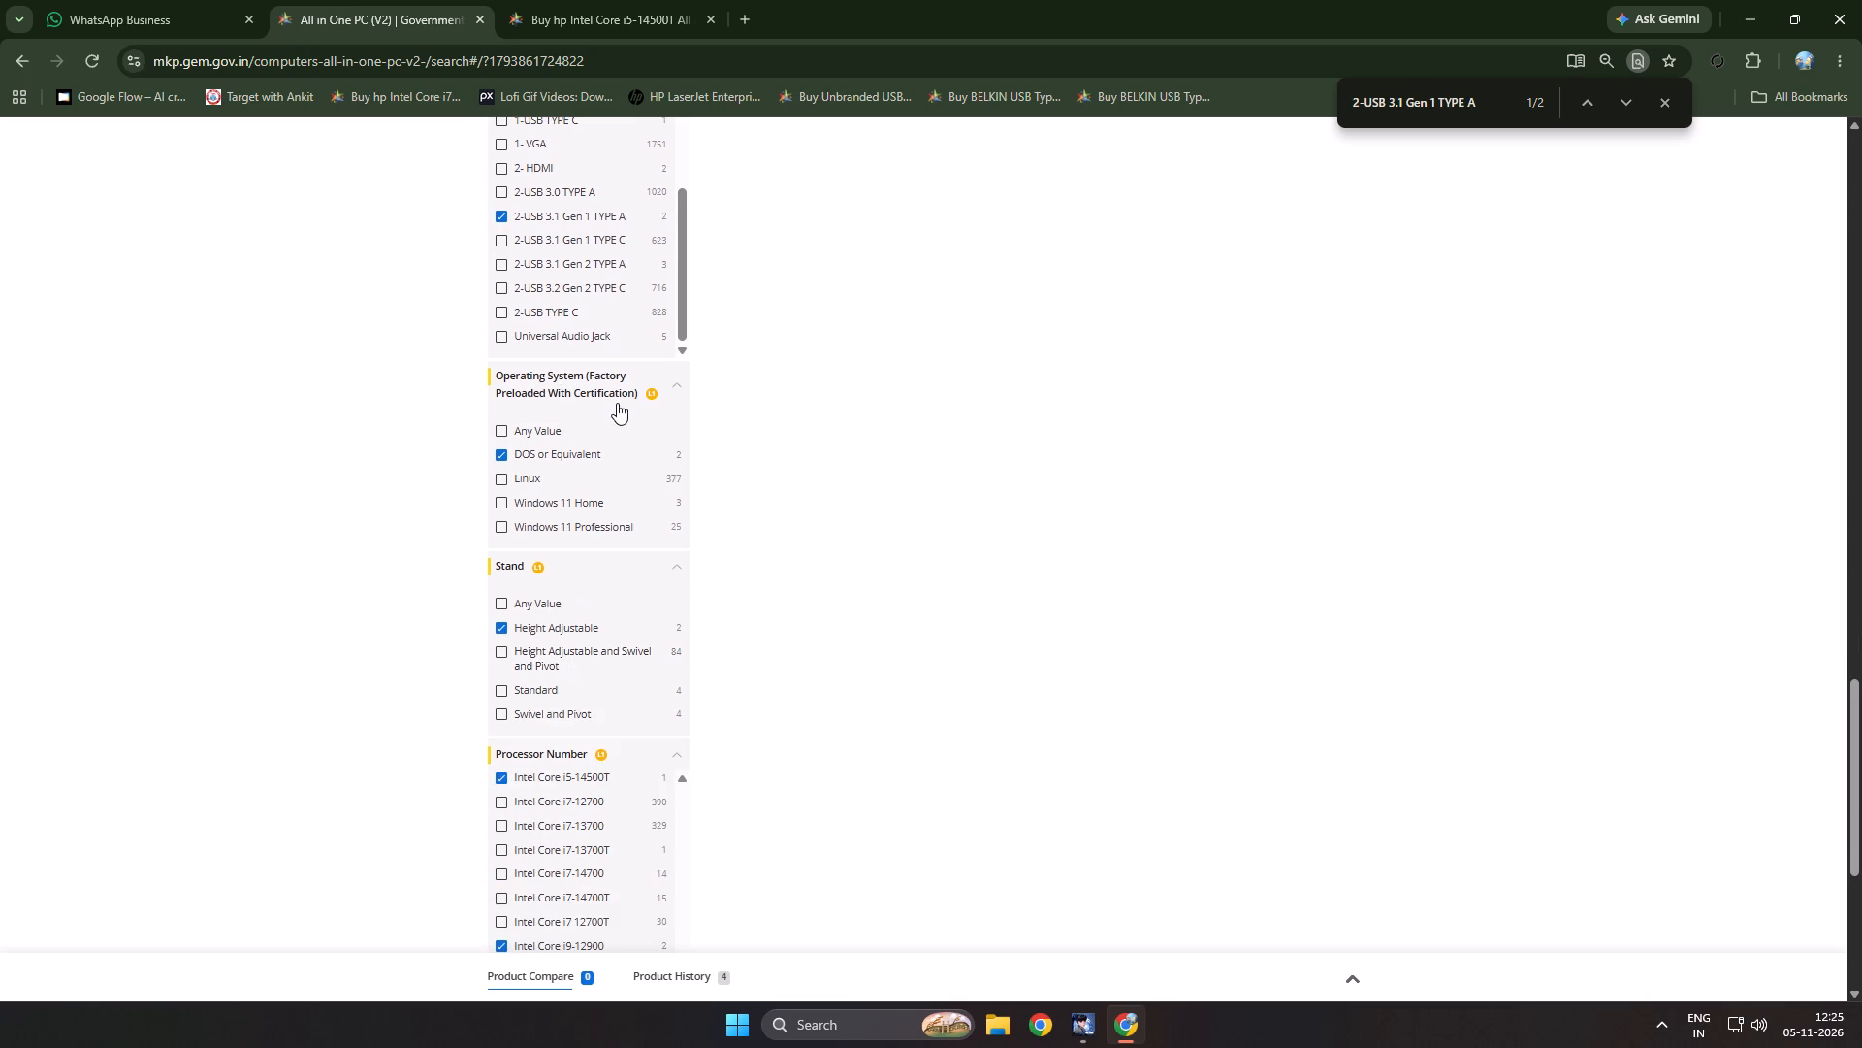
pyautogui.click(531, 262)
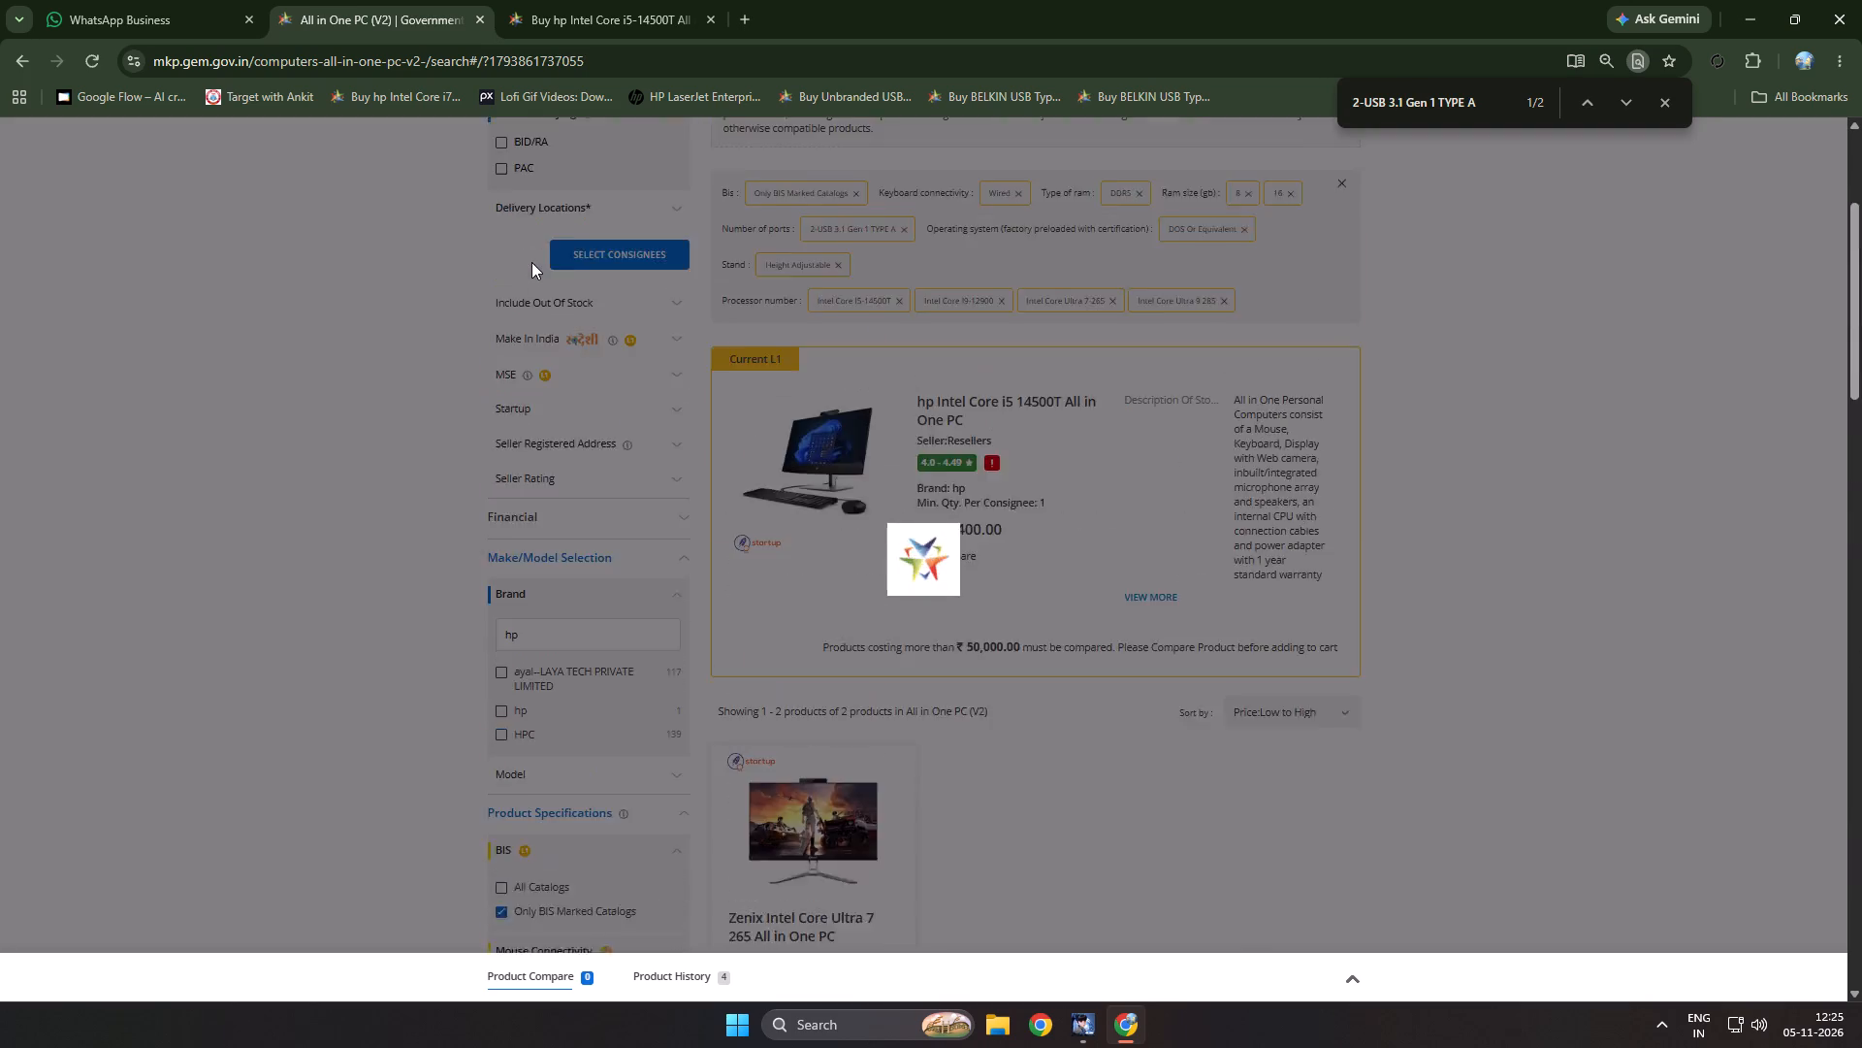
pyautogui.scroll(-5, 729, 463)
pyautogui.scroll(-10, 674, 645)
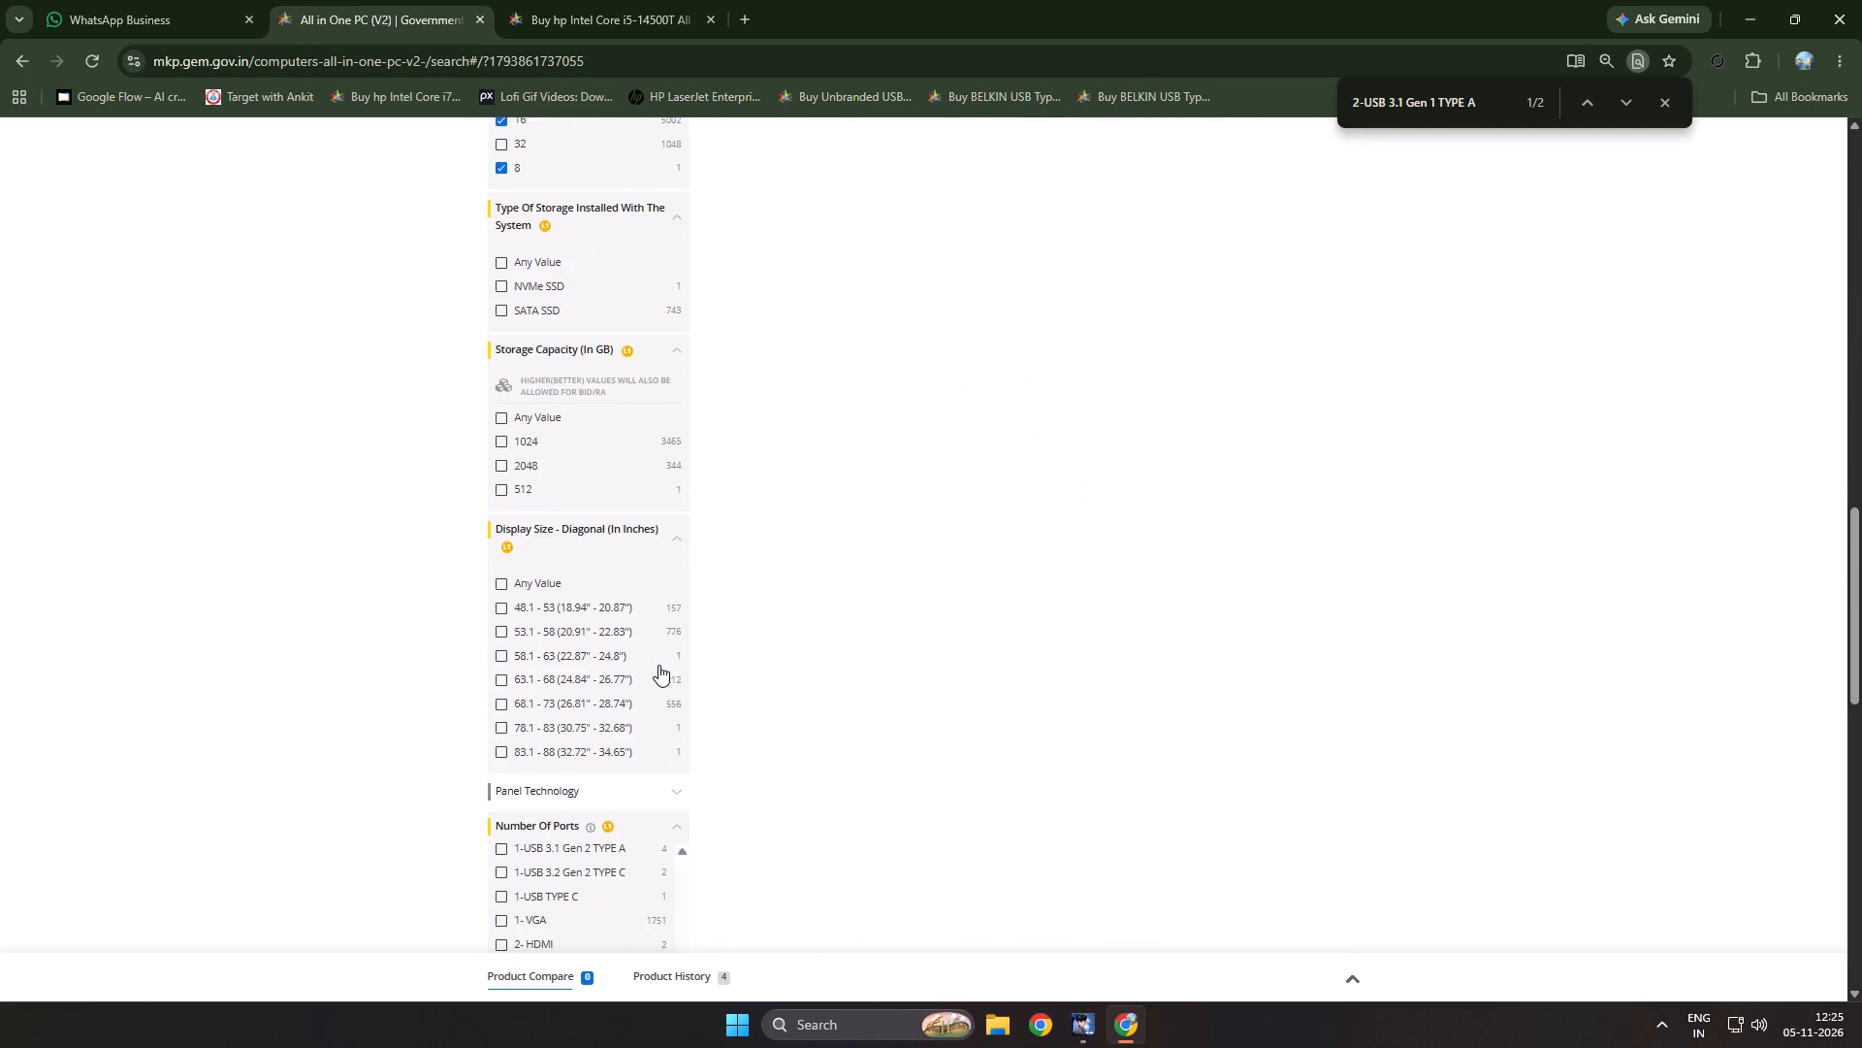
pyautogui.scroll(-4, 658, 665)
pyautogui.click(588, 606)
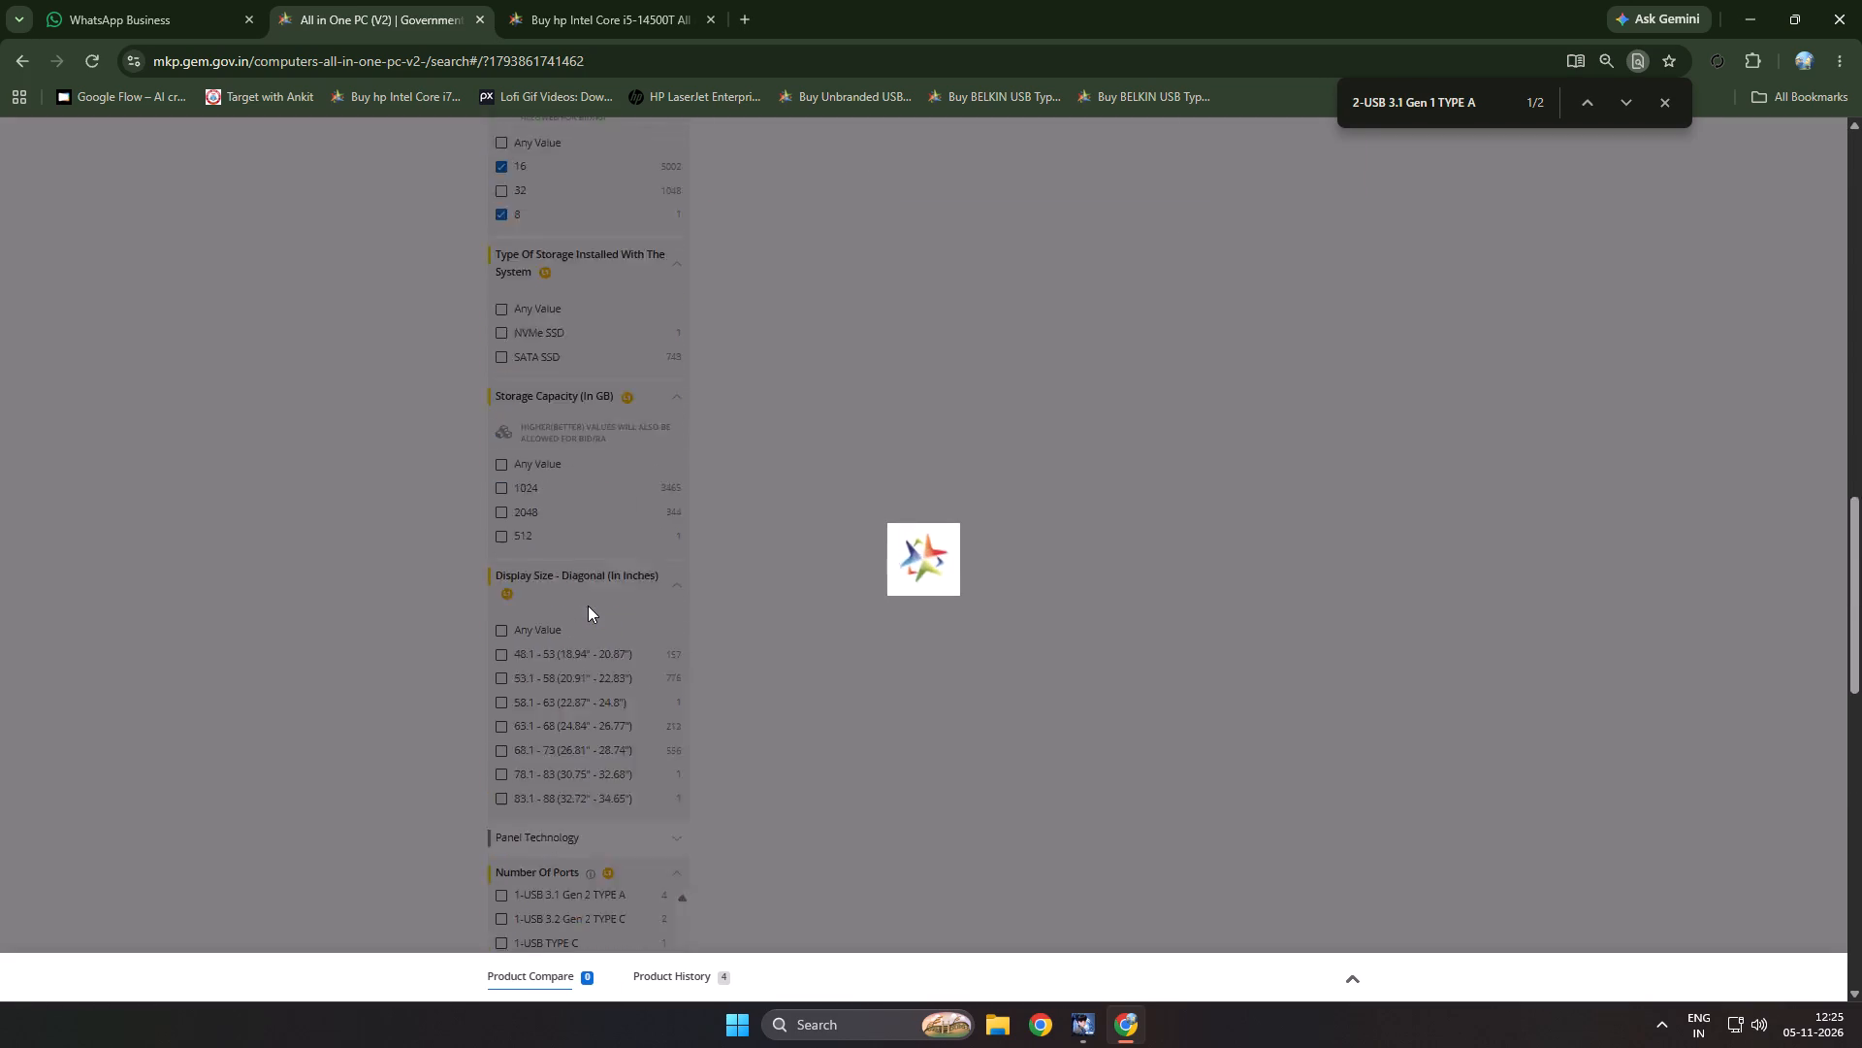
# Add the hp Intel Core i5 14500T, acer Intel Core Ultra 7 265 and VOLTRIQ Intel Core Ultra 7 265 PCs to the product comparison.
pyautogui.scroll(-5, 773, 597)
pyautogui.scroll(1, 822, 653)
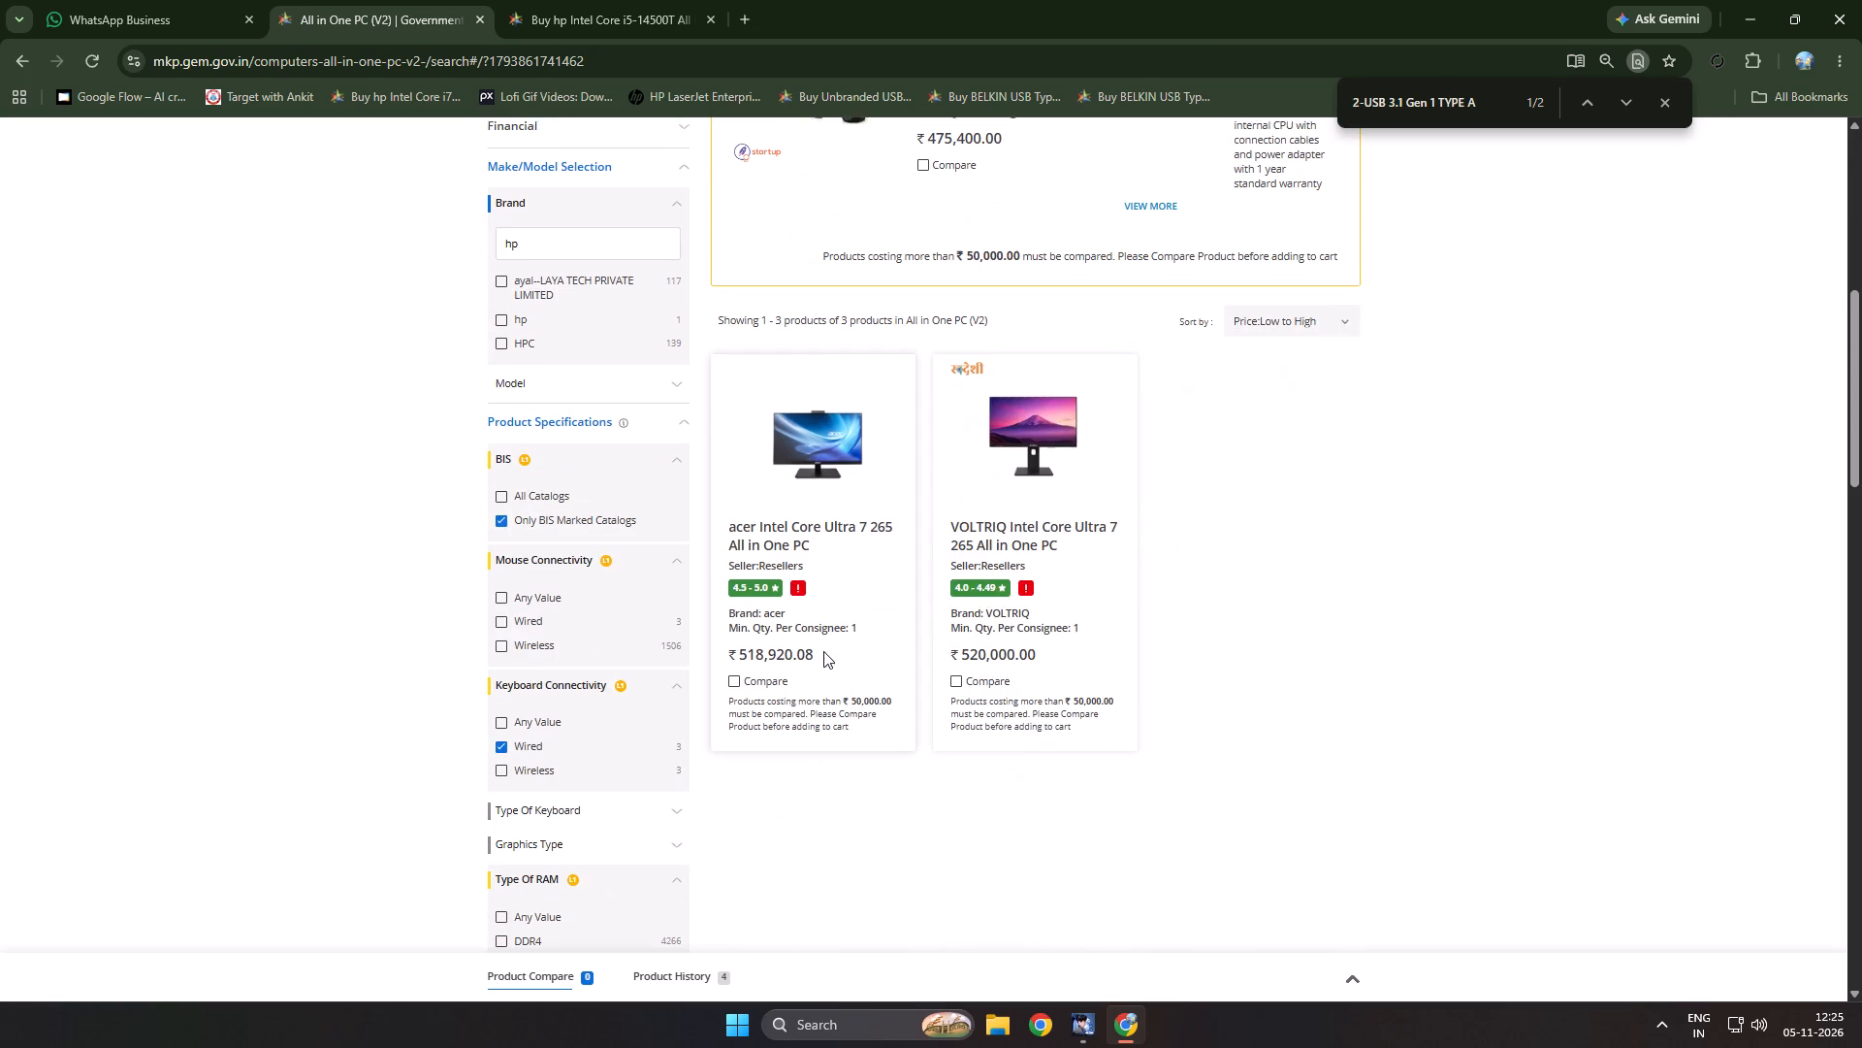
pyautogui.scroll(1, 823, 651)
pyautogui.click(920, 348)
pyautogui.scroll(-4, 882, 542)
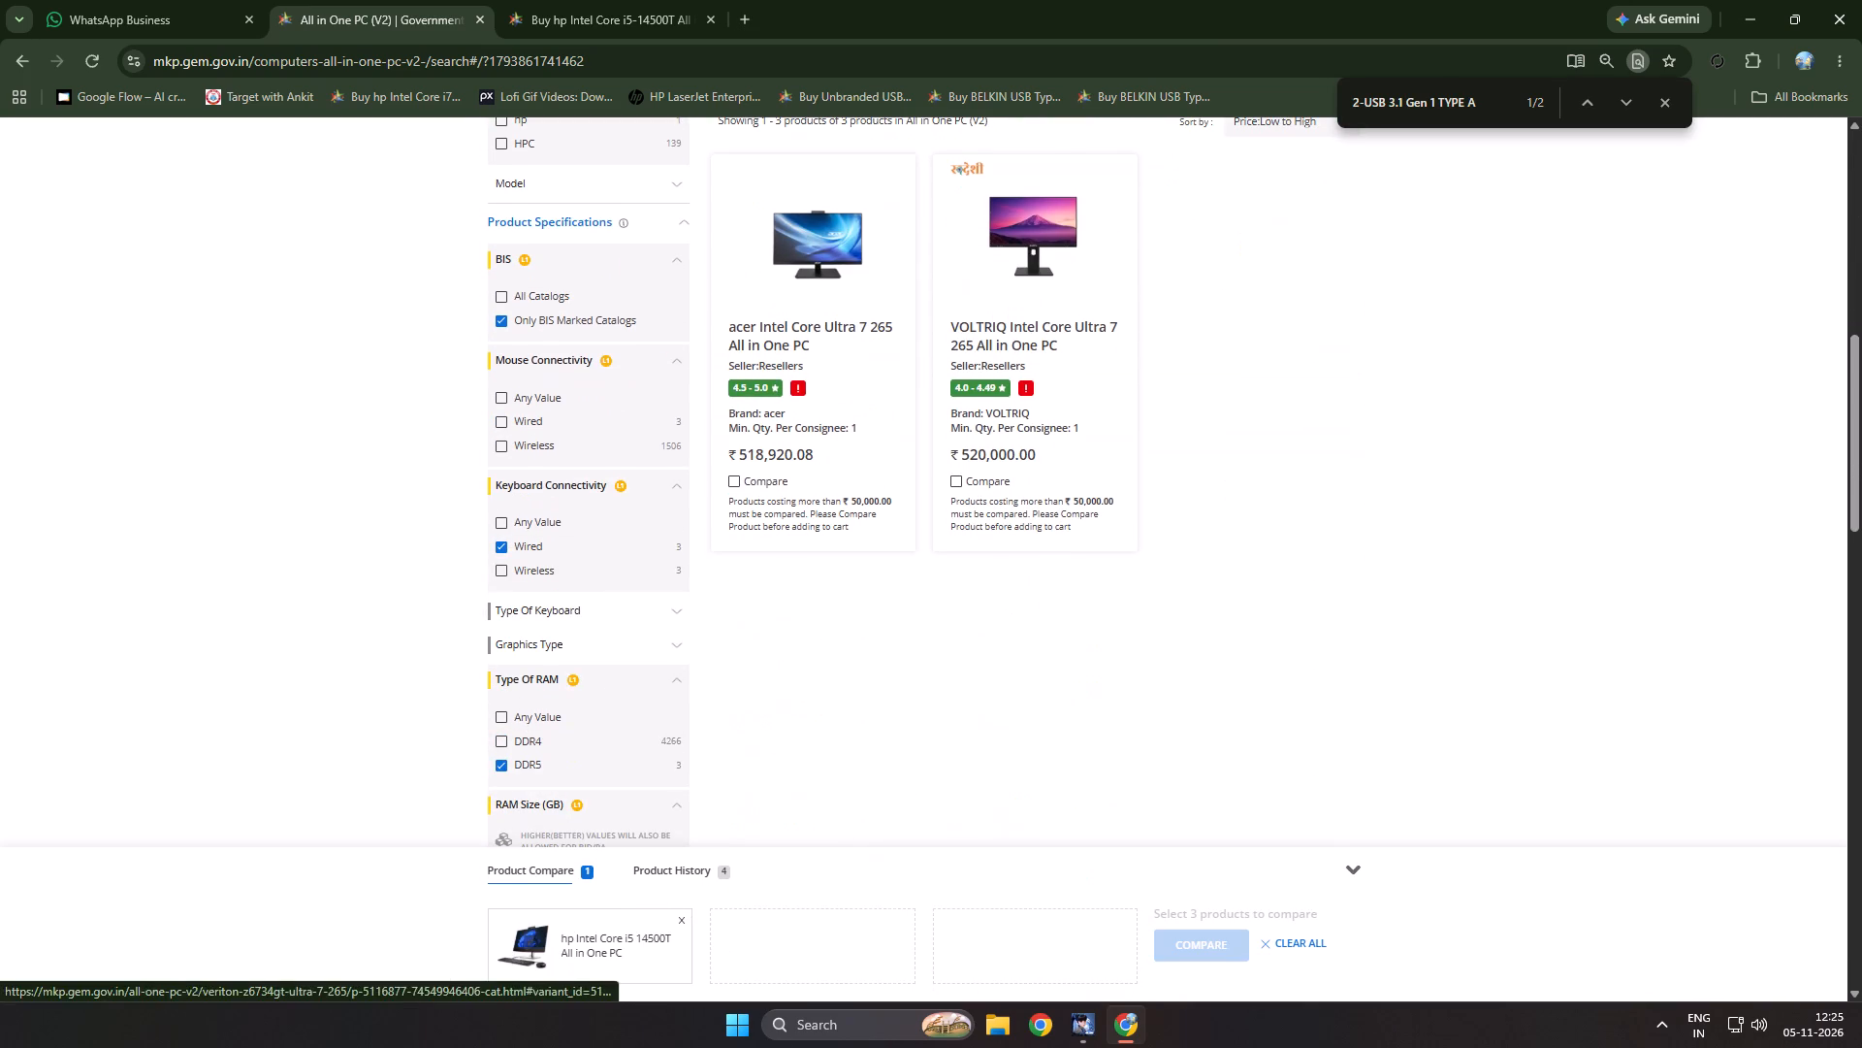
pyautogui.click(736, 484)
pyautogui.click(954, 484)
# Expand the hp Intel Core i5 14500T L1 listing's specifications and capture a screen snip of it with the applied filters.
pyautogui.scroll(3, 1166, 481)
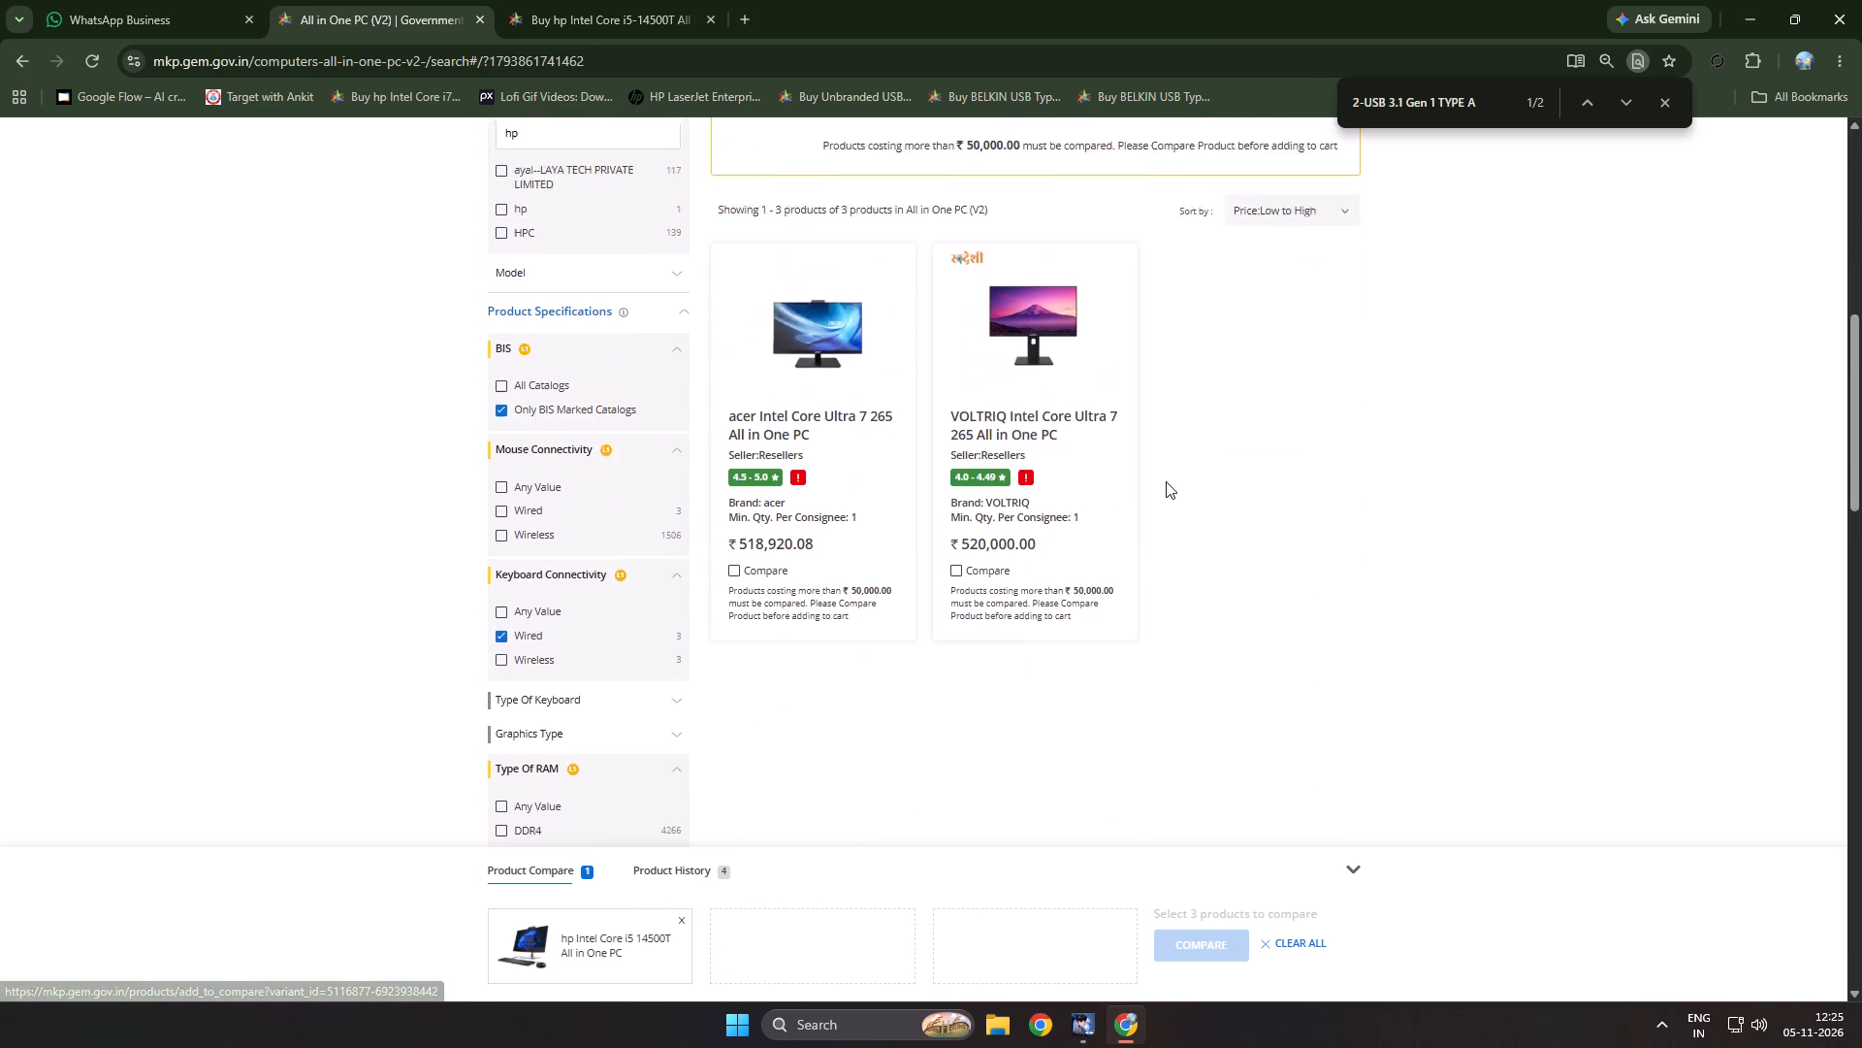
pyautogui.scroll(4, 1166, 481)
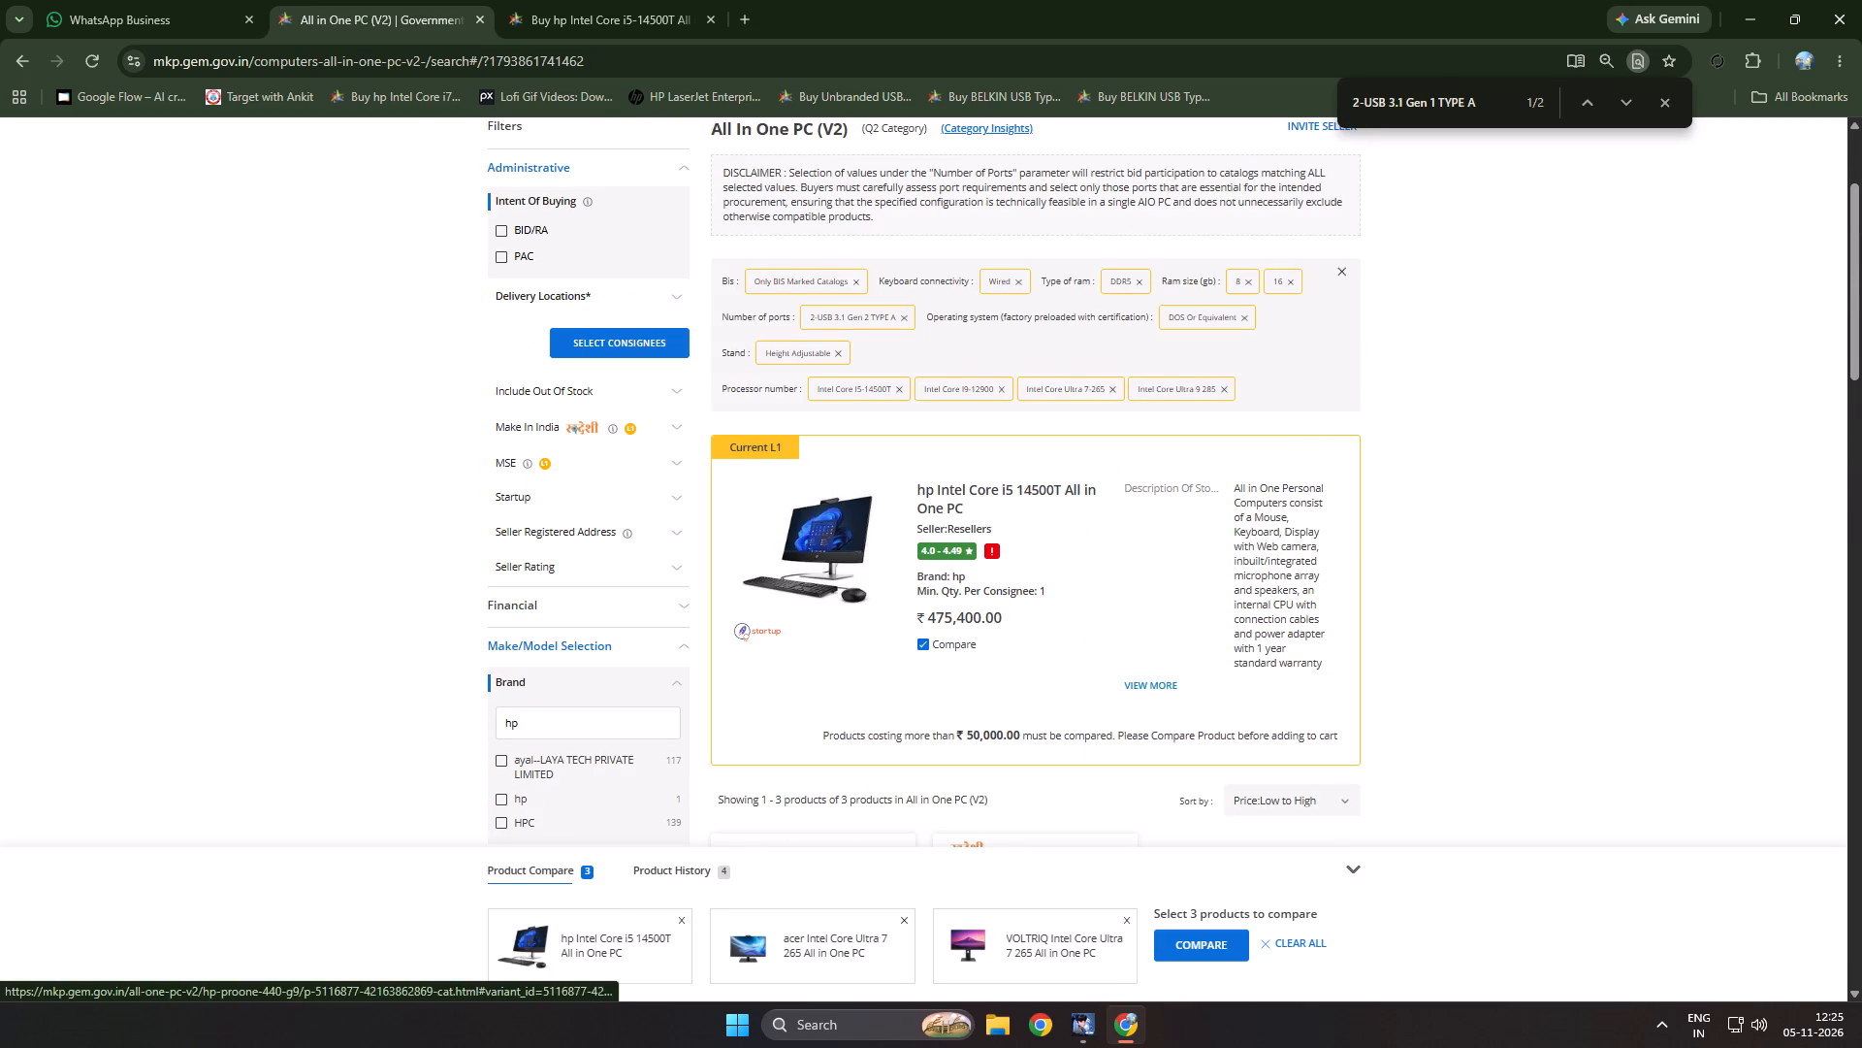
pyautogui.click(1156, 687)
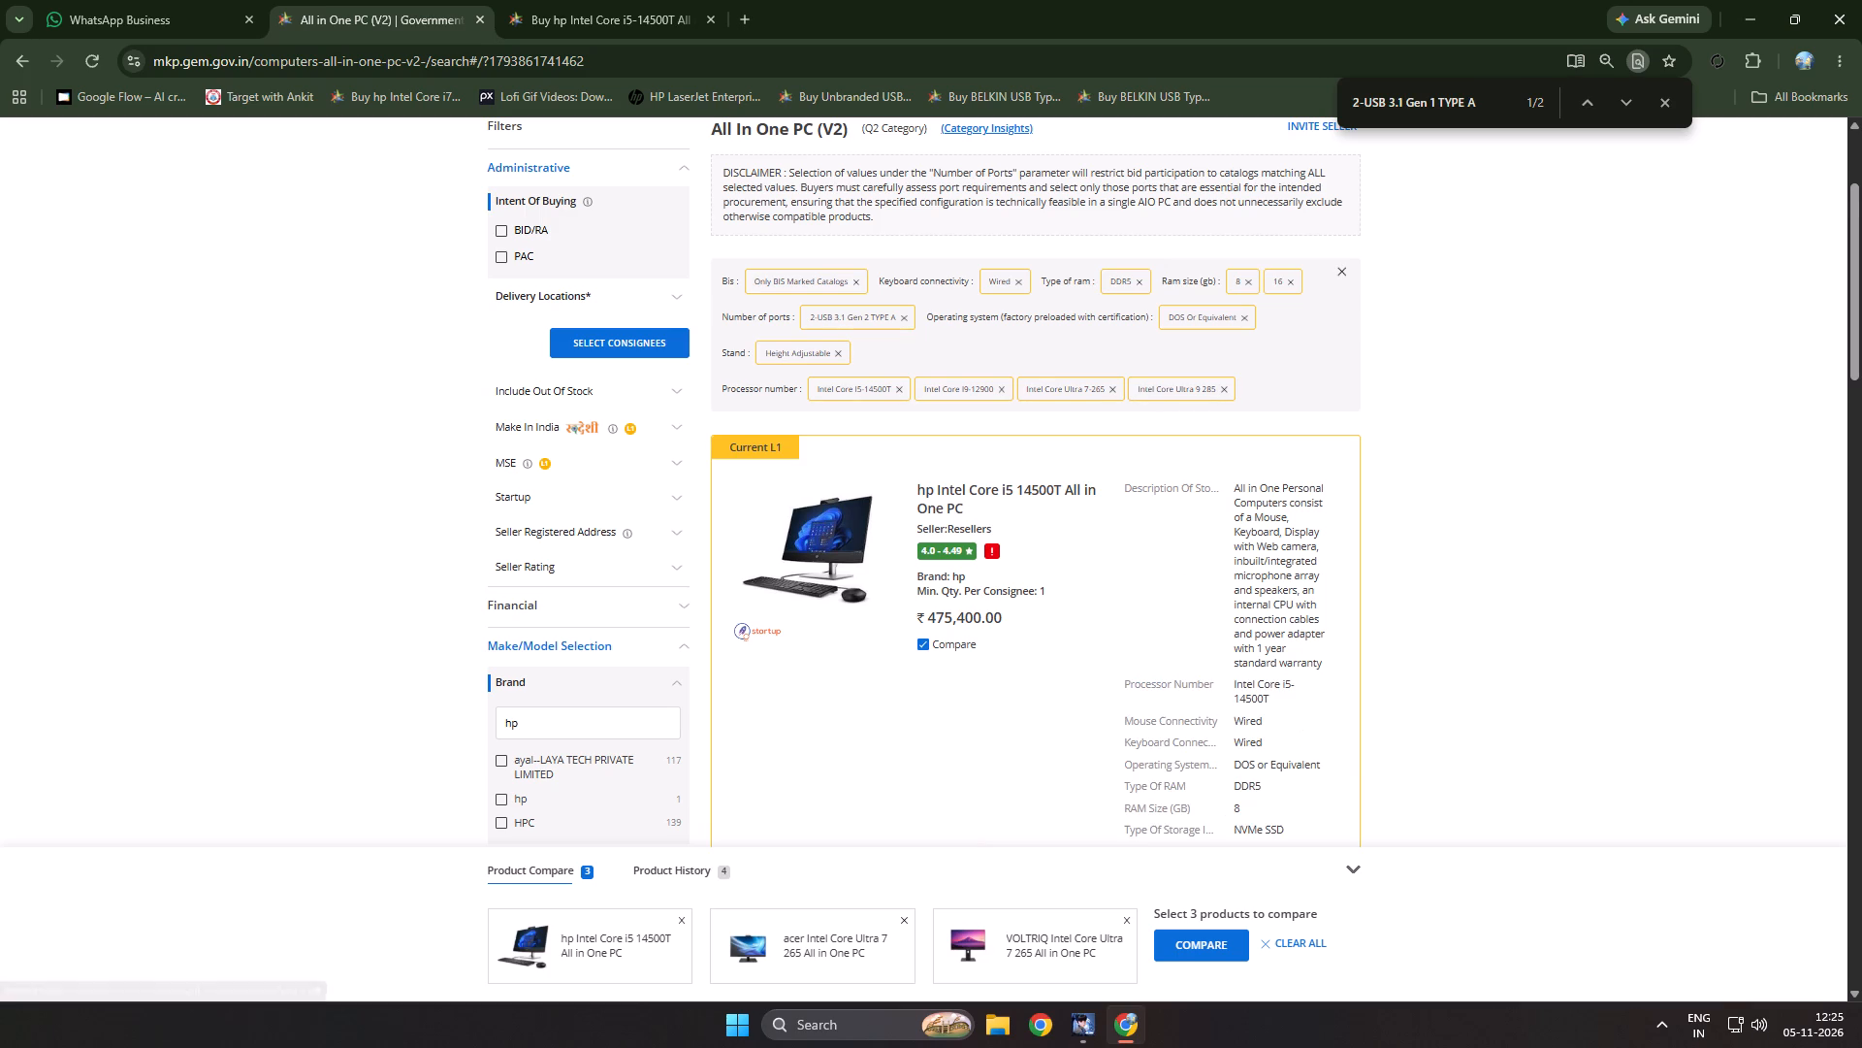
pyautogui.scroll(-1, 1326, 594)
pyautogui.press('shift+super+s')
pyautogui.press('shift+super+d')
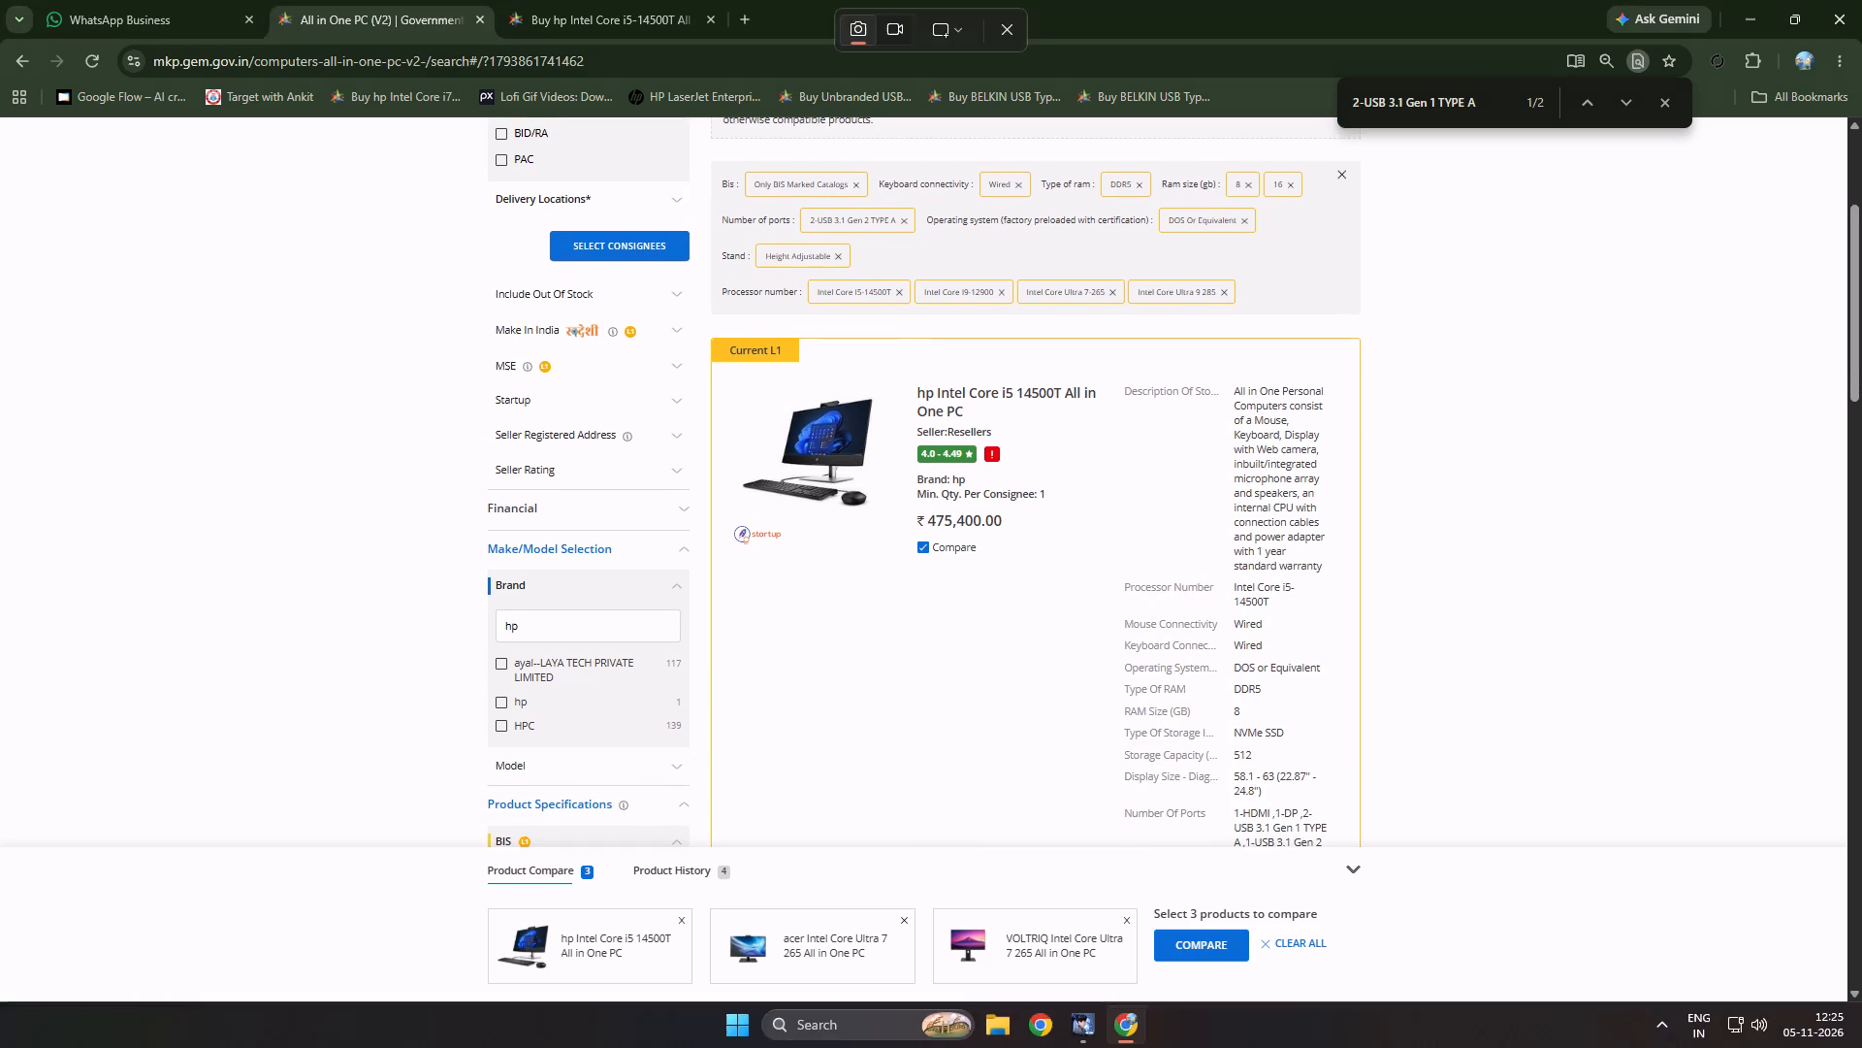
pyautogui.moveTo(1434, 150); pyautogui.dragTo(447, 845)
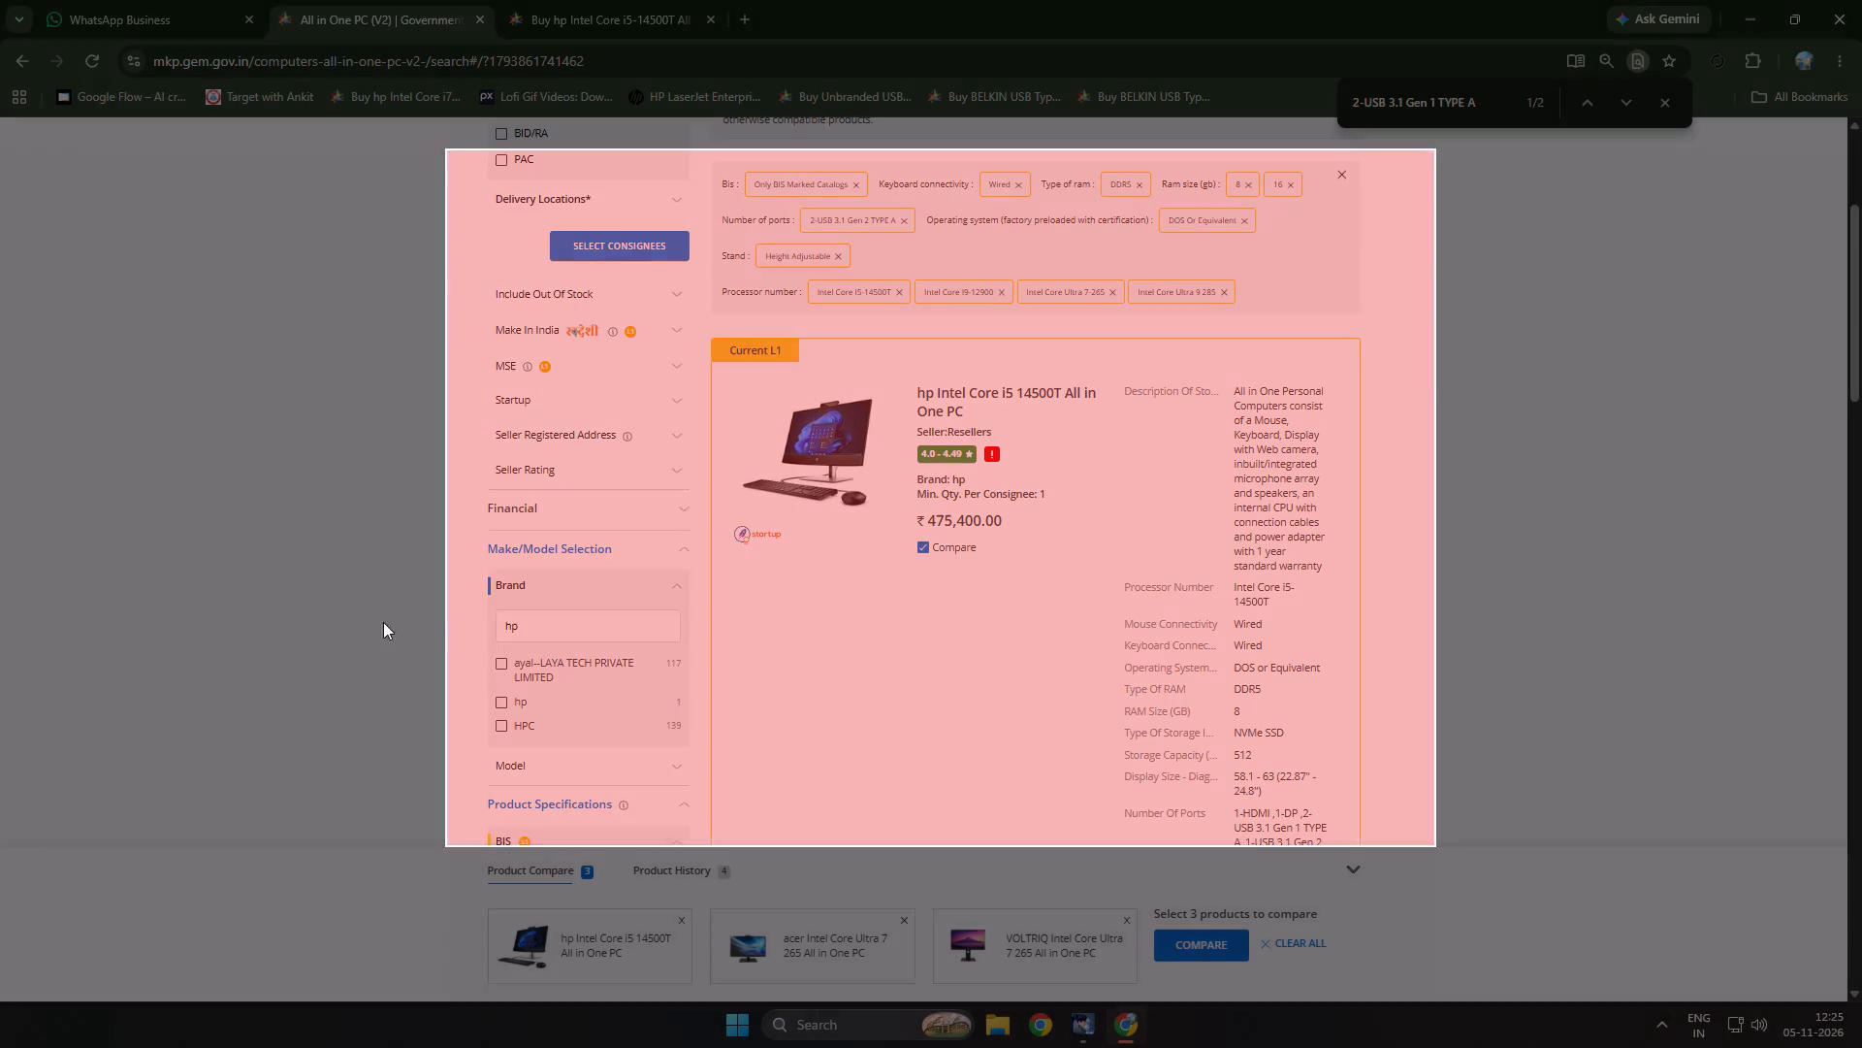
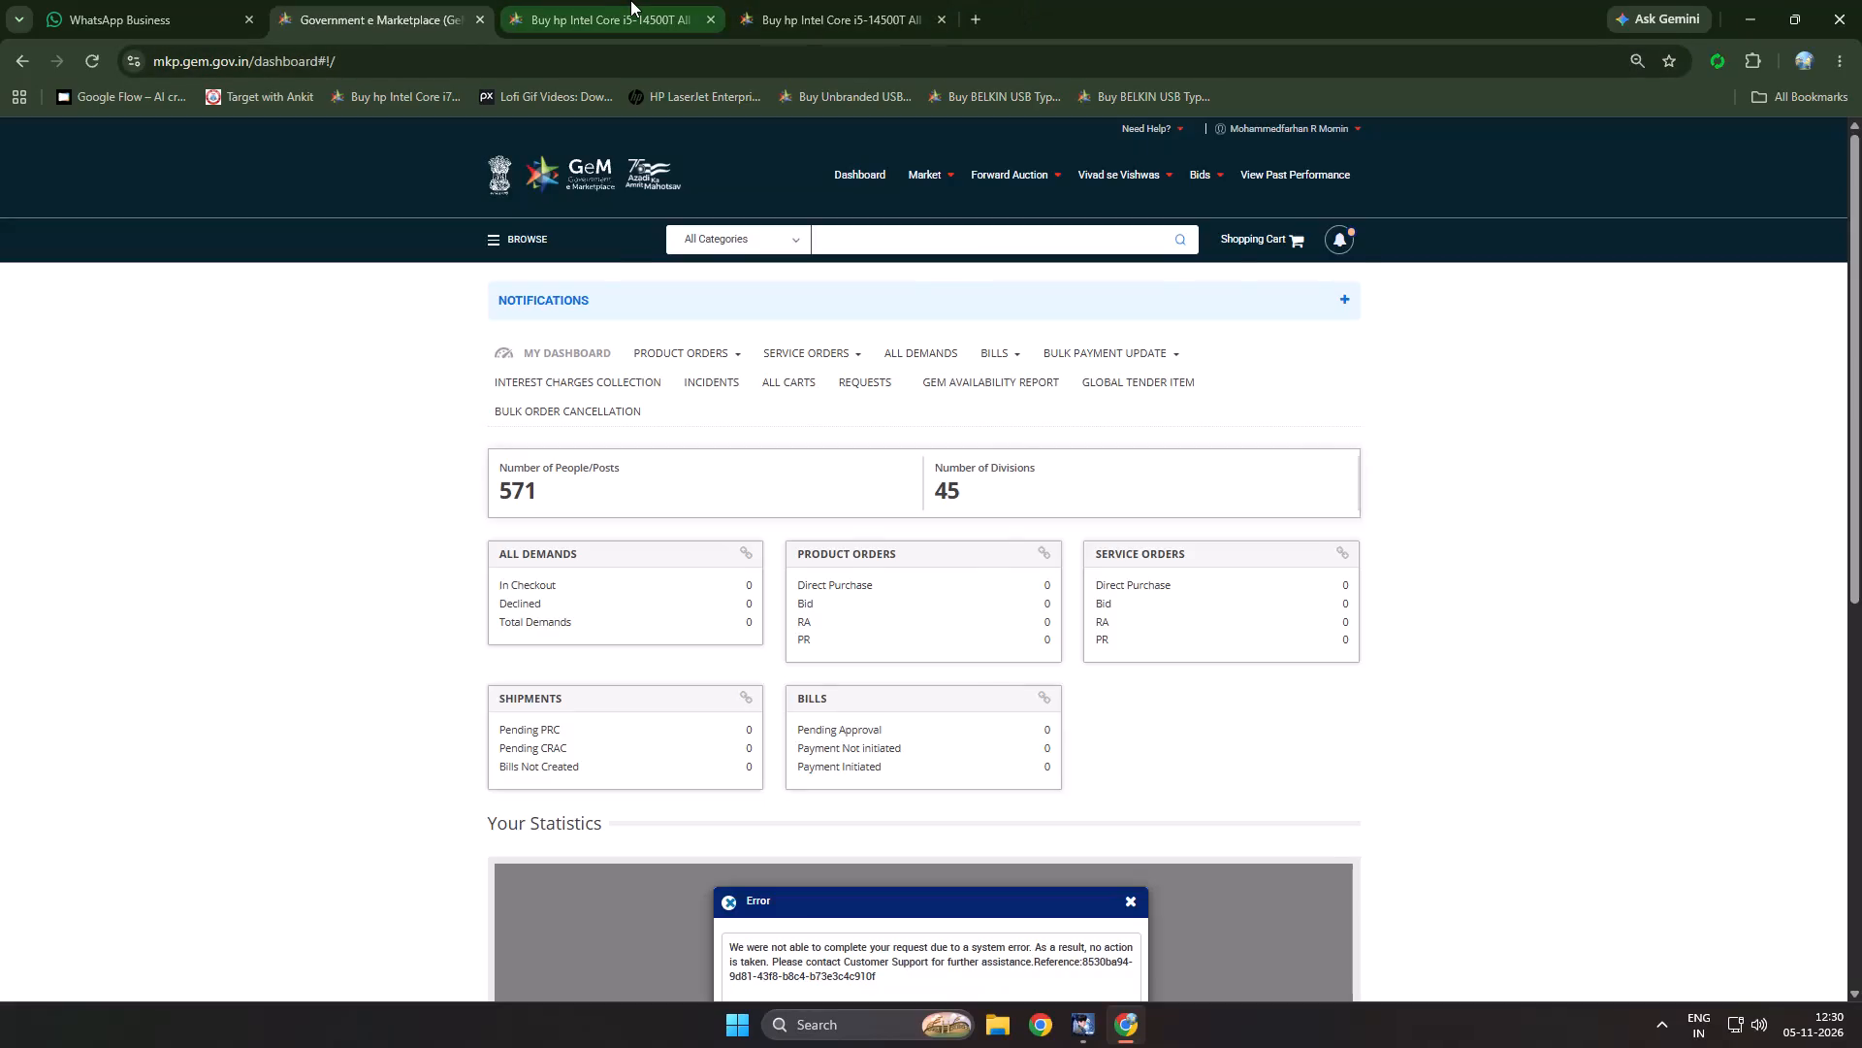
# Review the price and product details of the two open hp Intel Core i5-14500T All in One PC pages against each other.
pyautogui.click(632, 0)
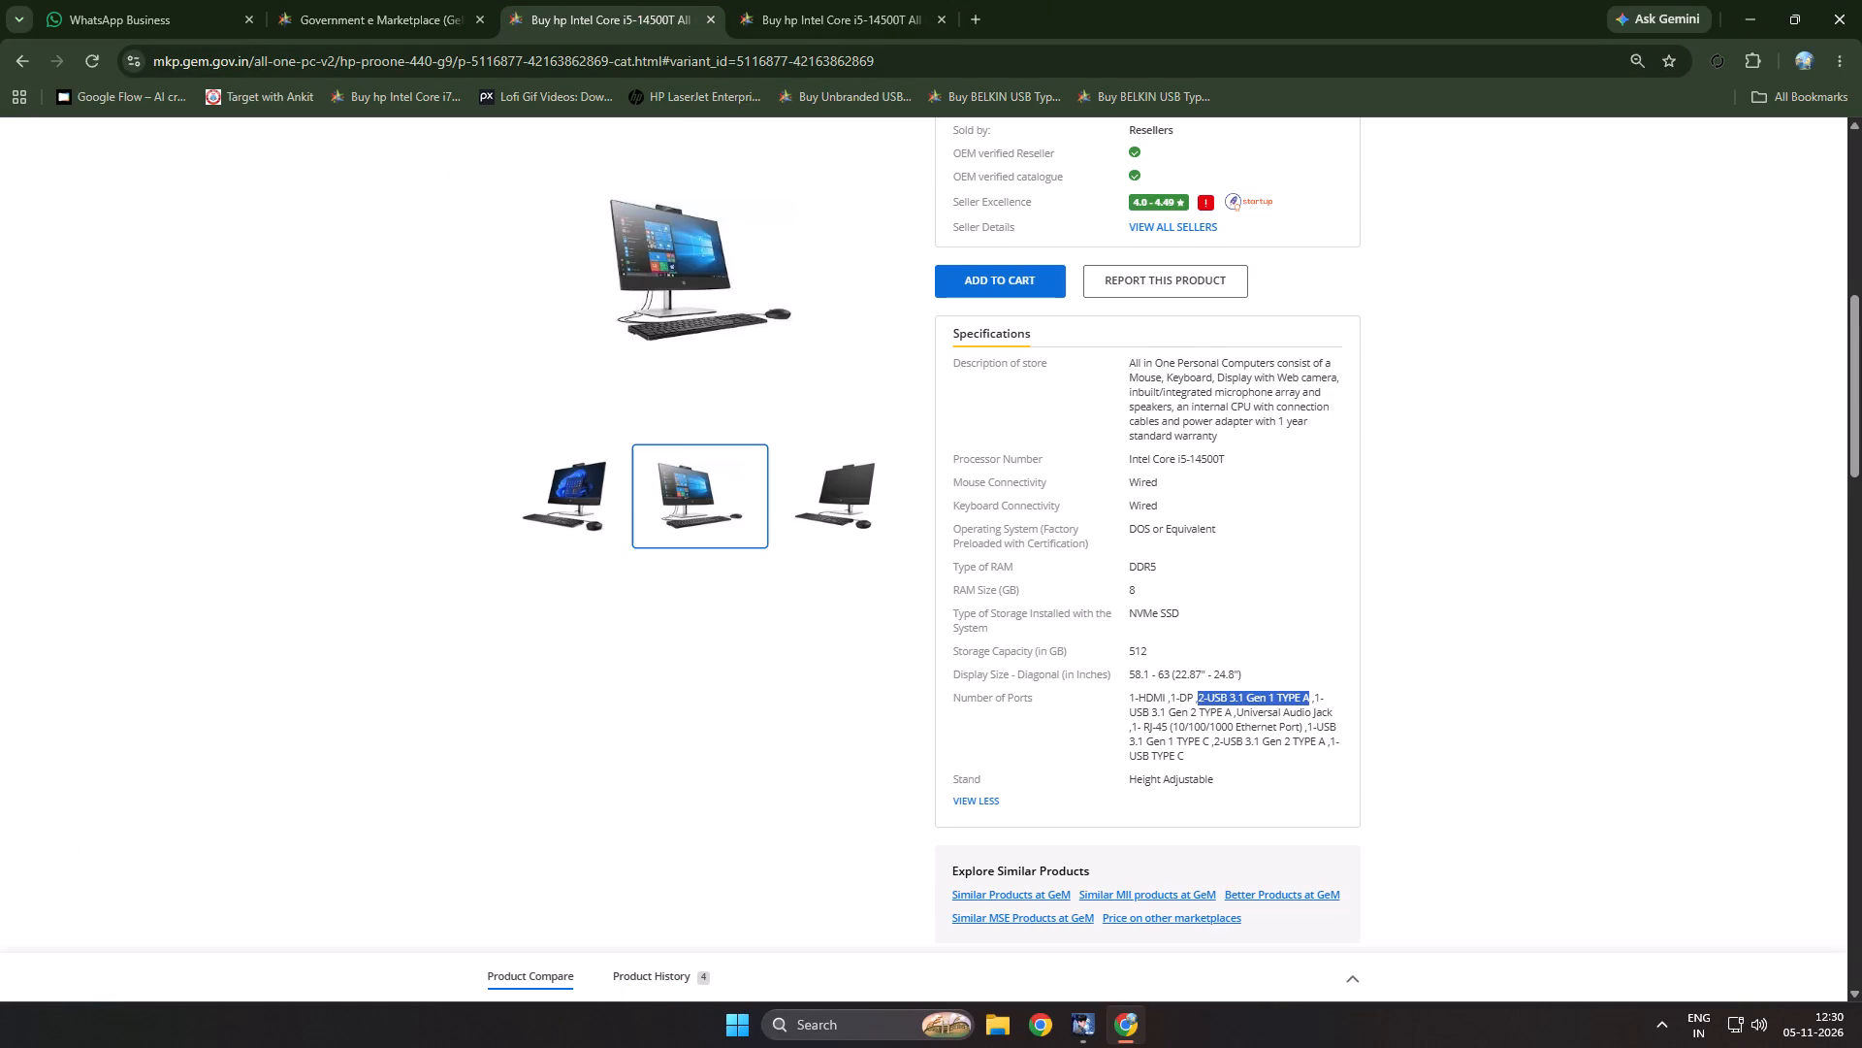
pyautogui.scroll(20, 1194, 570)
pyautogui.scroll(2, 1194, 570)
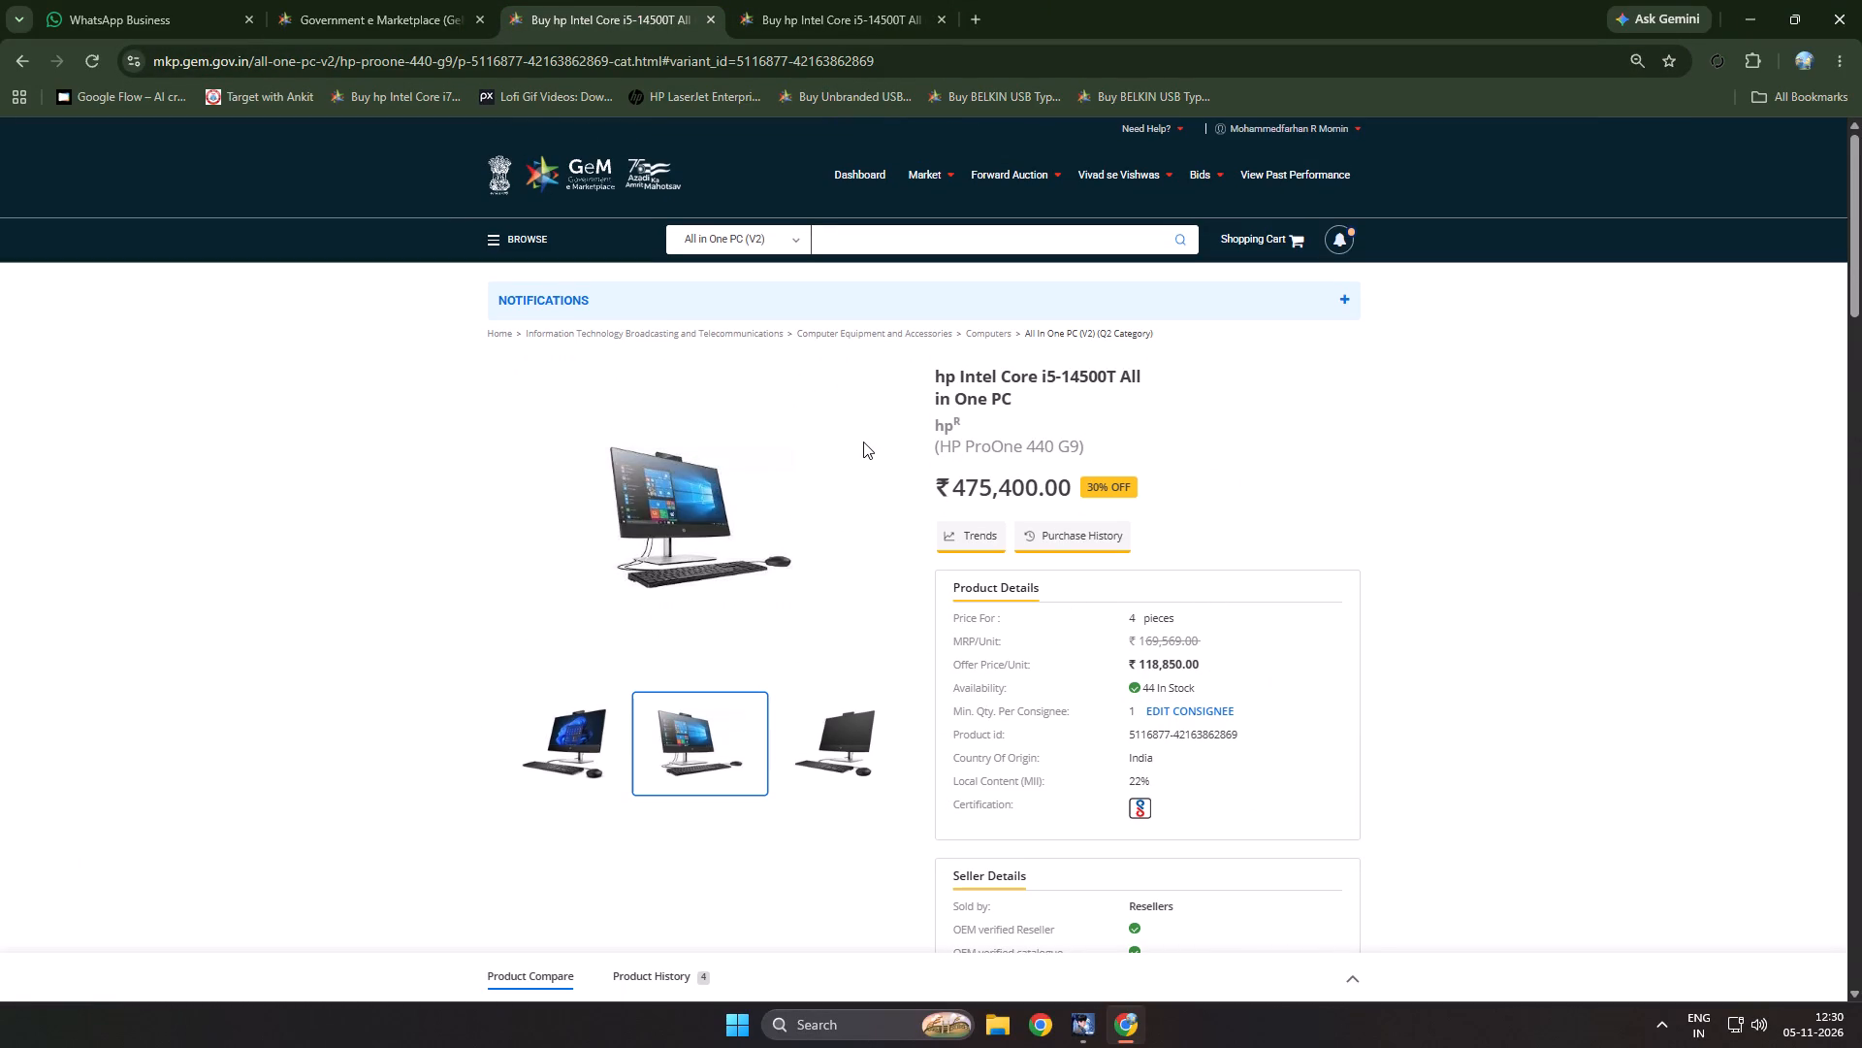
pyautogui.click(796, 0)
pyautogui.click(713, 0)
pyautogui.click(837, 0)
pyautogui.click(565, 0)
pyautogui.click(767, 0)
pyautogui.click(469, 0)
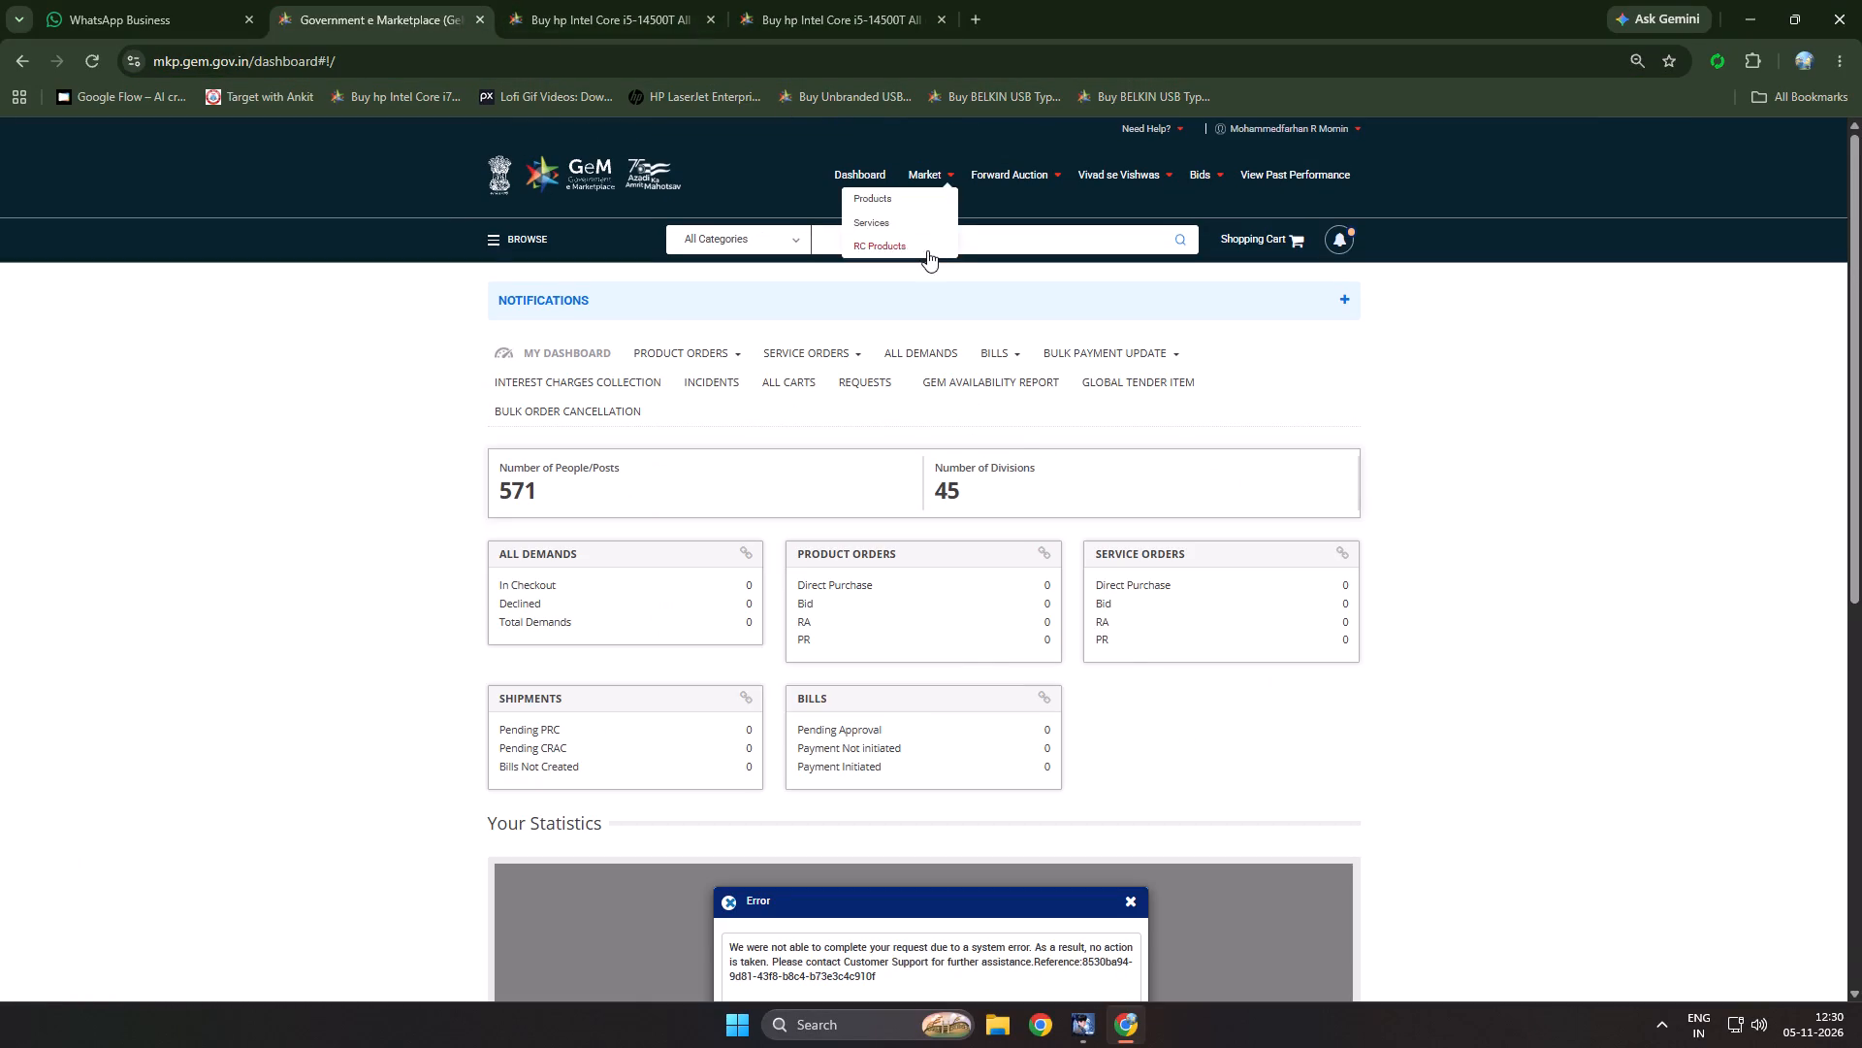
pyautogui.click(795, 0)
pyautogui.scroll(-7, 909, 171)
# Expand the second hp Intel Core i5-14500T page's full specifications and compare them with those on the first hp page.
pyautogui.click(606, 0)
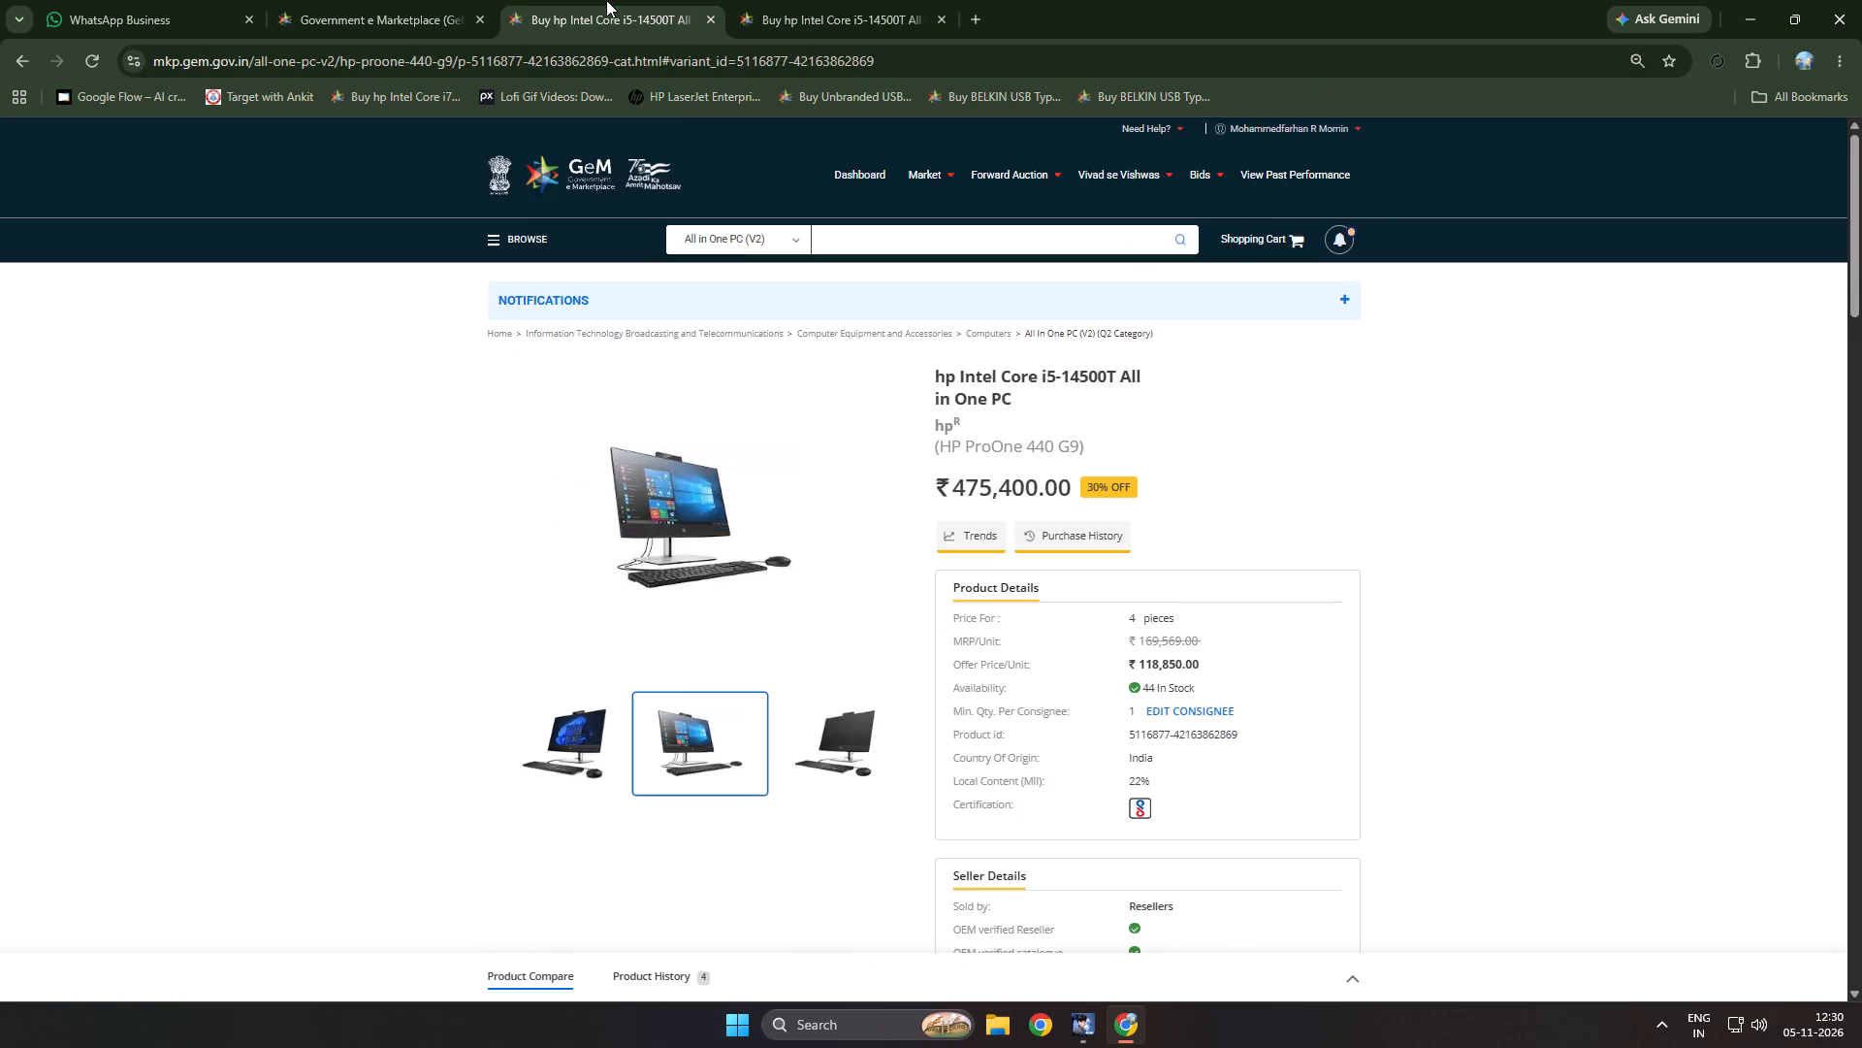
pyautogui.scroll(-6, 997, 407)
pyautogui.click(794, 0)
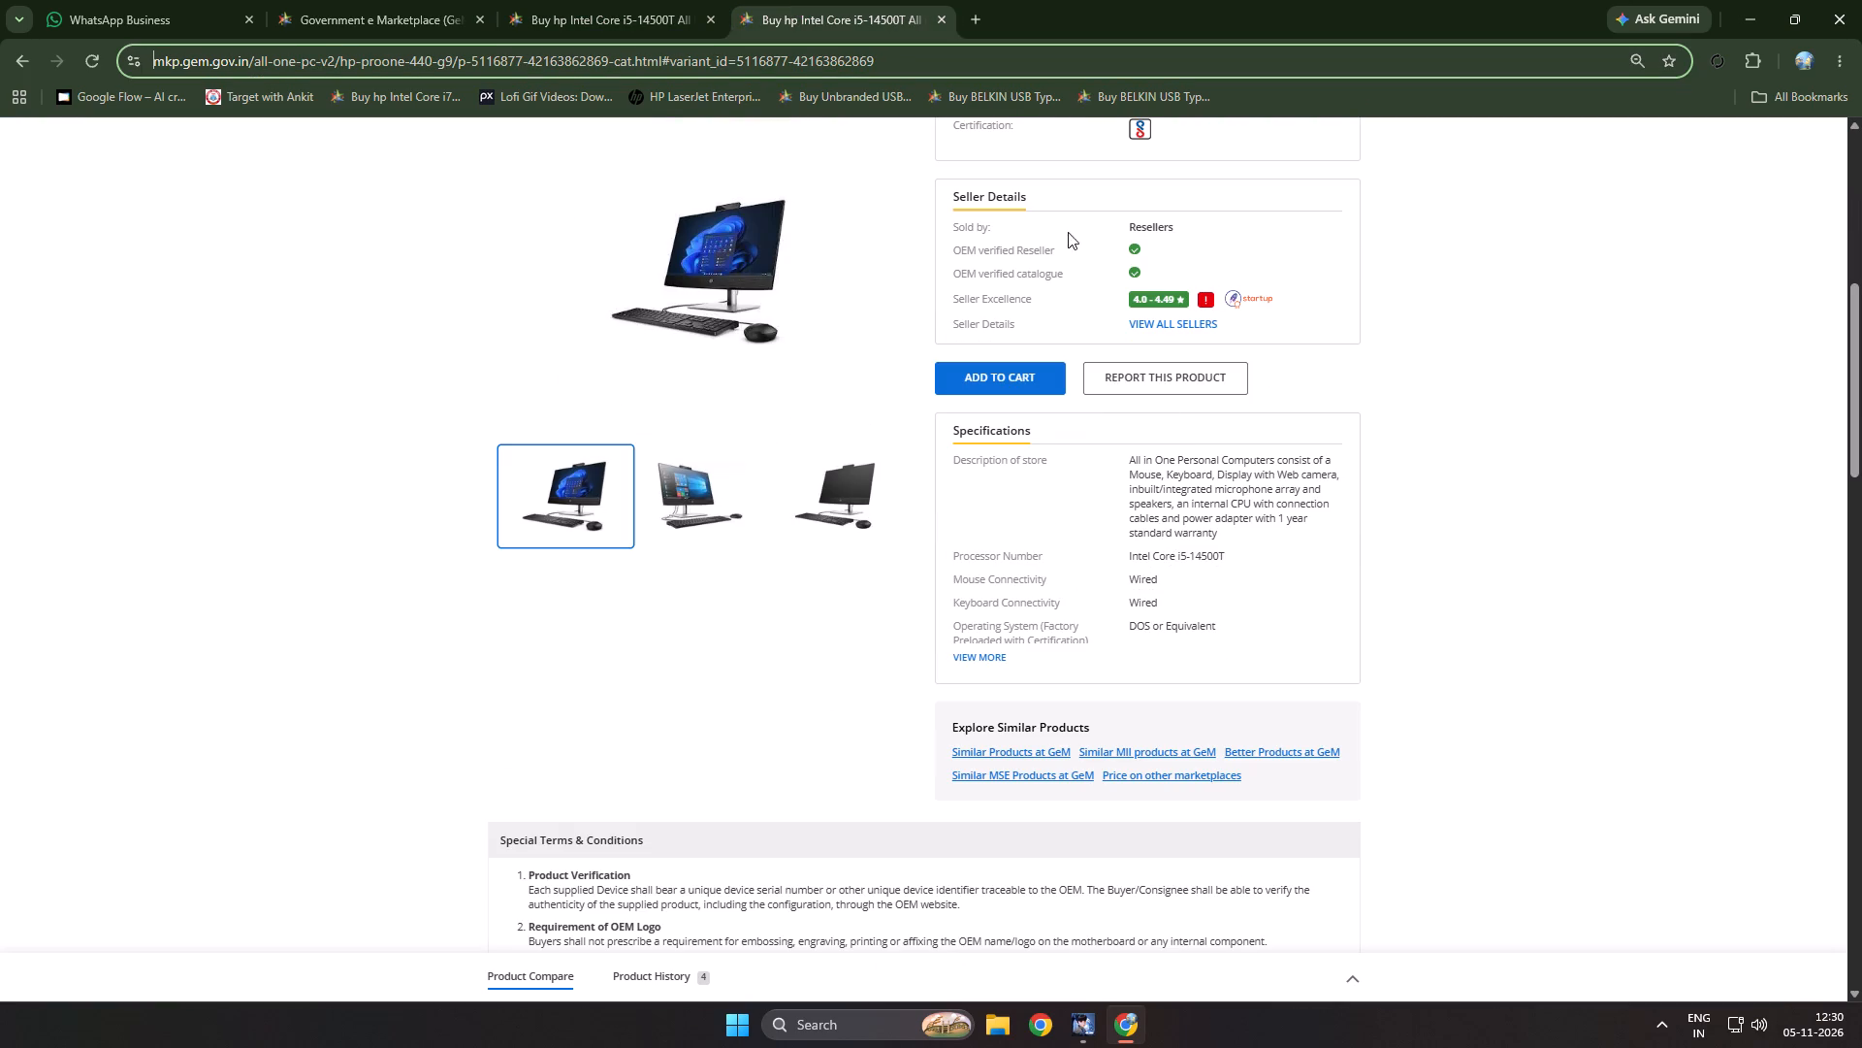
pyautogui.click(977, 661)
pyautogui.scroll(-3, 967, 615)
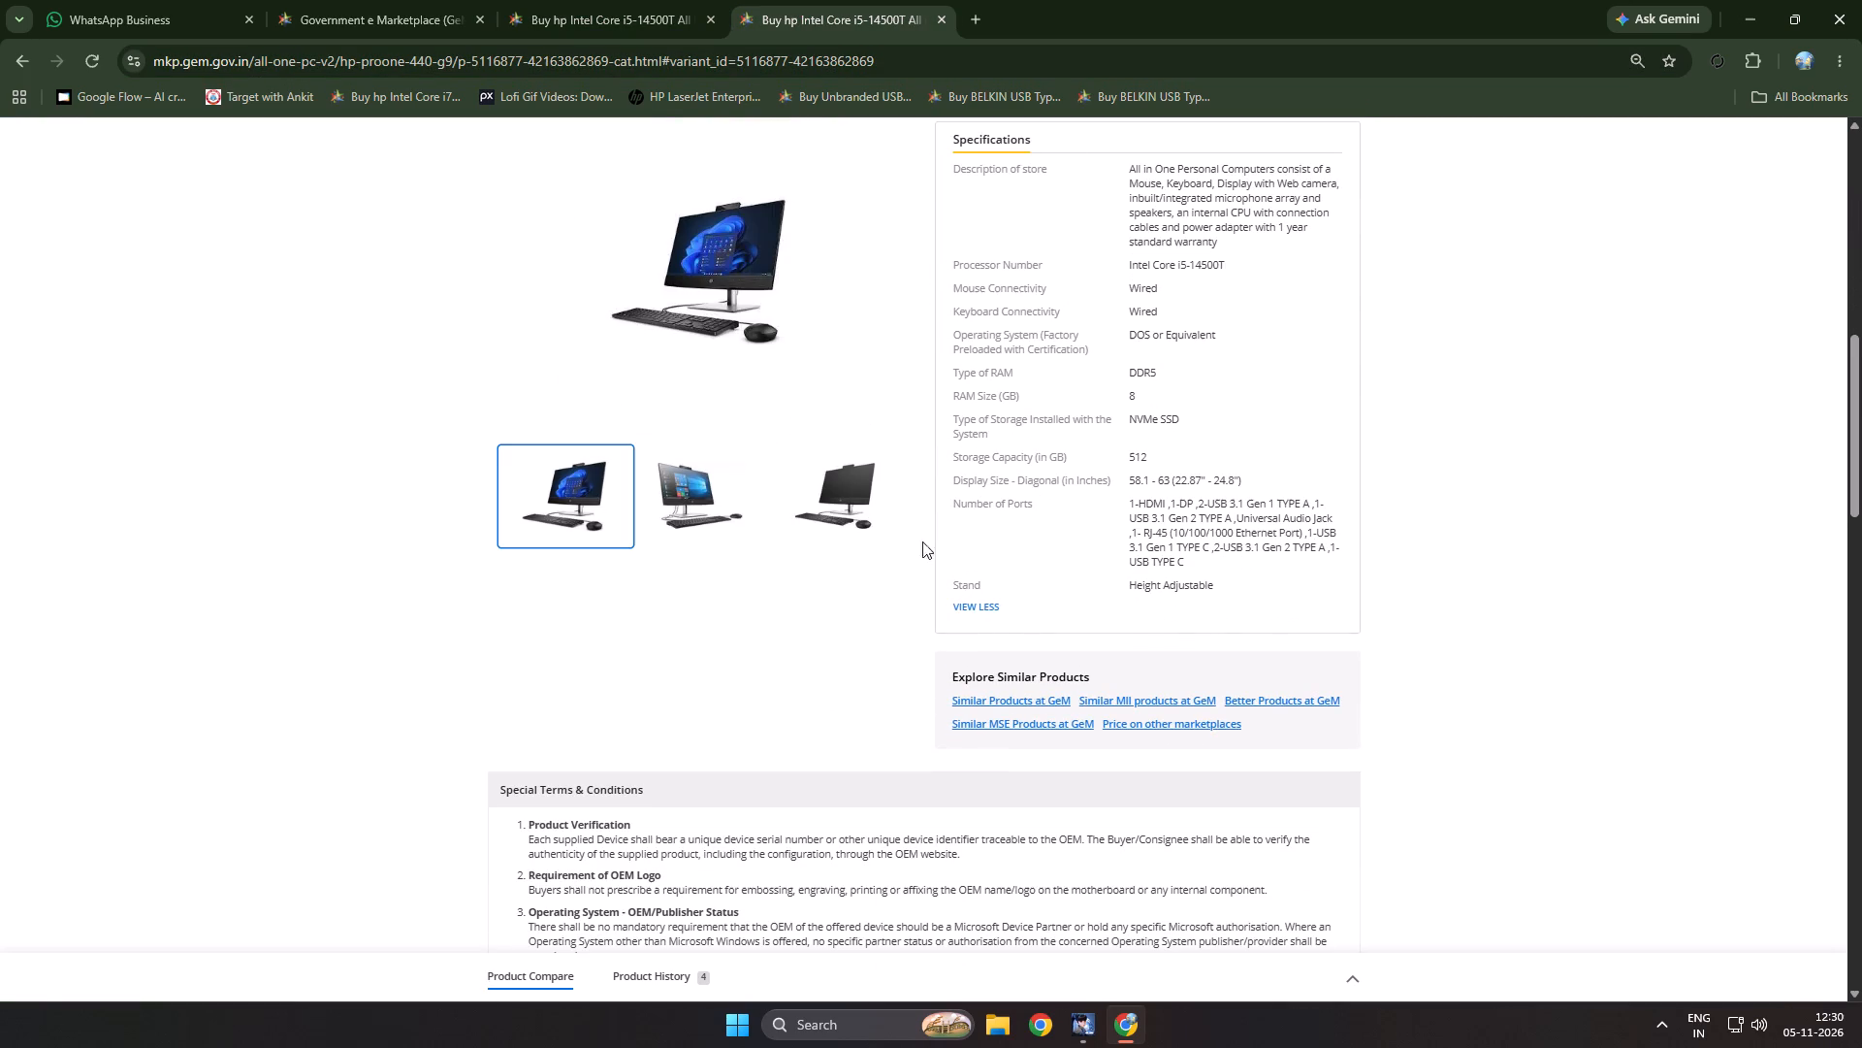
pyautogui.click(589, 0)
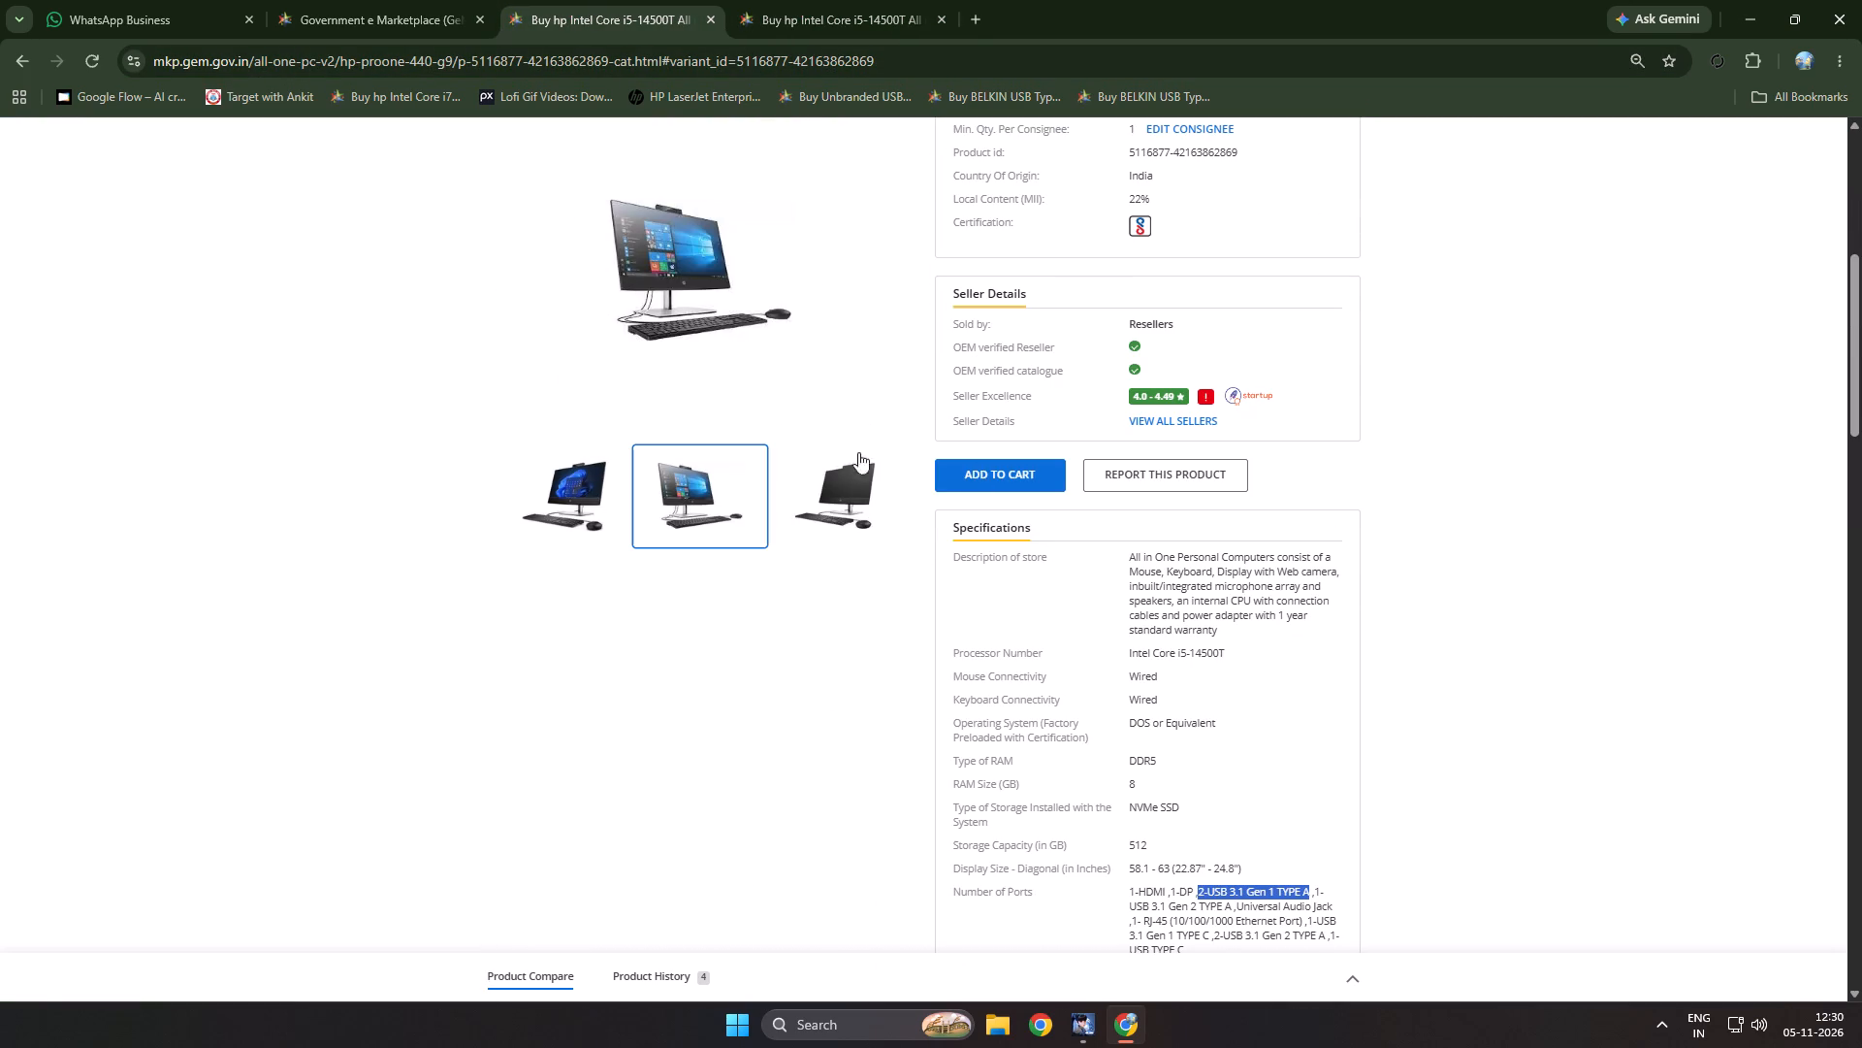